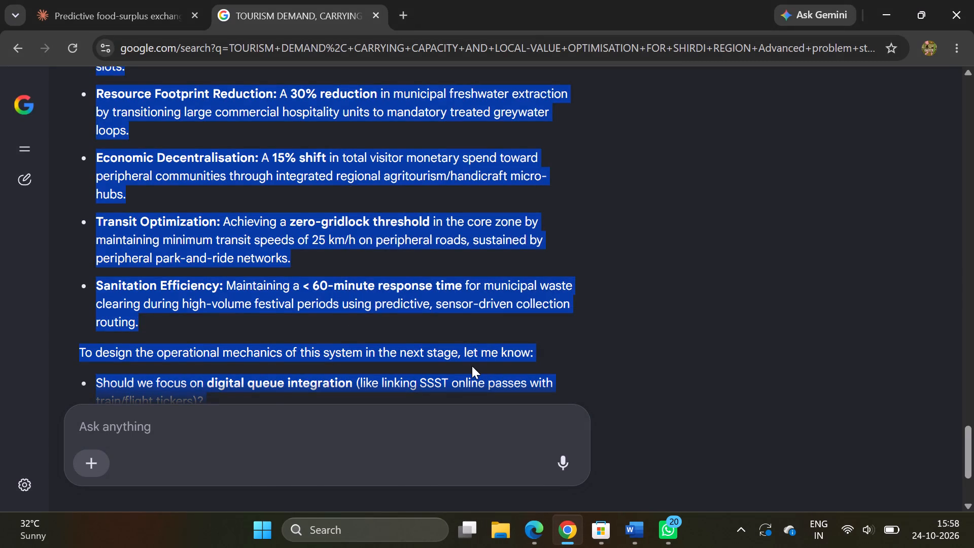
Copy the selected AI response on Shirdi tourism, through its closing questions on queue integration, financial mechanisms and spatial constraints.
scroll(472, 366, "down", 5)
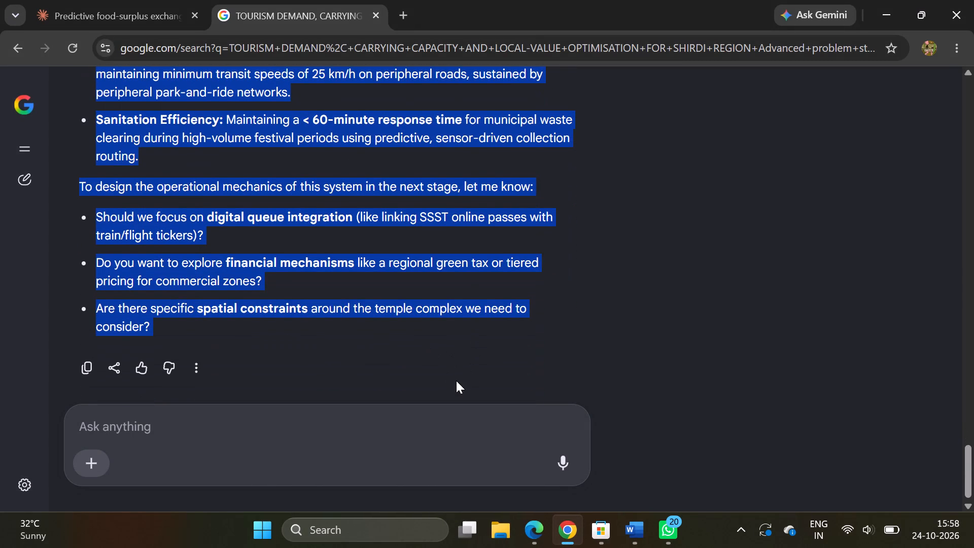
key("ctrl+c")
Switch to the open Word documents.
left_click(640, 529)
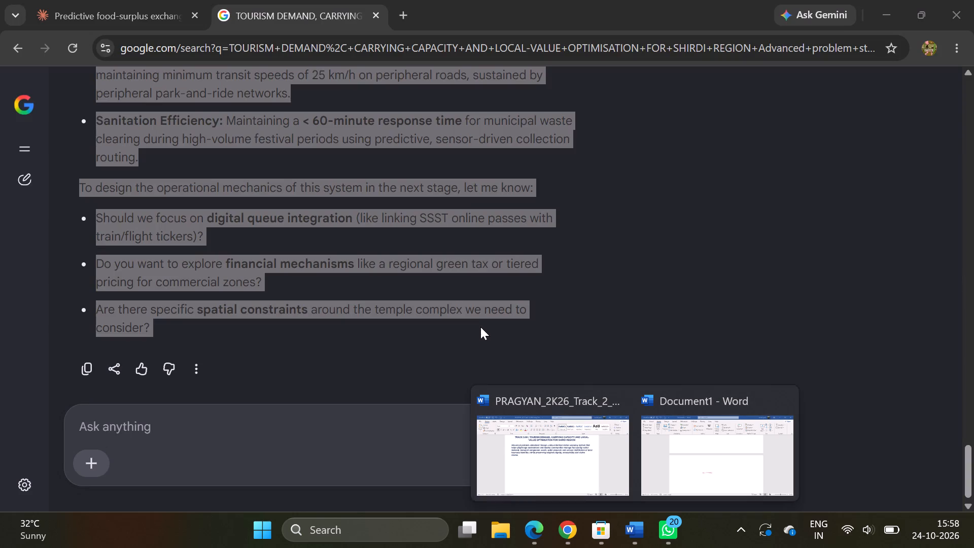
Switch to Document1 in Word and review the Shirdi tourism report from the Stage 1 section through the weekly schedule near the end.
left_click(715, 453)
scroll(577, 364, "down", 4)
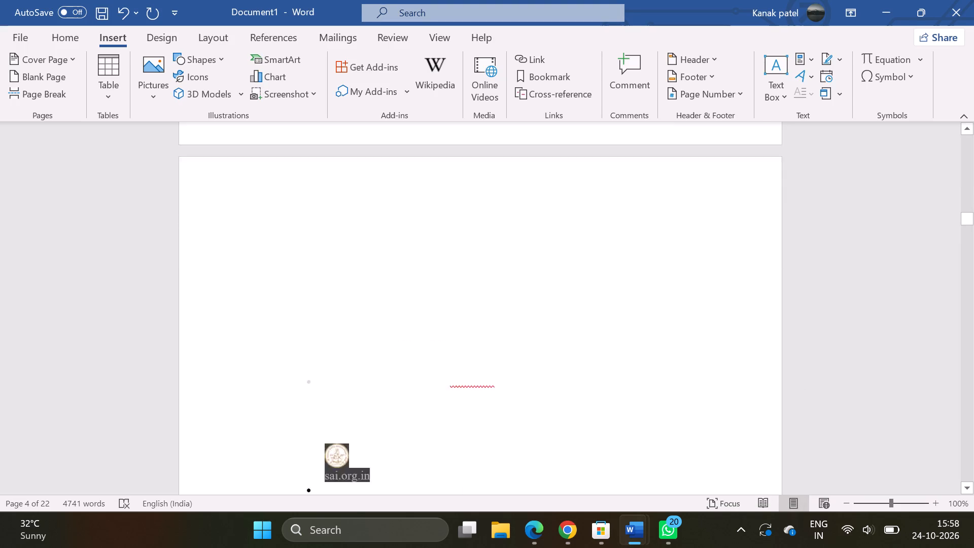
scroll(577, 364, "down", 3)
scroll(577, 364, "up", 14)
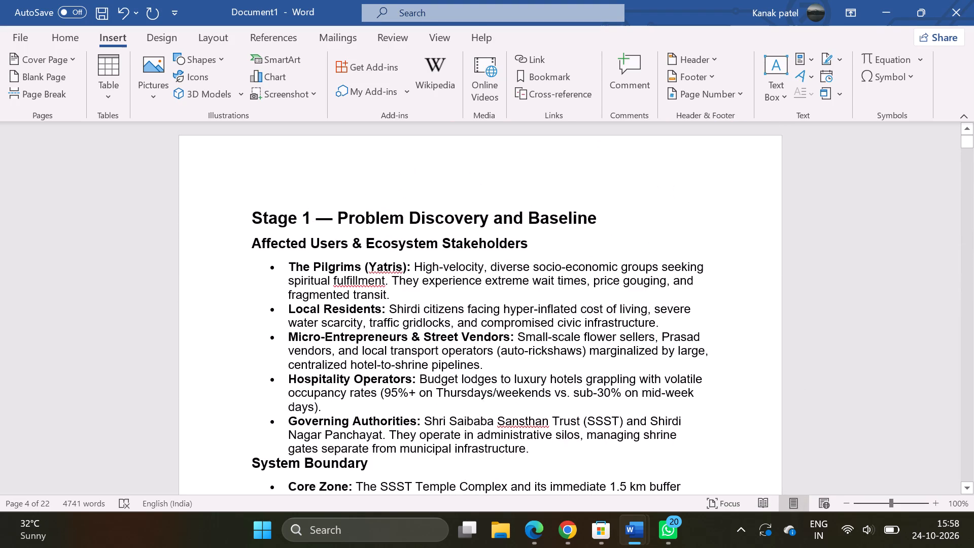
scroll(577, 364, "down", 12)
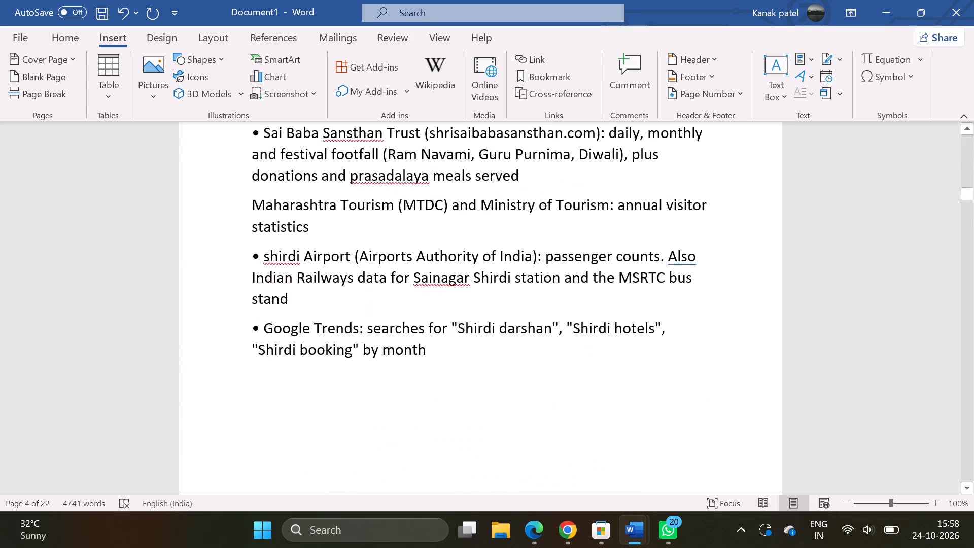
scroll(577, 364, "down", 14)
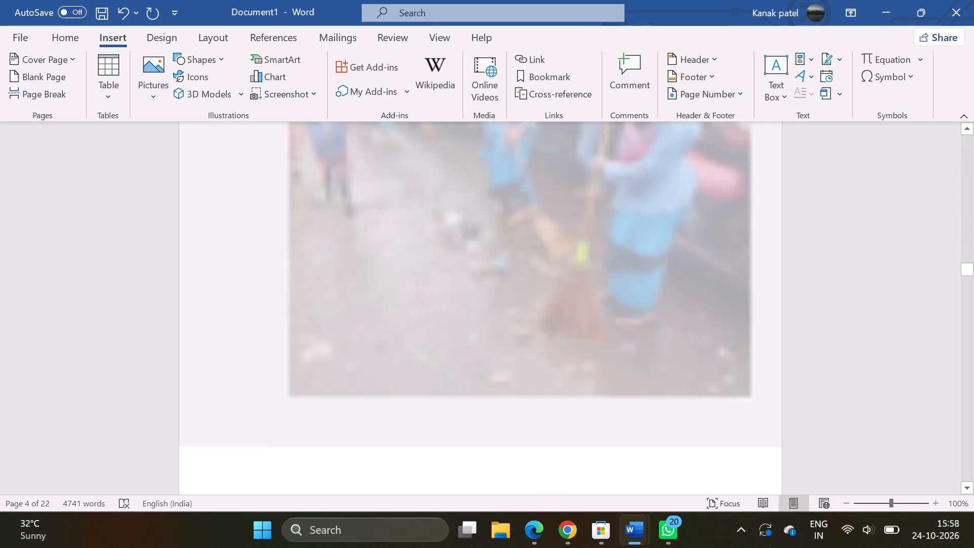
scroll(577, 364, "down", 18)
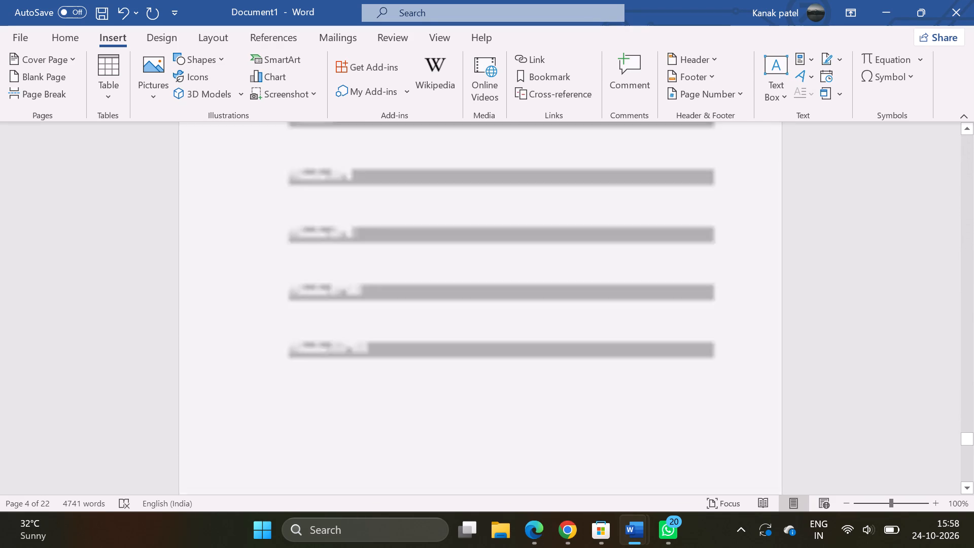
scroll(577, 364, "up", 1)
scroll(577, 364, "down", 4)
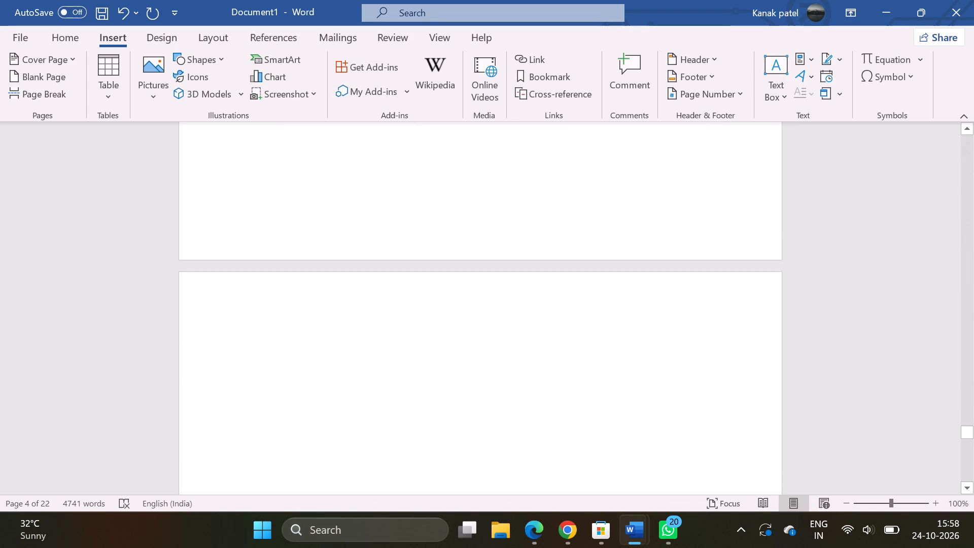
scroll(577, 364, "down", 1)
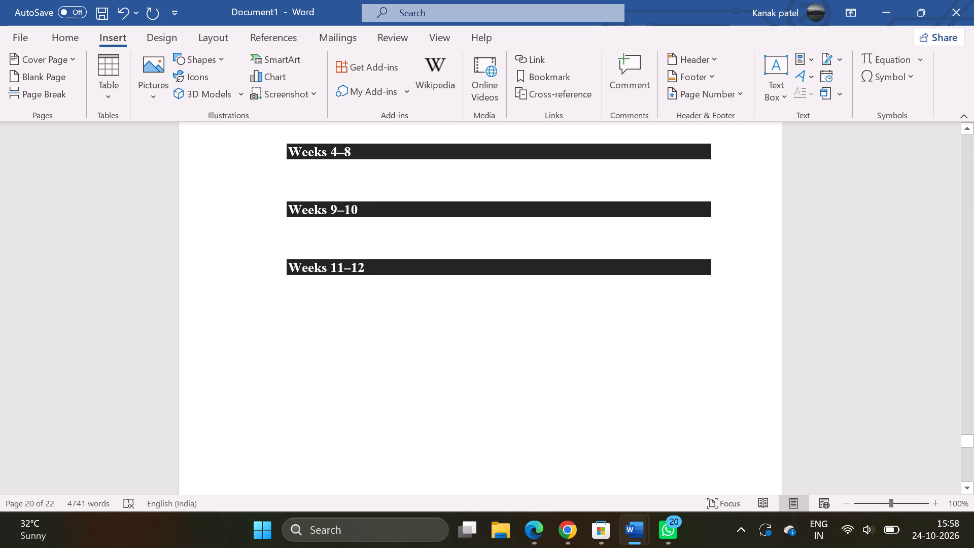
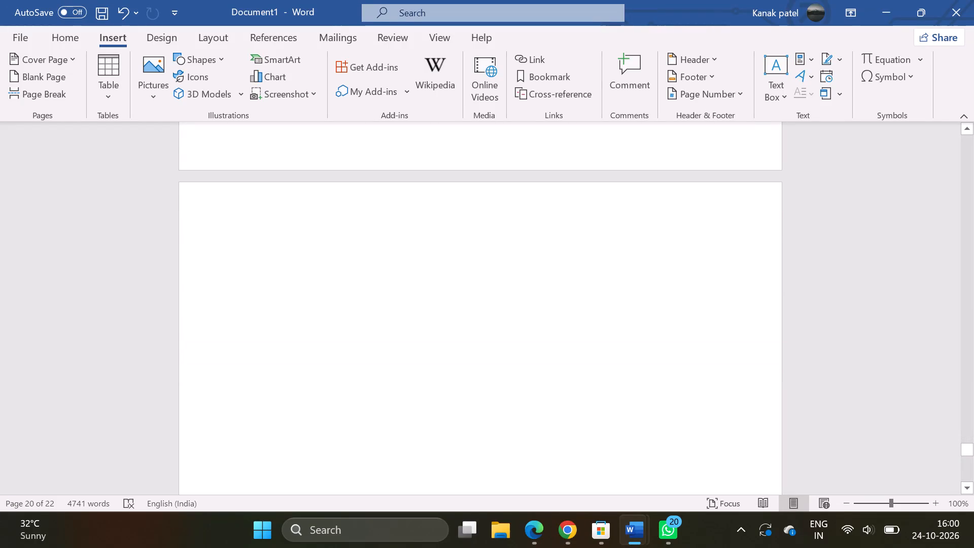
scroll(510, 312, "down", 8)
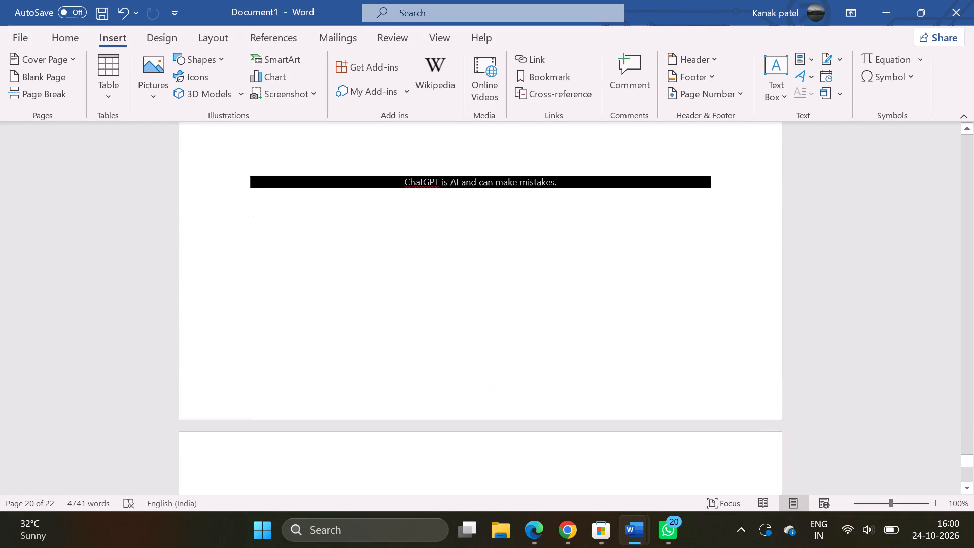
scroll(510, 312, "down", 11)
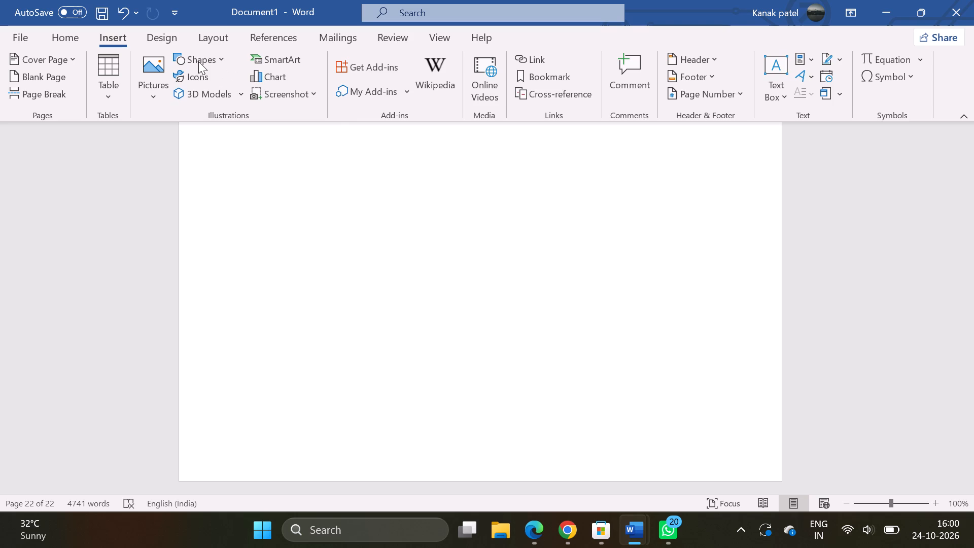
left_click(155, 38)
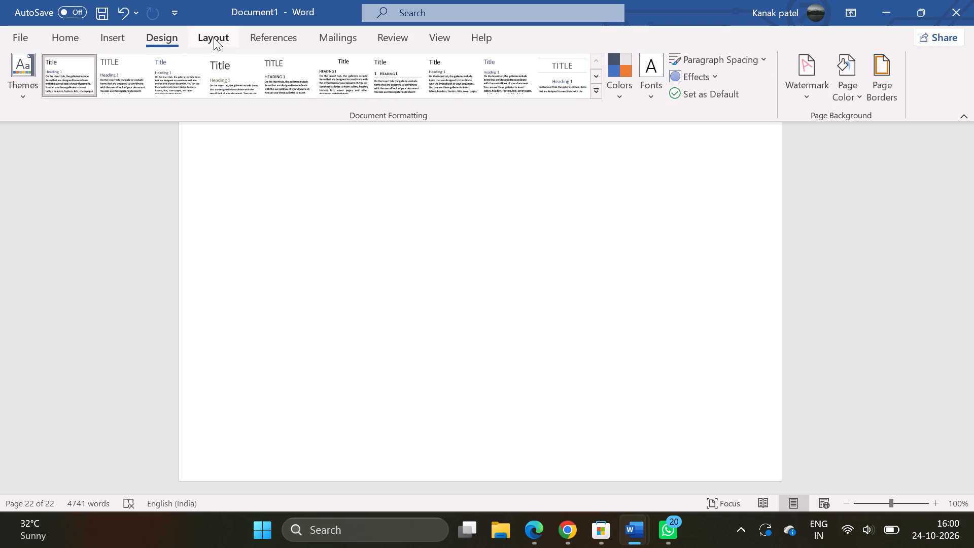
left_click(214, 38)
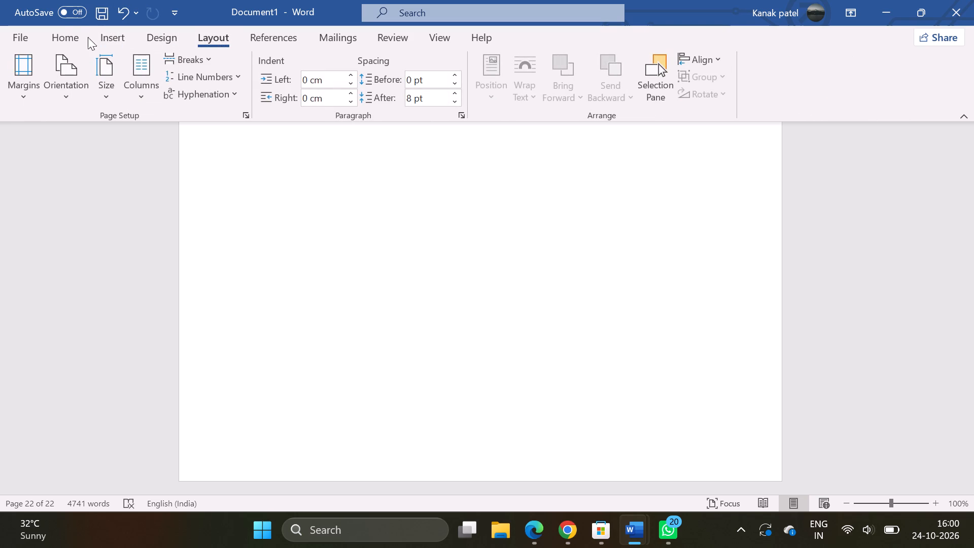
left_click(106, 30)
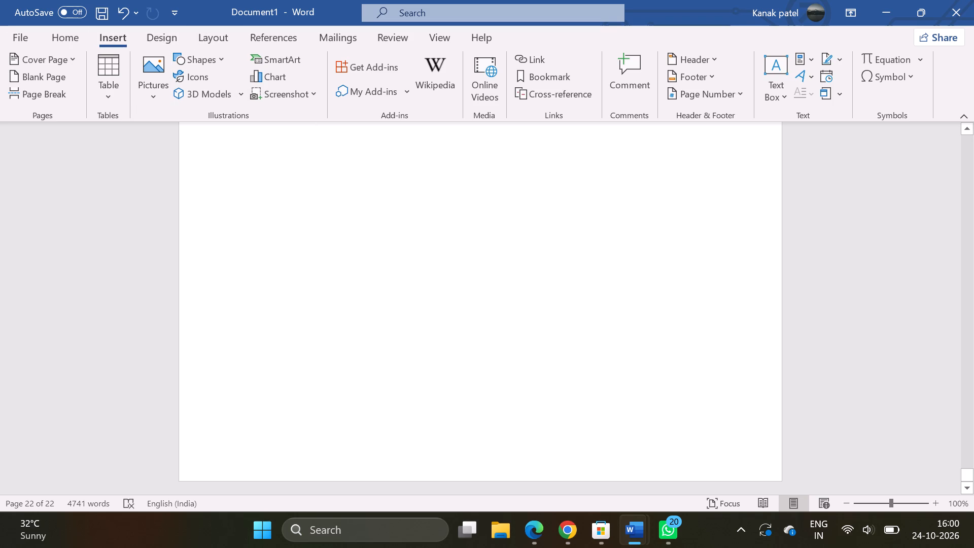
Minimise the Word report, open PowerPoint and create a blank presentation.
left_click(893, 10)
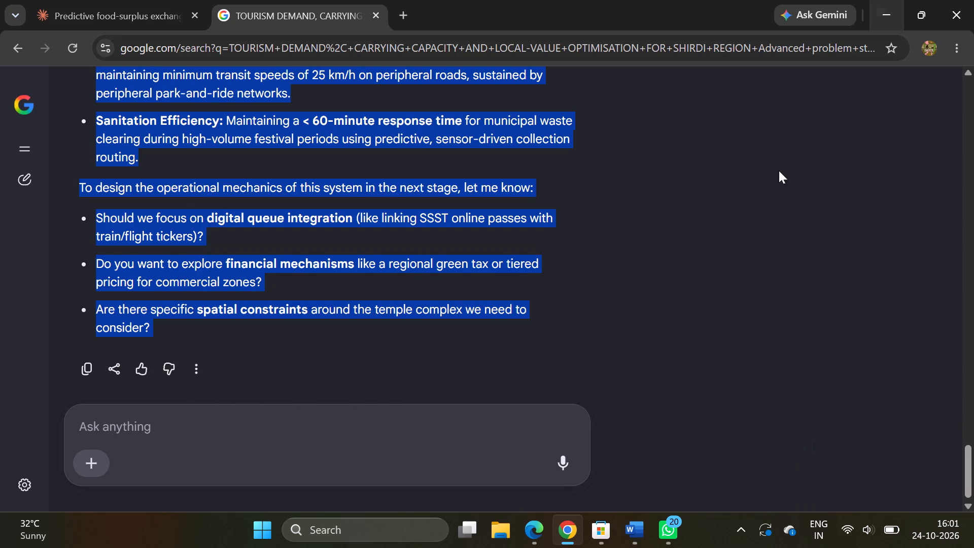
left_click(265, 533)
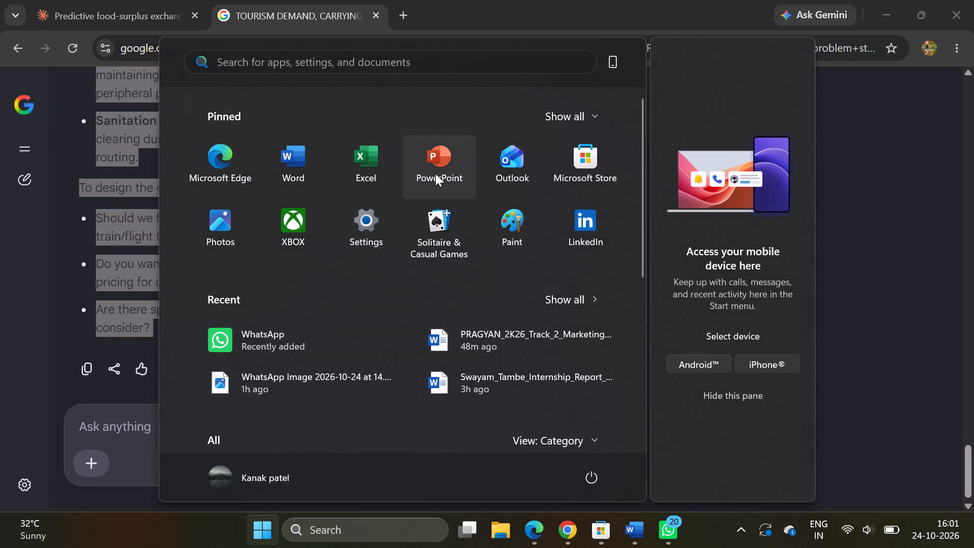
double_click(435, 174)
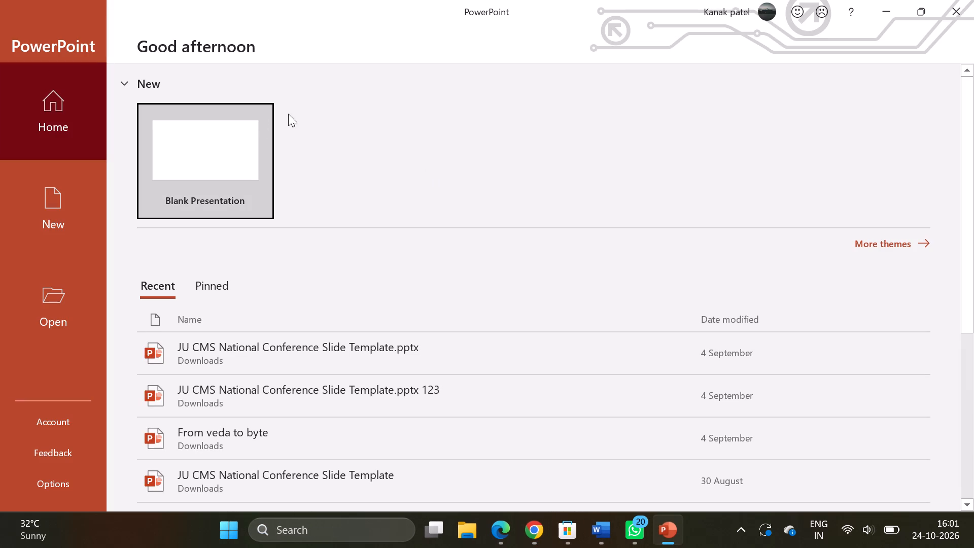
left_click(241, 126)
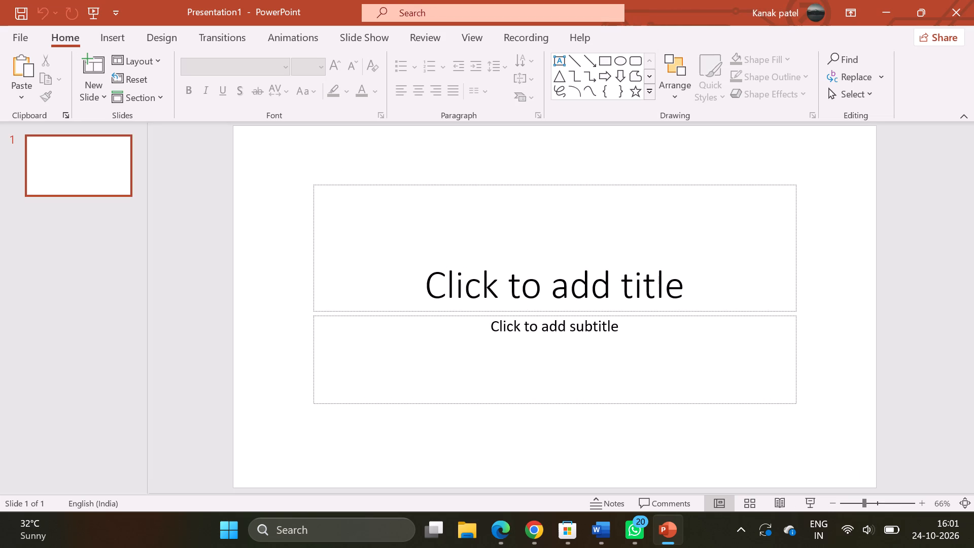
Add ten Title and Content slides after the title slide of the new presentation.
left_click(451, 225)
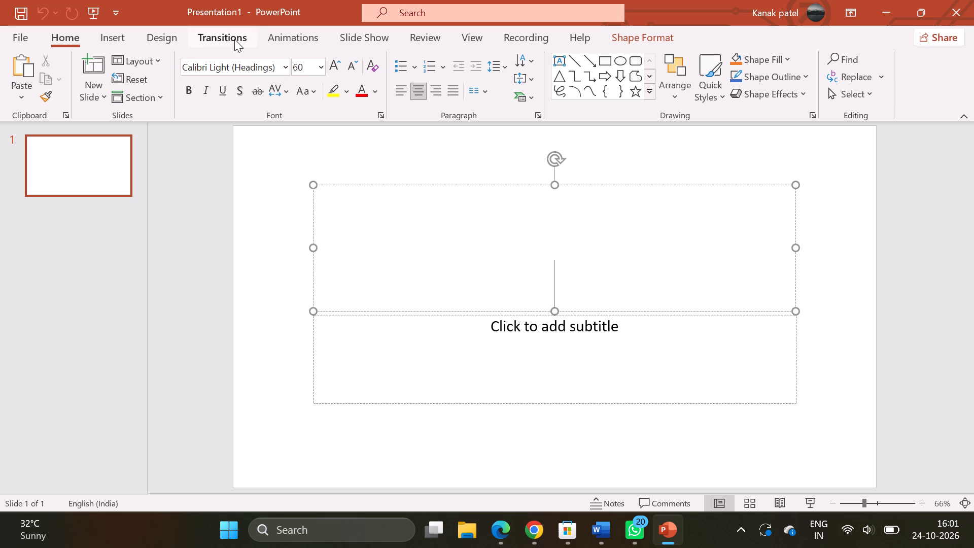
left_click(115, 43)
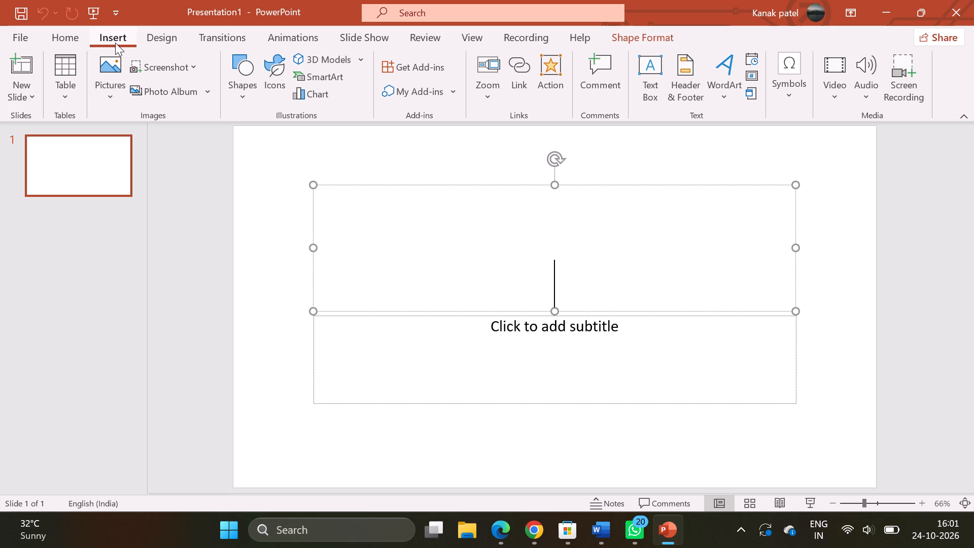
left_click(28, 97)
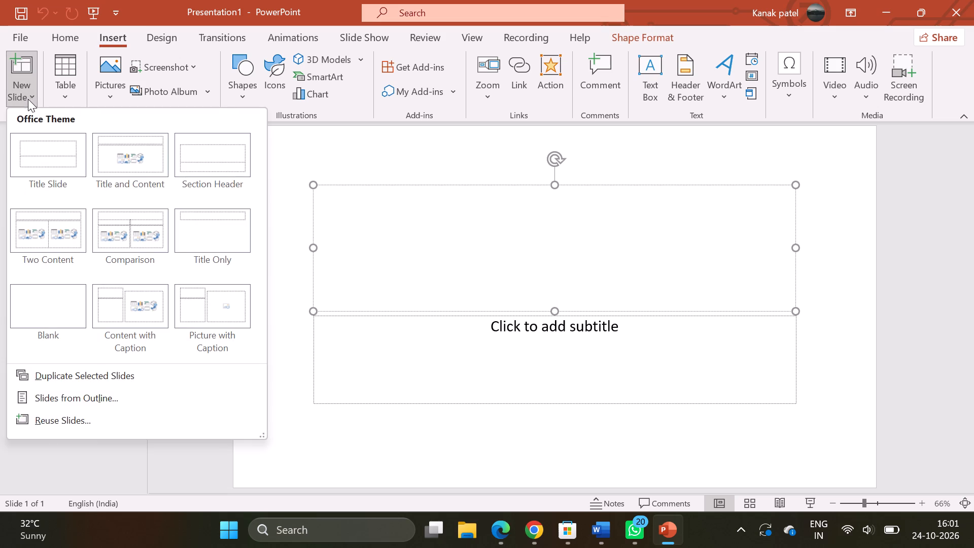
left_click(23, 65)
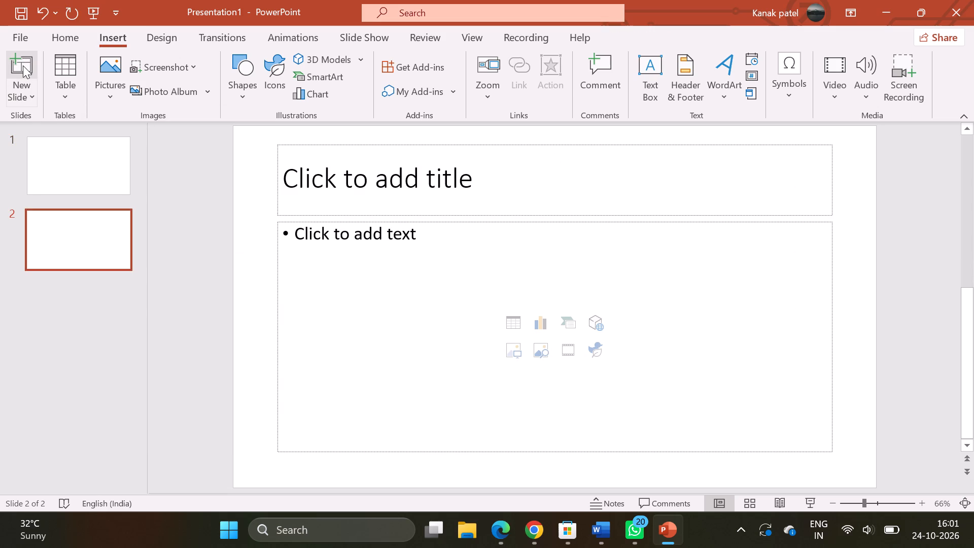
double_click(23, 65)
triple_click(23, 65)
triple_click(23, 65)
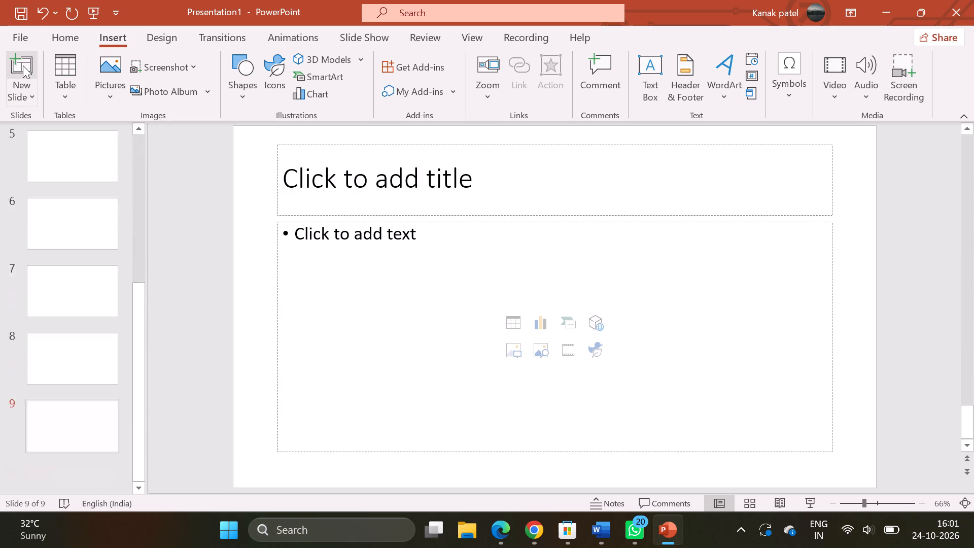
left_click(23, 65)
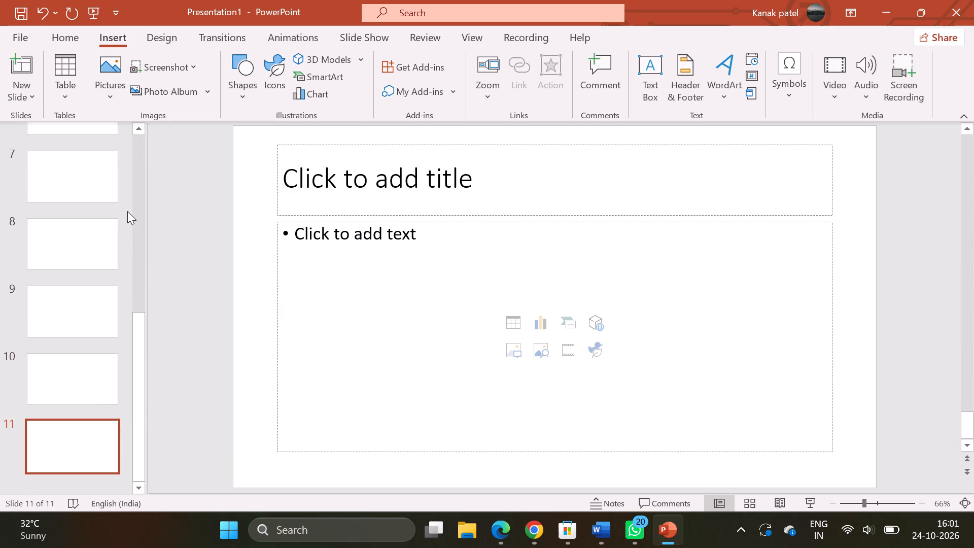
scroll(127, 211, "down", 1)
scroll(91, 237, "down", 7)
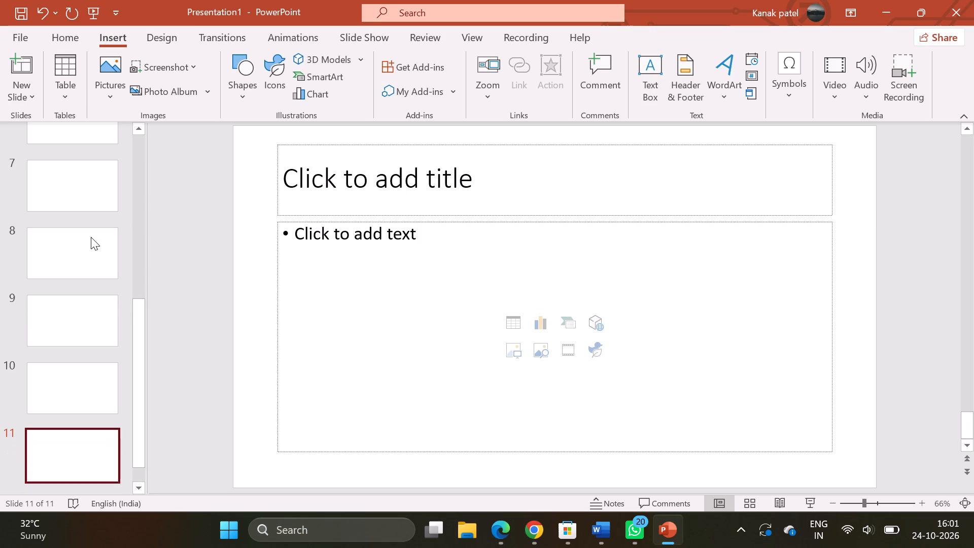
scroll(91, 237, "down", 2)
scroll(91, 237, "up", 20)
scroll(91, 237, "up", 7)
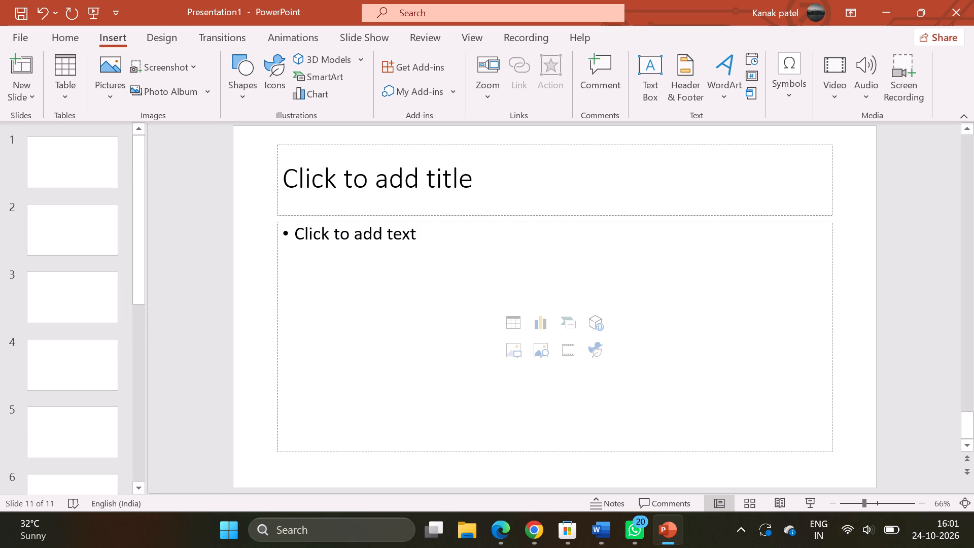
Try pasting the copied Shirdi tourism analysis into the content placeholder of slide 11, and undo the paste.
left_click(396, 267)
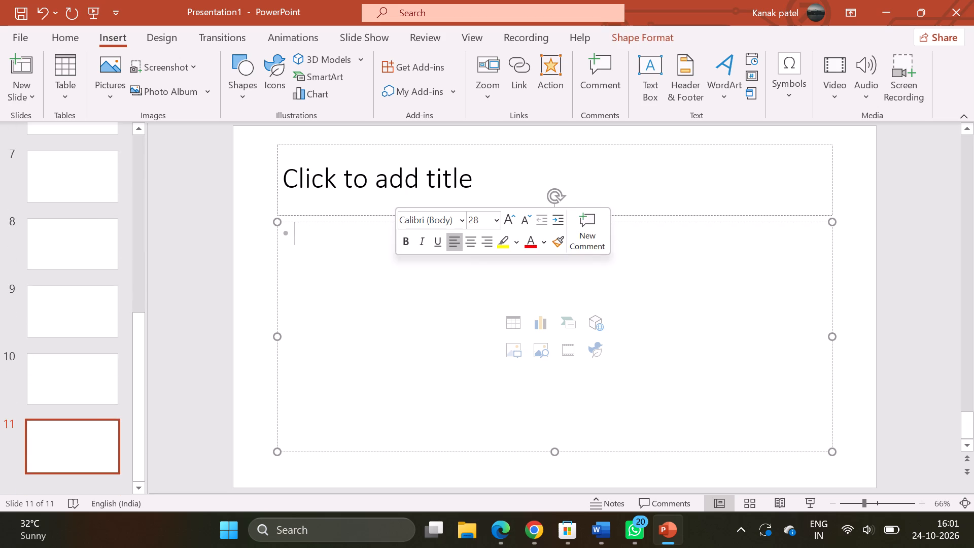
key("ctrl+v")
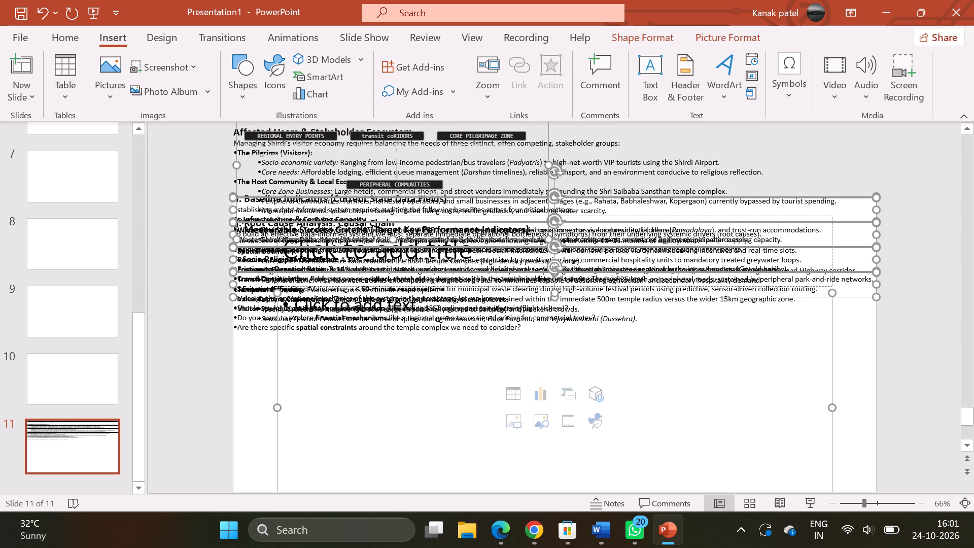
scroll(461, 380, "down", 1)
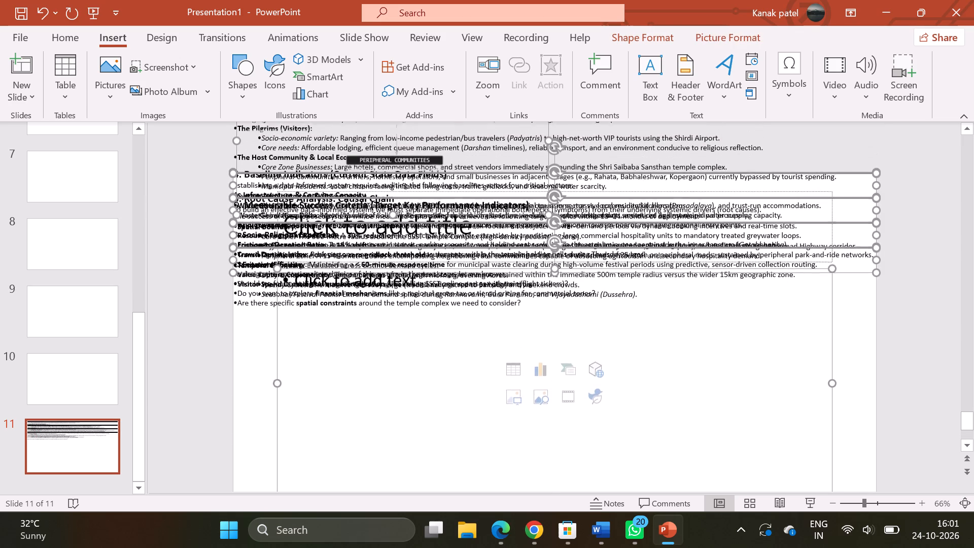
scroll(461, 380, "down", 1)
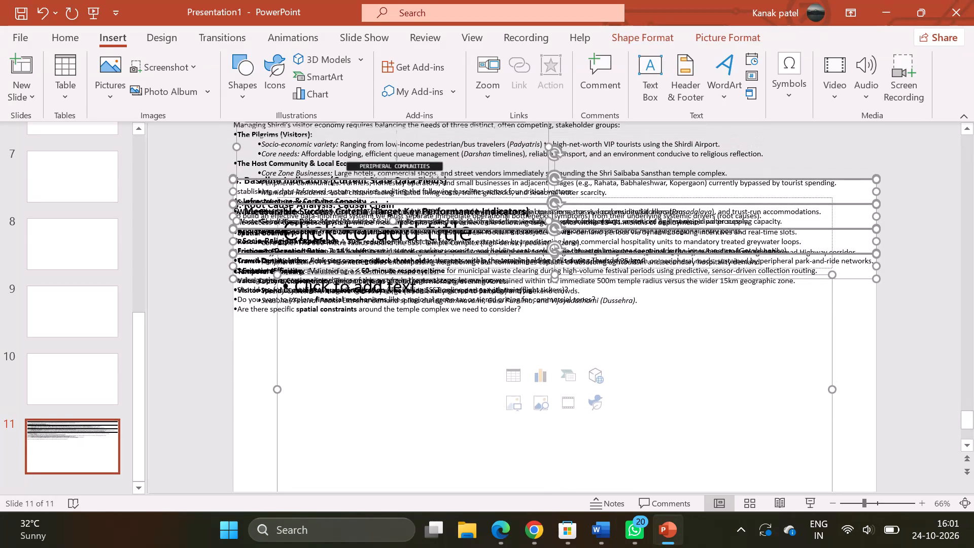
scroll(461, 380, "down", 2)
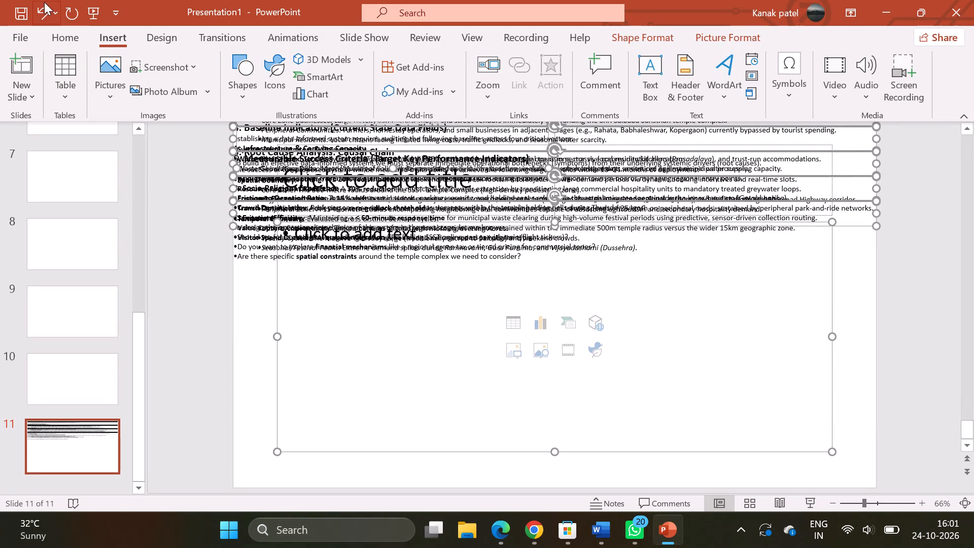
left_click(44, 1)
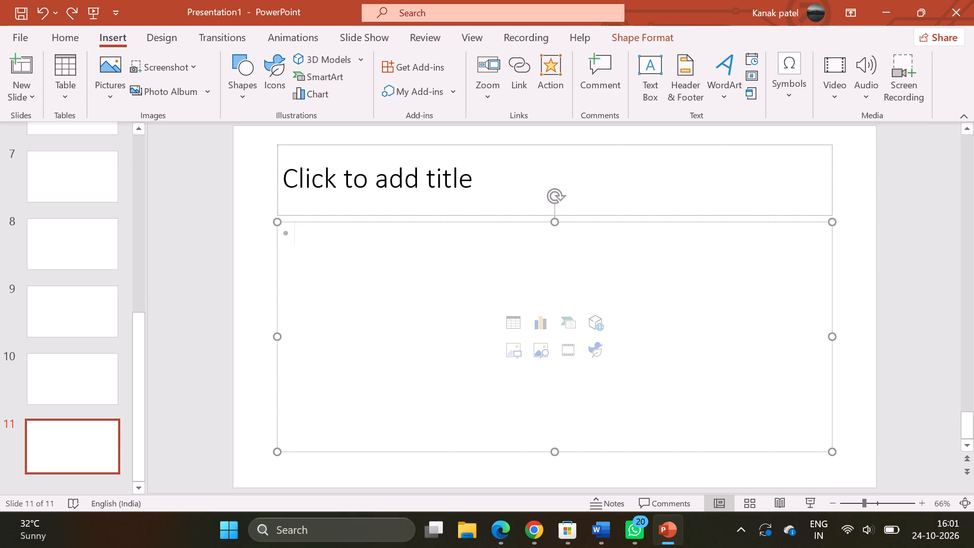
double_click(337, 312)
Go to slide 2 and shift its title placeholder slightly upward.
scroll(397, 364, "up", 3)
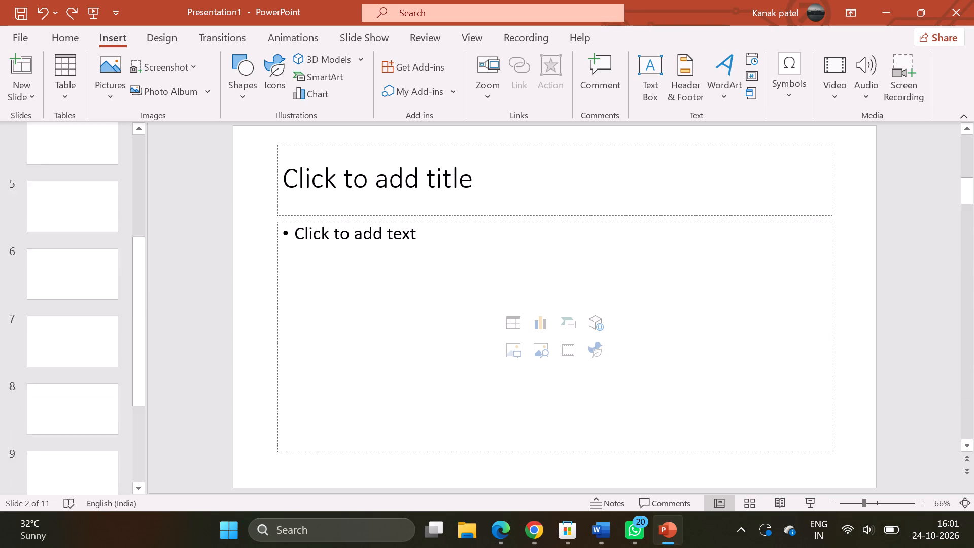
scroll(397, 364, "up", 5)
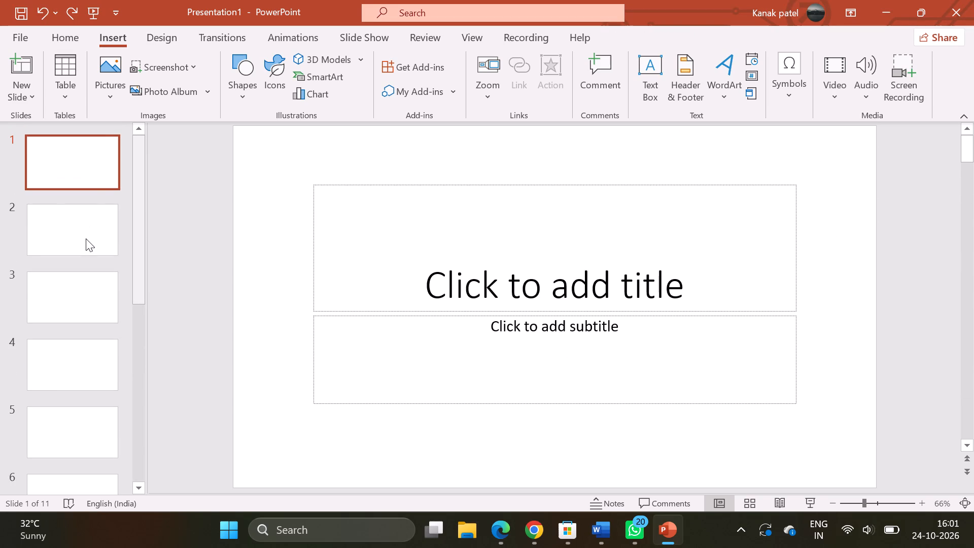
left_click(86, 238)
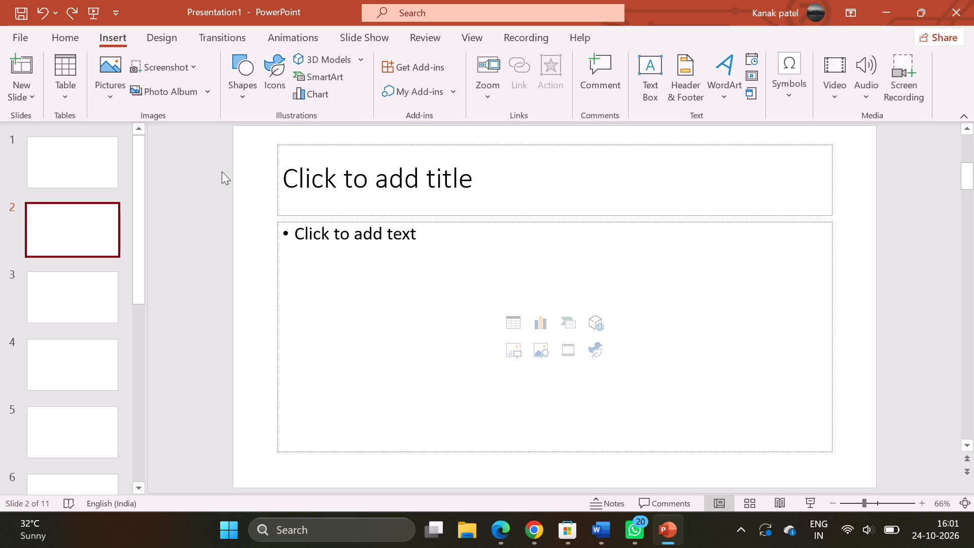
left_click(324, 228)
left_click_drag(324, 228, 367, 174)
left_click(367, 174)
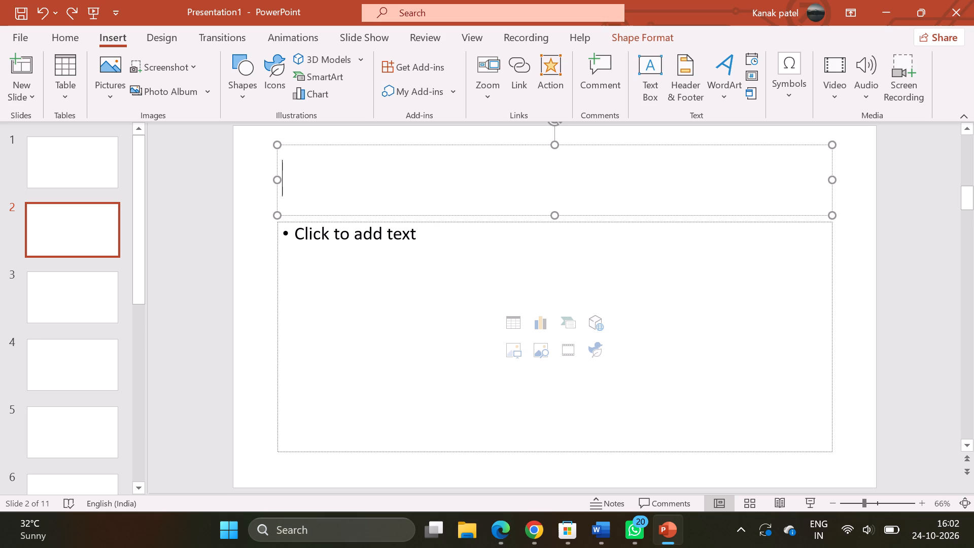
left_click_drag(826, 149, 833, 144)
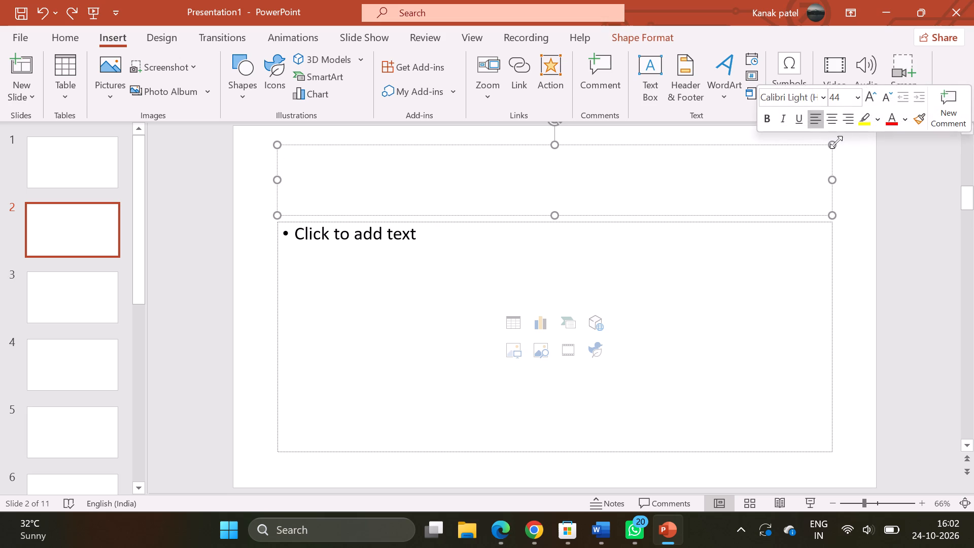
left_click(837, 142)
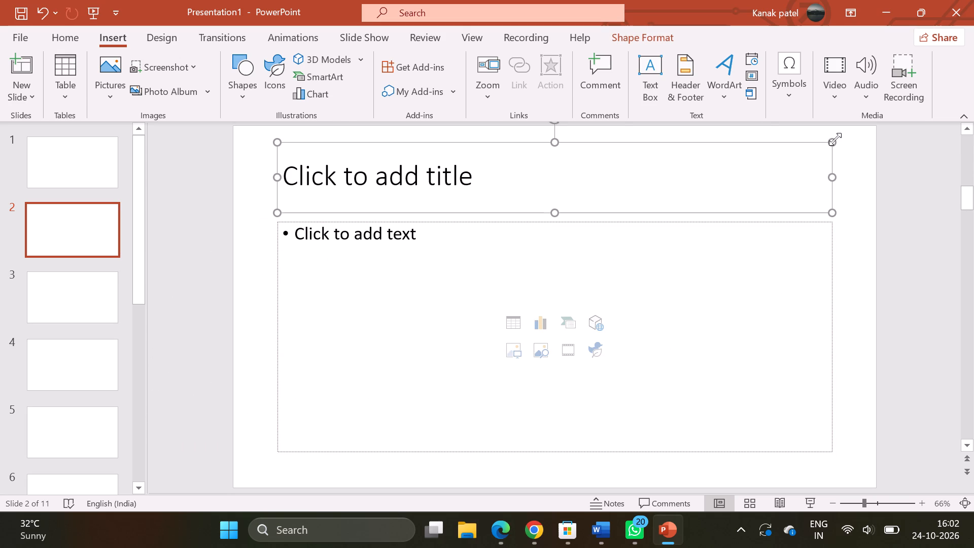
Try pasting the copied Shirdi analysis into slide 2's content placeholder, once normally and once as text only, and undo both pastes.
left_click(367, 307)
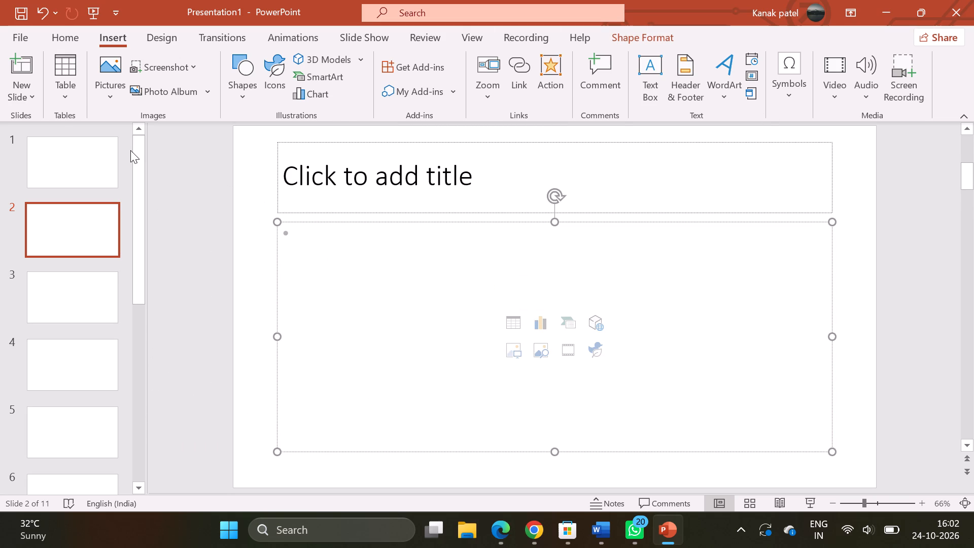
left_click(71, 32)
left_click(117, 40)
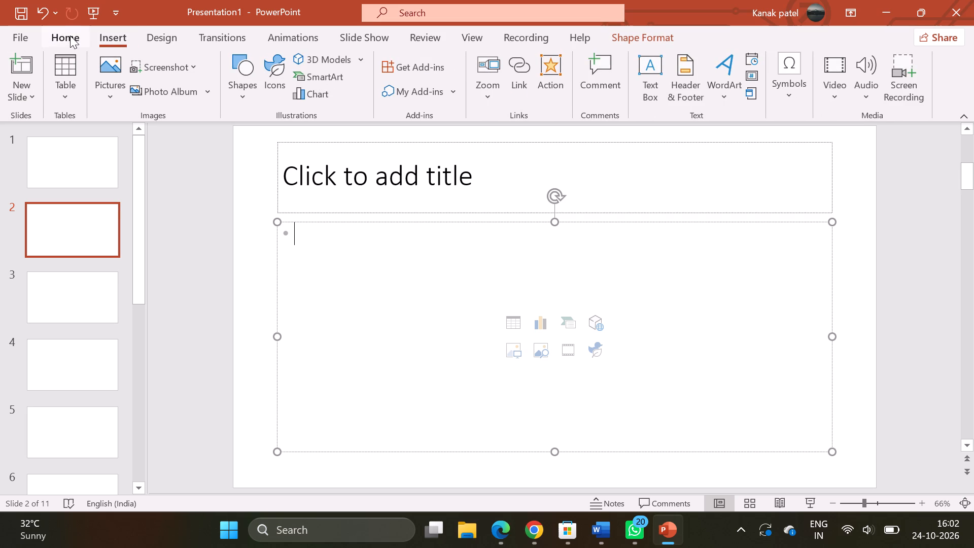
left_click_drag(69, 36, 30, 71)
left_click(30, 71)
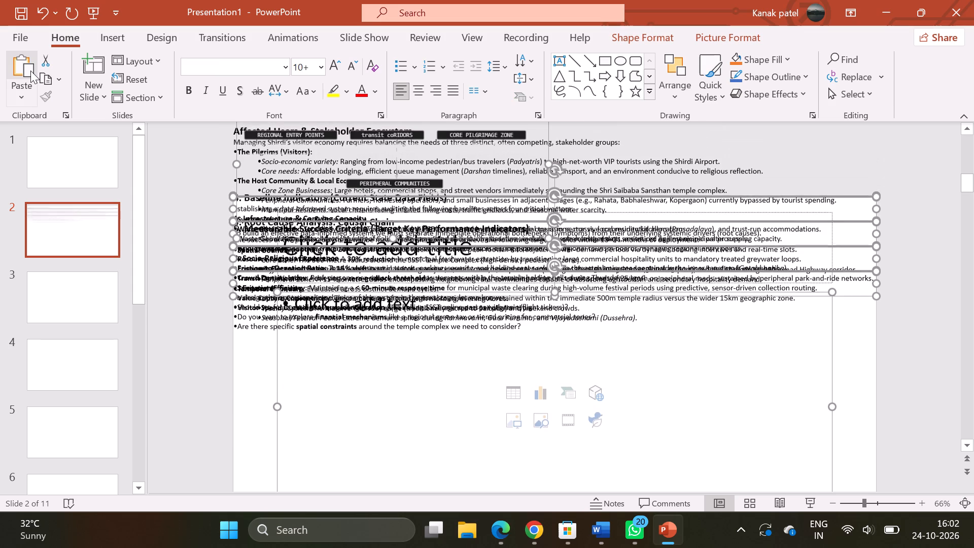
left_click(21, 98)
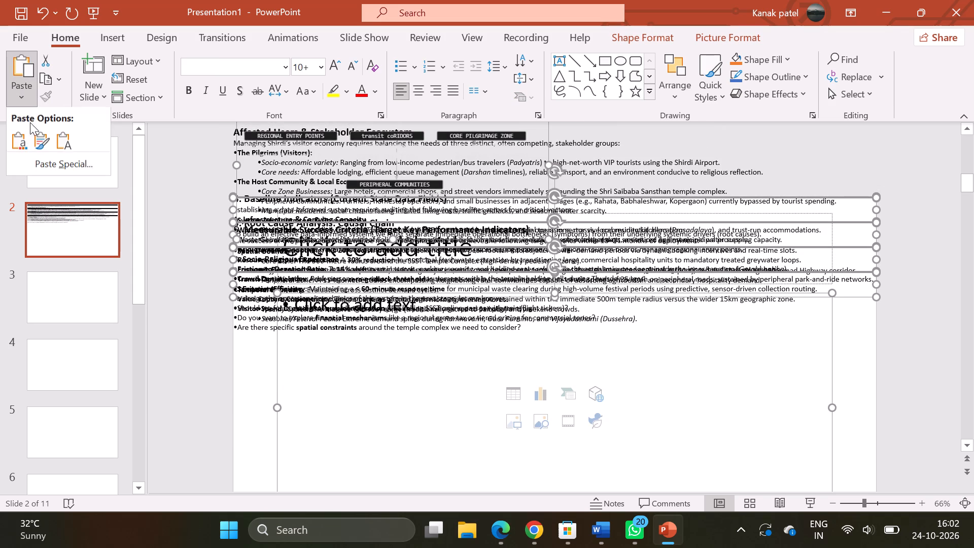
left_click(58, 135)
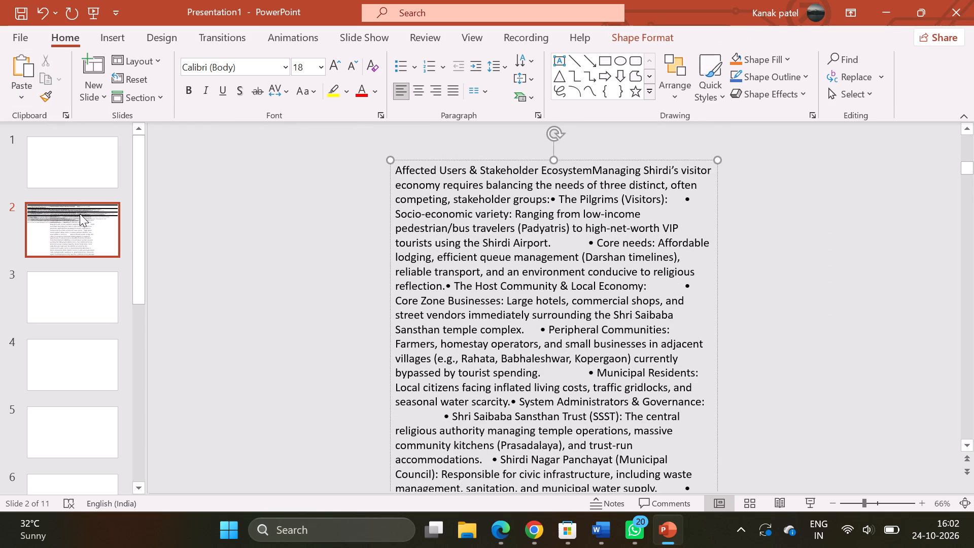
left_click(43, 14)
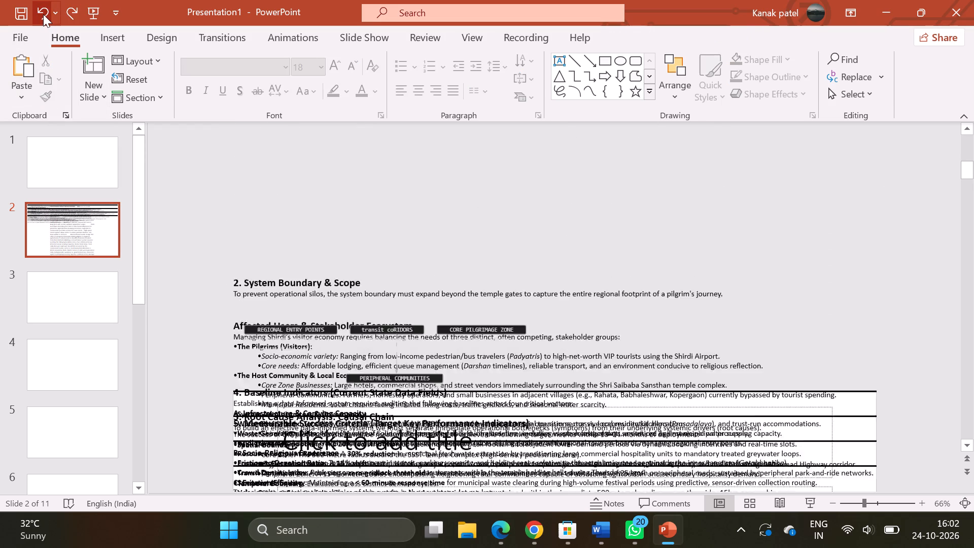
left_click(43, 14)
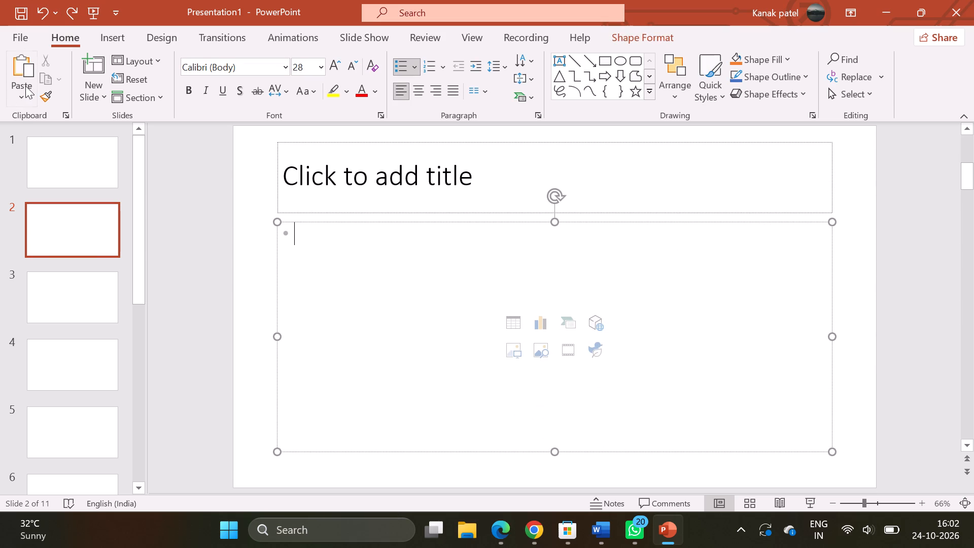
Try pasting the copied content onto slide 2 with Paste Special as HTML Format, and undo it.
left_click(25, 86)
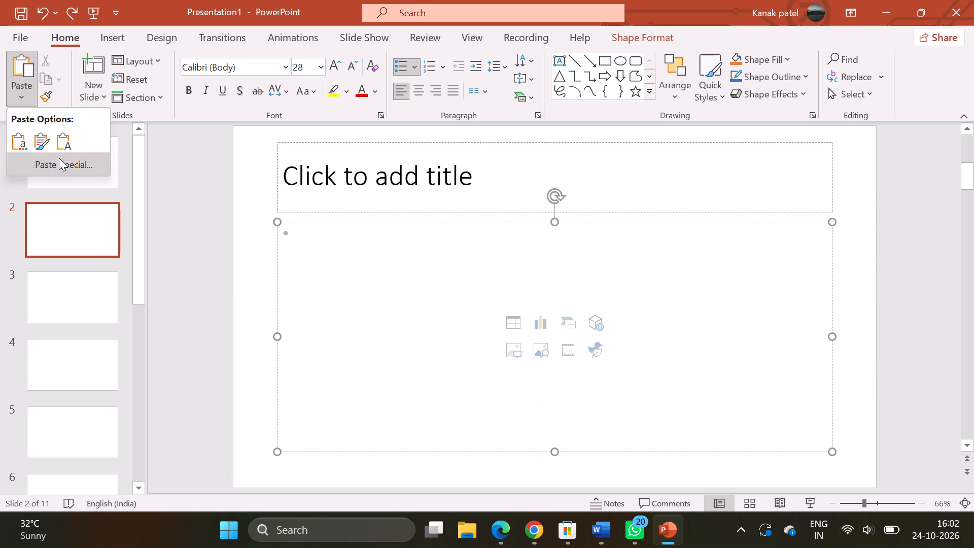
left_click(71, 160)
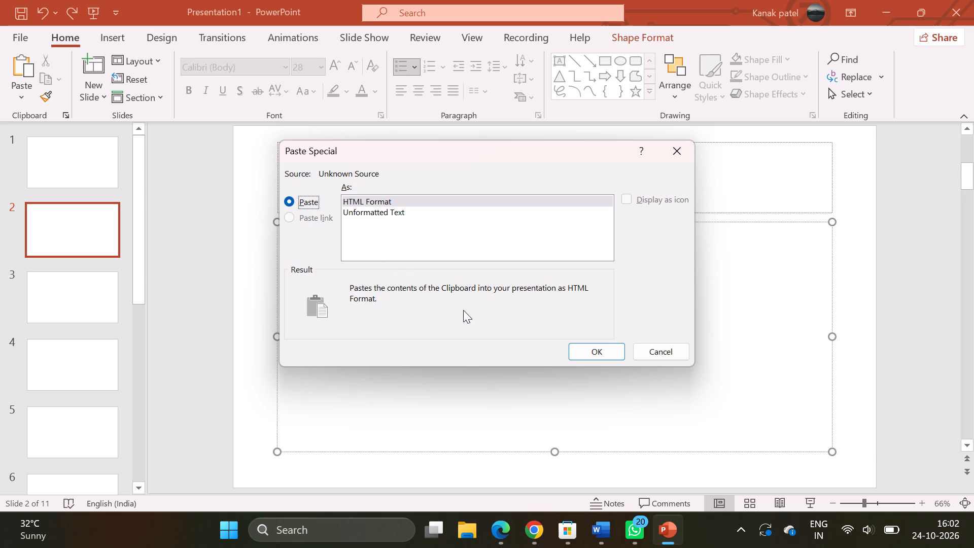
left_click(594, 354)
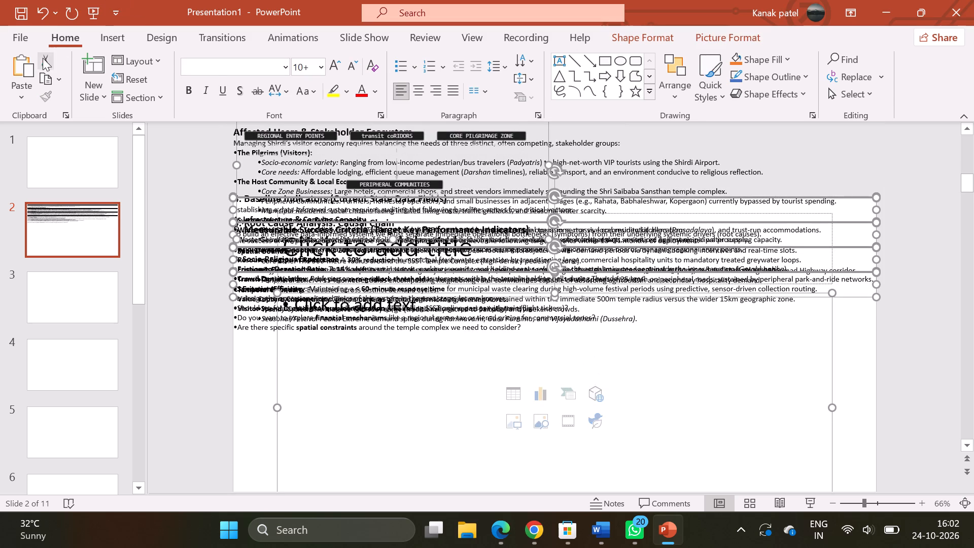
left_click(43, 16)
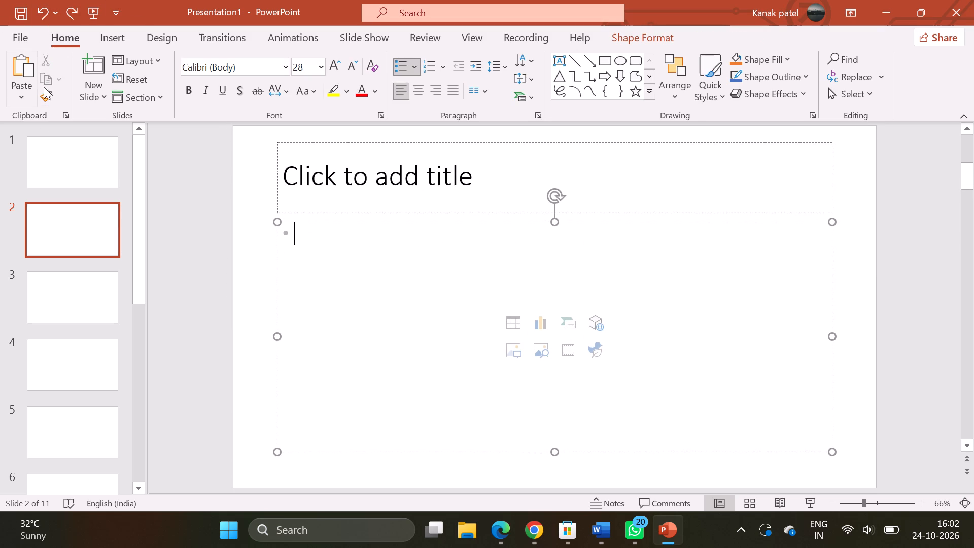
Paste the copied Shirdi analysis as text only into slide 2's content placeholder.
left_click(23, 96)
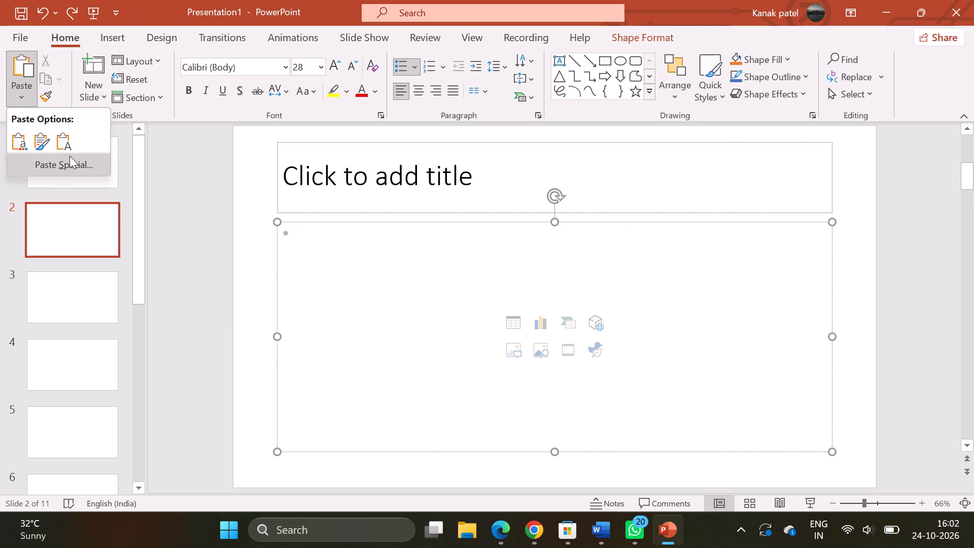
left_click(69, 144)
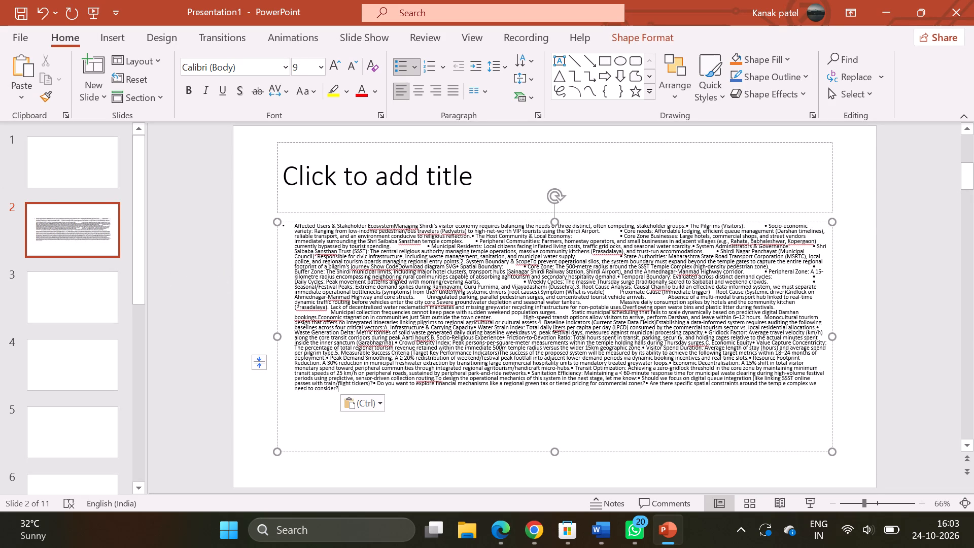
Select all the pasted text in slide 2's content placeholder and set its font size to 28.
left_click(288, 230)
left_click_drag(288, 230, 317, 240)
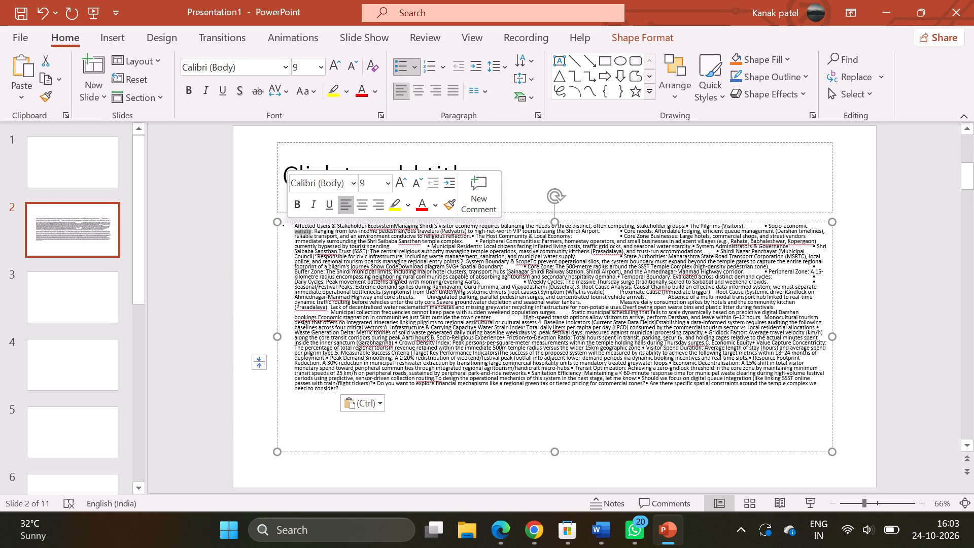
left_click_drag(317, 240, 238, 237)
left_click(238, 237)
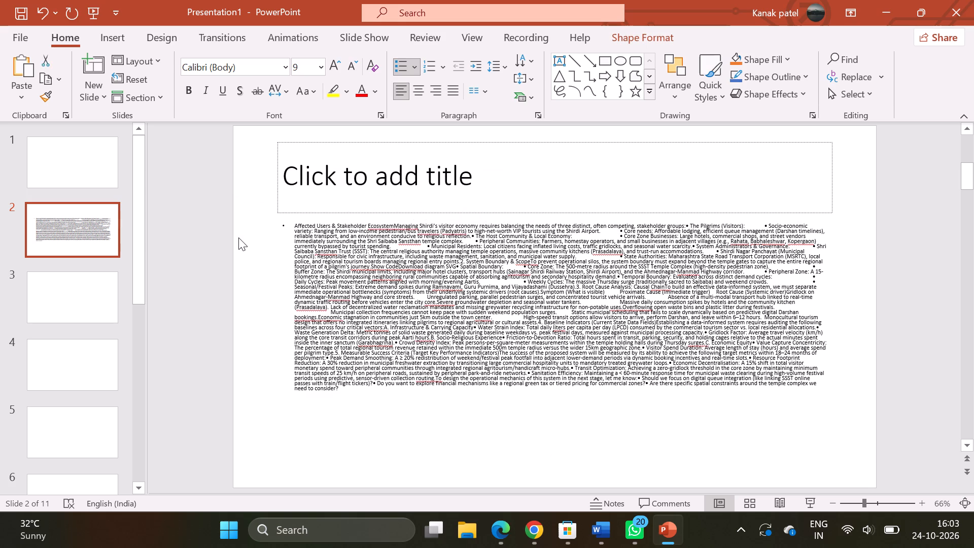
left_click(296, 227)
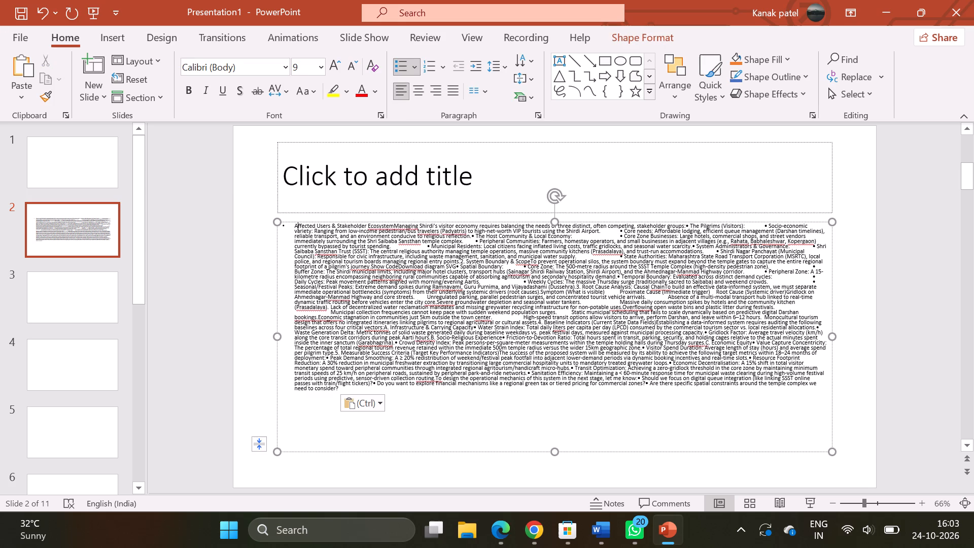
left_click_drag(293, 225, 576, 434)
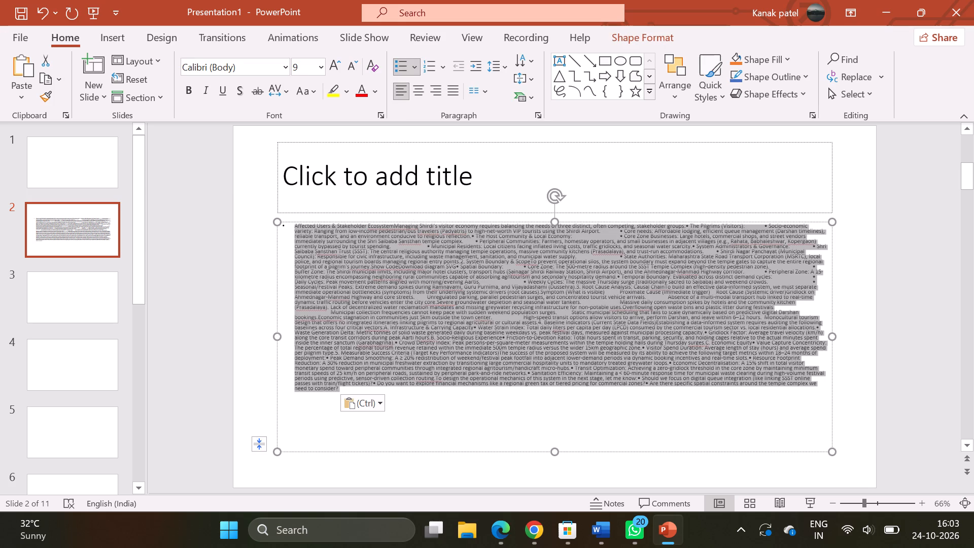
left_click_drag(576, 434, 595, 441)
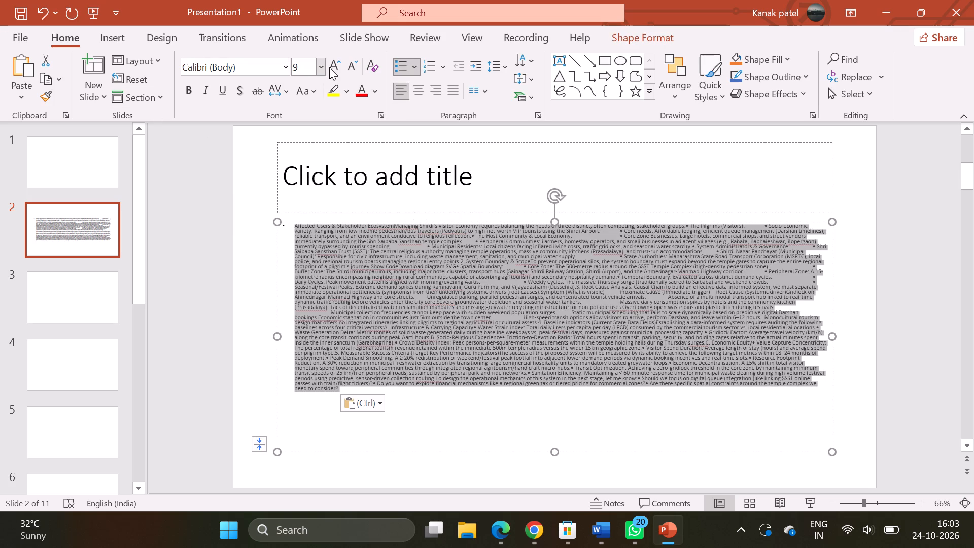
left_click(333, 69)
triple_click(333, 69)
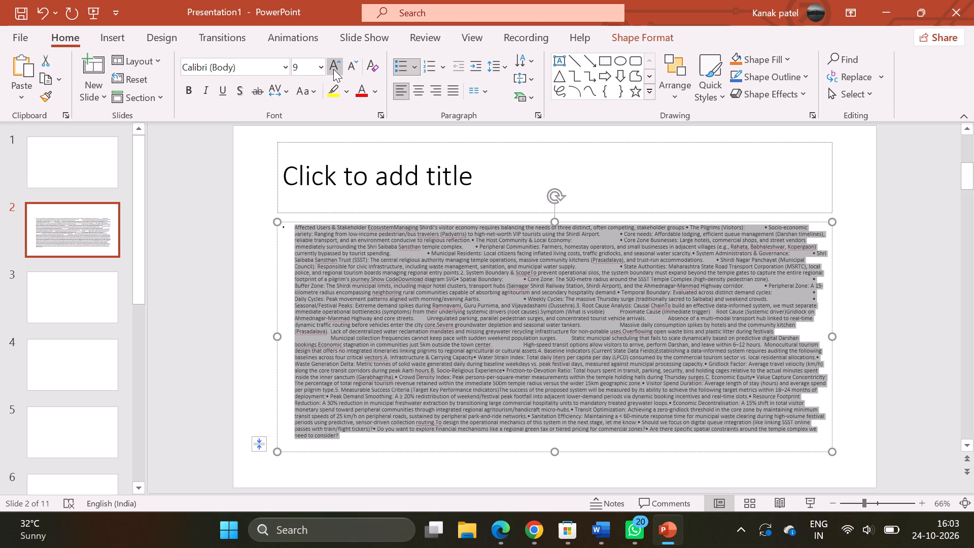
left_click(333, 69)
left_click(333, 69)
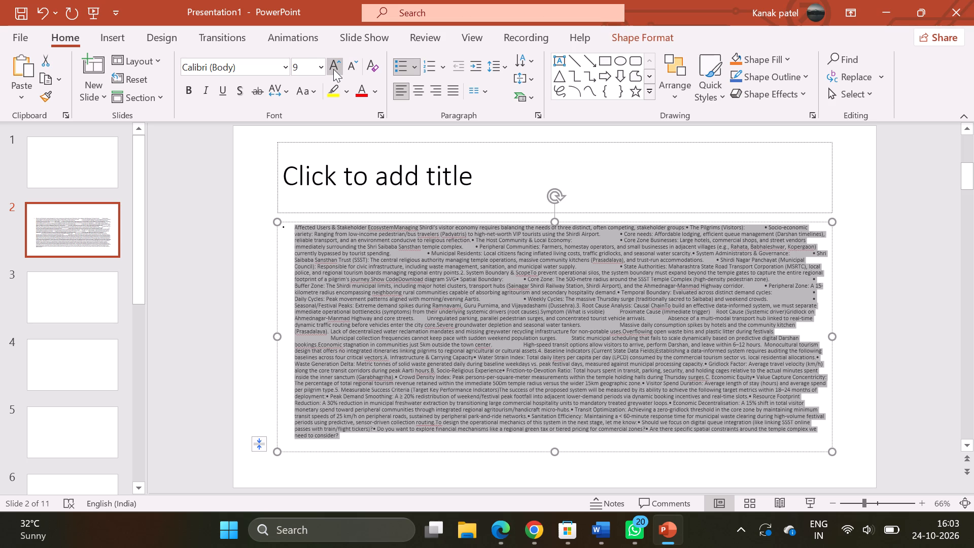
left_click(333, 69)
left_click(333, 69)
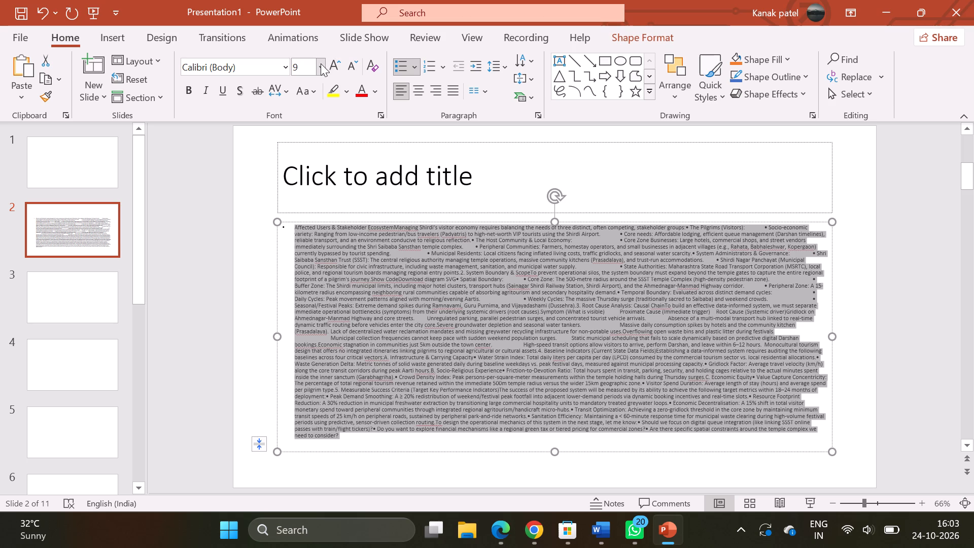
left_click(321, 66)
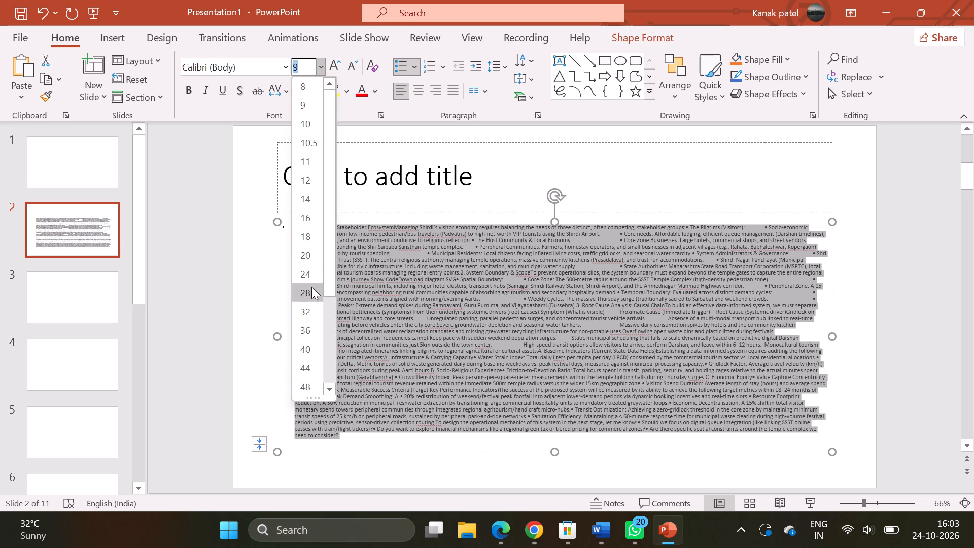
left_click(311, 287)
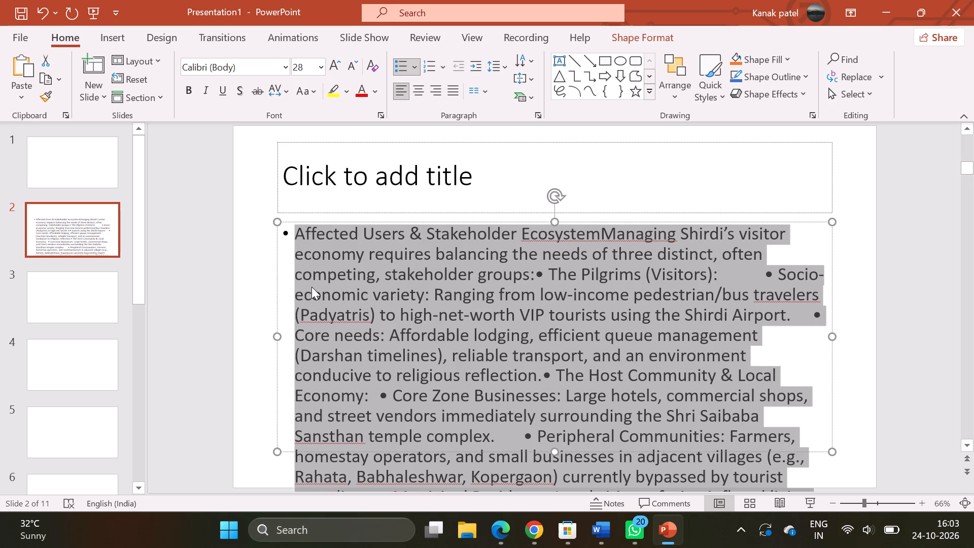
Read through the enlarged text on slide 2 down to its closing questions.
scroll(457, 368, "down", 8)
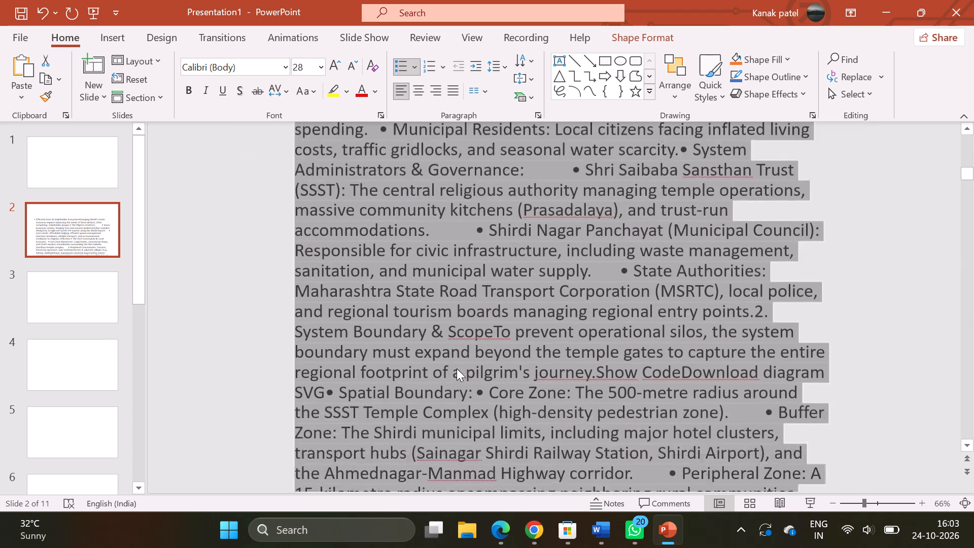
scroll(457, 368, "down", 16)
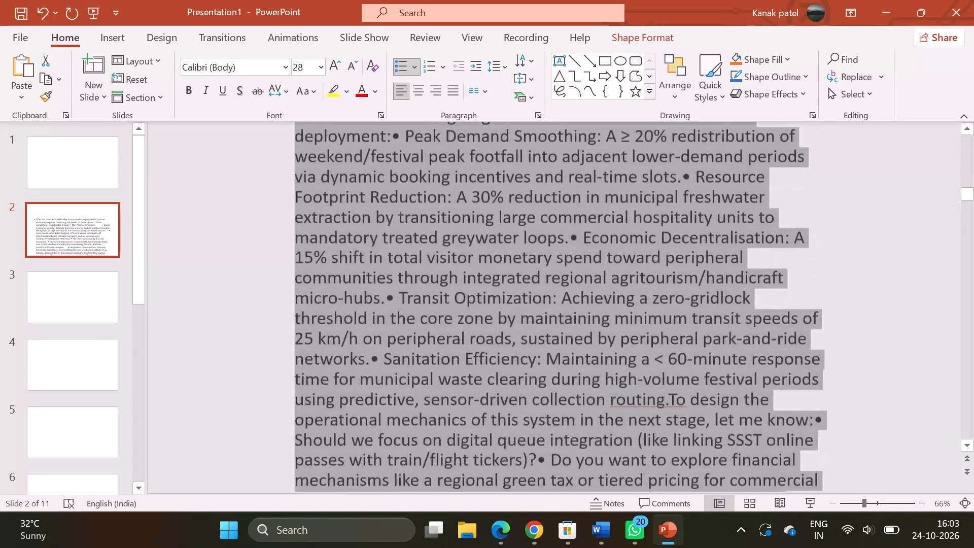
scroll(457, 368, "down", 1)
Switch to Document1 in Word and look through the Shirdi temple and crowd photos on pages 6 and 7.
left_click(605, 544)
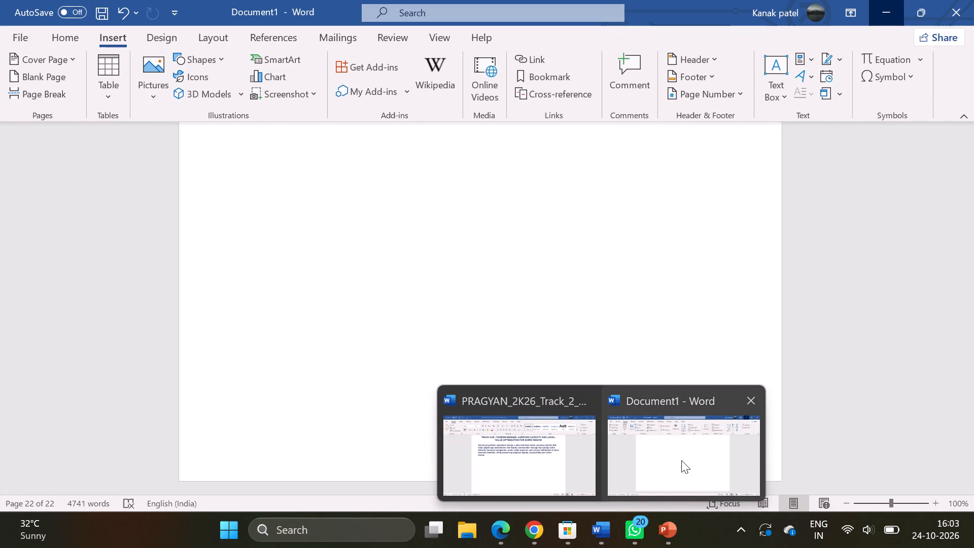
left_click(682, 461)
scroll(401, 293, "up", 20)
scroll(401, 293, "up", 5)
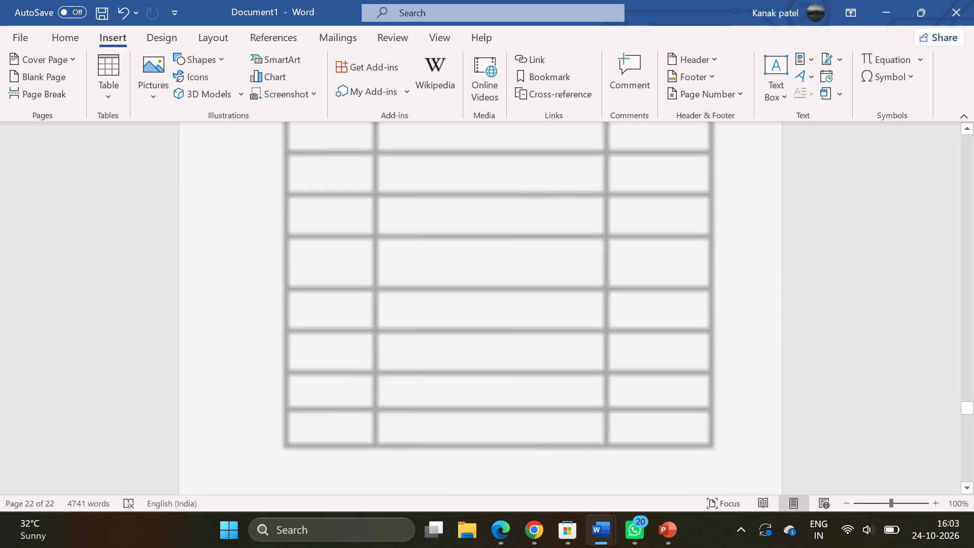
scroll(401, 293, "up", 20)
scroll(401, 293, "up", 9)
scroll(401, 293, "down", 4)
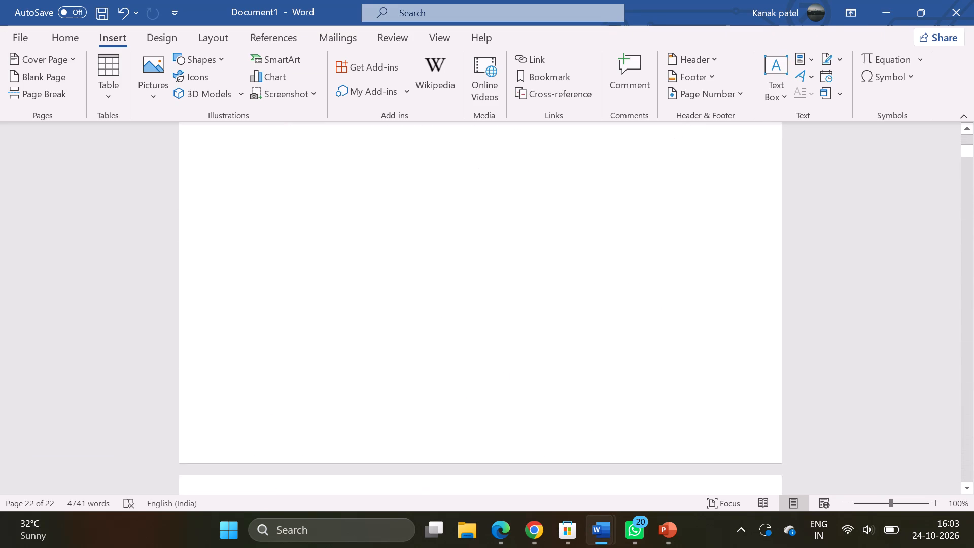
scroll(401, 293, "down", 7)
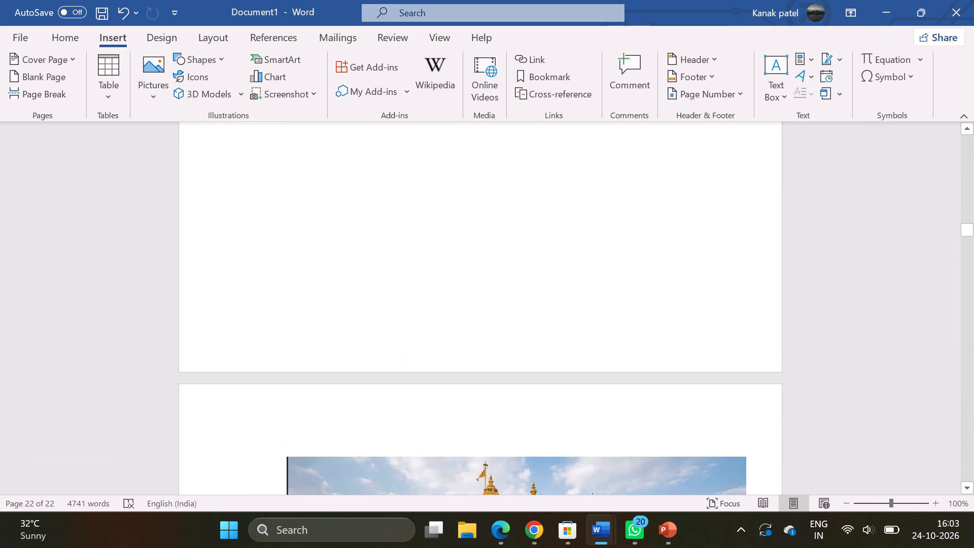
scroll(421, 260, "down", 1)
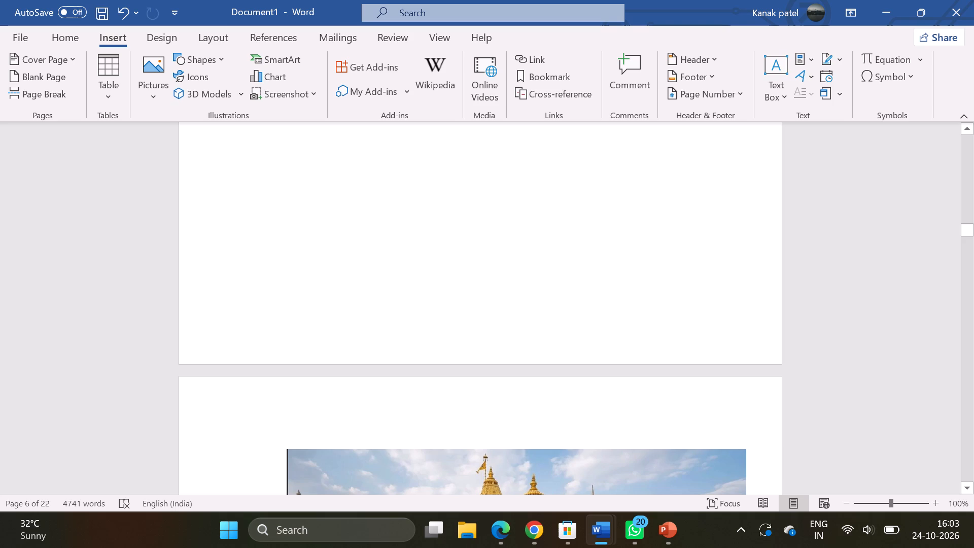
scroll(541, 382, "down", 4)
scroll(541, 382, "up", 1)
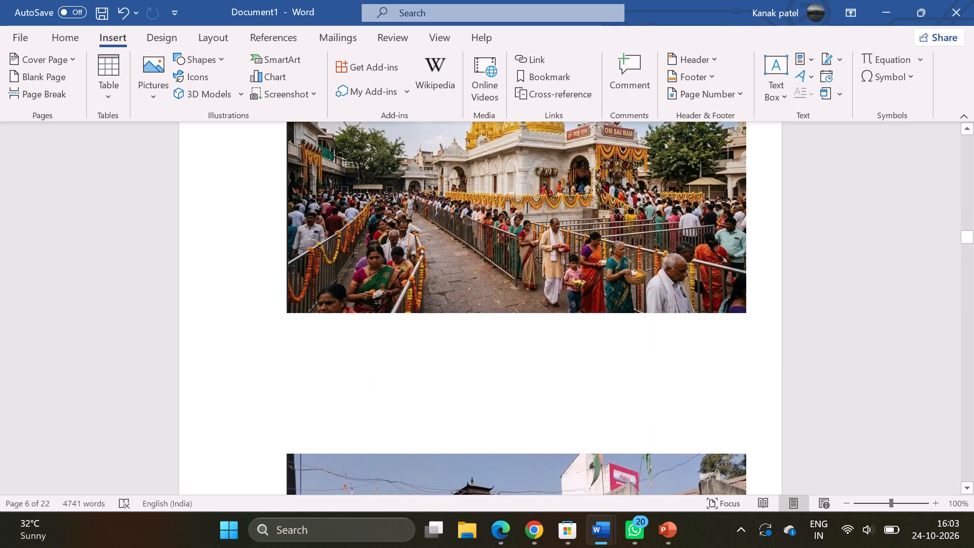
scroll(541, 382, "up", 1)
scroll(541, 382, "down", 2)
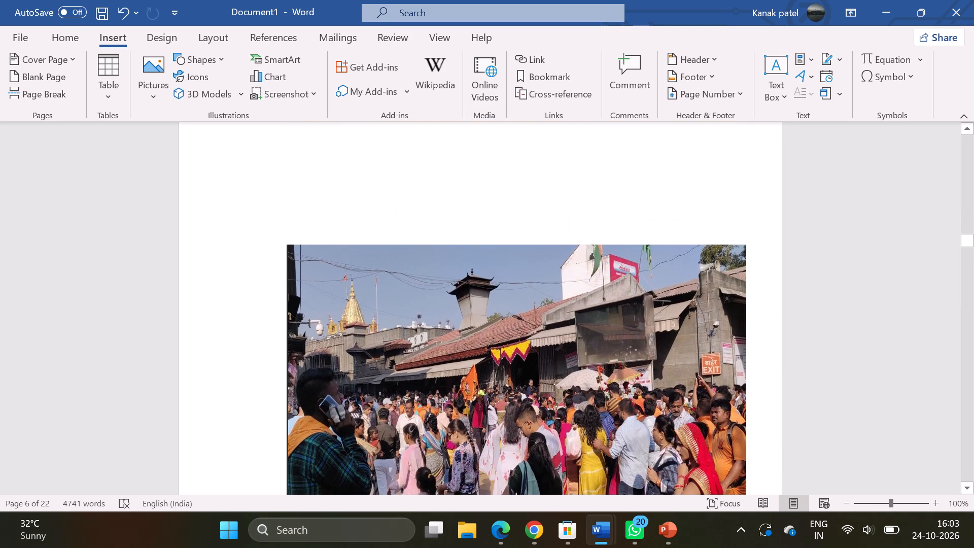
scroll(541, 382, "down", 1)
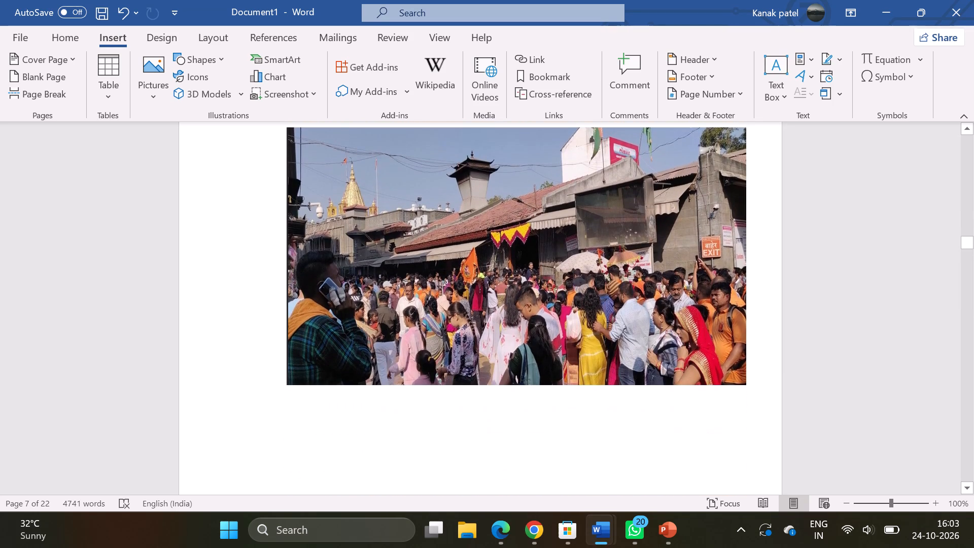
scroll(541, 382, "up", 3)
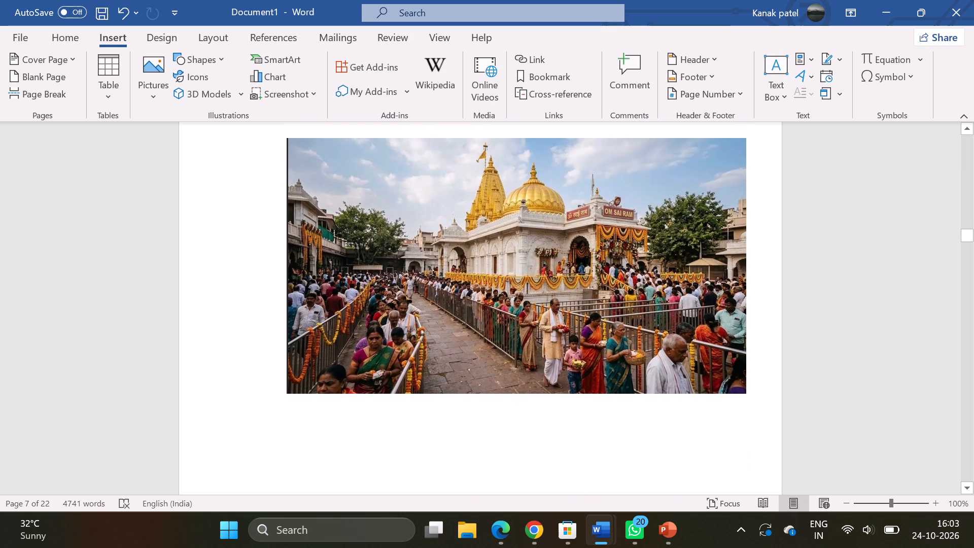
scroll(541, 382, "up", 6)
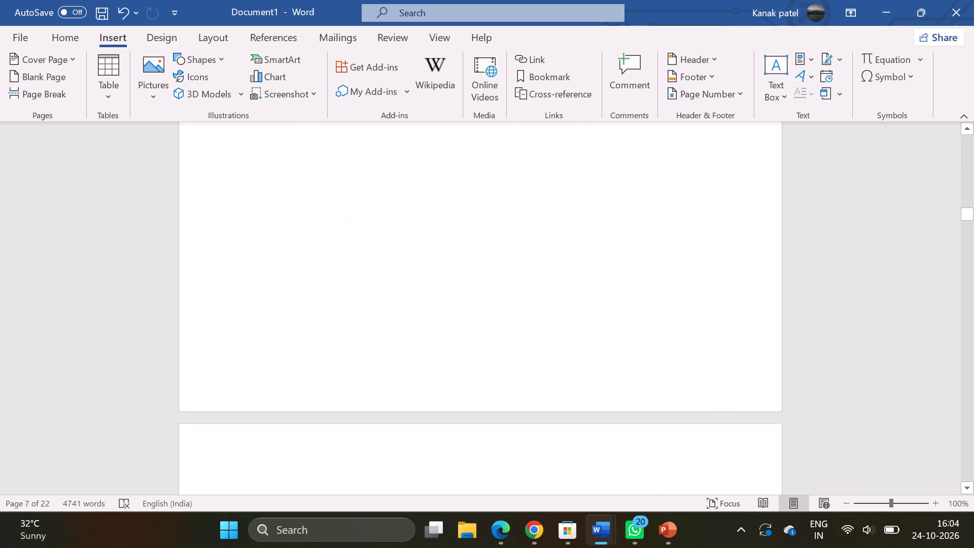
Read the "Tourism demand (secondary data)" section on page 4 of the Word document.
scroll(541, 382, "up", 3)
scroll(541, 382, "down", 1)
scroll(541, 382, "up", 1)
scroll(541, 382, "down", 2)
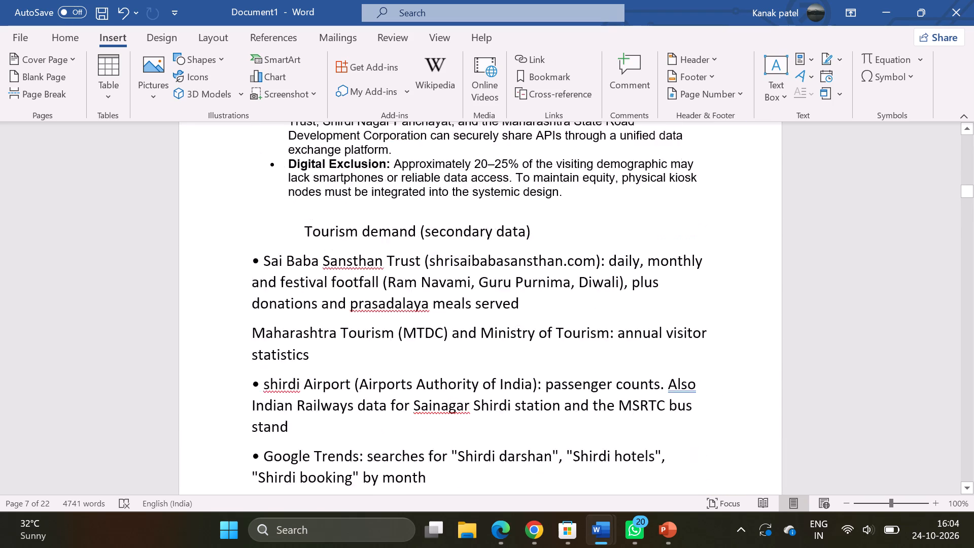
scroll(541, 382, "down", 1)
scroll(541, 382, "up", 1)
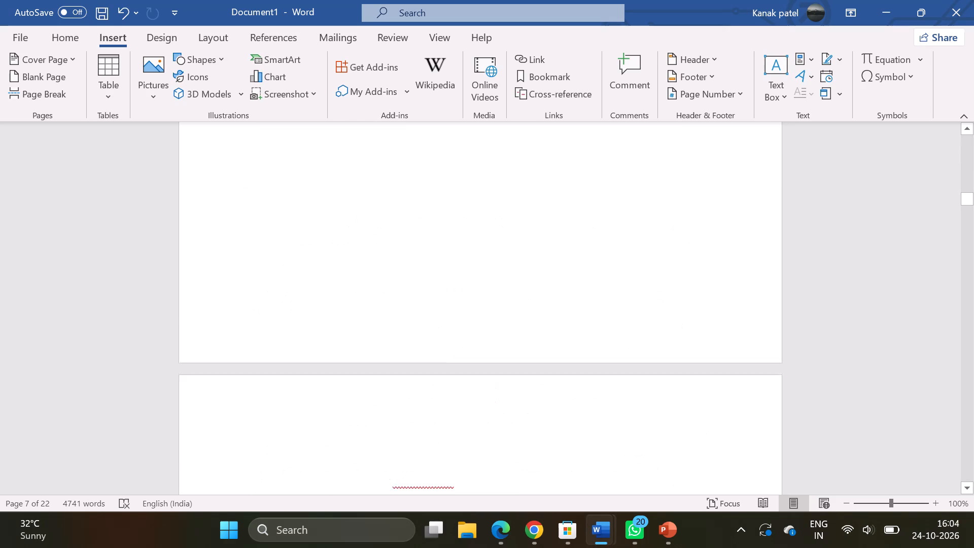
scroll(541, 382, "up", 4)
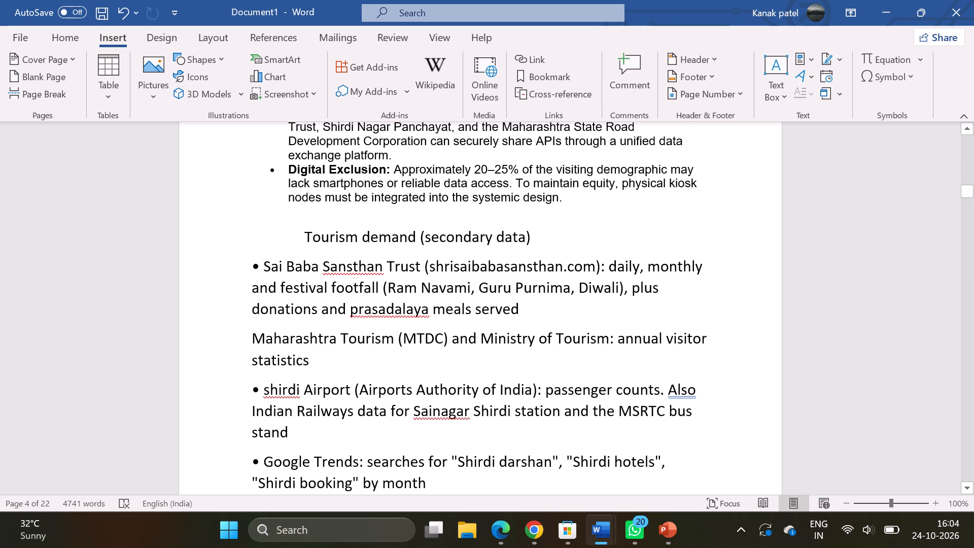
scroll(447, 371, "down", 1)
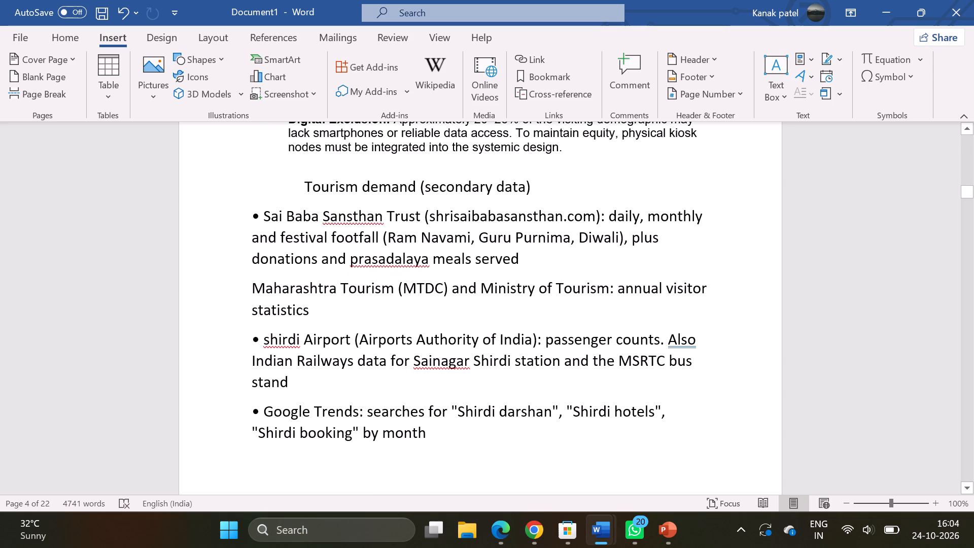
scroll(581, 365, "up", 1)
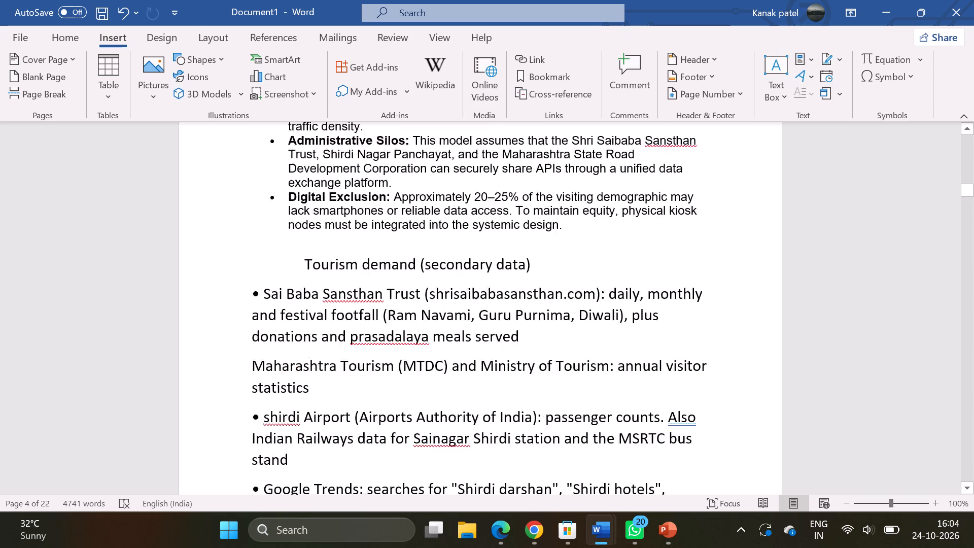
Review the governance assumptions, solution analogs, process map, demand profiles and baseline indicators back to the start of the Stage 1 section.
scroll(581, 365, "up", 2)
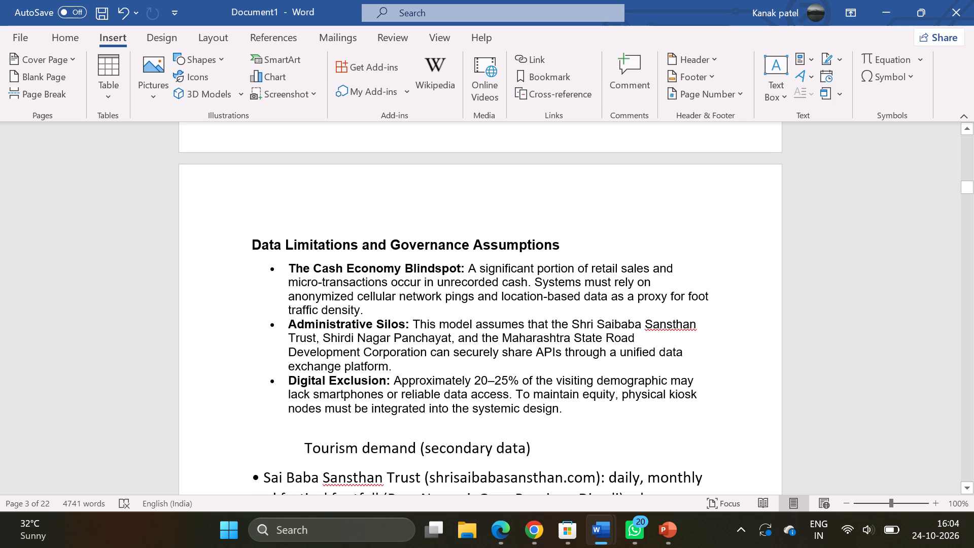
scroll(382, 393, "up", 1)
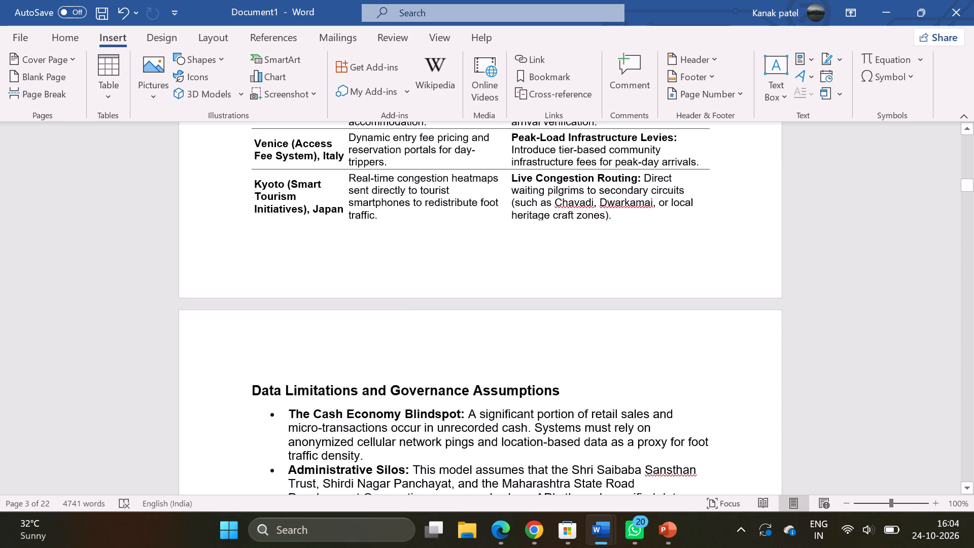
scroll(382, 393, "up", 2)
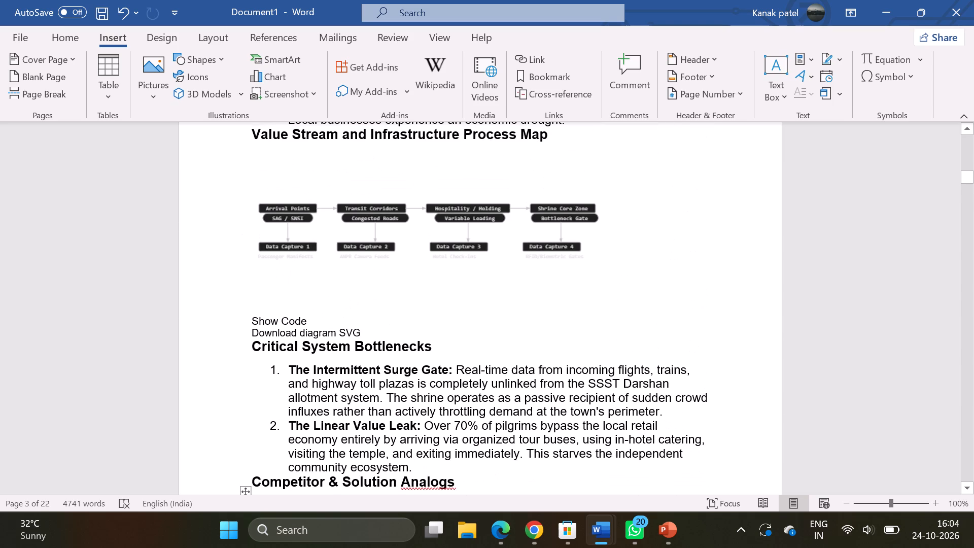
scroll(388, 350, "down", 3)
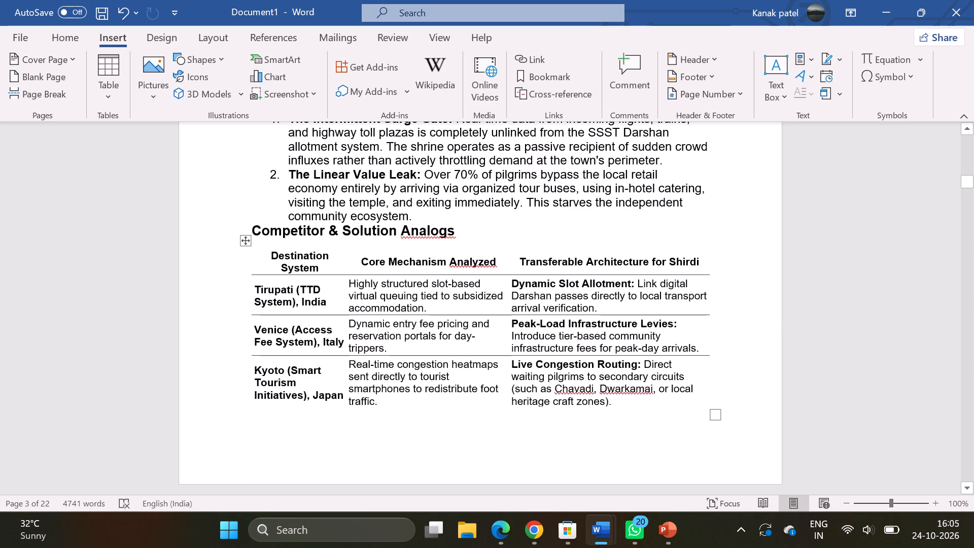
scroll(336, 289, "up", 3)
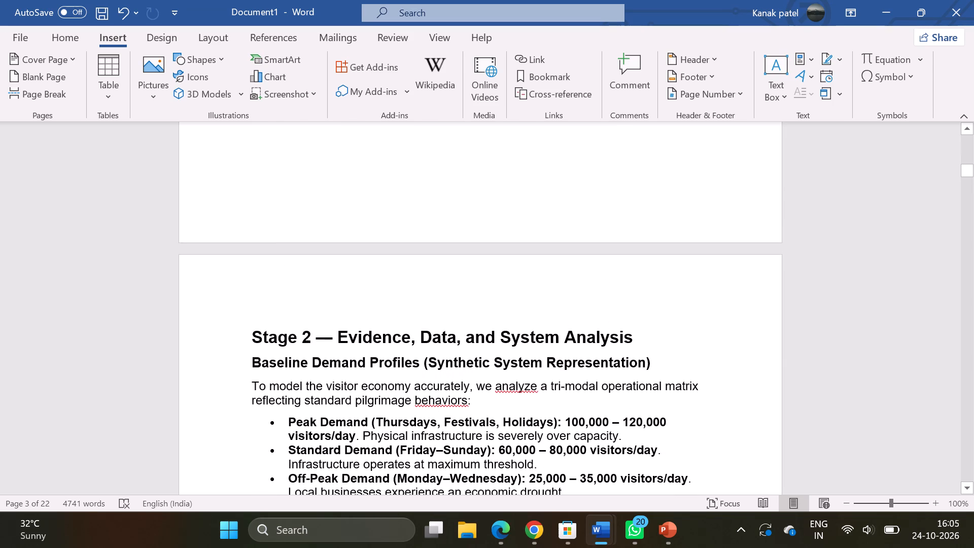
scroll(338, 276, "down", 1)
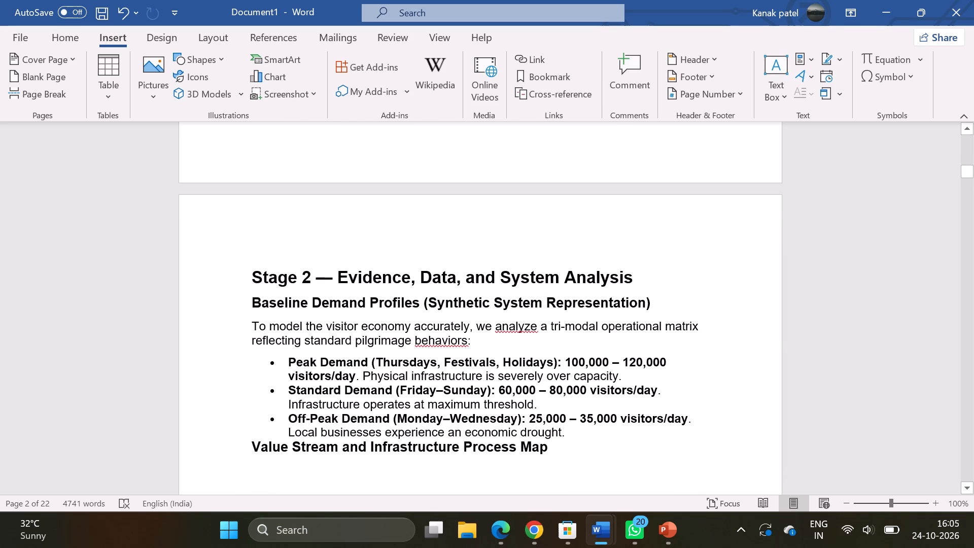
scroll(404, 316, "up", 4)
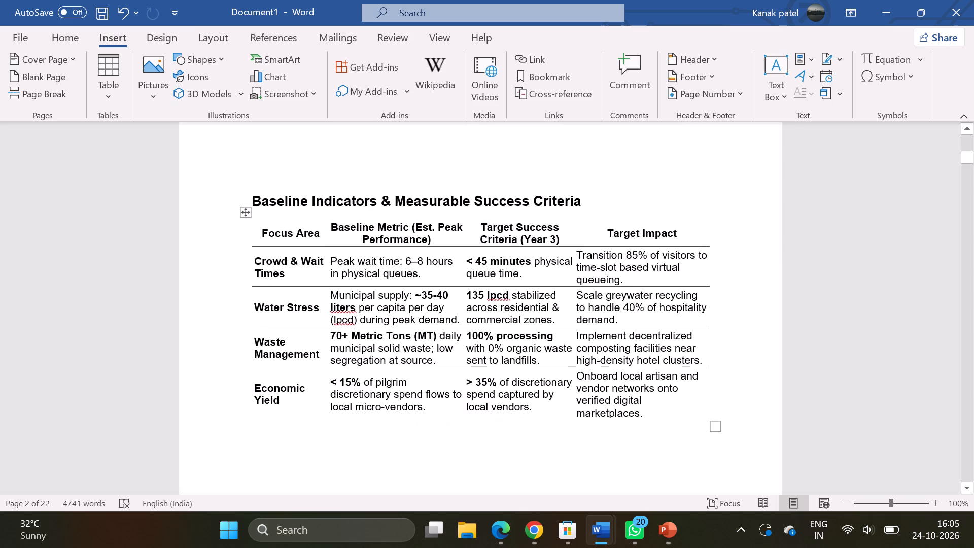
scroll(404, 316, "up", 2)
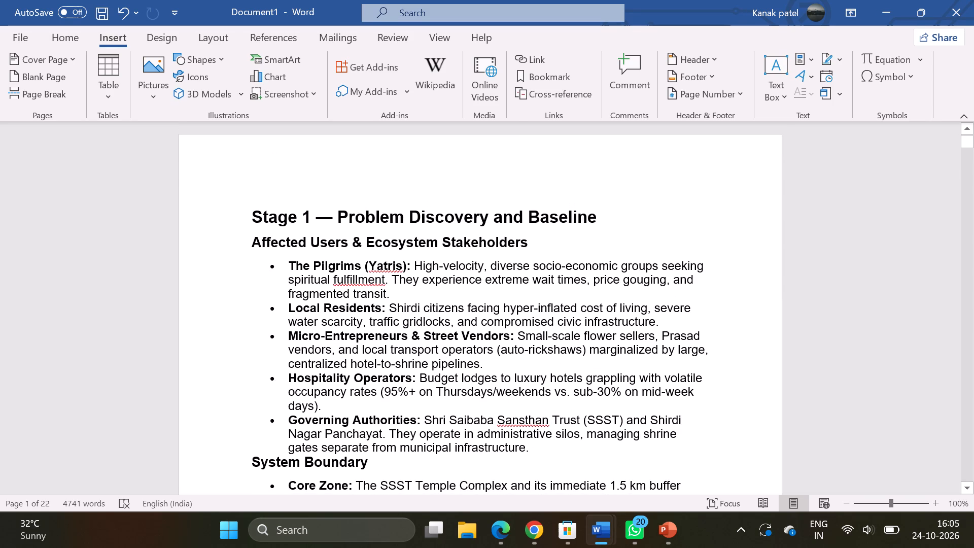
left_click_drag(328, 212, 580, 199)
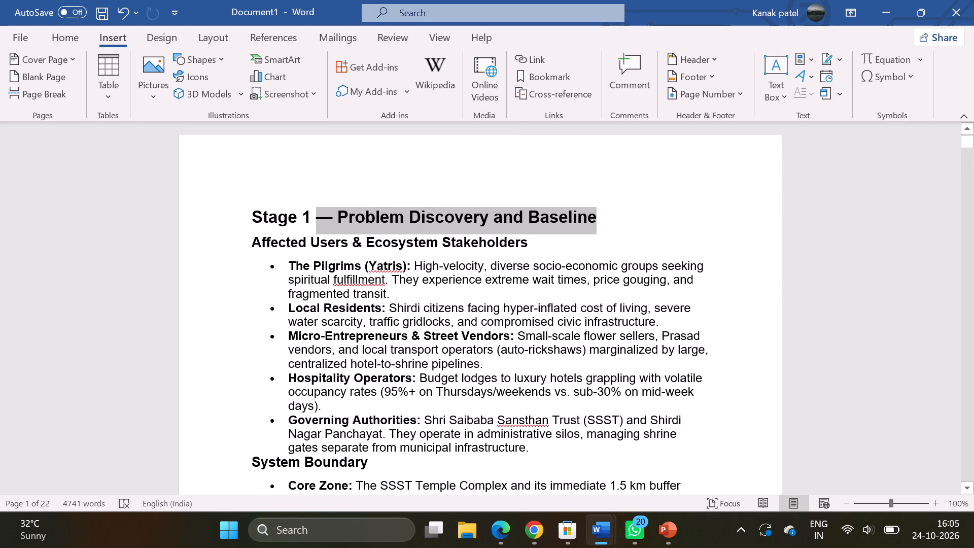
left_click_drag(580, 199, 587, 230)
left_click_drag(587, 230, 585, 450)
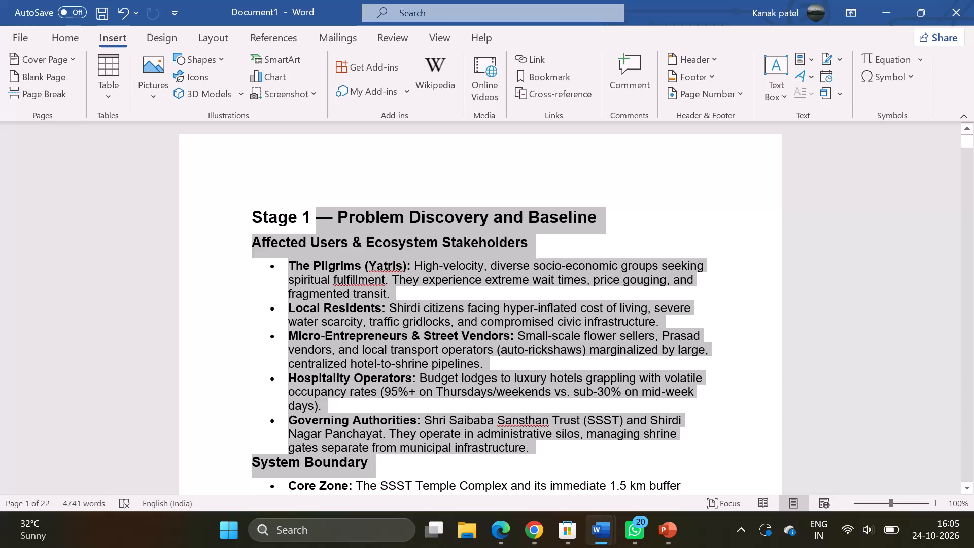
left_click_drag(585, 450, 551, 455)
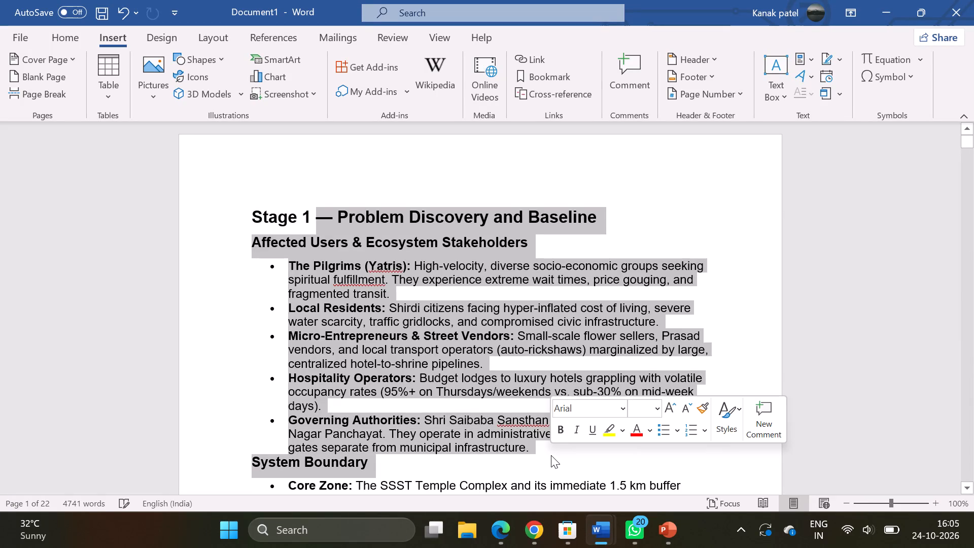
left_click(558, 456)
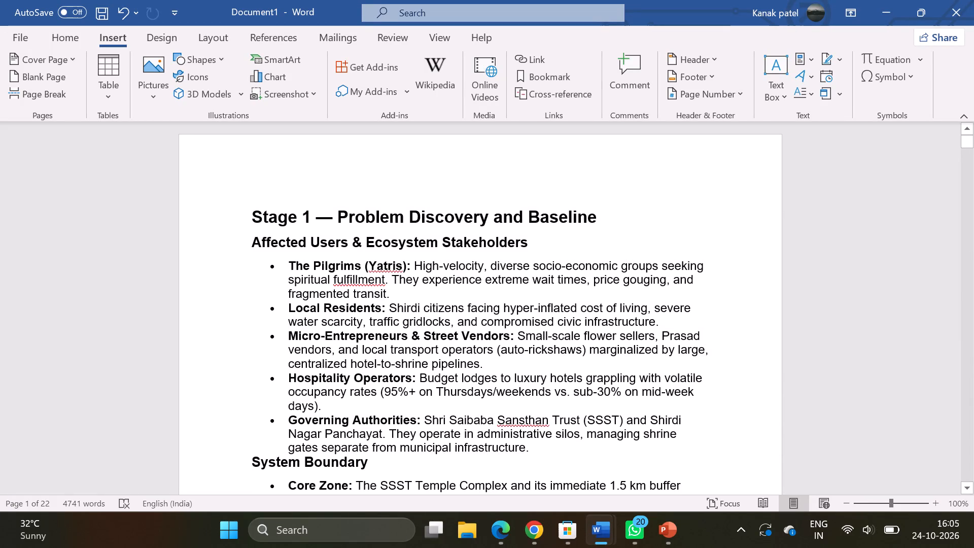
Copy the "Stage 1 — Problem Discovery and Baseline" heading and the whole "Affected Users & Ecosystem Stakeholders" section through the Governing Authorities bullet.
left_click_drag(253, 216, 434, 453)
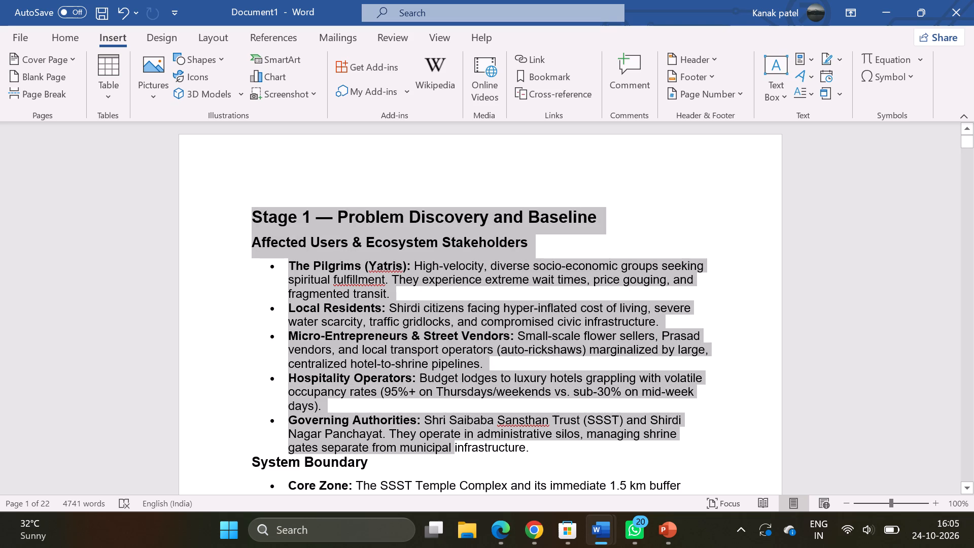
left_click_drag(434, 453, 605, 442)
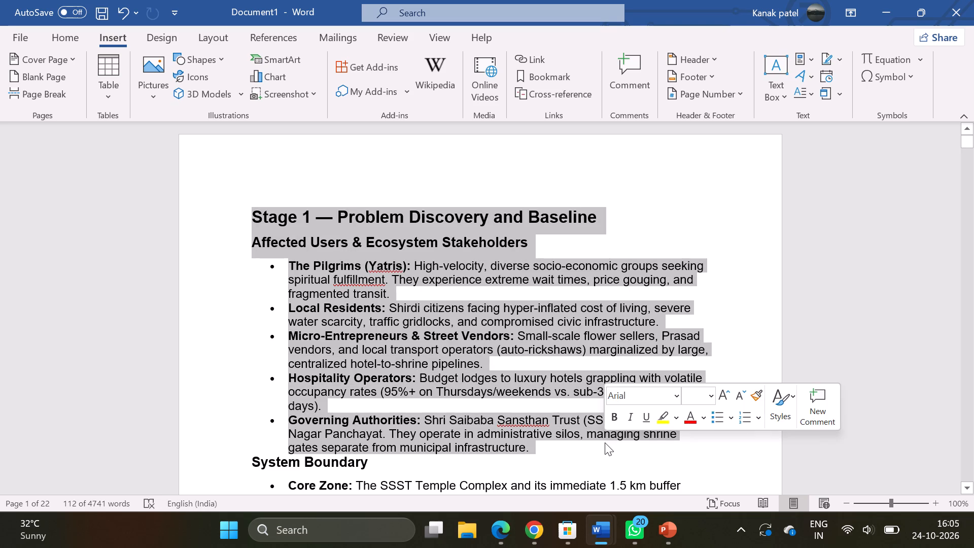
key("ctrl+c")
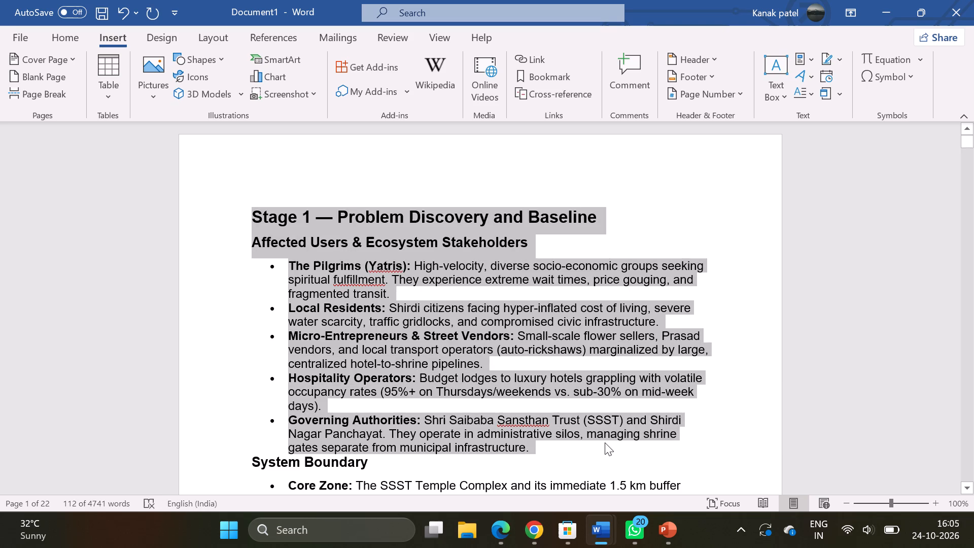
Switch to PowerPoint and enlarge slide 1's subtitle placeholder down to near the slide's bottom edge and up into the title area.
left_click(671, 534)
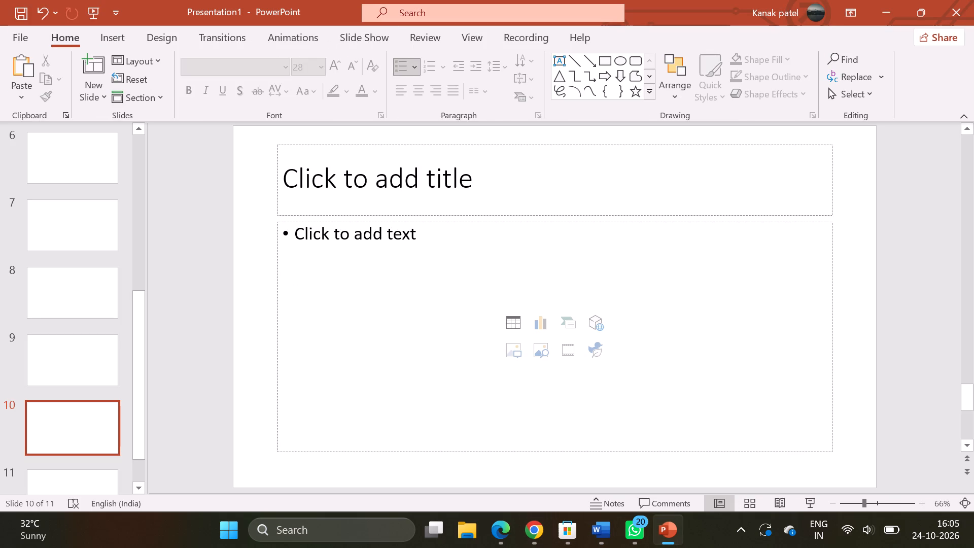
scroll(47, 283, "up", 1)
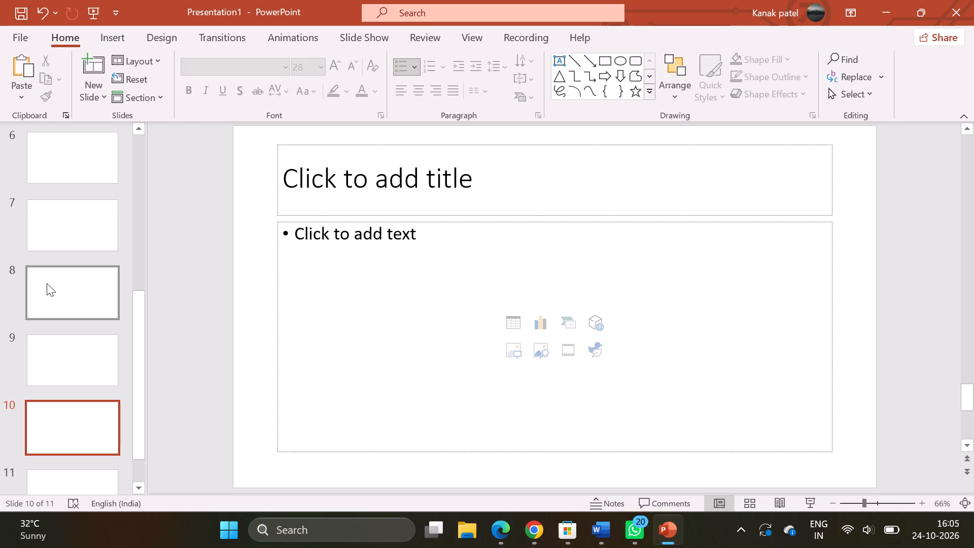
scroll(47, 283, "up", 3)
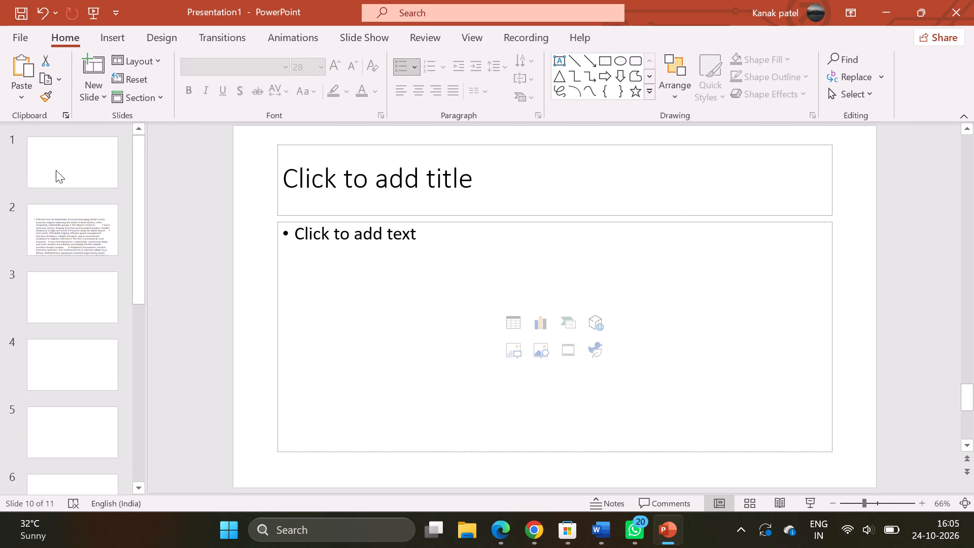
left_click(57, 162)
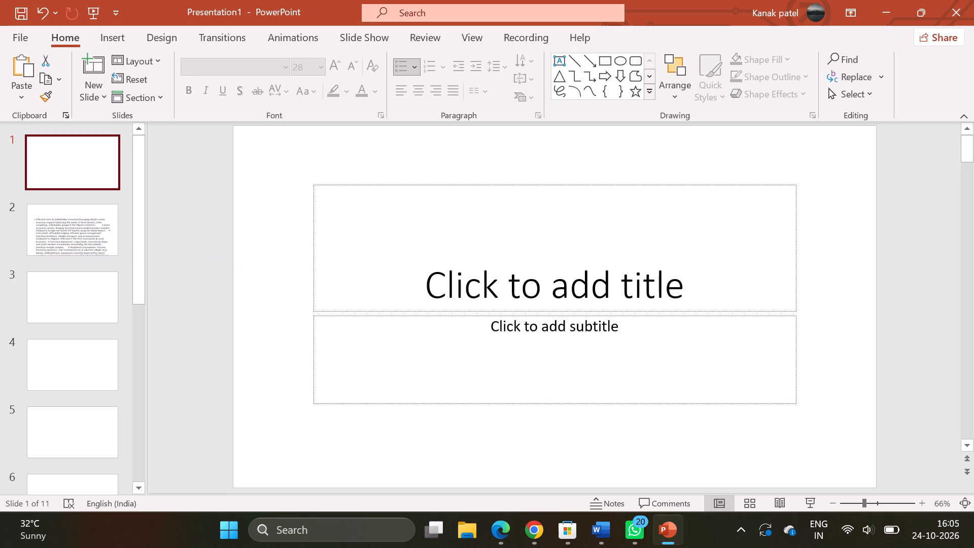
left_click(449, 332)
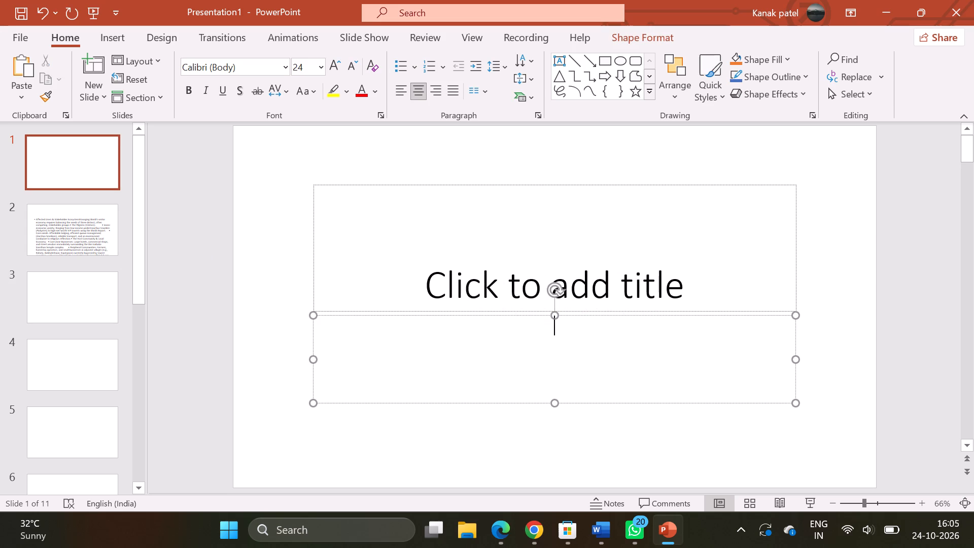
left_click_drag(556, 406, 543, 467)
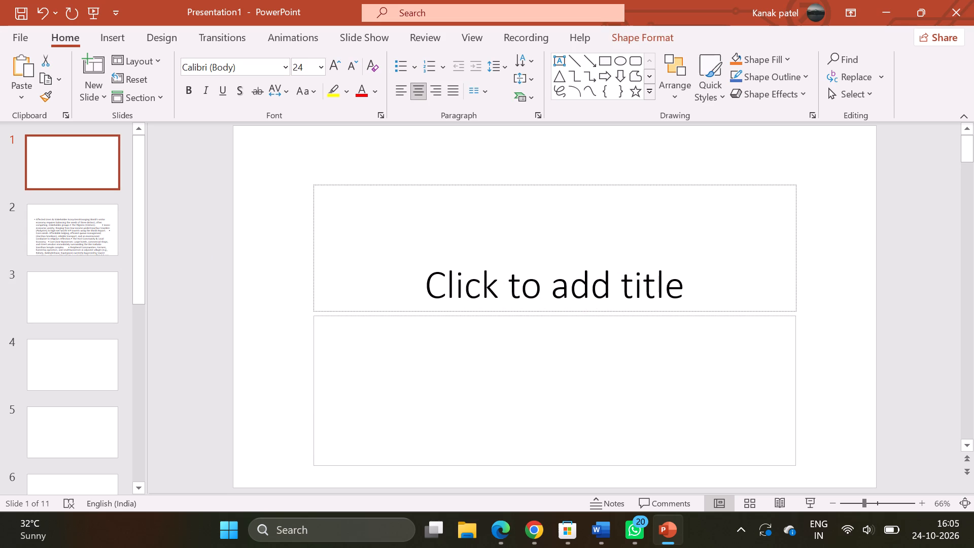
left_click_drag(543, 467, 542, 479)
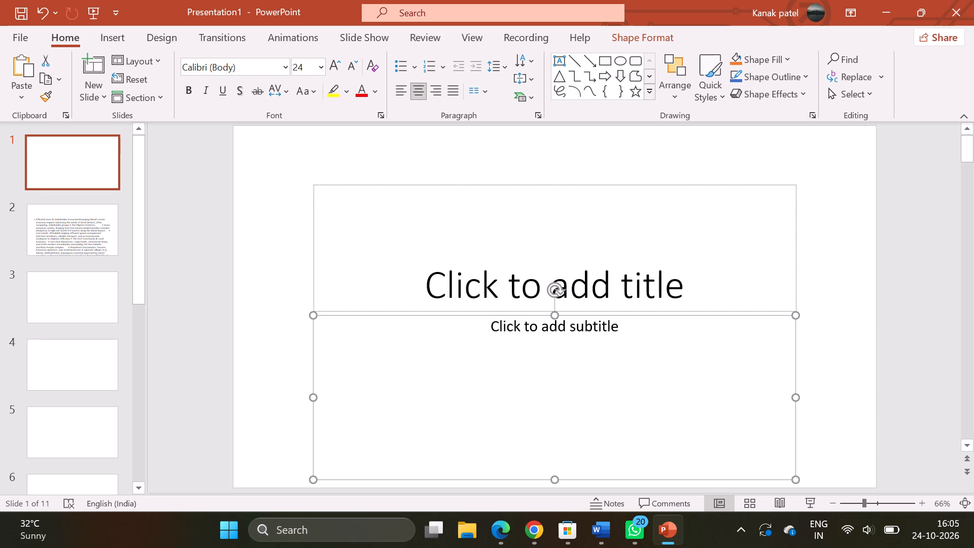
left_click_drag(557, 317, 553, 256)
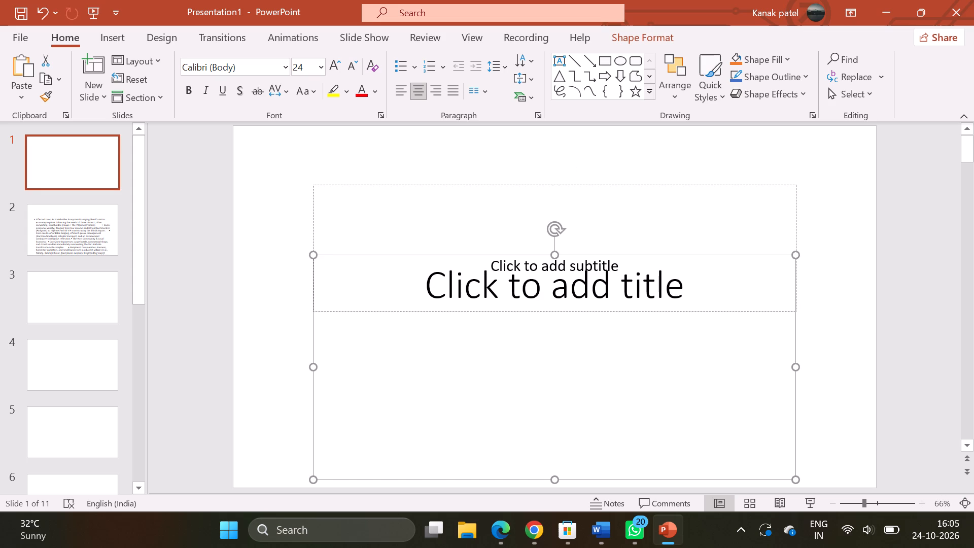
Reshape slide 1's title placeholder into a thin strip near the top edge of the slide.
left_click(539, 198)
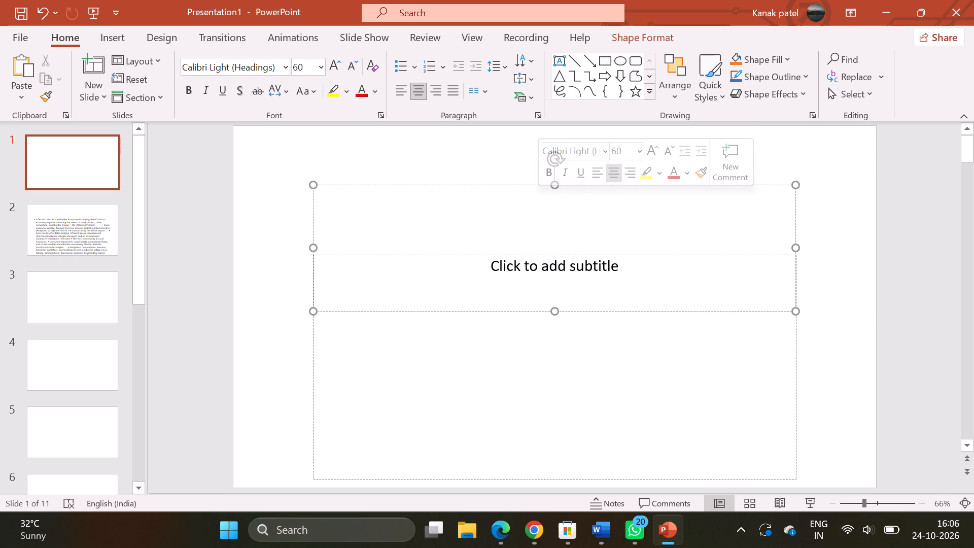
left_click_drag(664, 223, 621, 222)
left_click_drag(621, 222, 560, 185)
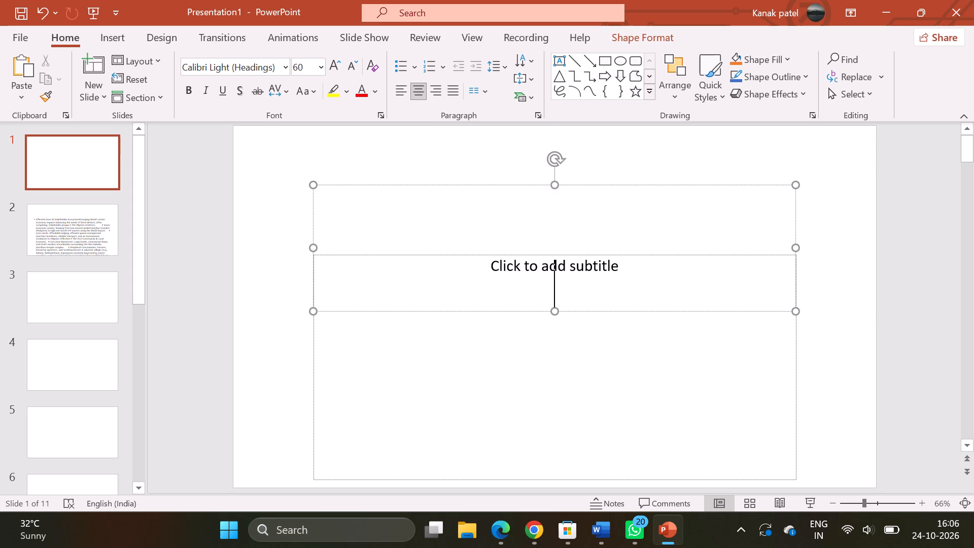
left_click_drag(560, 185, 551, 176)
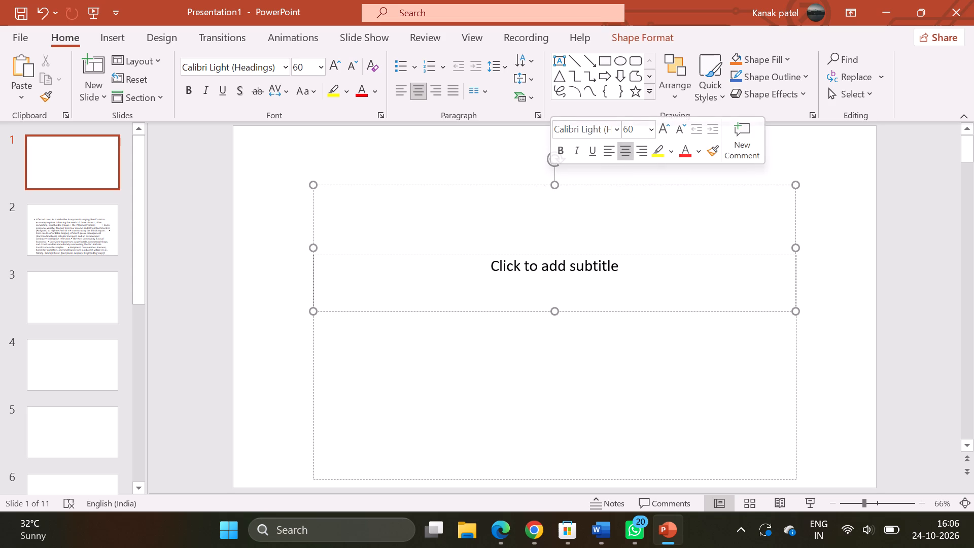
left_click_drag(552, 183, 562, 148)
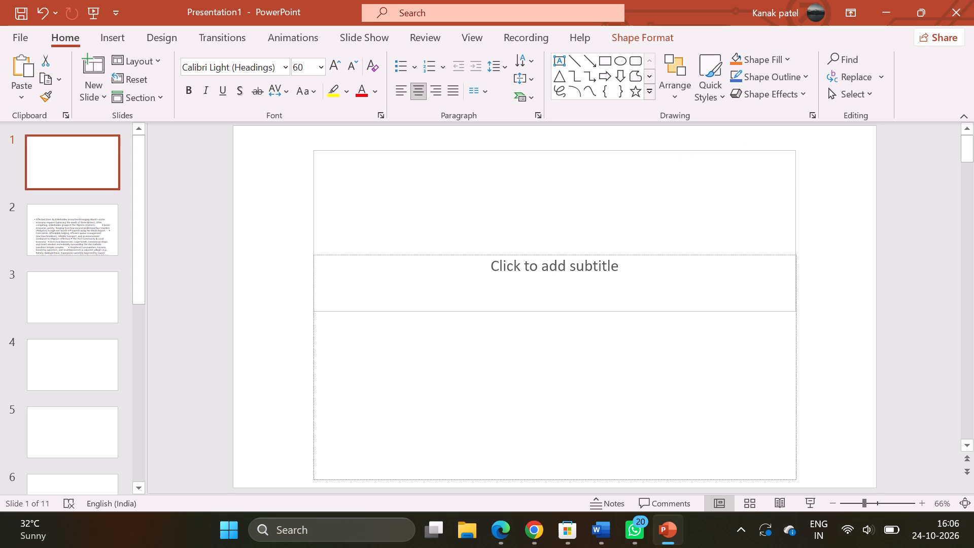
left_click_drag(562, 148, 563, 149)
left_click_drag(553, 310, 584, 185)
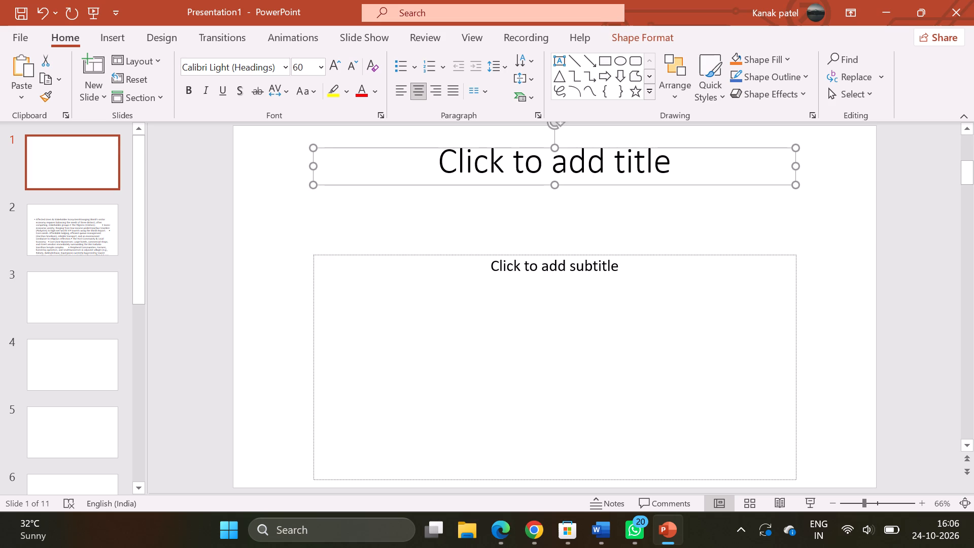
Move slide 1's subtitle placeholder up and extend its top edge to just below the title placeholder.
left_click_drag(544, 249, 548, 218)
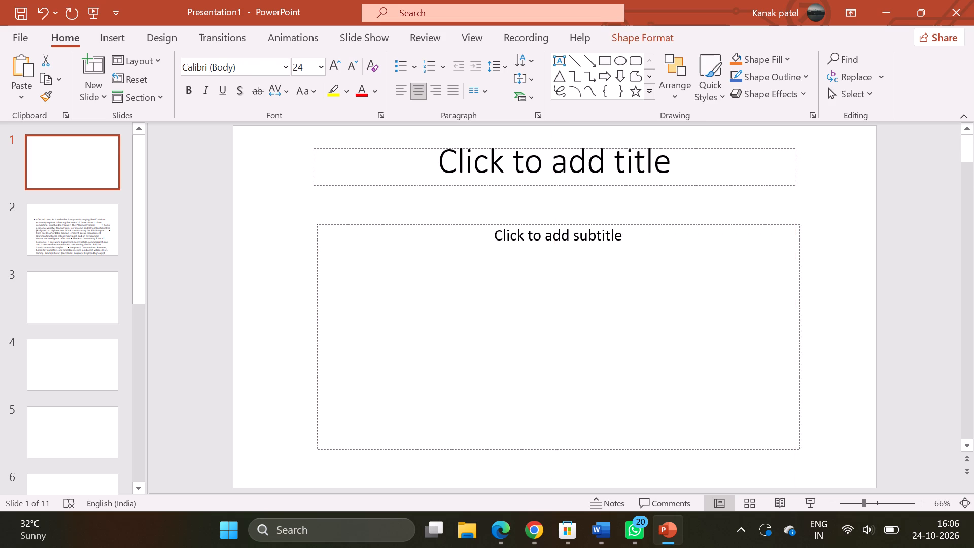
left_click_drag(548, 218, 548, 219)
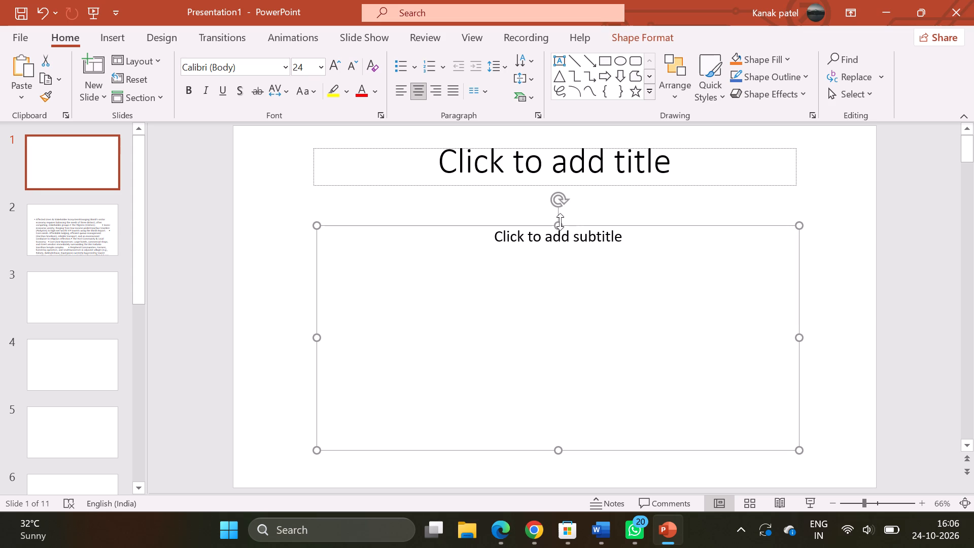
left_click_drag(560, 222, 568, 196)
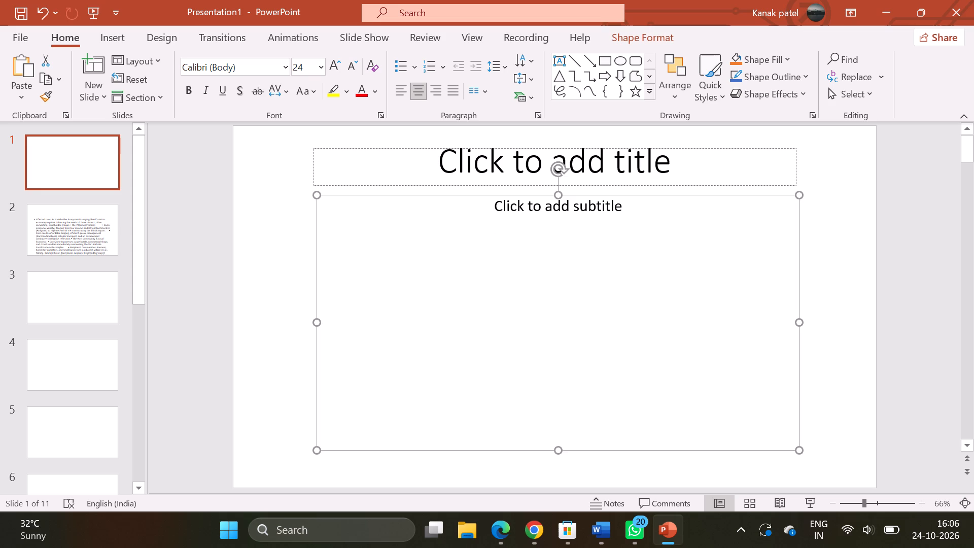
Paste the copied "Stage 1 — Problem Discovery and Baseline" stakeholder text into slide 1's subtitle placeholder.
left_click(367, 225)
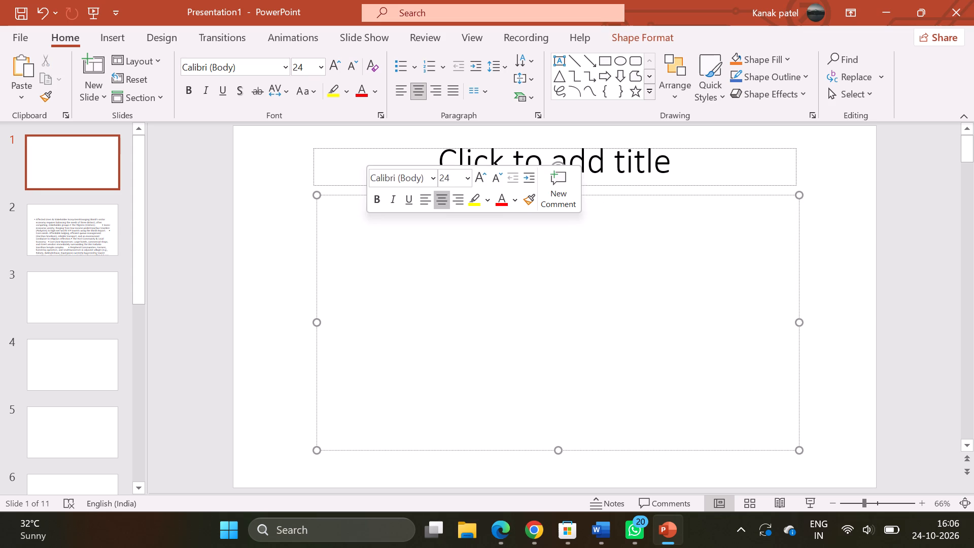
key("ctrl+v")
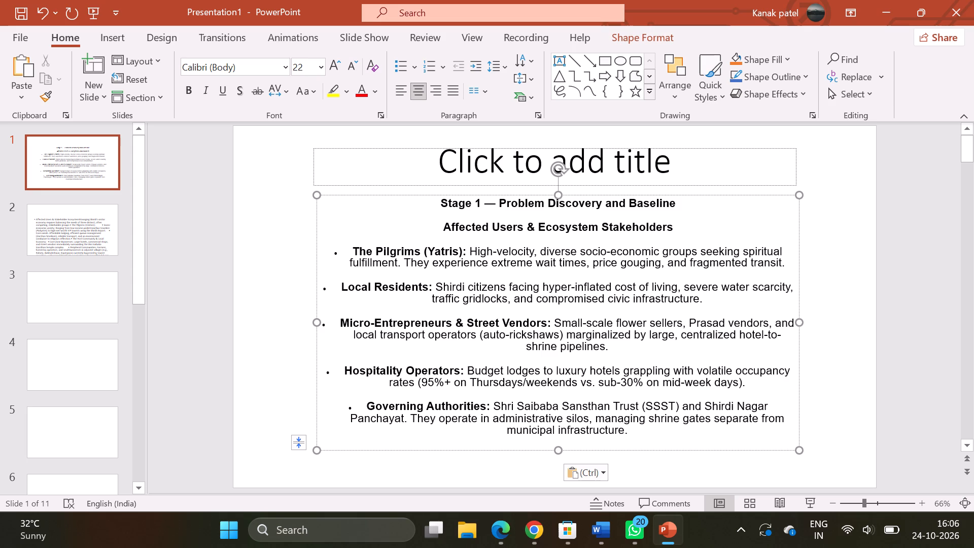
Delete all of the "Affected Users & Stakeholder Ecosystem" text from slide 2's content placeholder.
left_click(89, 237)
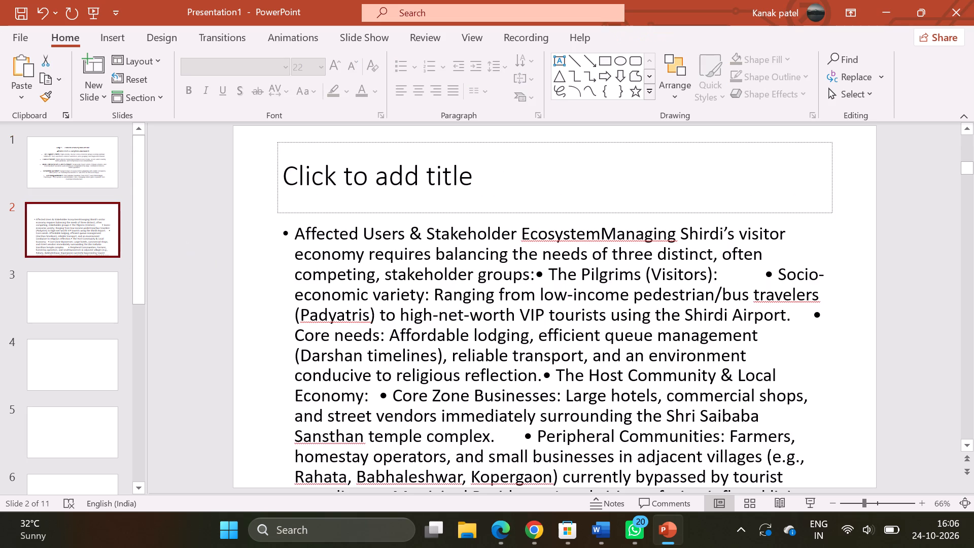
left_click(282, 235)
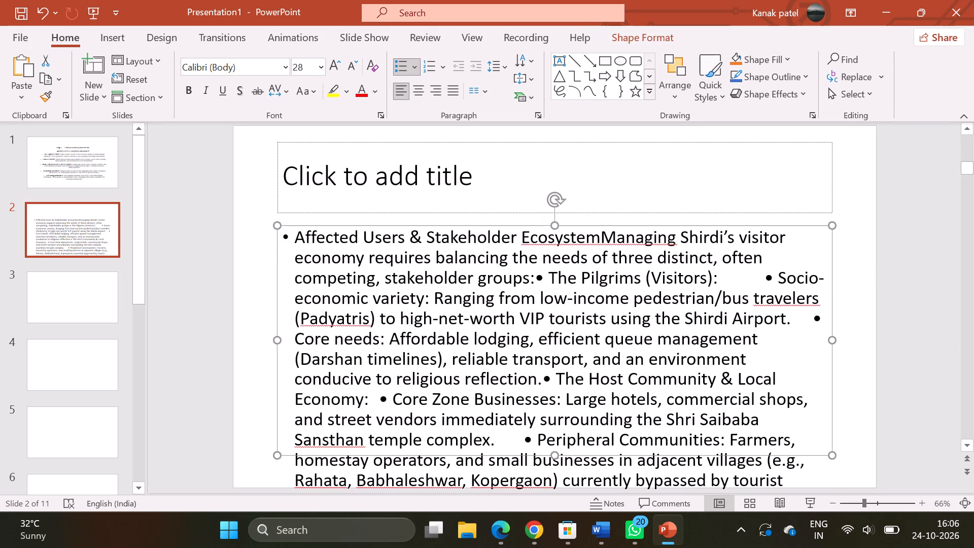
left_click_drag(291, 237, 485, 478)
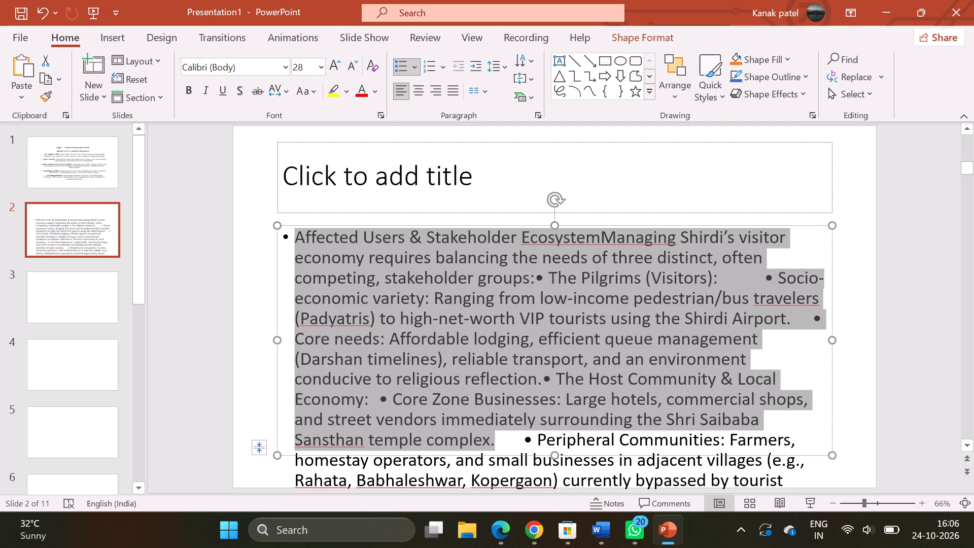
left_click_drag(485, 478, 569, 513)
key("BackSpace")
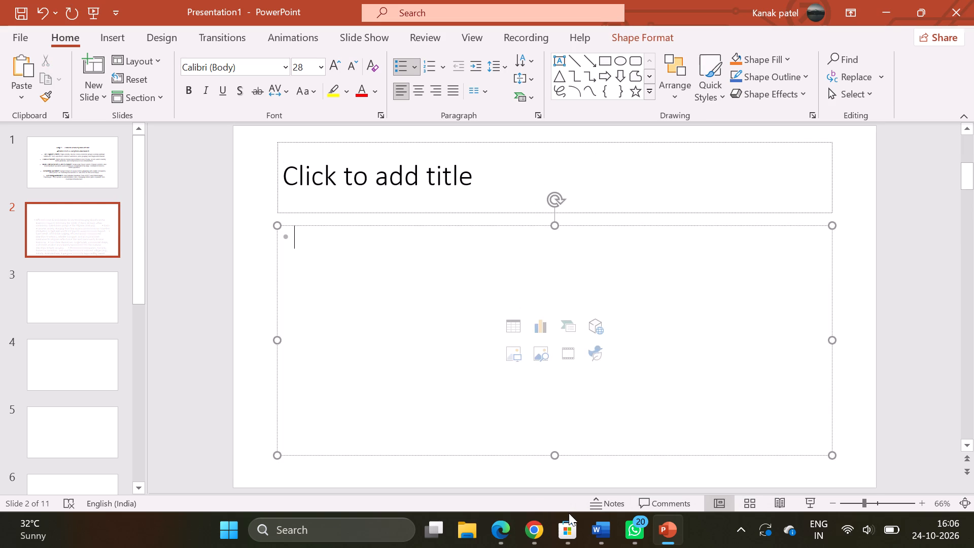
double_click(569, 513)
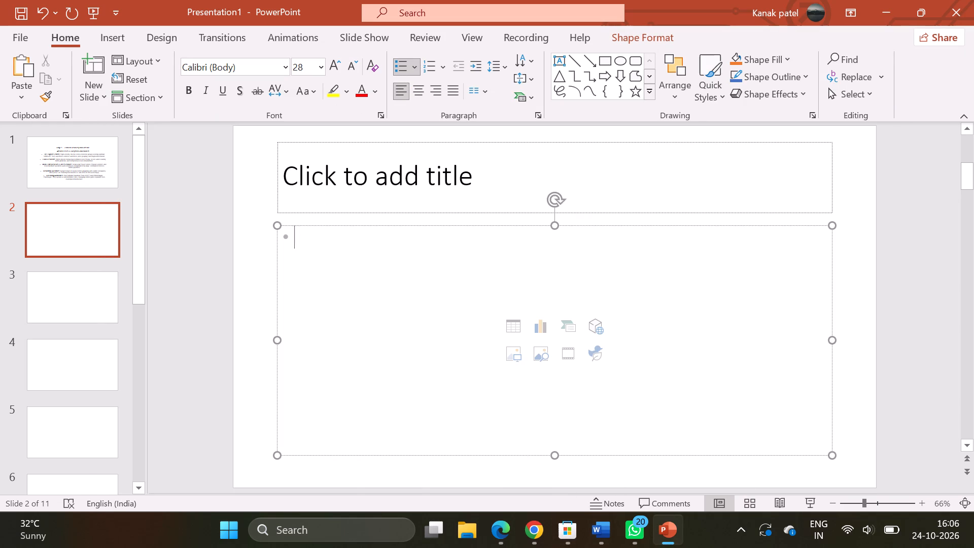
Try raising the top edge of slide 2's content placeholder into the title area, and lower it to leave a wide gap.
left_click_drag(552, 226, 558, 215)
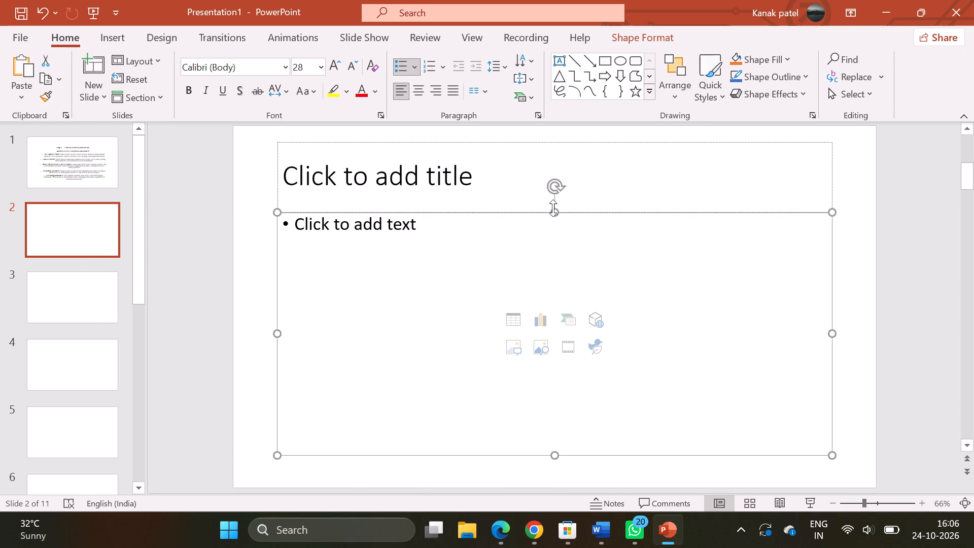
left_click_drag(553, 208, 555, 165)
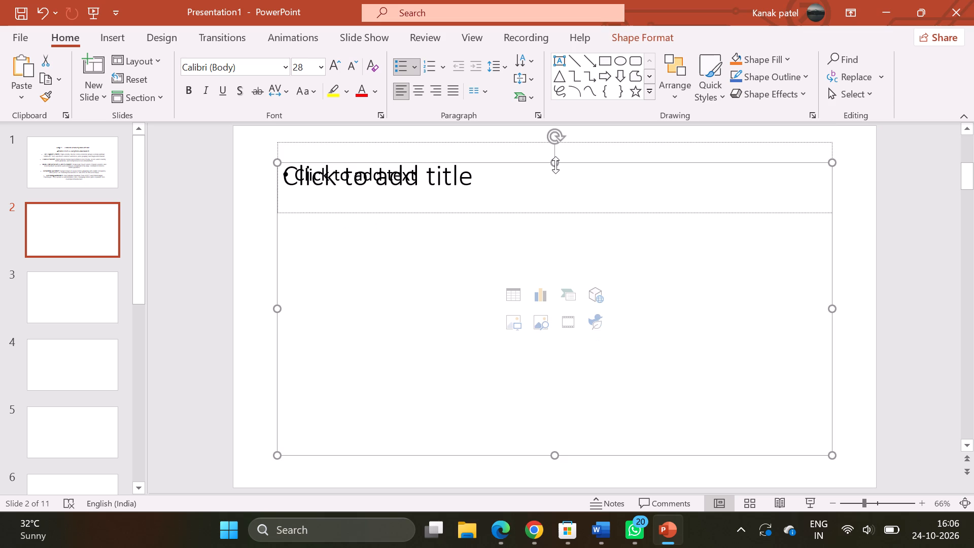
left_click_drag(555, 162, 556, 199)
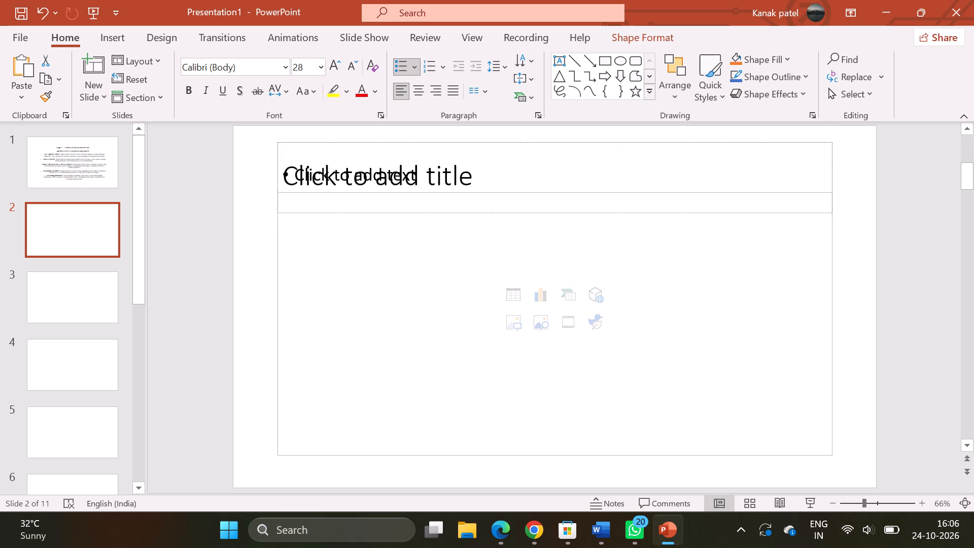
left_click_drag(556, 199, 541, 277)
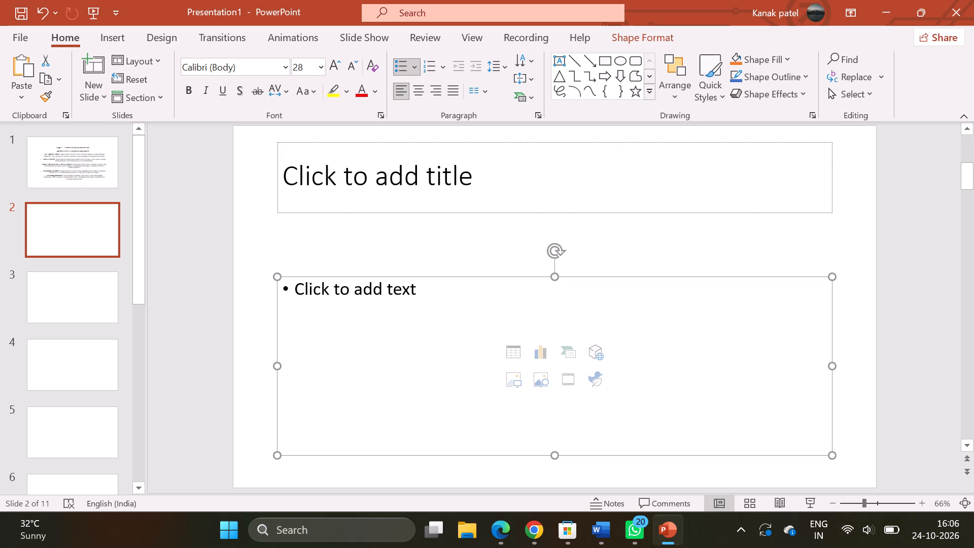
Move slide 2's title placeholder up slightly and extend the content placeholder's top edge to just below it.
left_click_drag(553, 216, 571, 193)
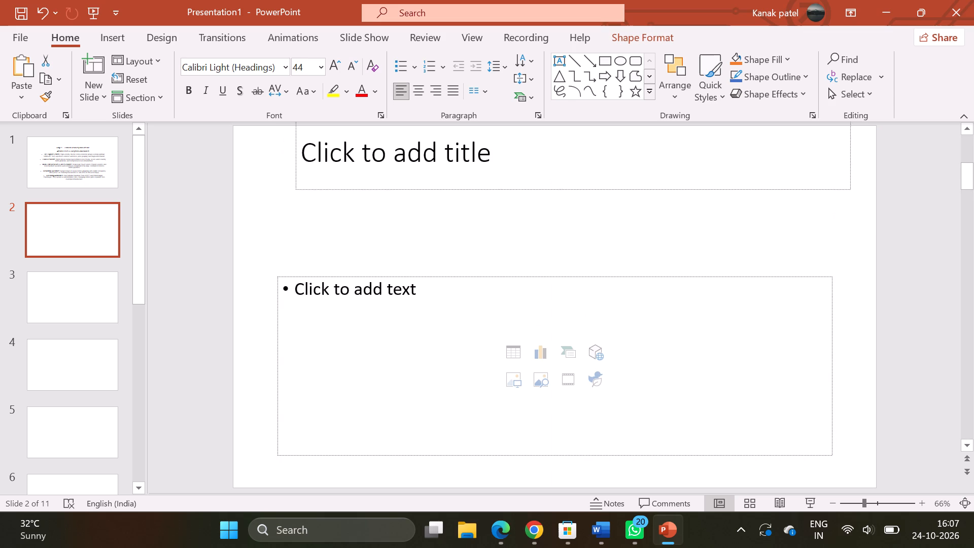
left_click_drag(571, 193, 554, 205)
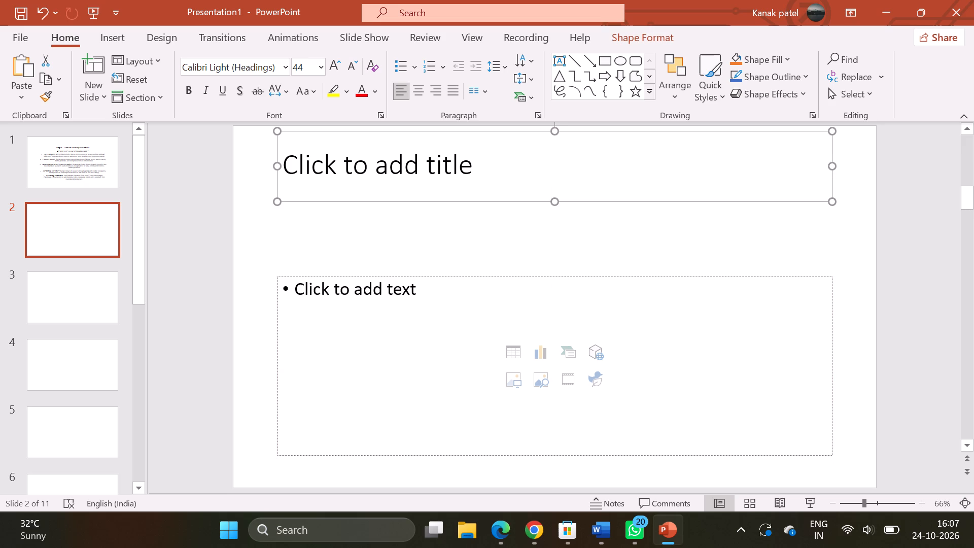
left_click_drag(565, 313, 559, 272)
left_click_drag(559, 272, 559, 213)
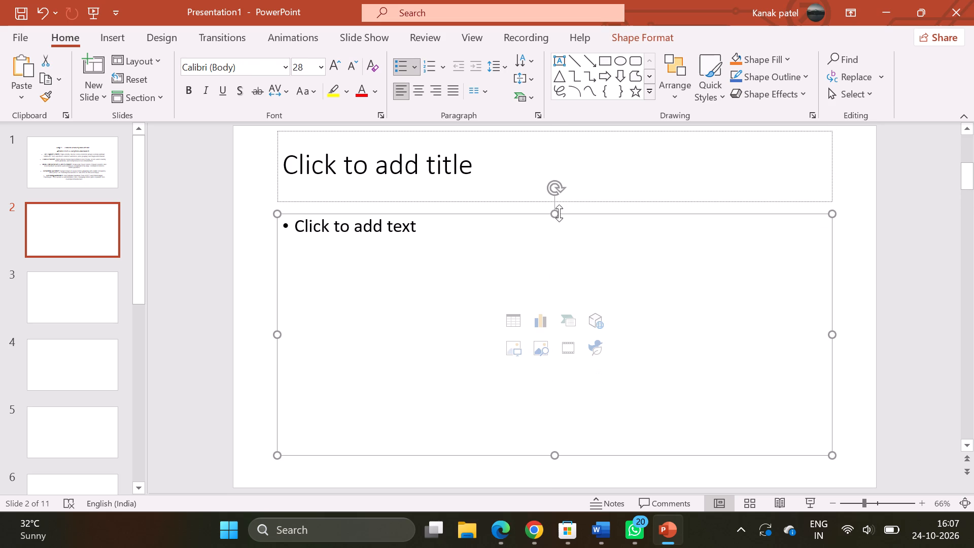
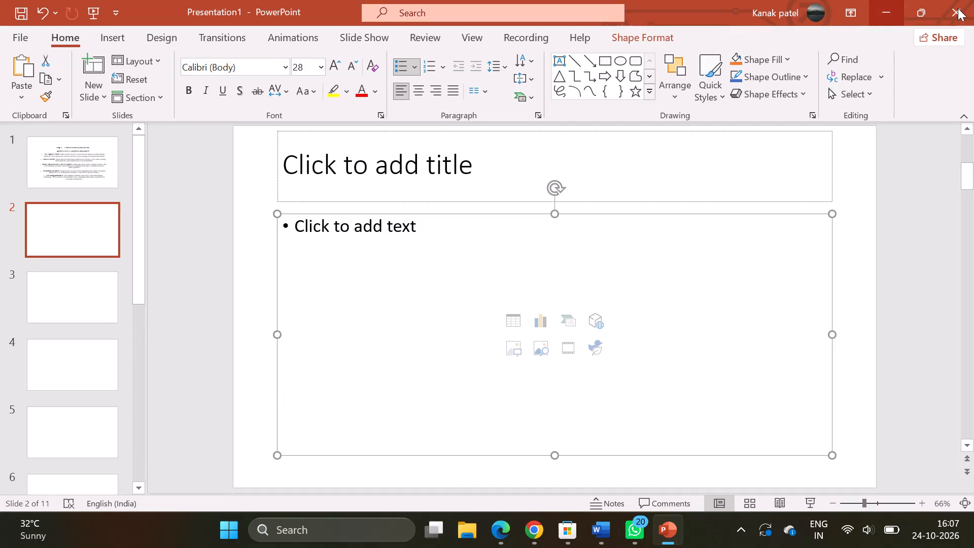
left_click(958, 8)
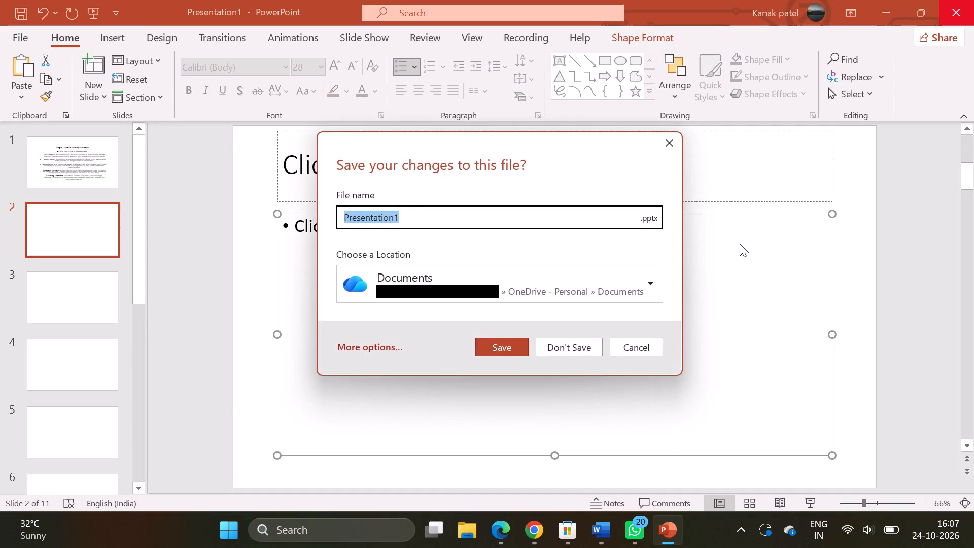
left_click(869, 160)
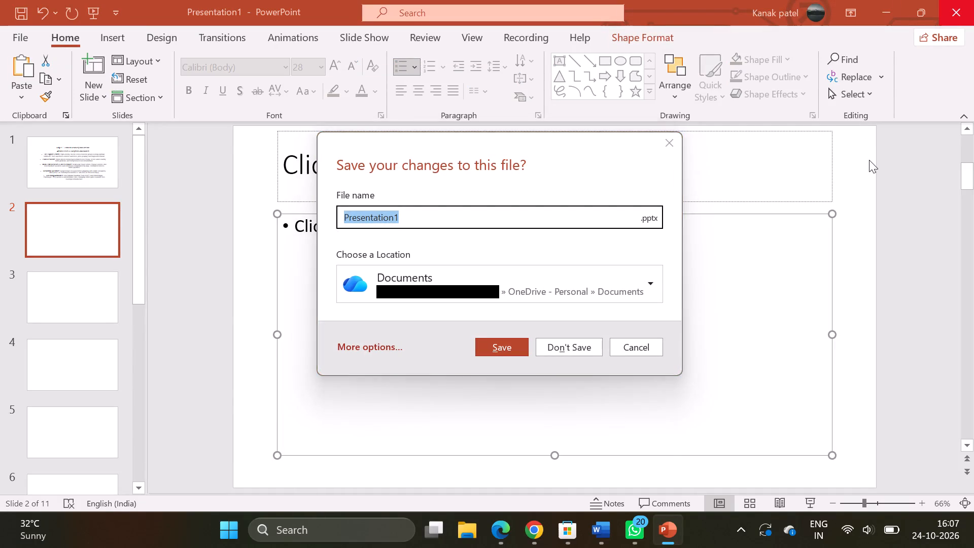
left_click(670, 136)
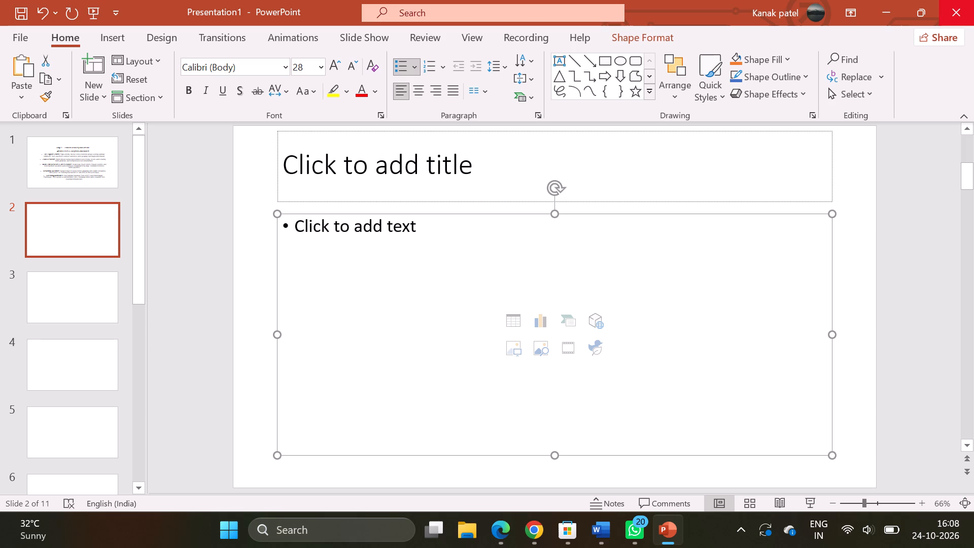
Switch to the PRAGYAN 2K26 Track 2 document in Word and review its problem statements, from Track 2-01 through the Shirdi Track 2-05.
left_click(596, 524)
left_click(533, 481)
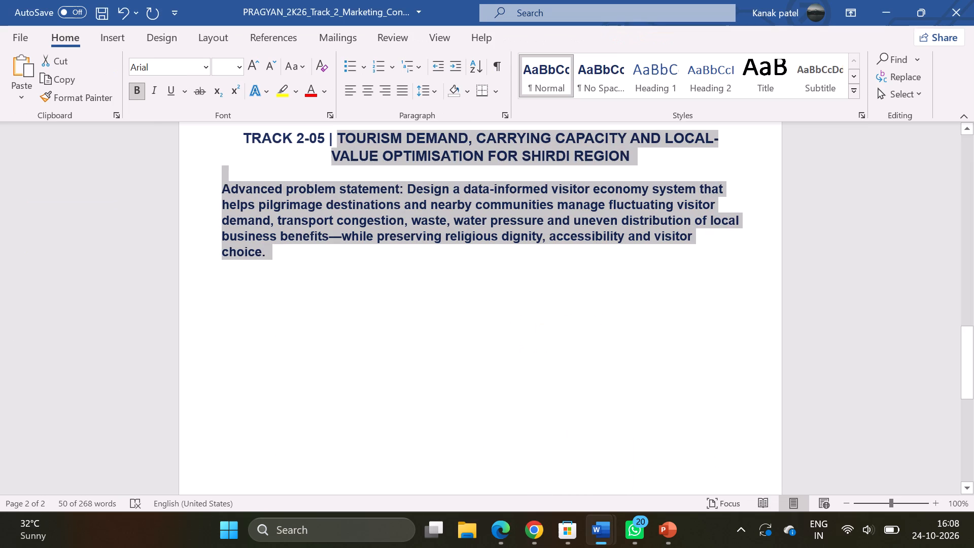
scroll(452, 401, "down", 1)
scroll(452, 401, "up", 4)
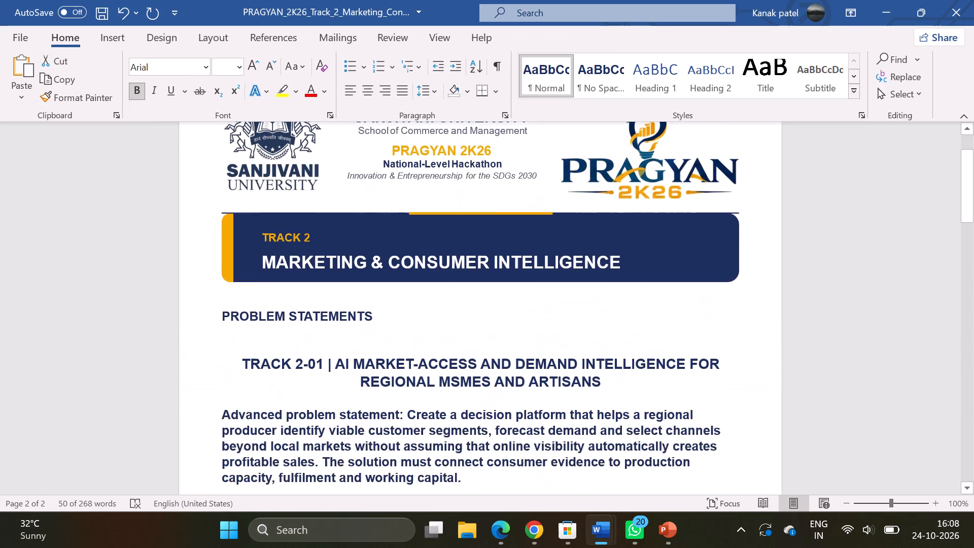
scroll(452, 401, "up", 1)
scroll(438, 340, "down", 2)
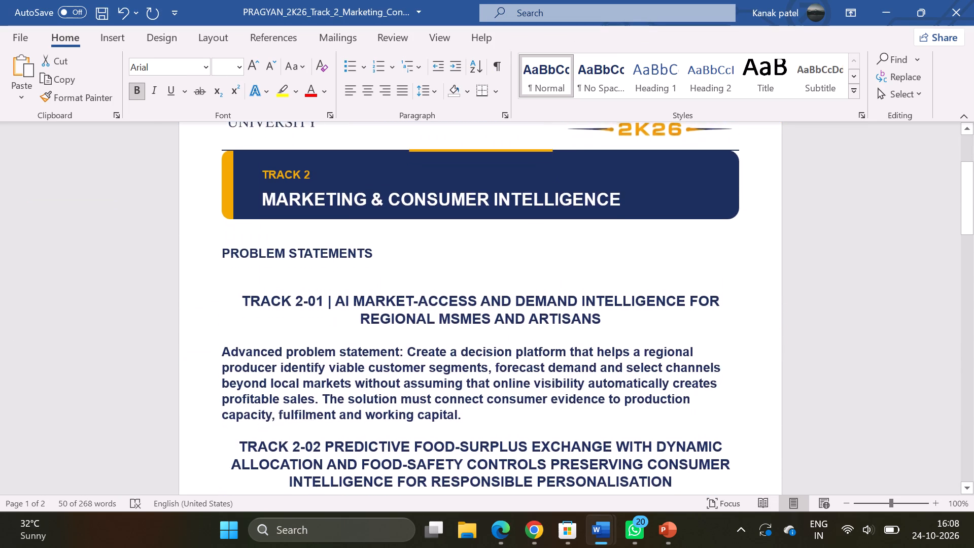
scroll(438, 340, "down", 4)
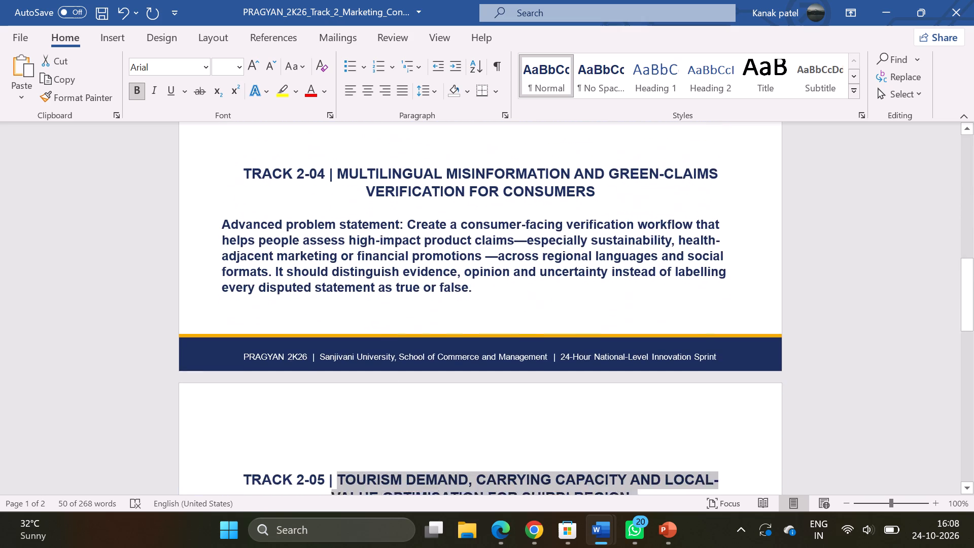
scroll(438, 340, "down", 1)
scroll(438, 340, "up", 1)
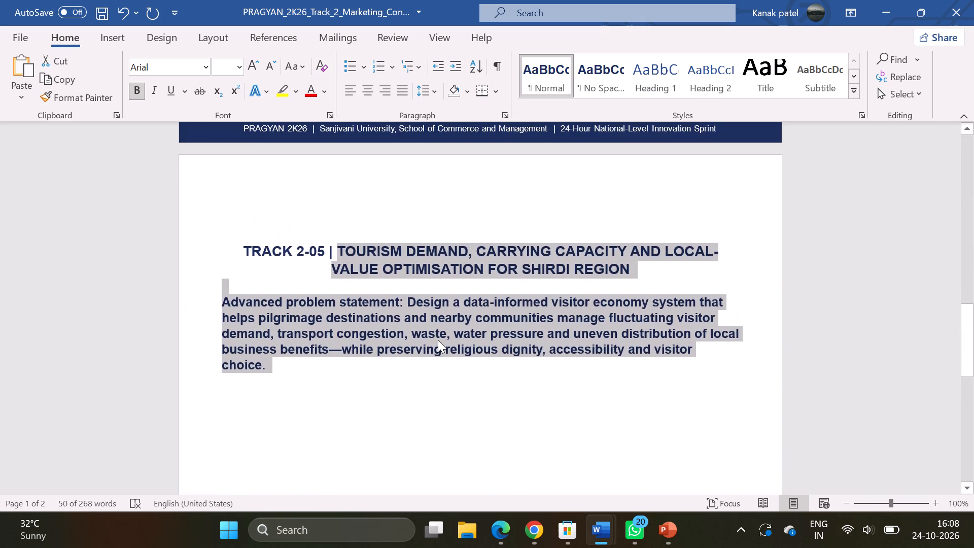
scroll(438, 340, "up", 3)
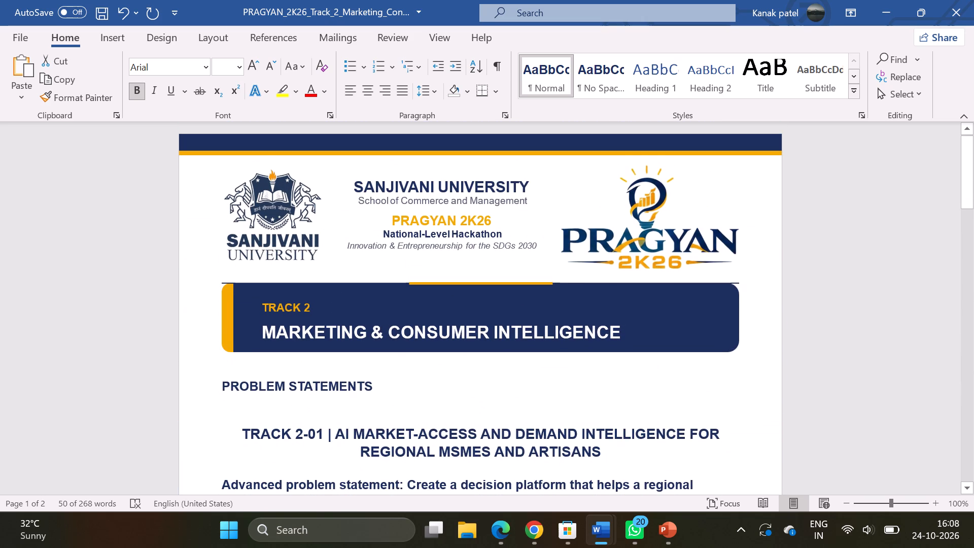
scroll(424, 237, "up", 1)
scroll(424, 237, "down", 3)
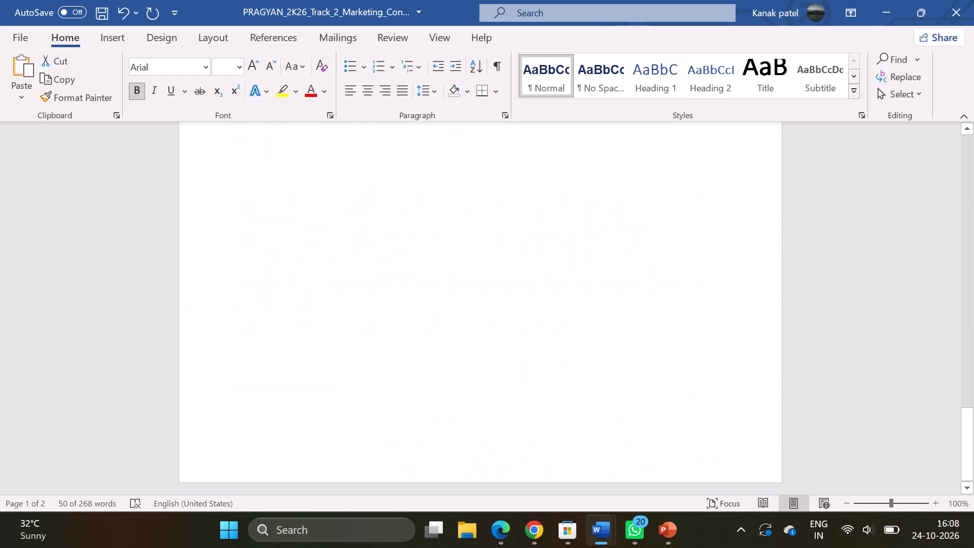
scroll(451, 387, "up", 5)
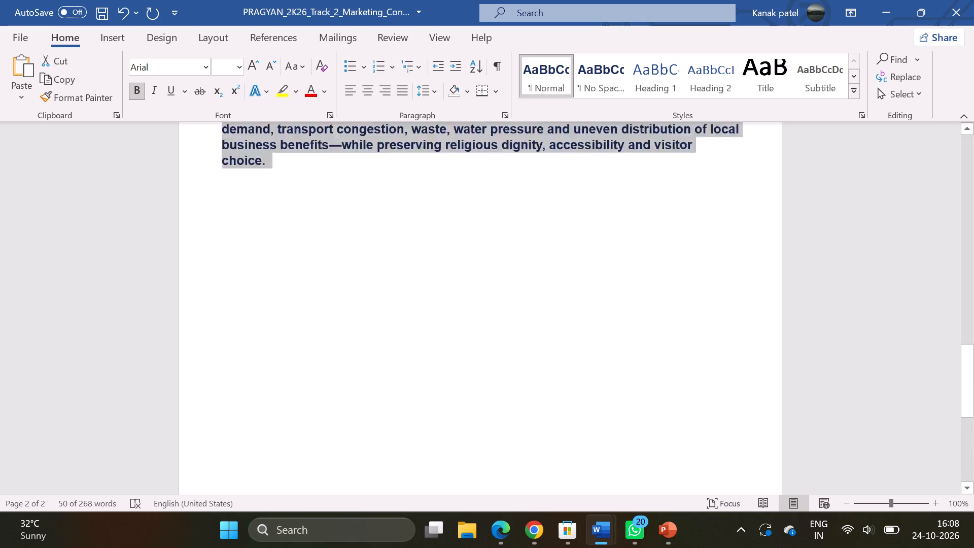
scroll(451, 387, "up", 2)
scroll(451, 387, "down", 1)
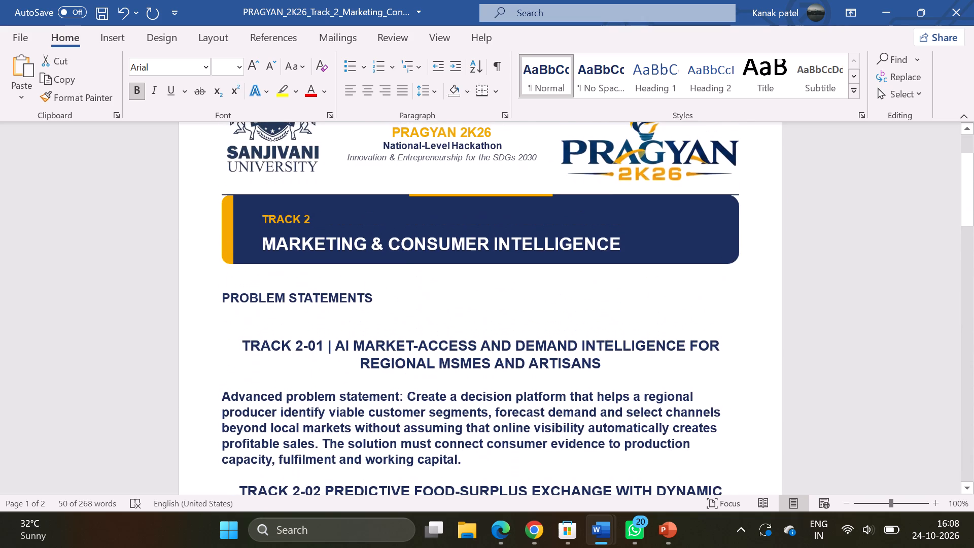
scroll(451, 387, "down", 4)
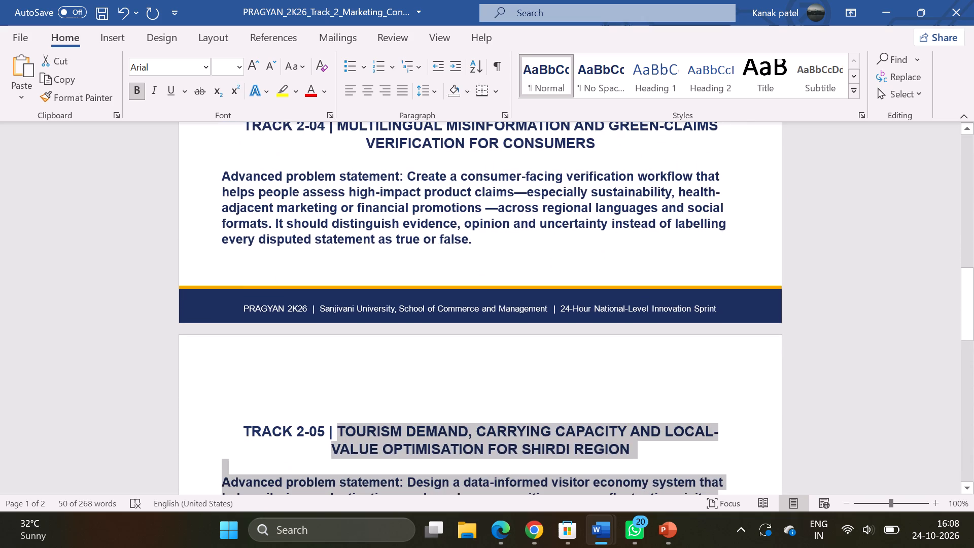
scroll(451, 387, "down", 2)
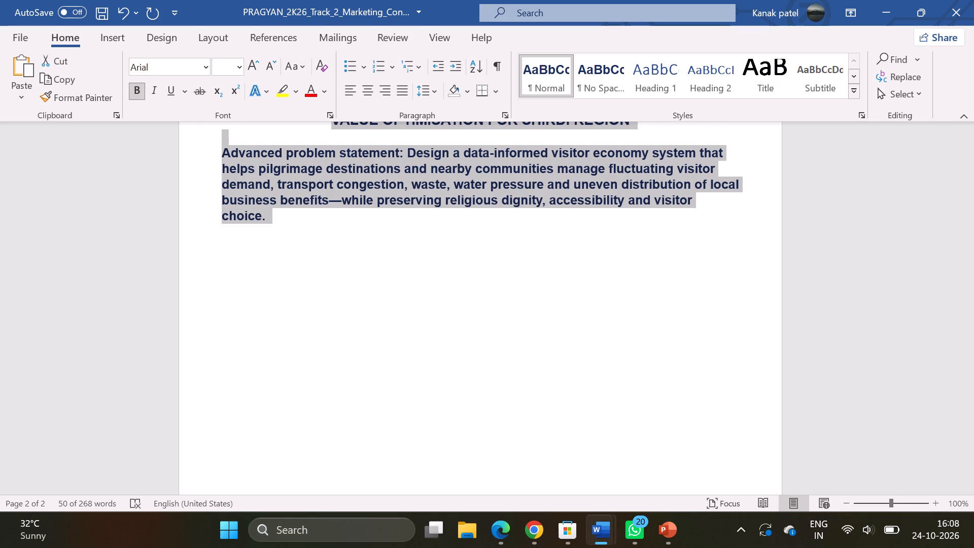
scroll(451, 387, "up", 3)
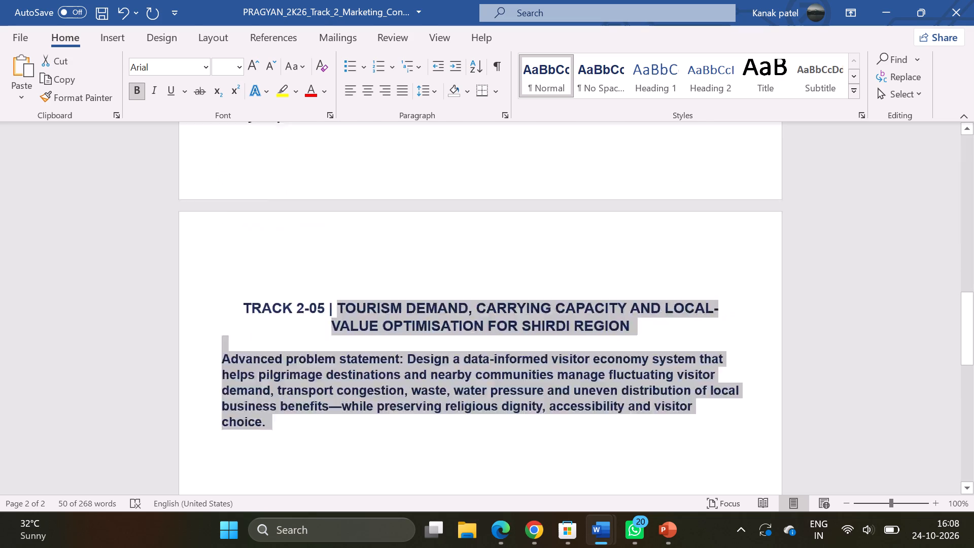
scroll(451, 387, "up", 3)
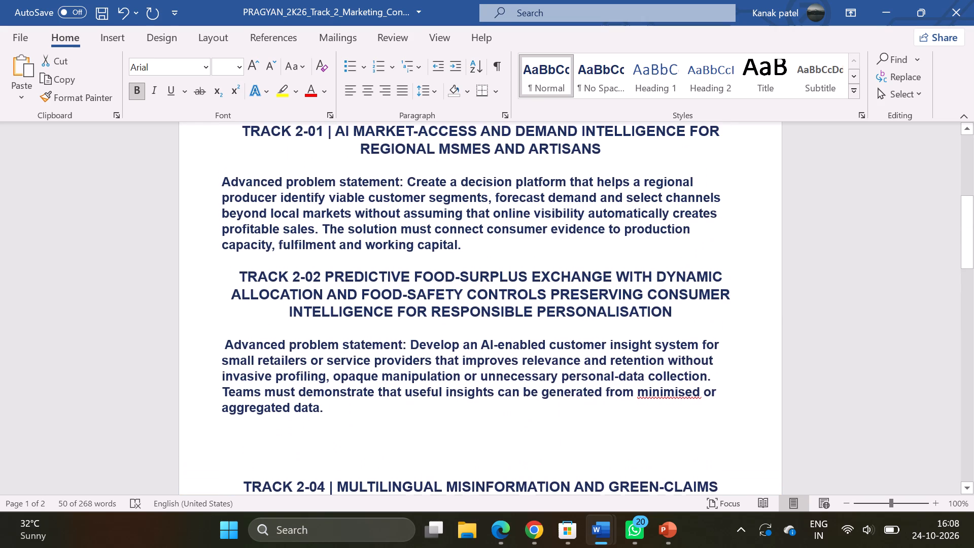
scroll(451, 387, "up", 1)
scroll(451, 387, "down", 2)
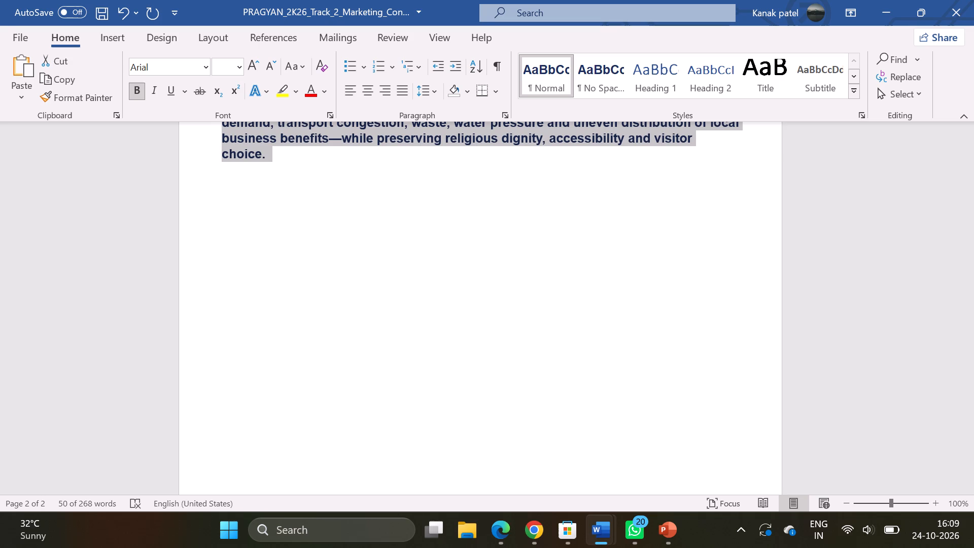
scroll(451, 387, "up", 1)
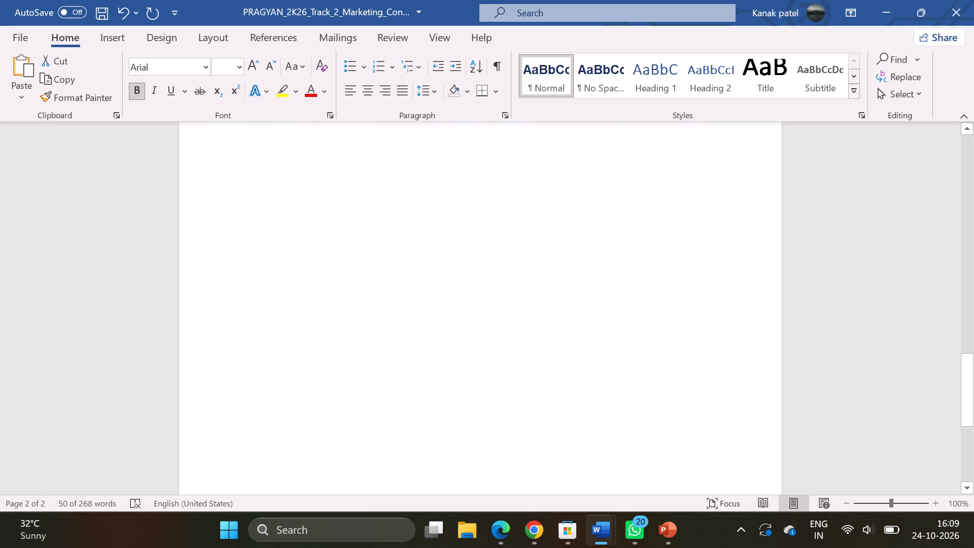
scroll(451, 387, "up", 4)
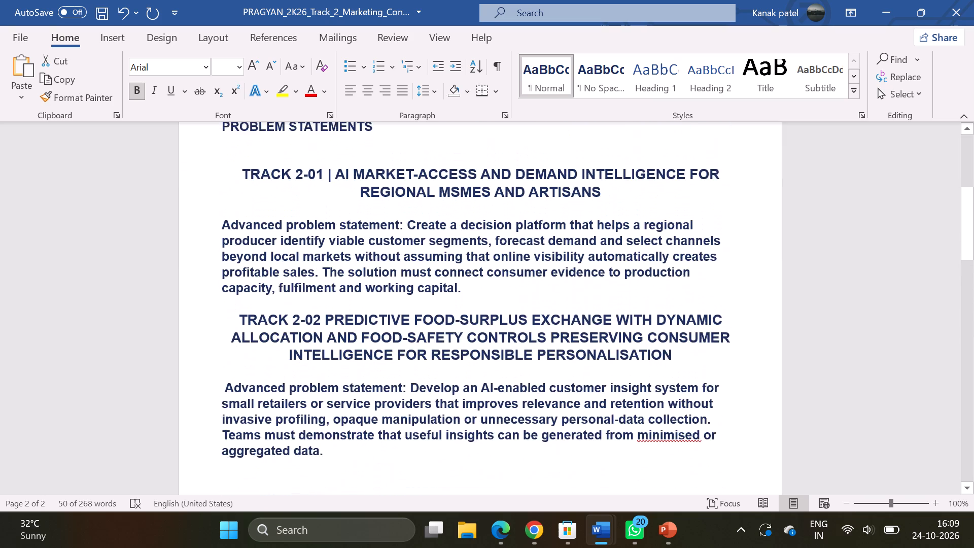
scroll(451, 387, "up", 3)
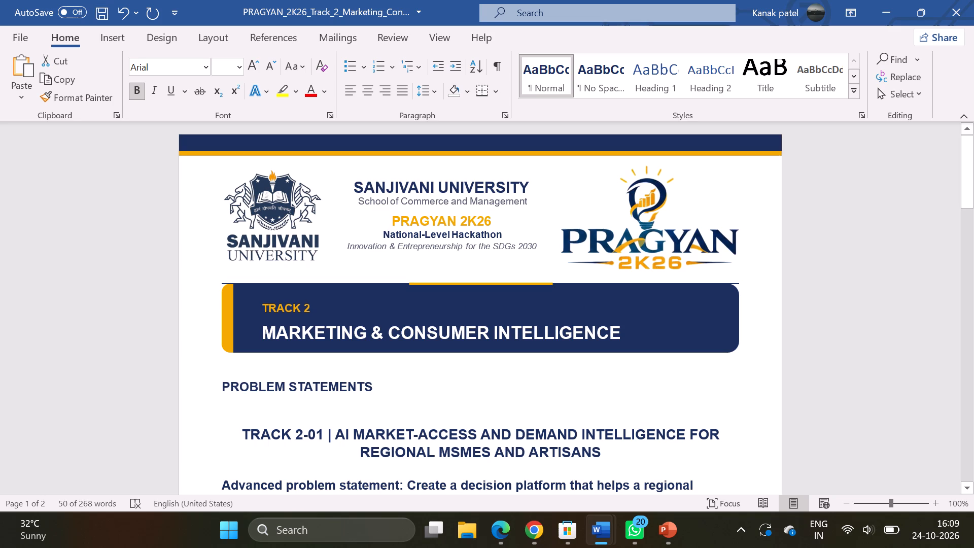
Switch to Chrome and review the AI answer on Shirdi tourism demand, from the success criteria back up to the stakeholder ecosystem section.
left_click(539, 530)
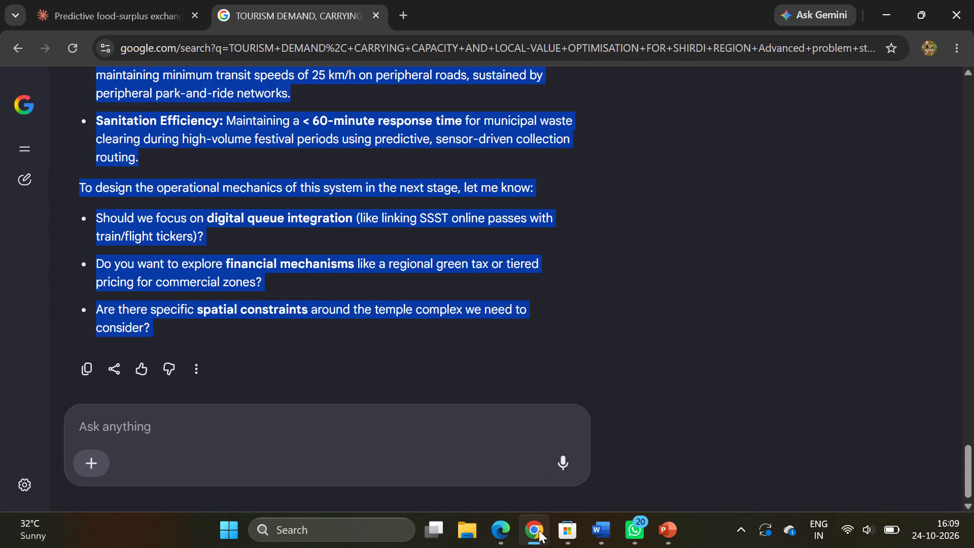
left_click(395, 457)
scroll(391, 446, "down", 1)
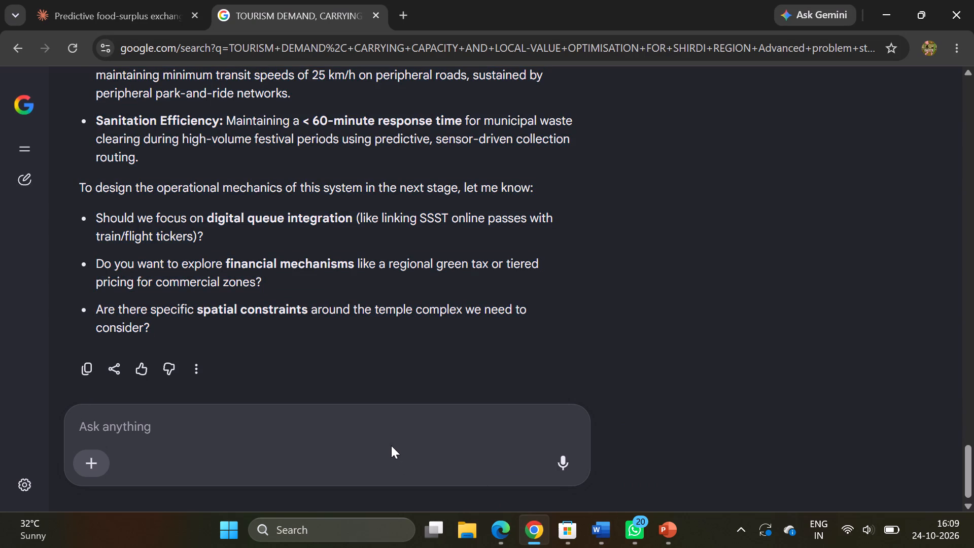
scroll(391, 446, "down", 1)
scroll(392, 451, "up", 3)
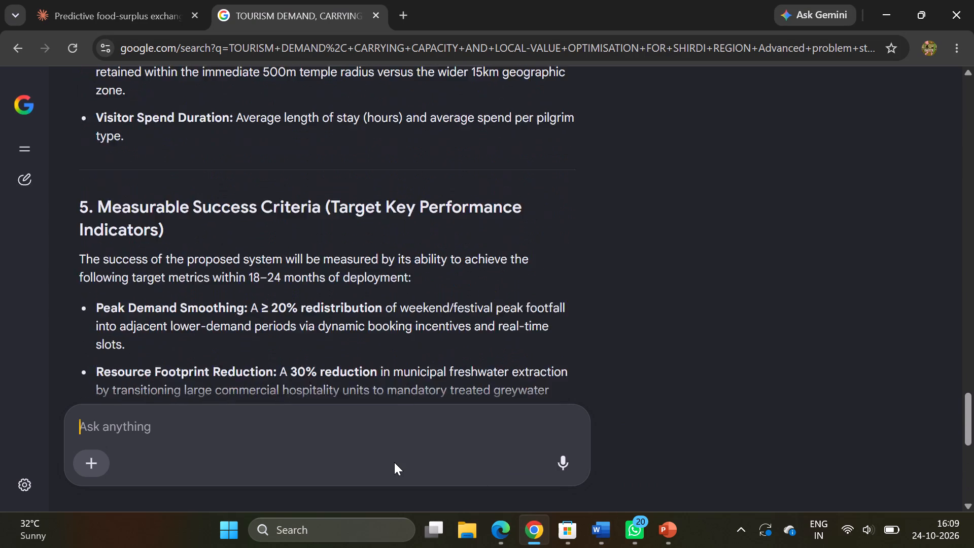
scroll(394, 462, "up", 8)
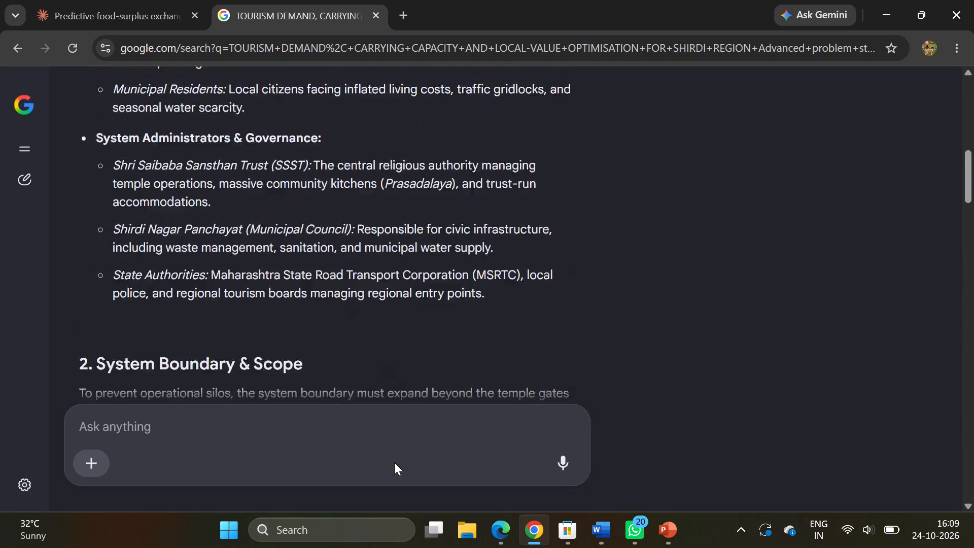
scroll(394, 462, "up", 2)
scroll(394, 462, "left", 1)
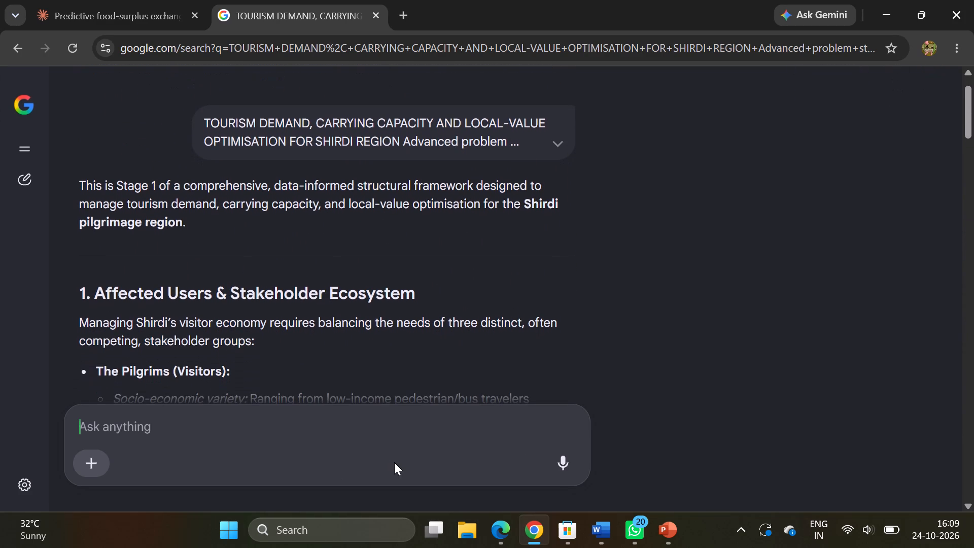
scroll(394, 462, "left", 1)
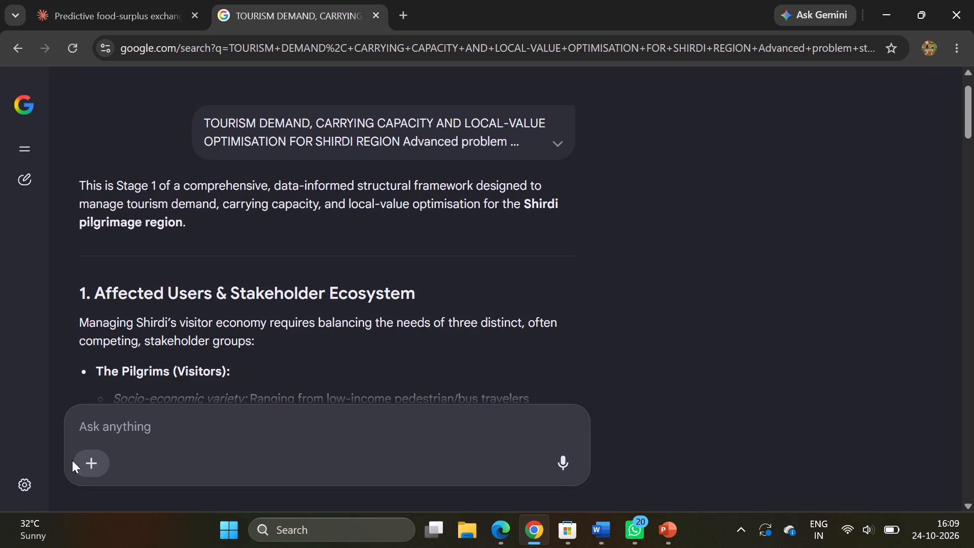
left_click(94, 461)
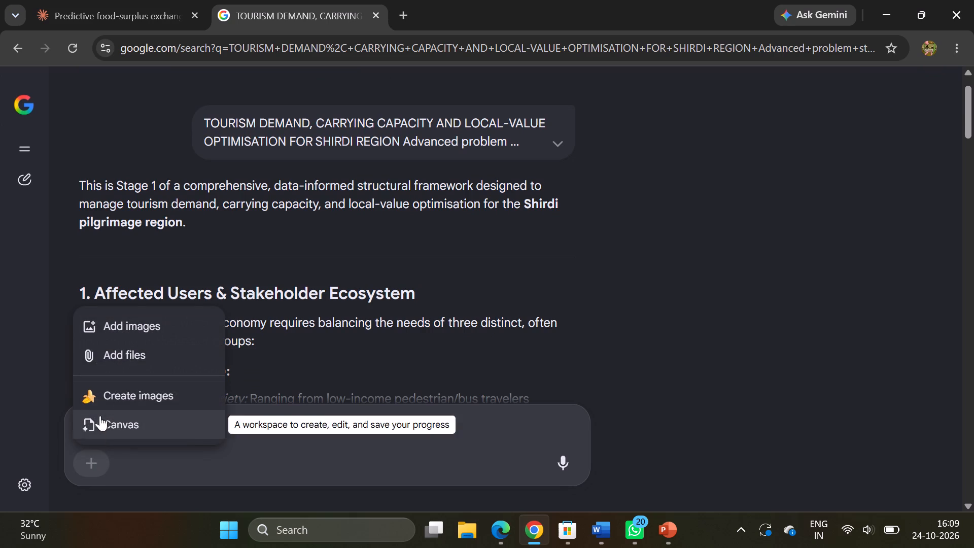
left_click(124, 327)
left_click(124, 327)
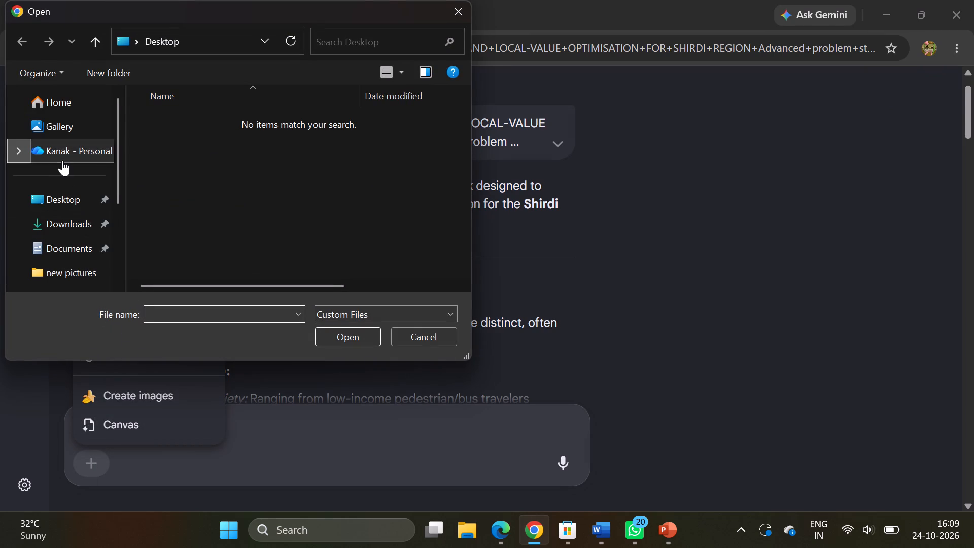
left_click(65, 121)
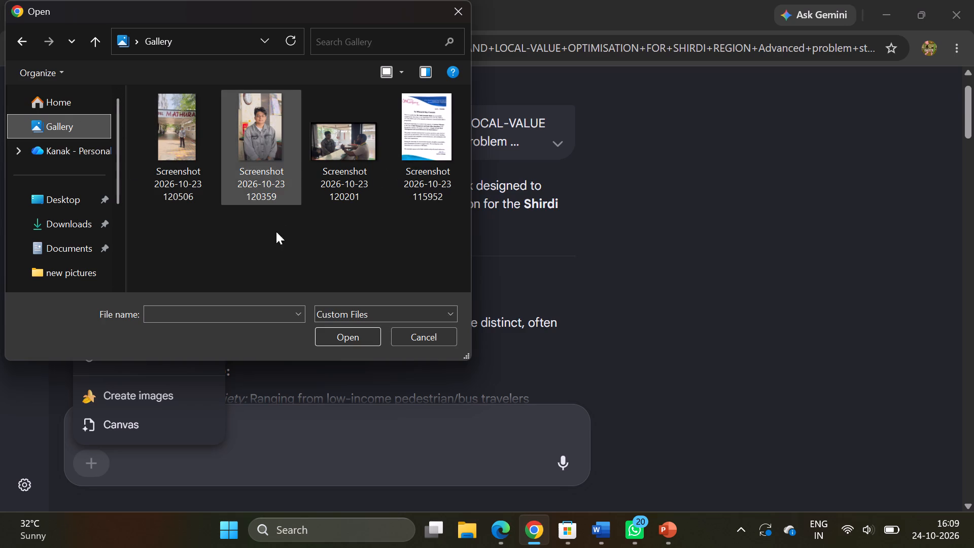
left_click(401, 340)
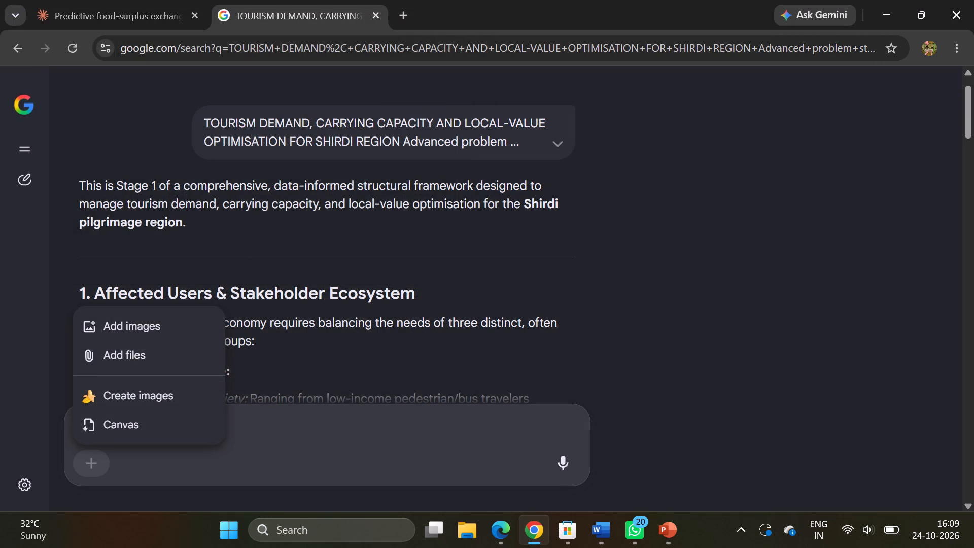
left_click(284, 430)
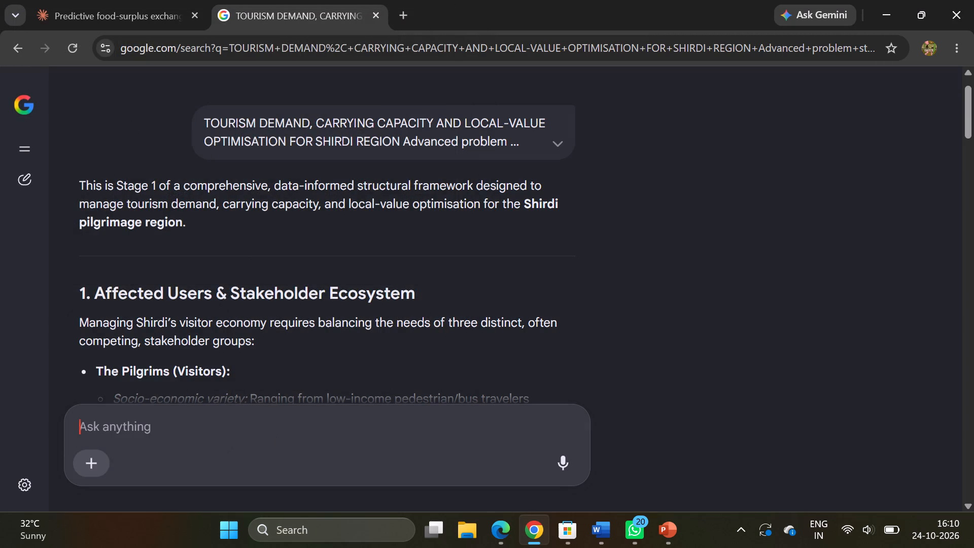
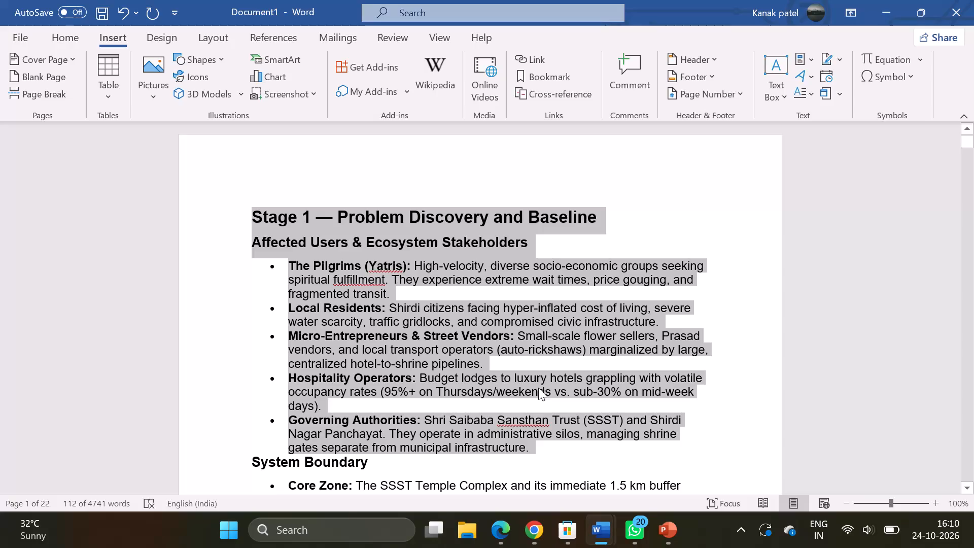
Review the Stage 1 stakeholders and System Boundary sections in the Word Document1.
scroll(538, 388, "left", 1)
scroll(538, 388, "down", 1)
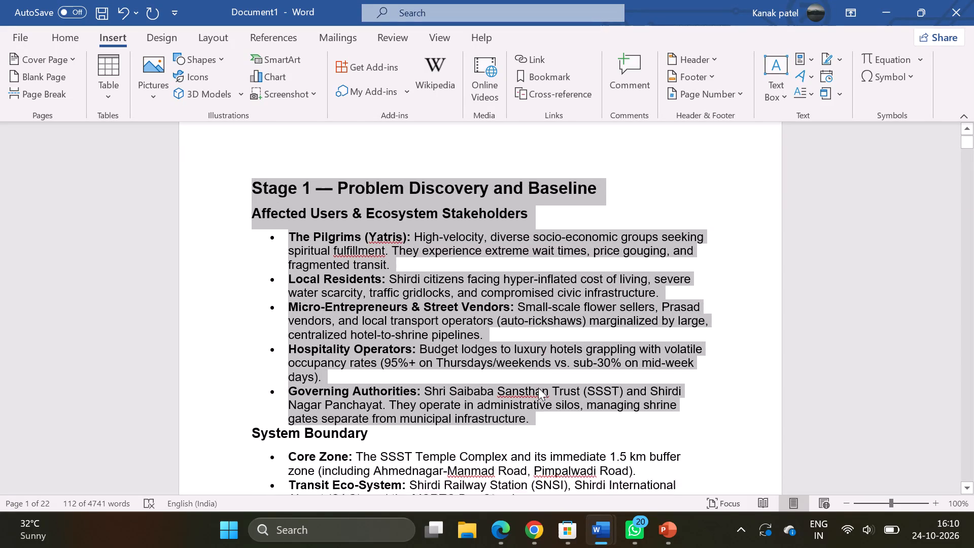
scroll(538, 388, "down", 1)
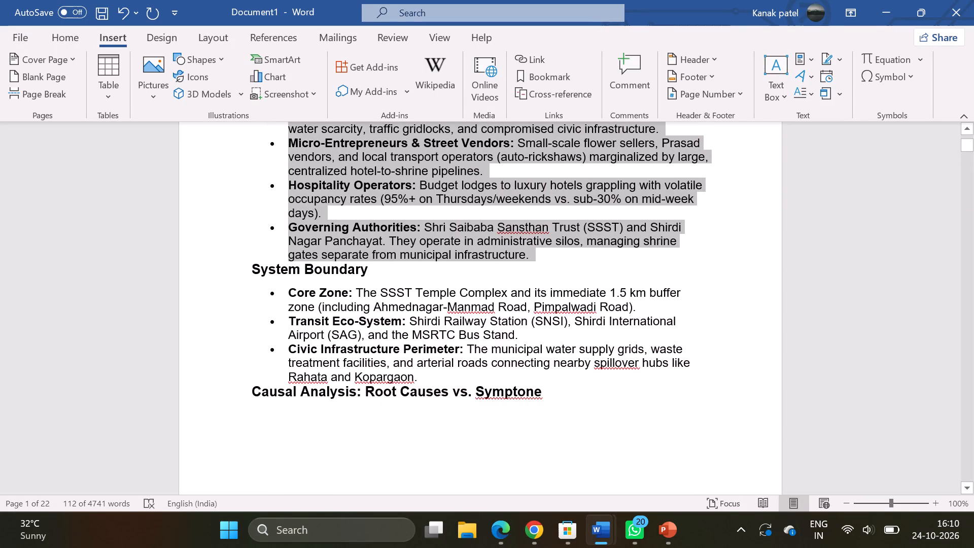
scroll(539, 414, "up", 9)
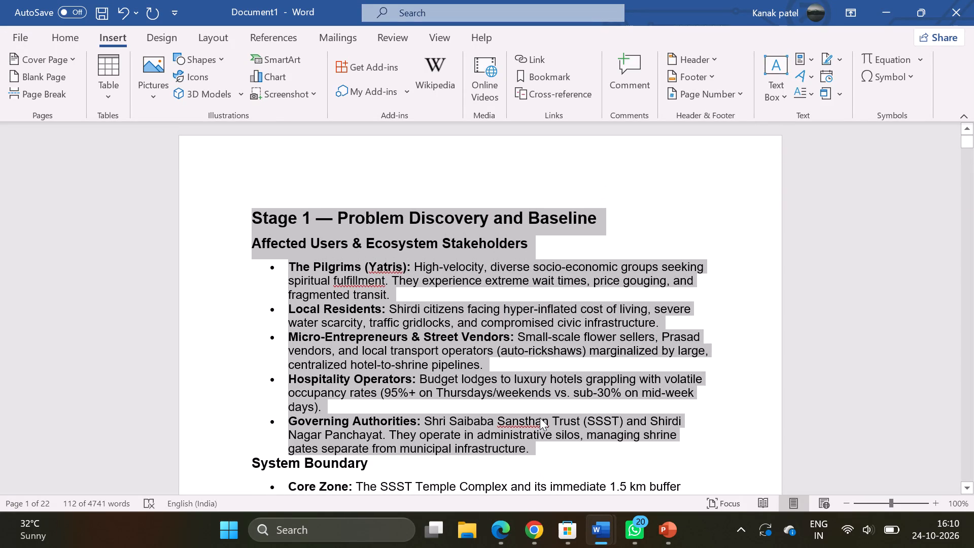
Switch to the PRAGYAN 2K26 Track 2 document and review its problem statements.
left_click(606, 530)
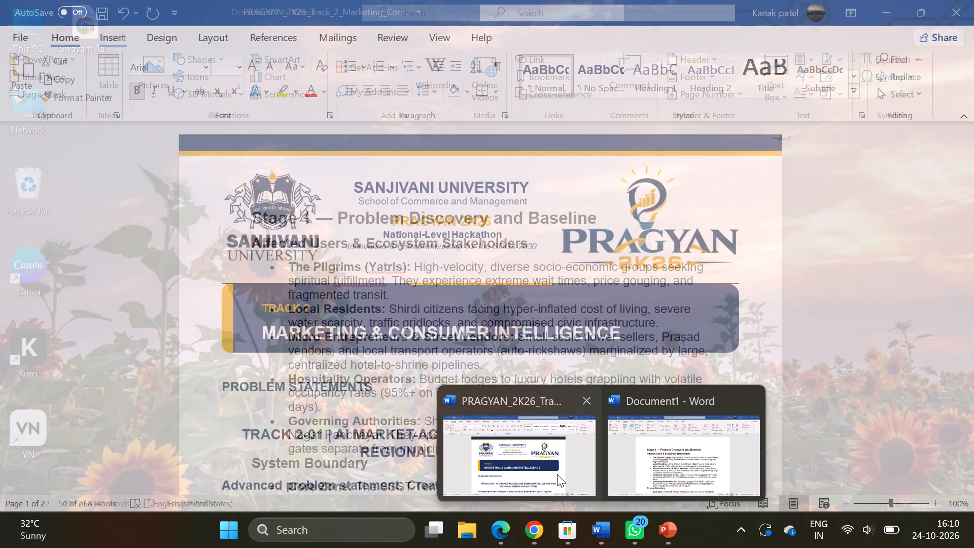
left_click(565, 474)
scroll(565, 474, "up", 1)
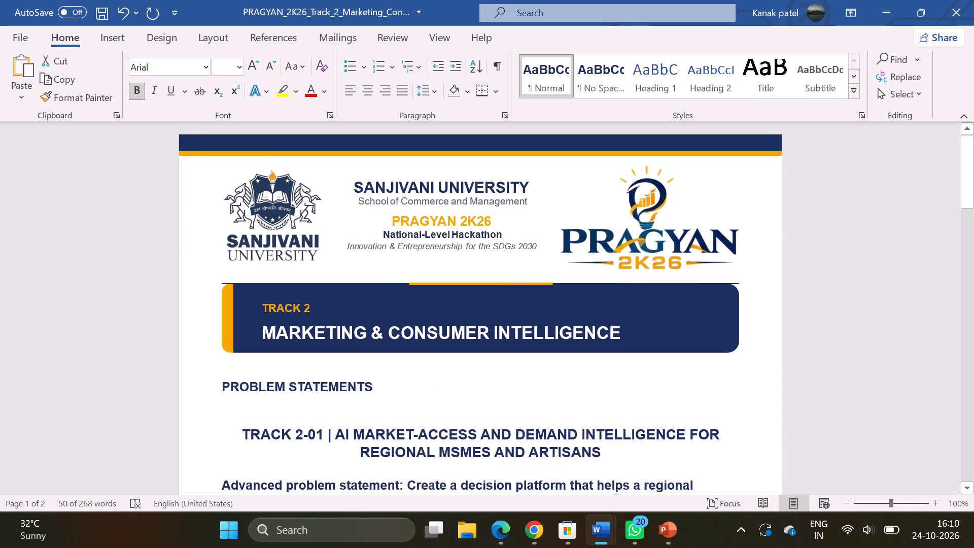
scroll(565, 474, "up", 1)
scroll(565, 474, "down", 7)
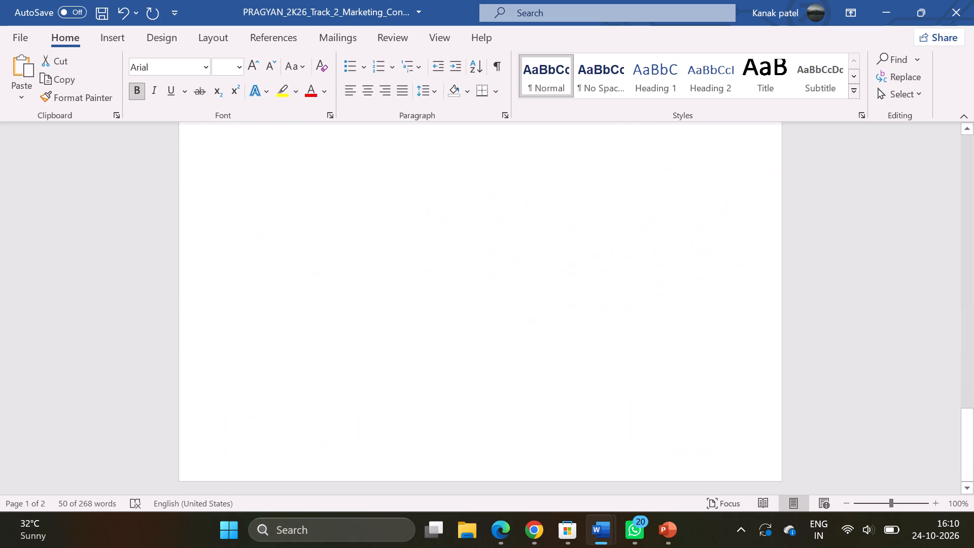
scroll(565, 474, "down", 6)
scroll(565, 474, "up", 5)
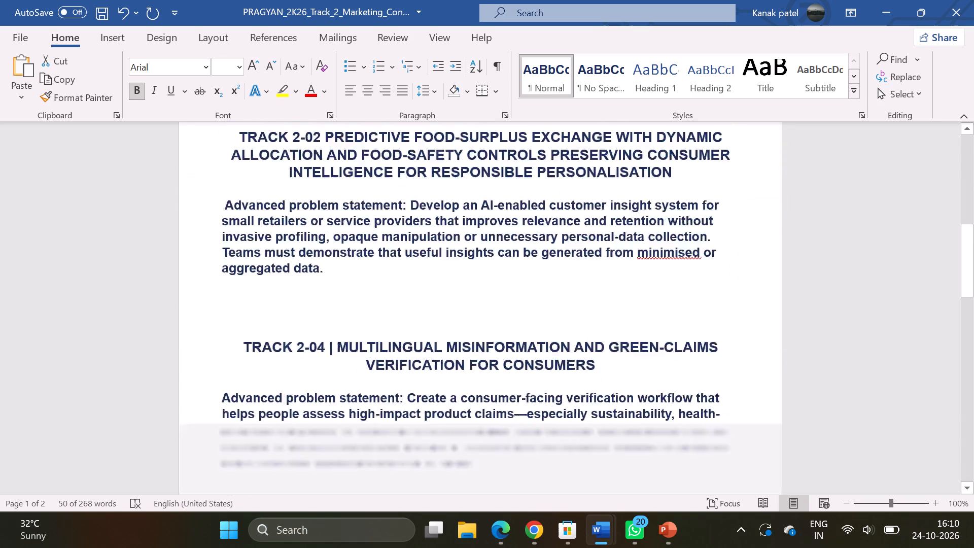
scroll(565, 474, "up", 2)
scroll(565, 474, "down", 3)
scroll(565, 474, "up", 1)
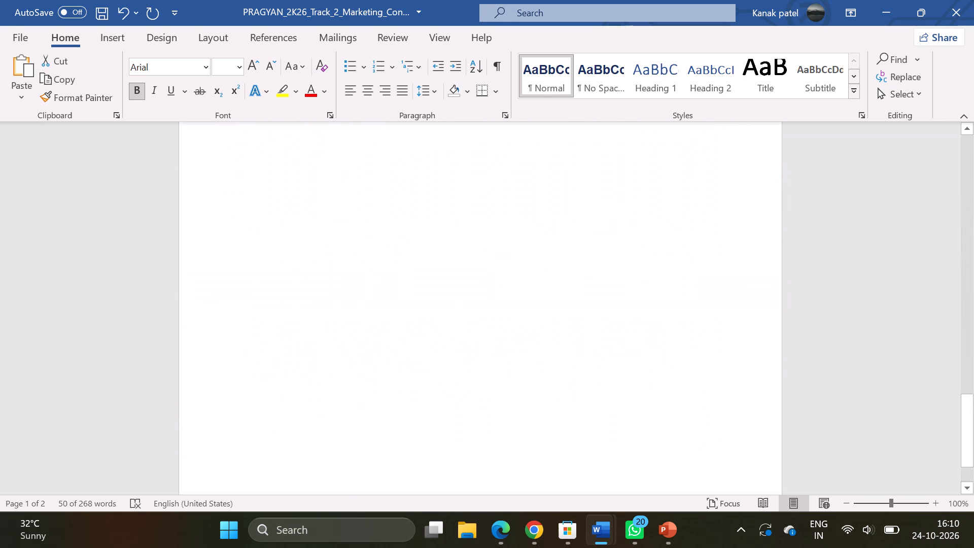
scroll(565, 474, "up", 1)
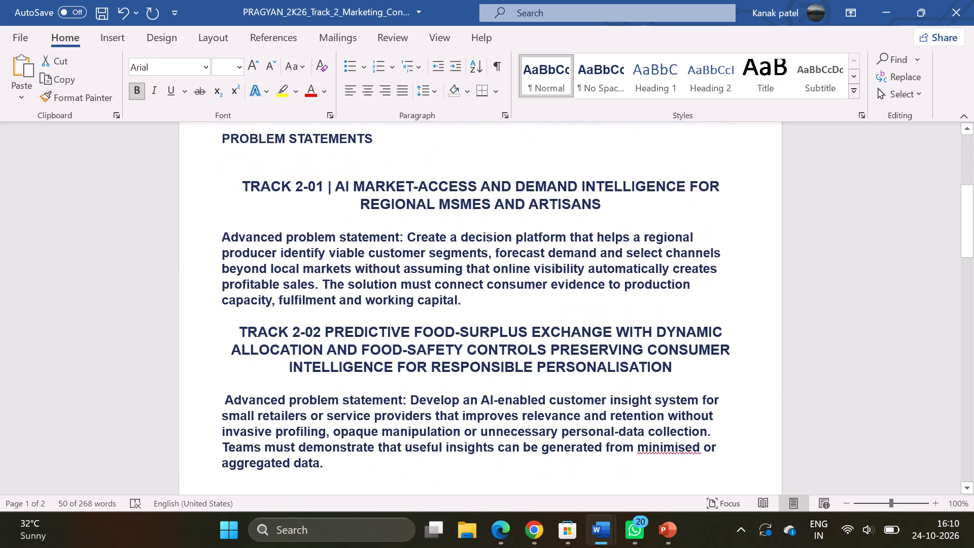
scroll(565, 474, "up", 2)
Switch back to Document1 and review it from Stage 1 through the Stage 2 bottlenecks and Competitor & Solution Analogs.
left_click(604, 531)
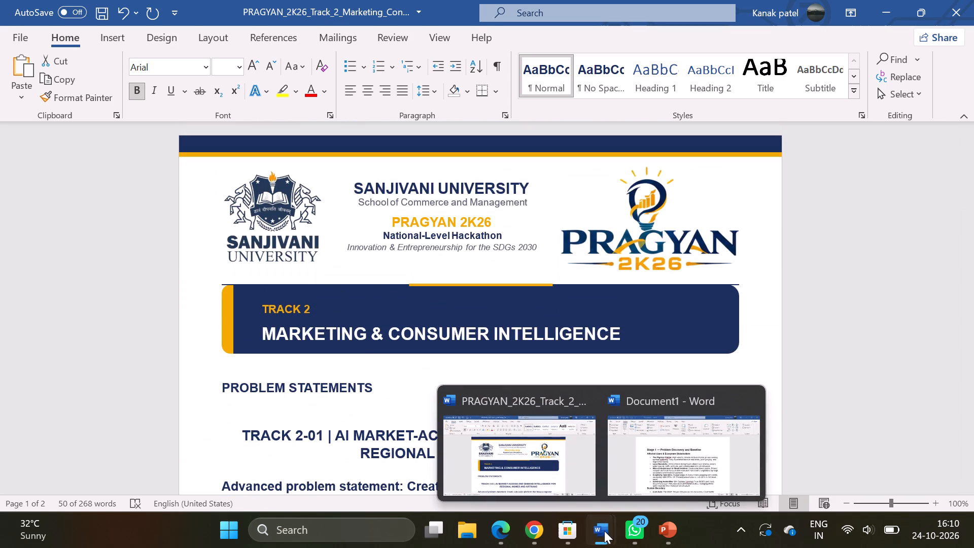
left_click_drag(604, 531, 563, 499)
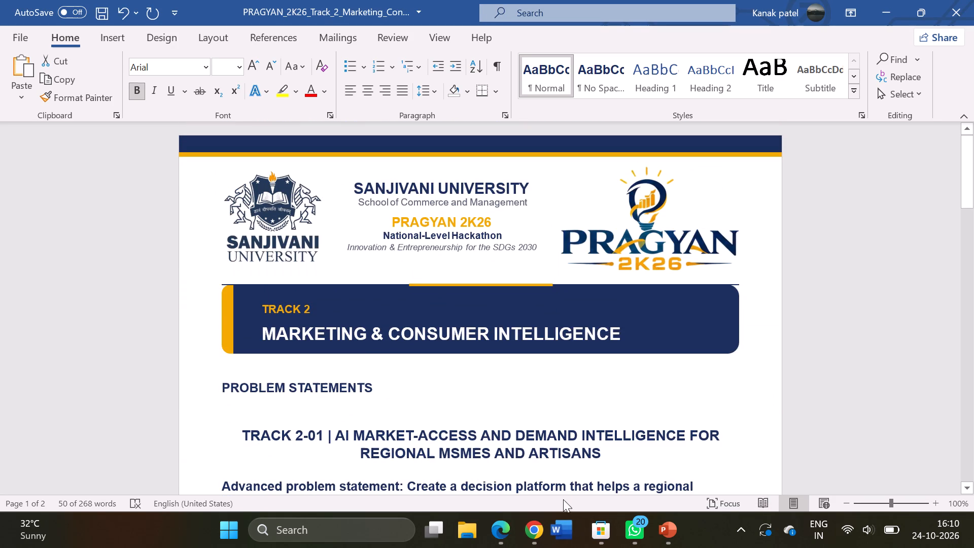
left_click_drag(563, 499, 580, 502)
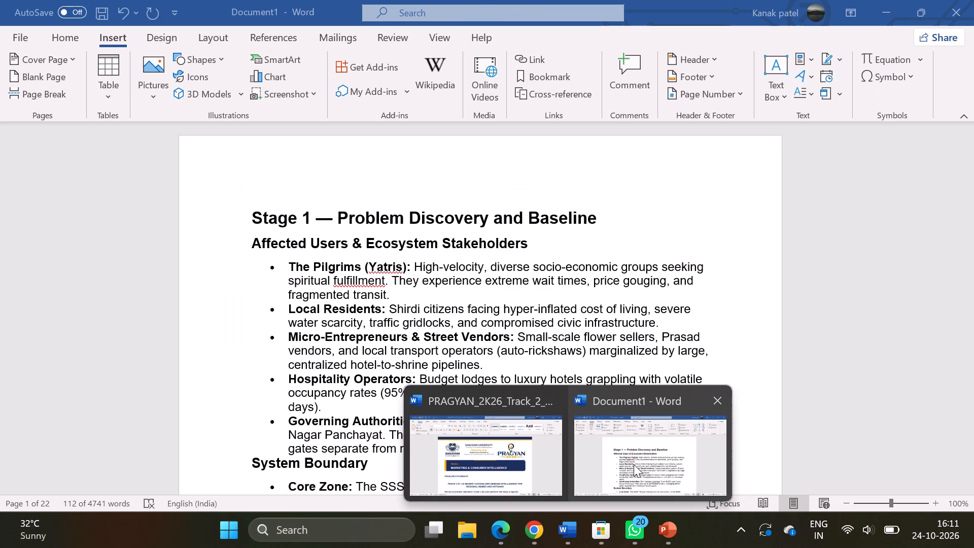
left_click(634, 464)
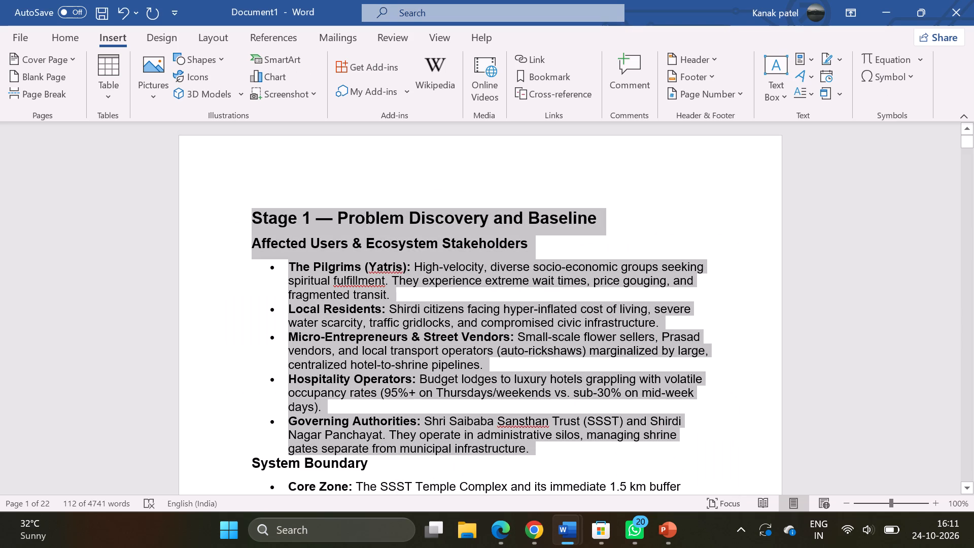
scroll(634, 464, "down", 1)
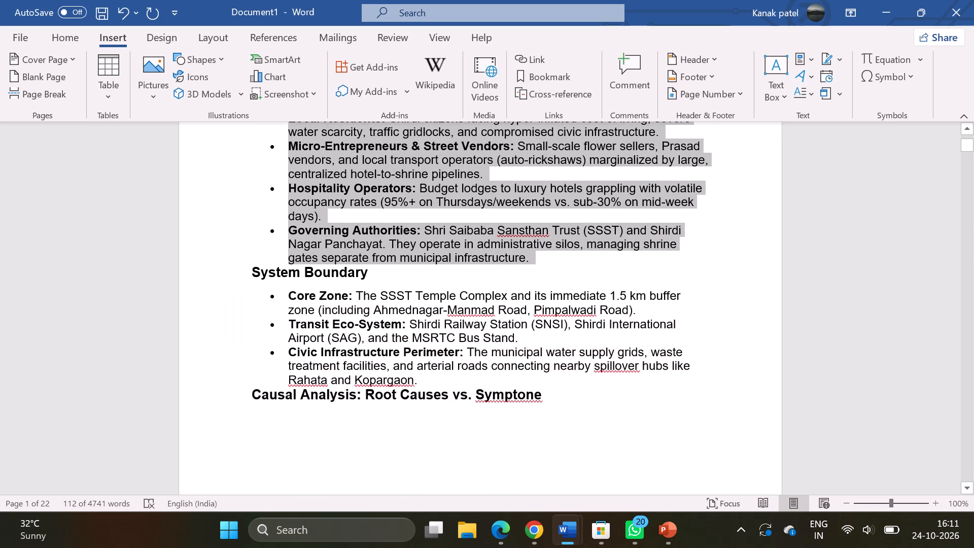
scroll(634, 464, "down", 6)
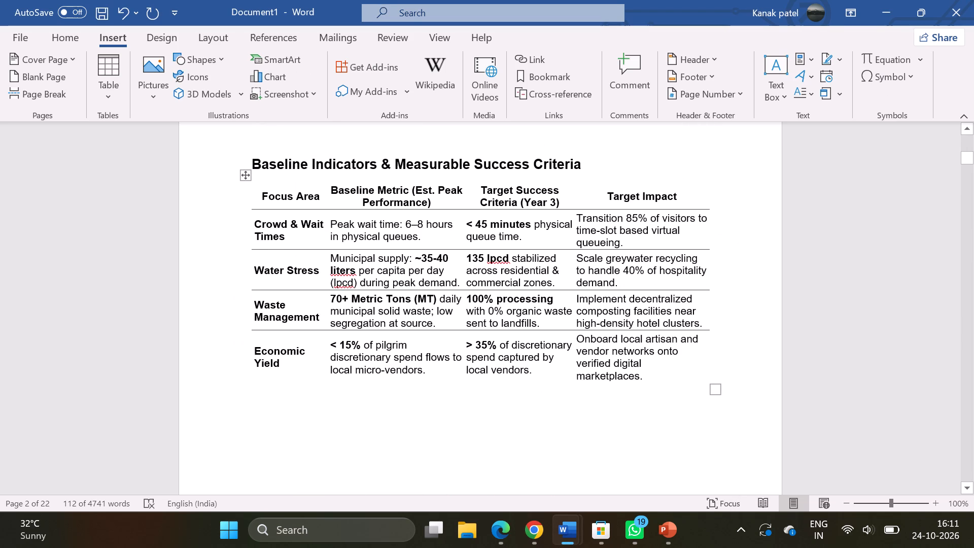
scroll(634, 464, "down", 8)
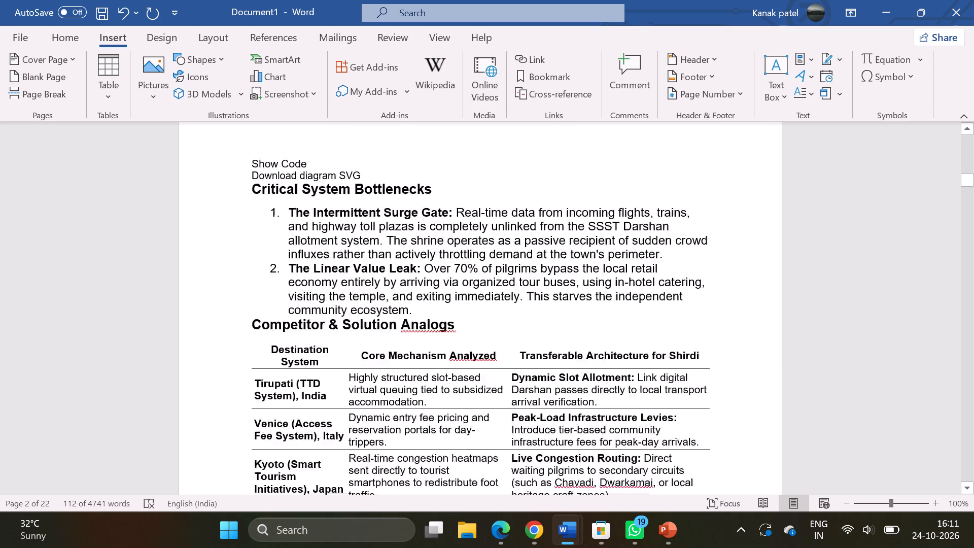
scroll(634, 464, "up", 3)
scroll(634, 464, "down", 4)
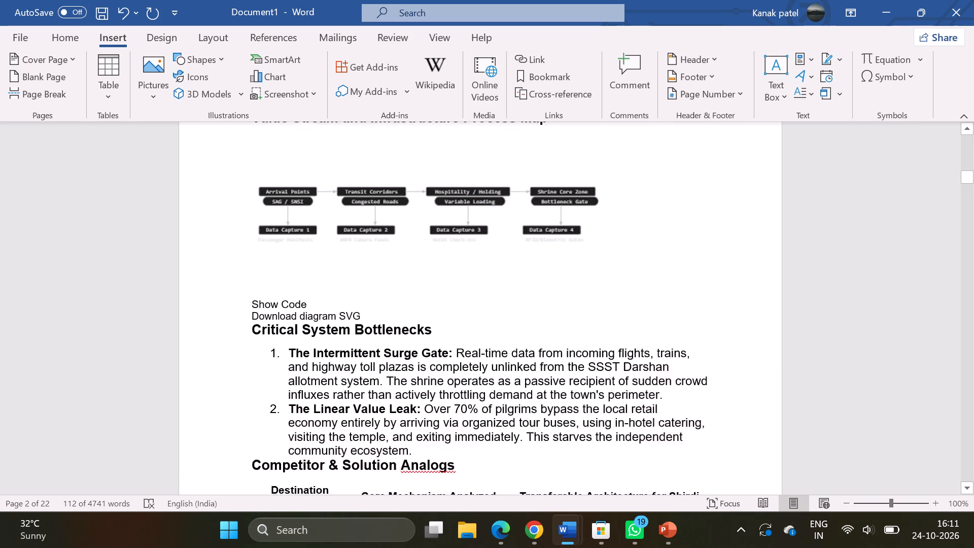
scroll(634, 464, "down", 3)
scroll(634, 464, "up", 1)
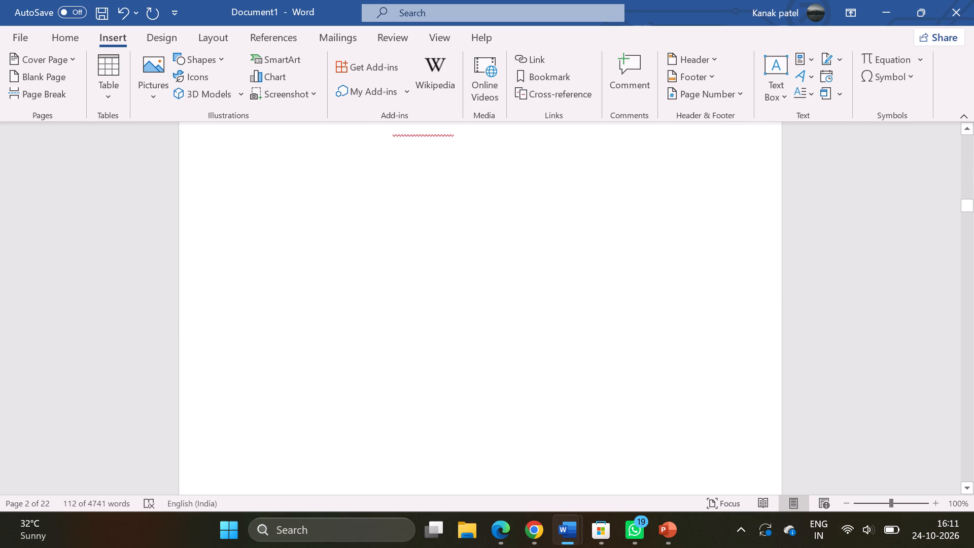
Review Document1 from the tourism demand secondary data notes back up through Stage 2 to the Stage 1 heading.
scroll(634, 464, "up", 3)
scroll(634, 464, "down", 5)
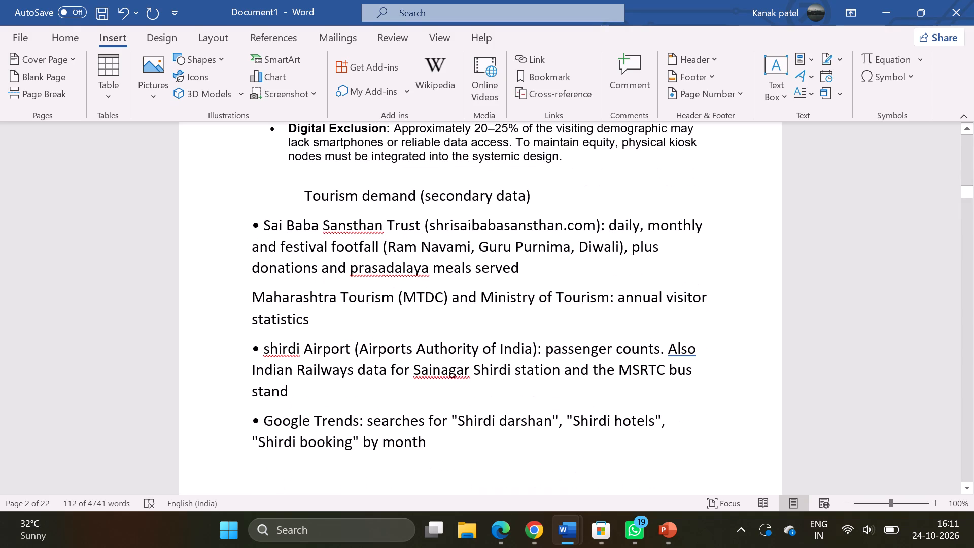
scroll(611, 376, "up", 2)
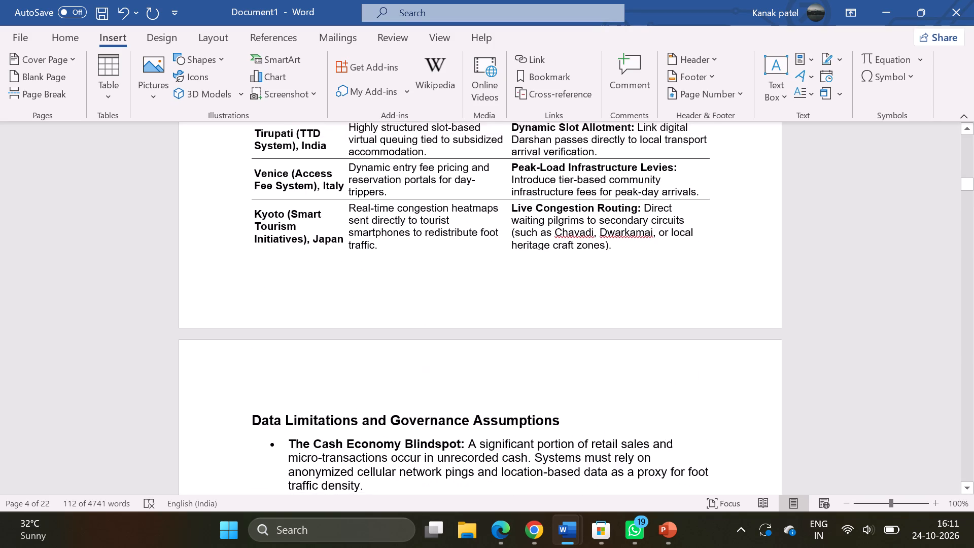
scroll(611, 376, "up", 2)
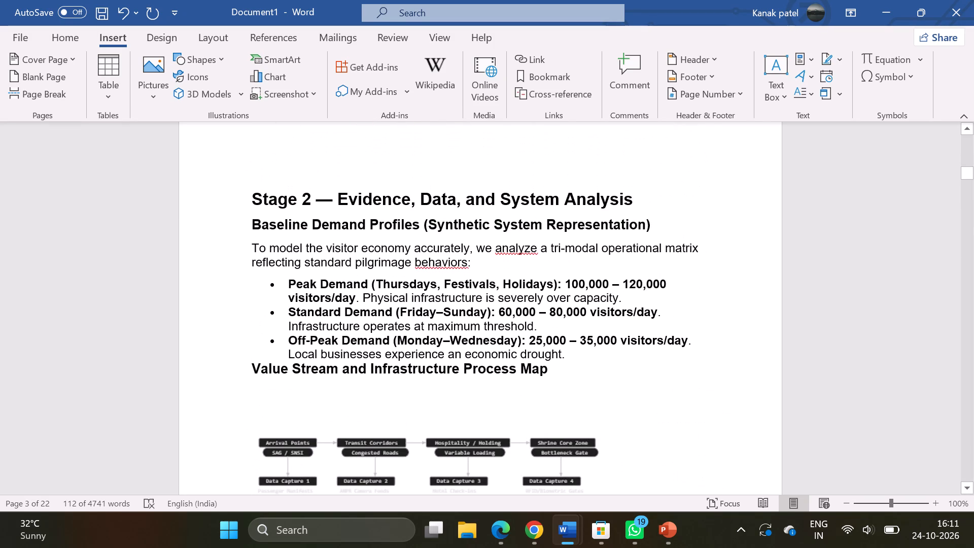
scroll(555, 362, "down", 1)
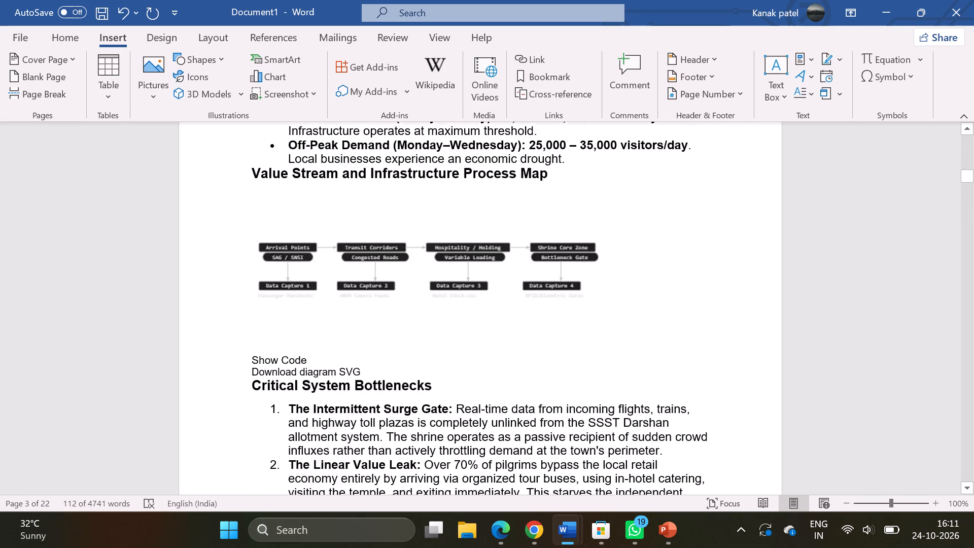
scroll(555, 362, "up", 2)
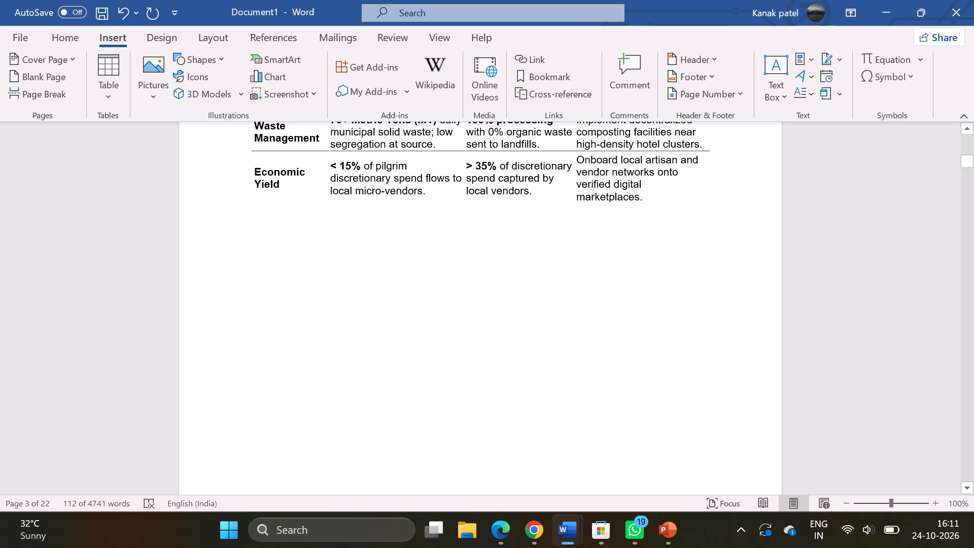
scroll(555, 362, "up", 6)
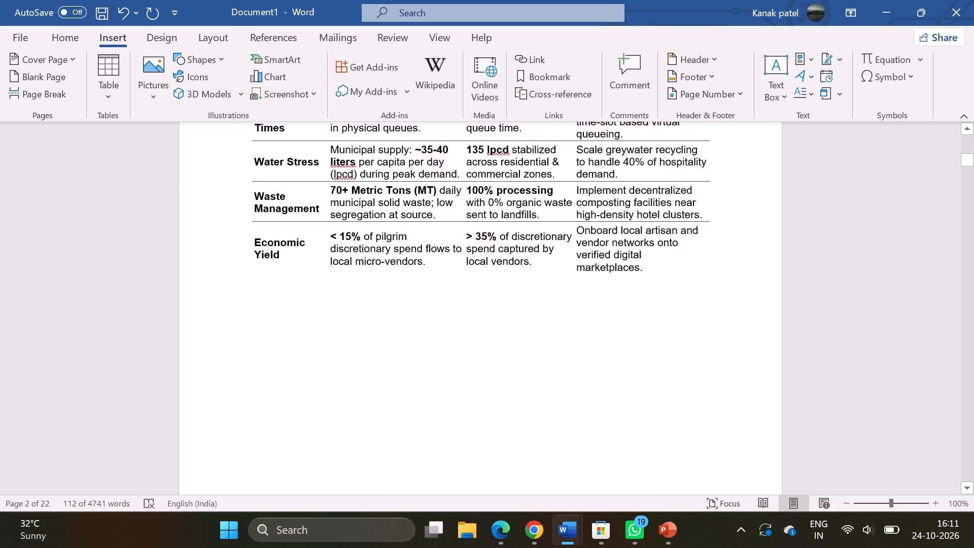
scroll(555, 362, "up", 6)
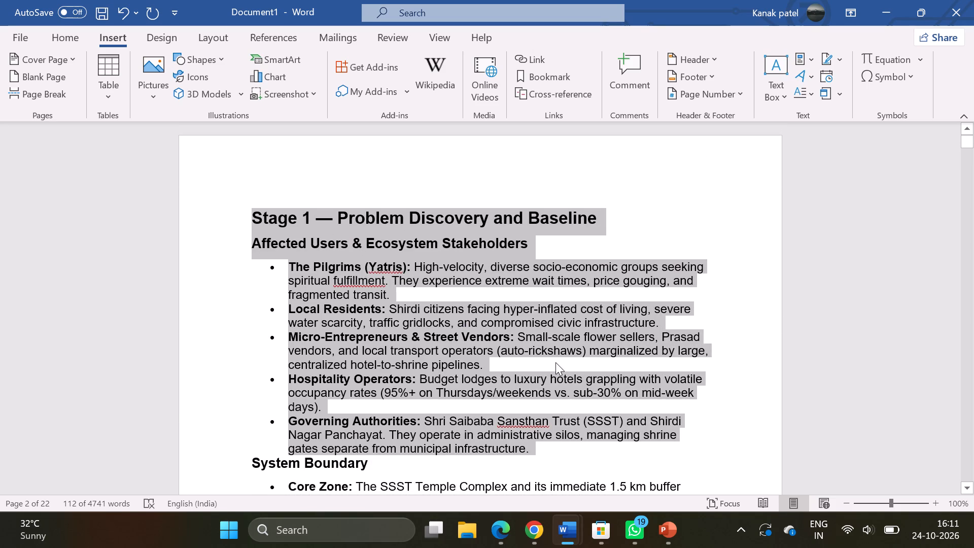
Reread Document1 from the Stage 1 stakeholders through the success criteria table to the Stage 2 demand profiles and process map.
scroll(555, 362, "down", 1)
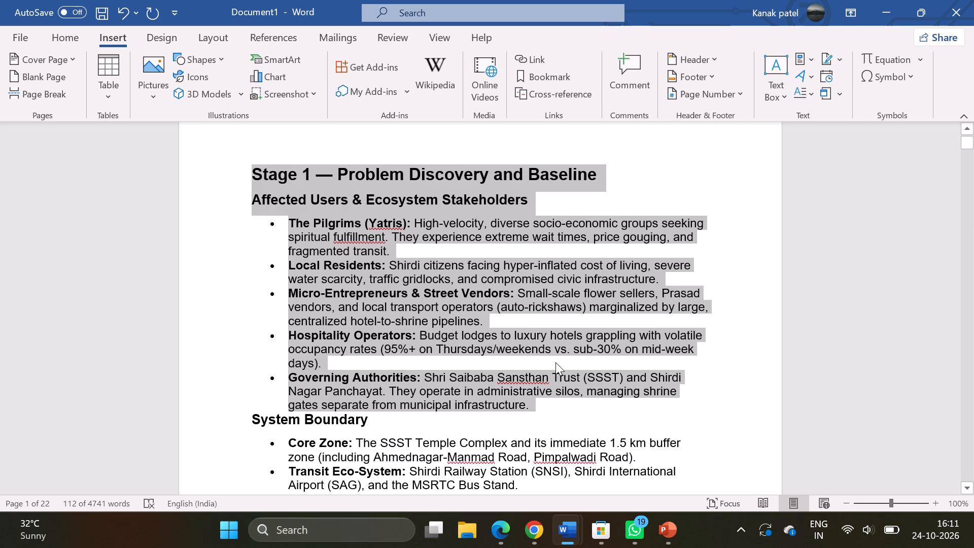
scroll(558, 318, "down", 1)
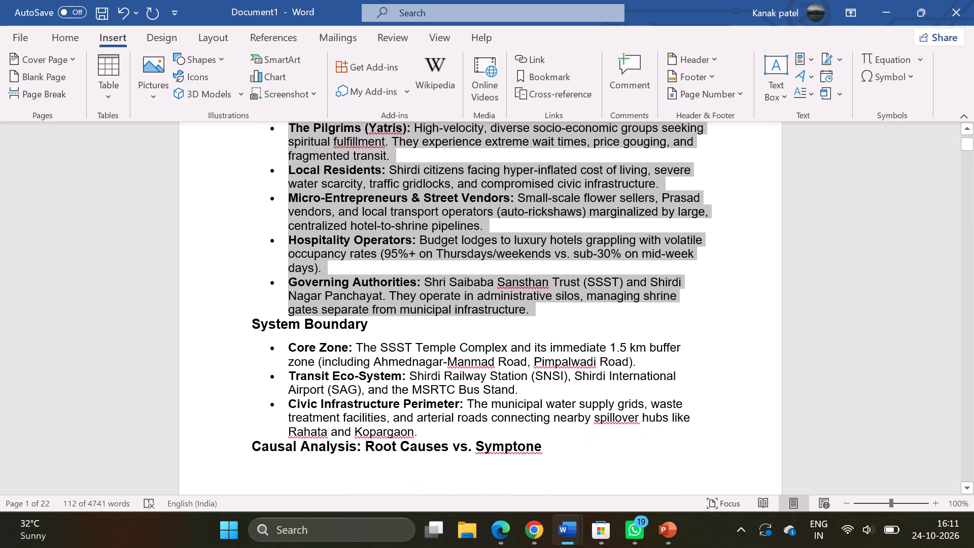
scroll(558, 318, "down", 5)
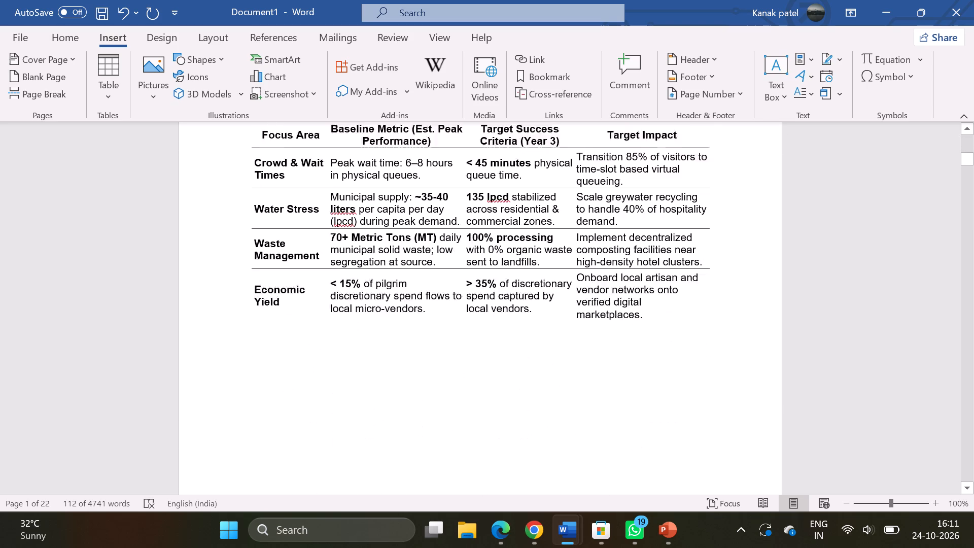
scroll(558, 318, "down", 1)
scroll(558, 318, "up", 1)
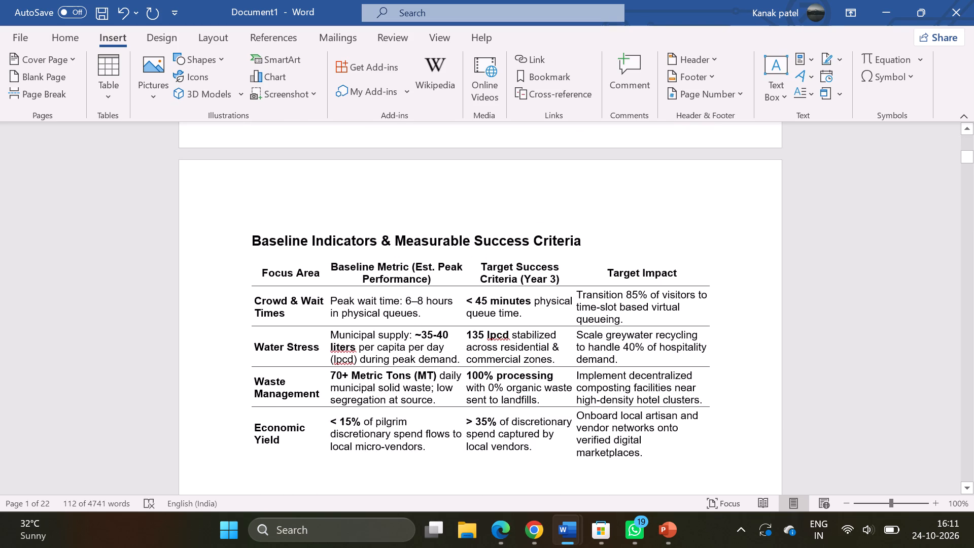
scroll(558, 318, "up", 1)
scroll(558, 318, "down", 6)
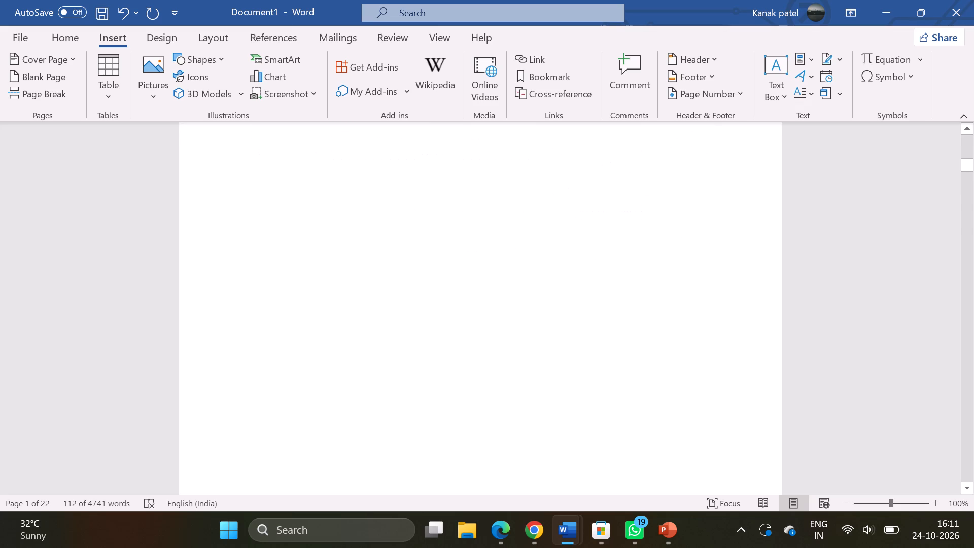
scroll(558, 318, "down", 4)
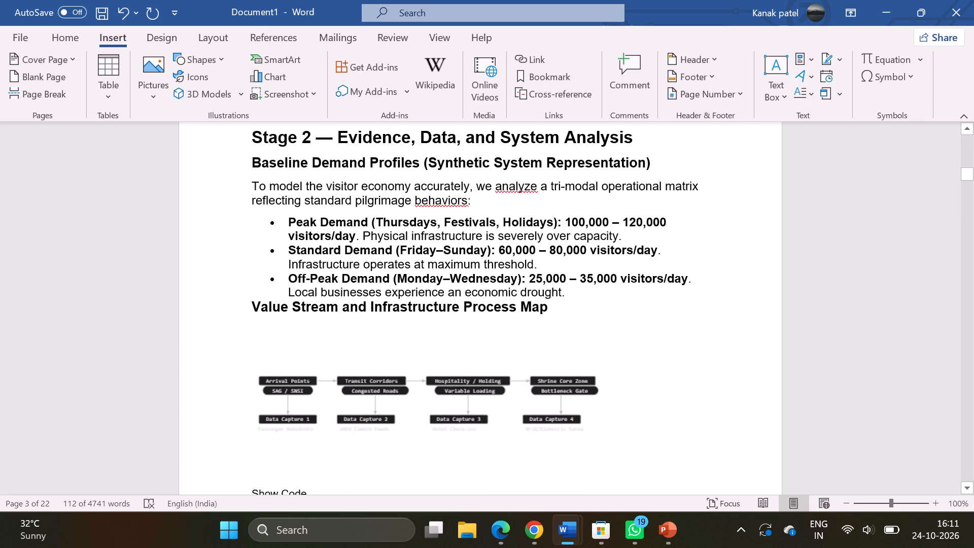
scroll(558, 318, "down", 1)
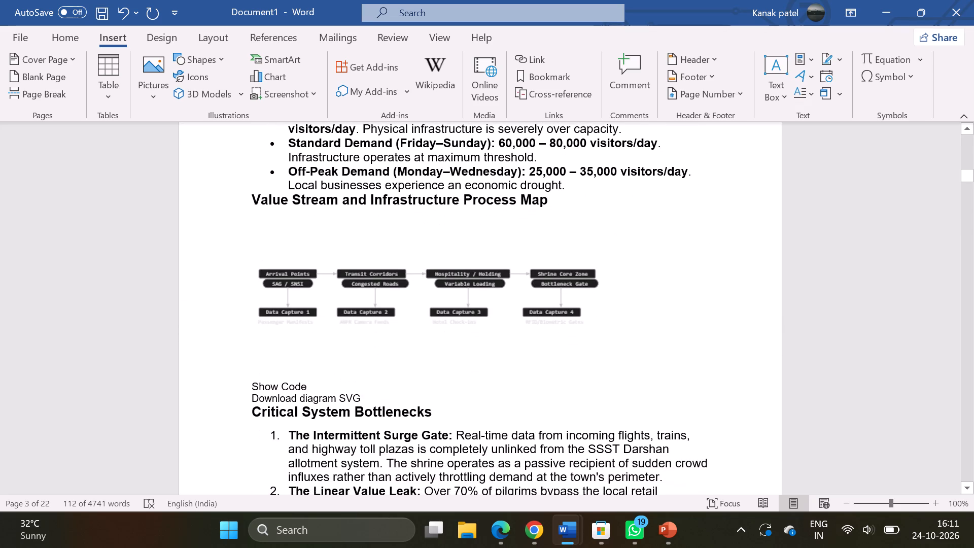
scroll(558, 318, "down", 1)
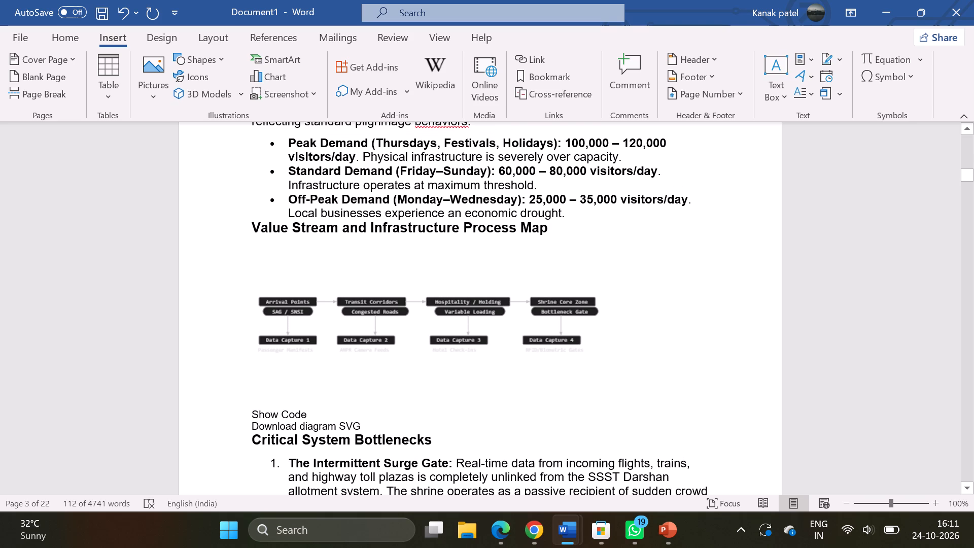
scroll(558, 318, "down", 3)
Review Document1's Stage 2 bottlenecks, Competitor & Solution Analogs, data limitations and secondary data sources, returning to Critical System Bottlenecks.
scroll(558, 318, "down", 3)
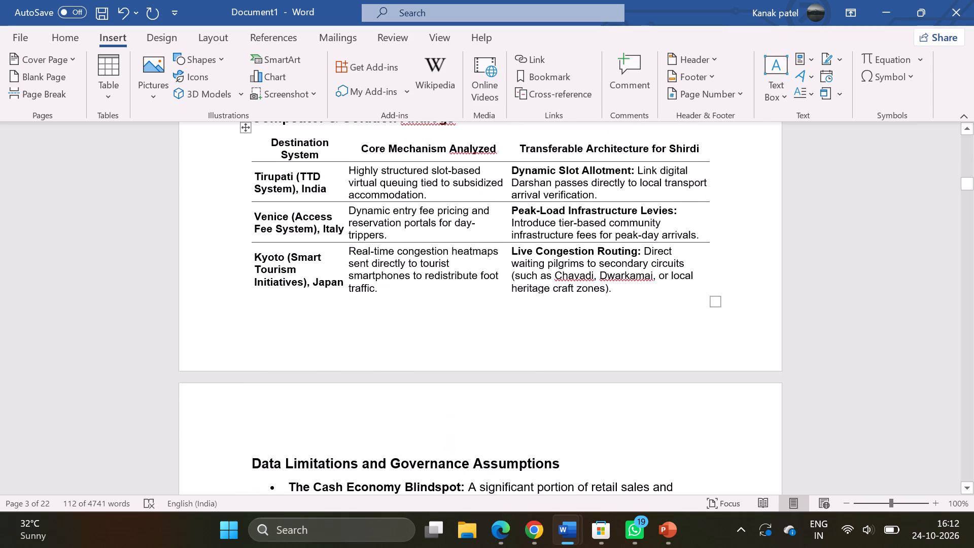
scroll(558, 318, "down", 4)
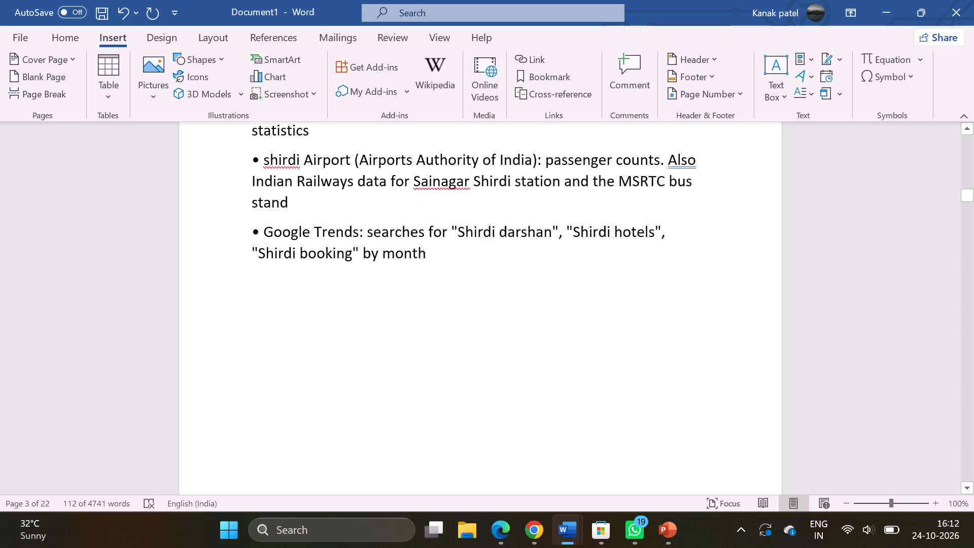
scroll(558, 318, "down", 1)
scroll(558, 320, "up", 2)
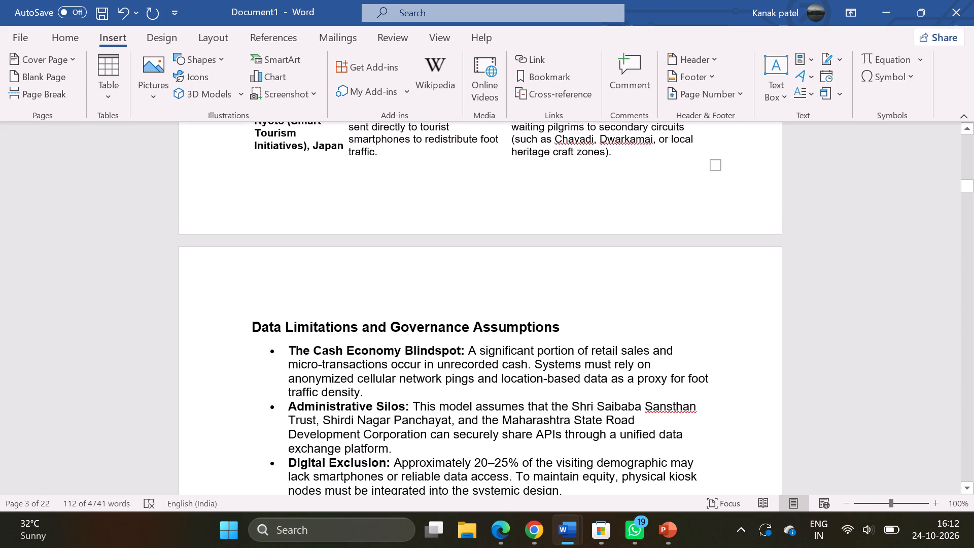
scroll(638, 257, "up", 2)
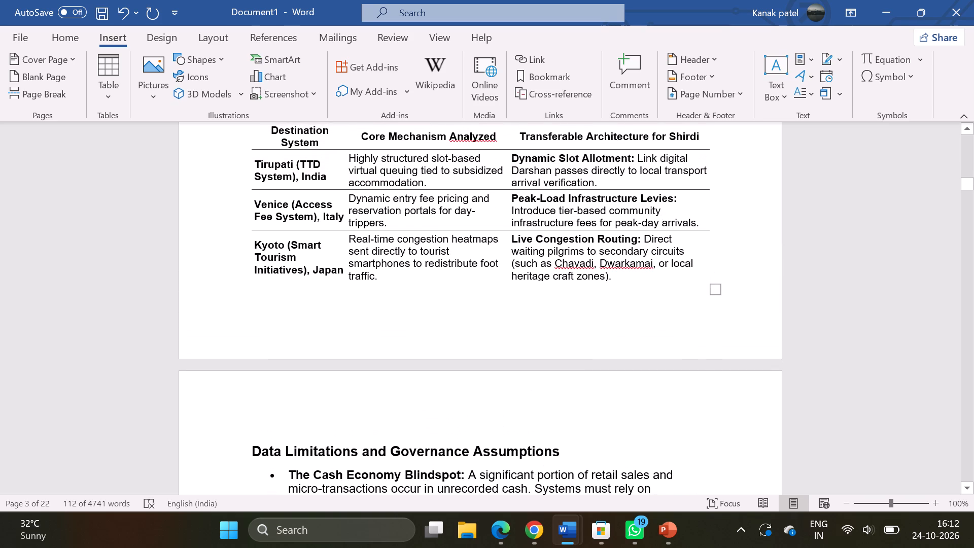
scroll(638, 257, "up", 2)
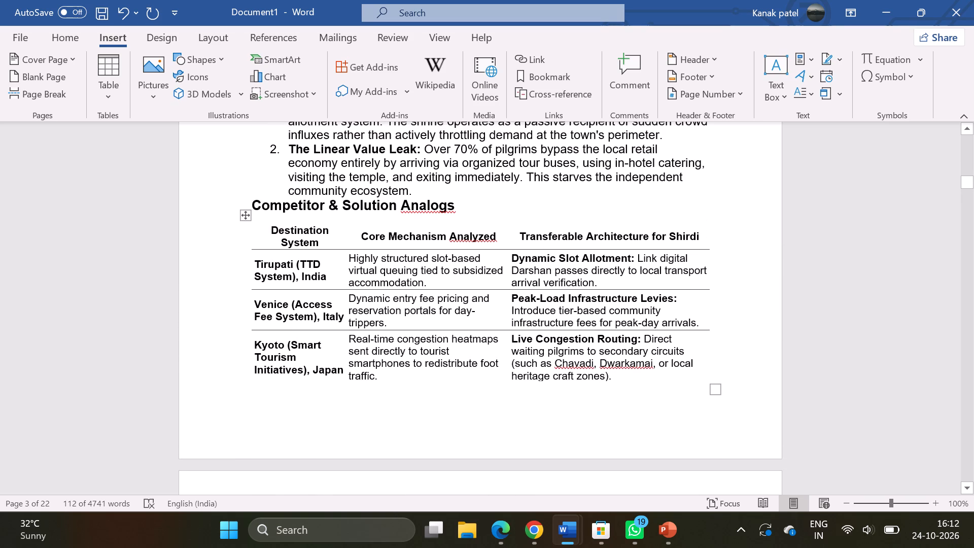
scroll(632, 296, "up", 1)
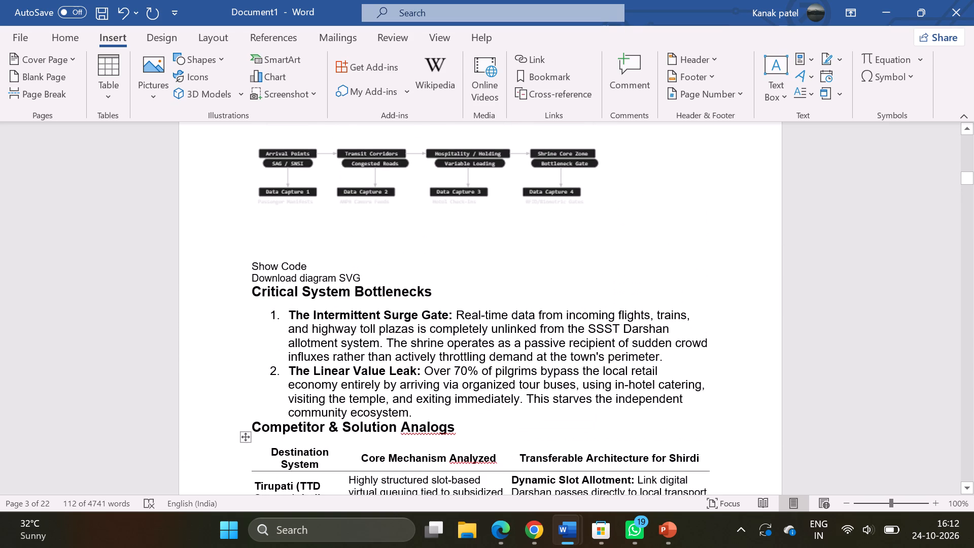
scroll(632, 296, "left", 1)
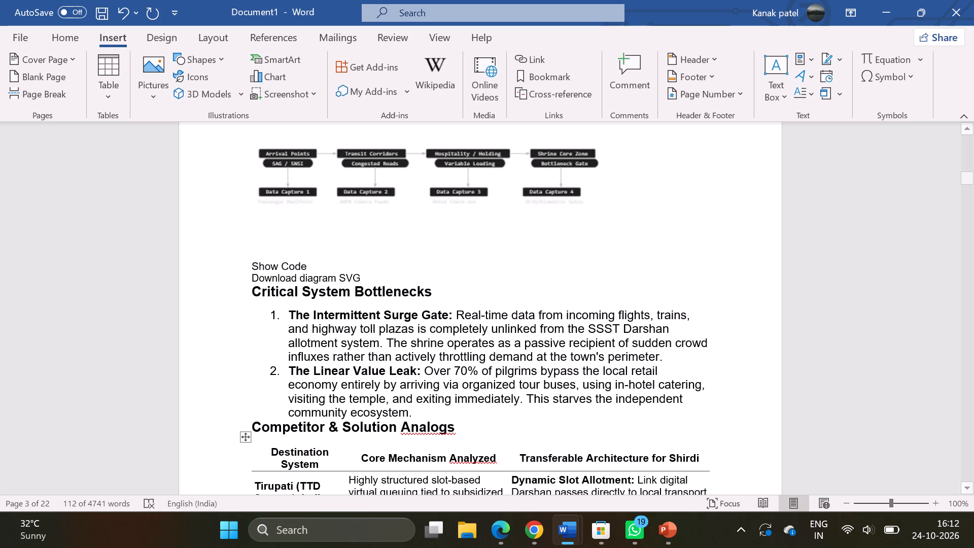
Switch to the Google AI chat in Chrome, expand the original Shirdi Stage 1 prompt and open it for editing at its end.
left_click(536, 542)
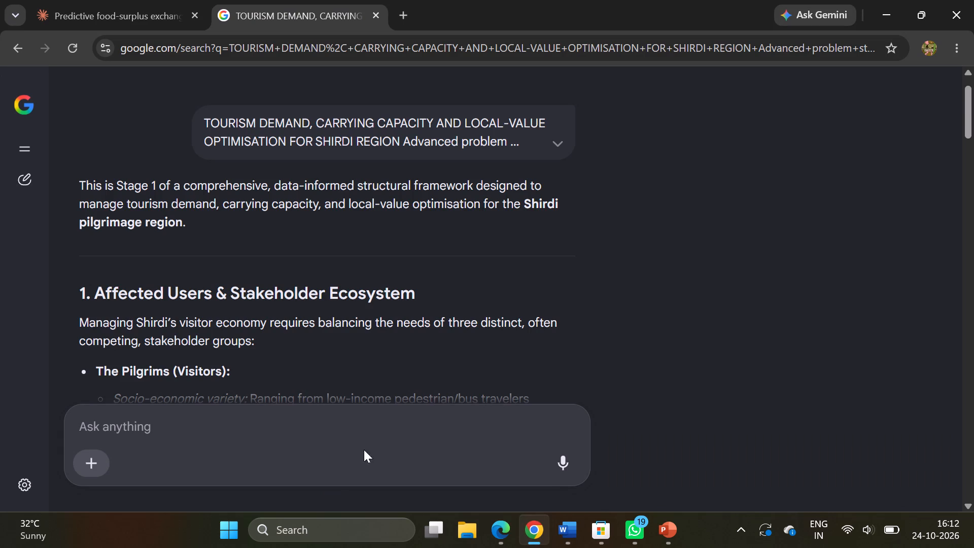
left_click(561, 147)
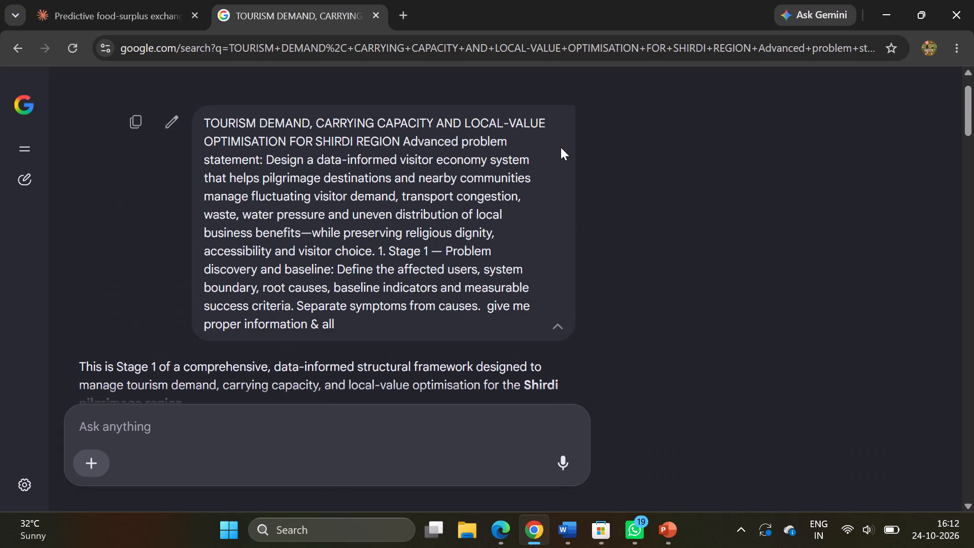
left_click(345, 332)
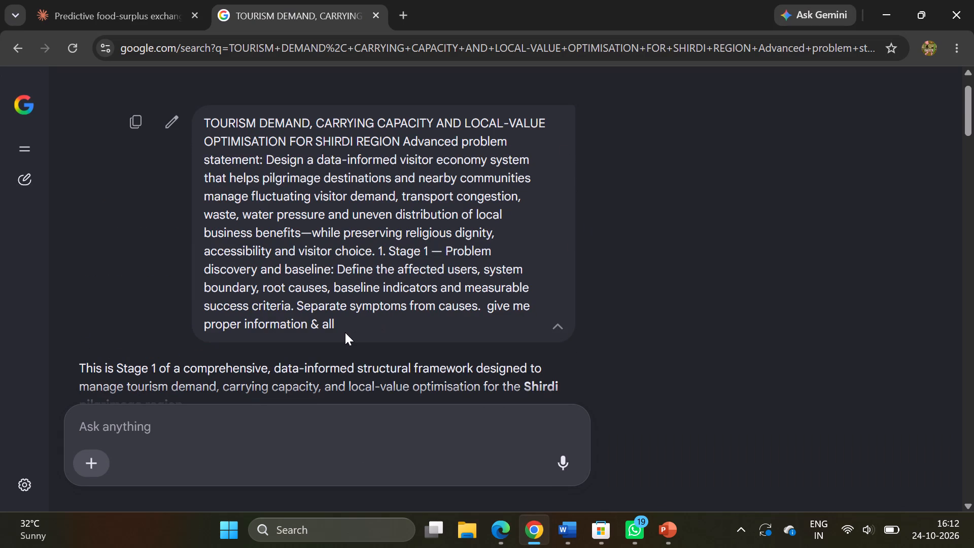
double_click(346, 327)
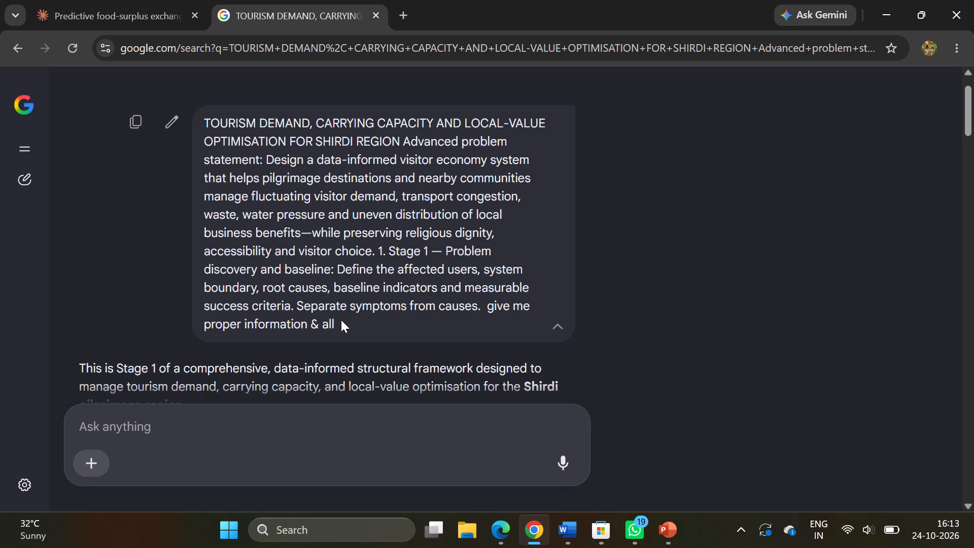
left_click(350, 309)
double_click(350, 309)
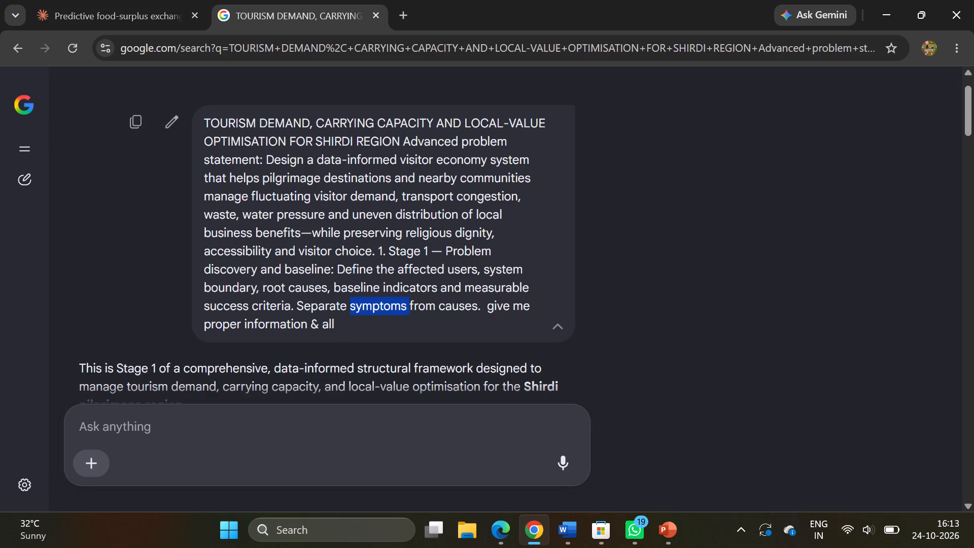
double_click(345, 317)
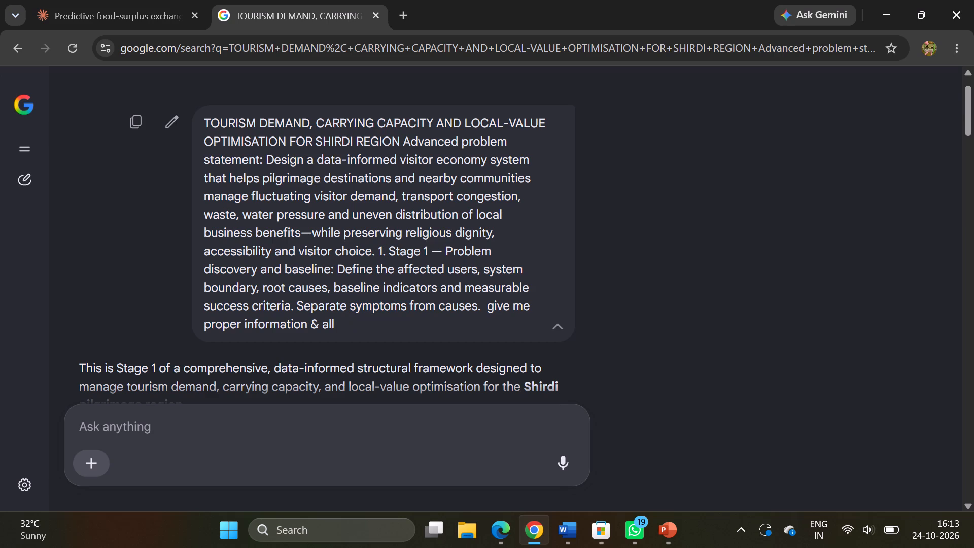
left_click(182, 123)
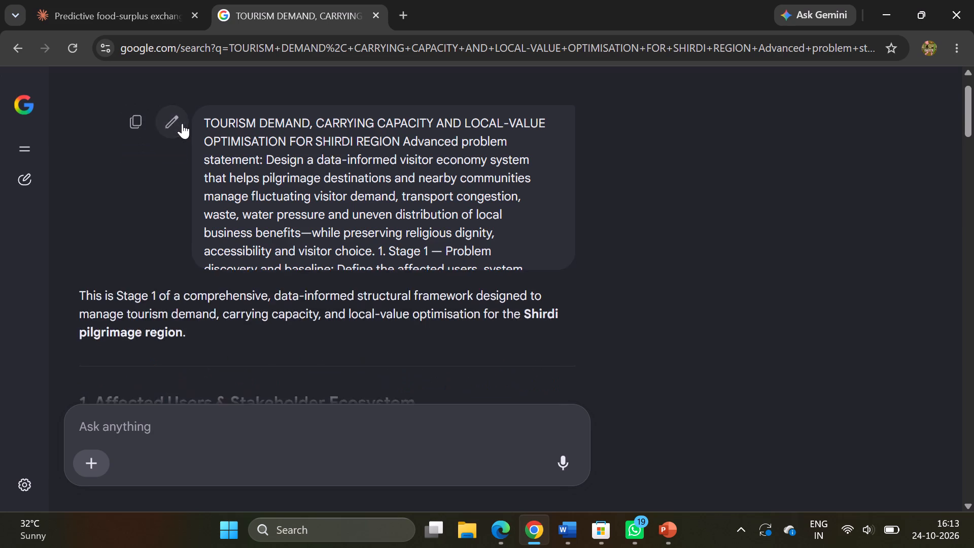
left_click(518, 246)
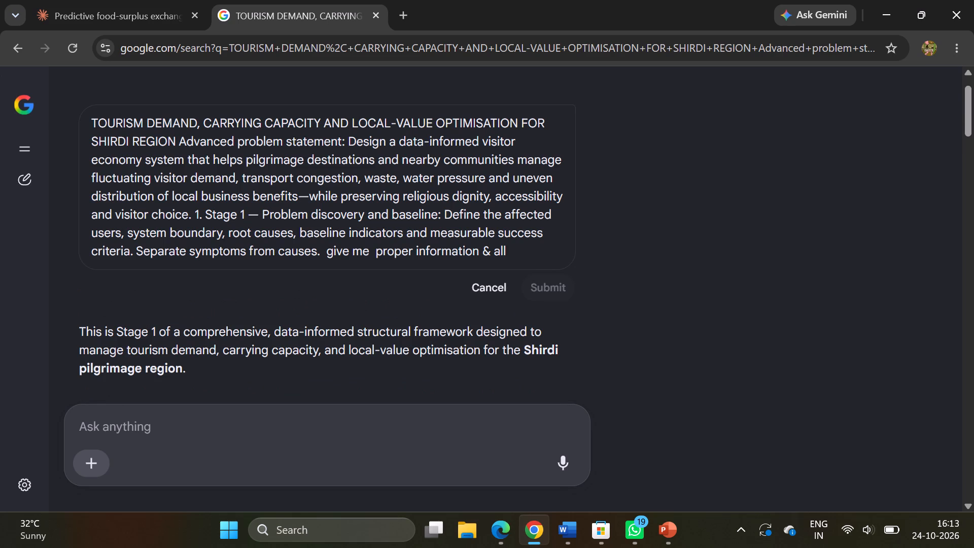
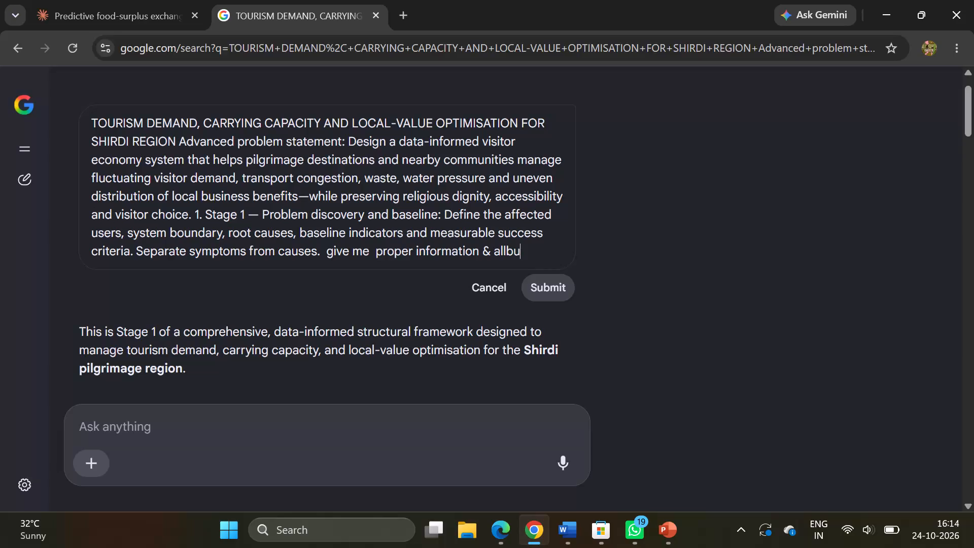
key("BackSpace")
key("BackSpace")
key("space")
type("bu")
type("ll")
type("et")
key("space")
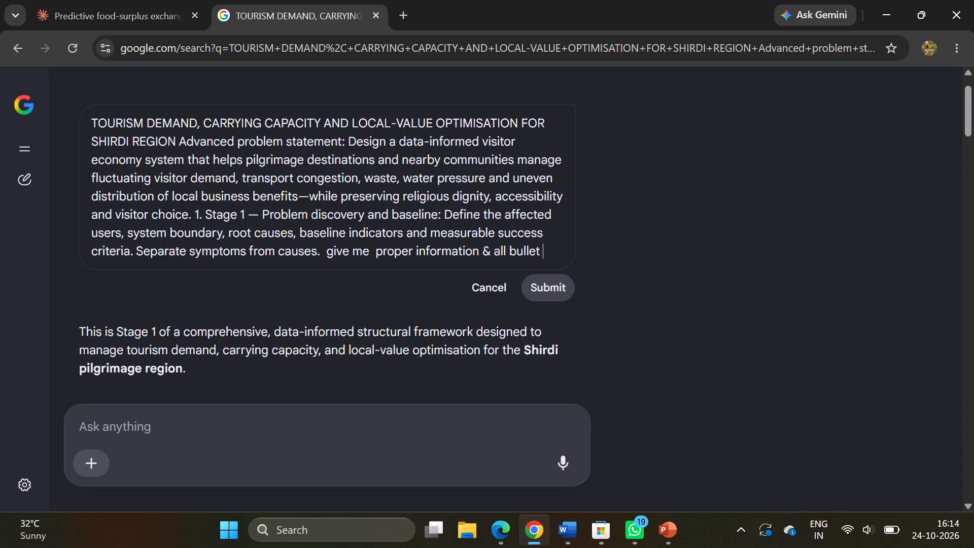
type("po")
type("in")
type("t")
key("space")
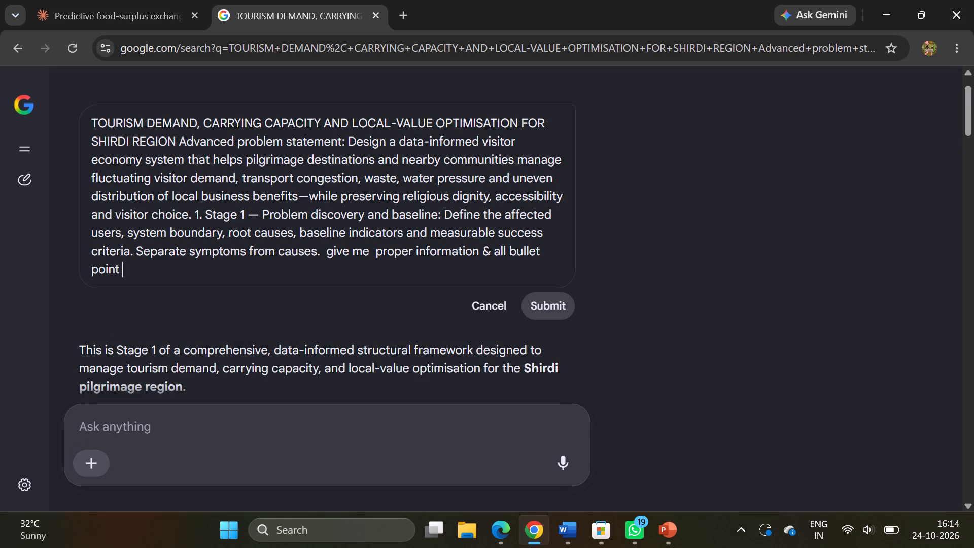
type("main")
key("space")
type("in")
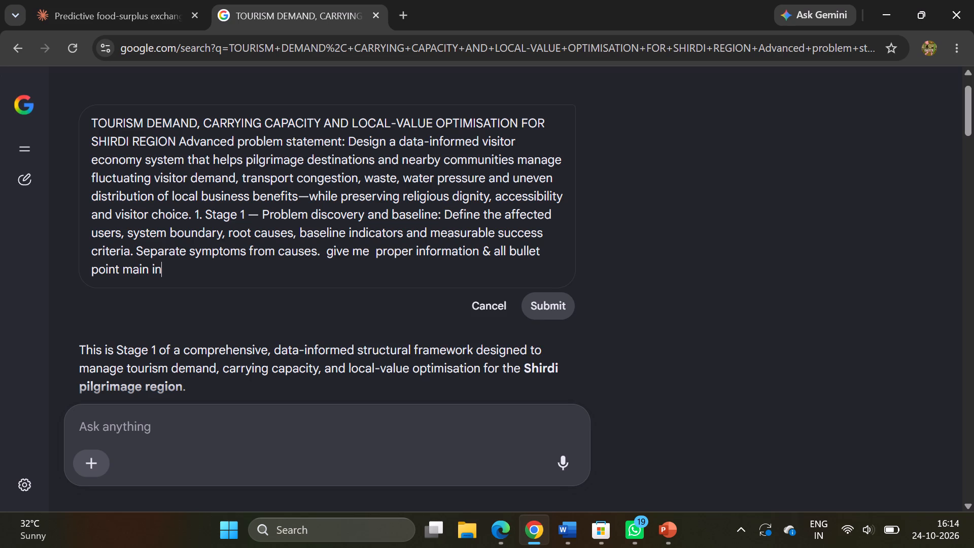
key("space")
type("simpal")
key("space")
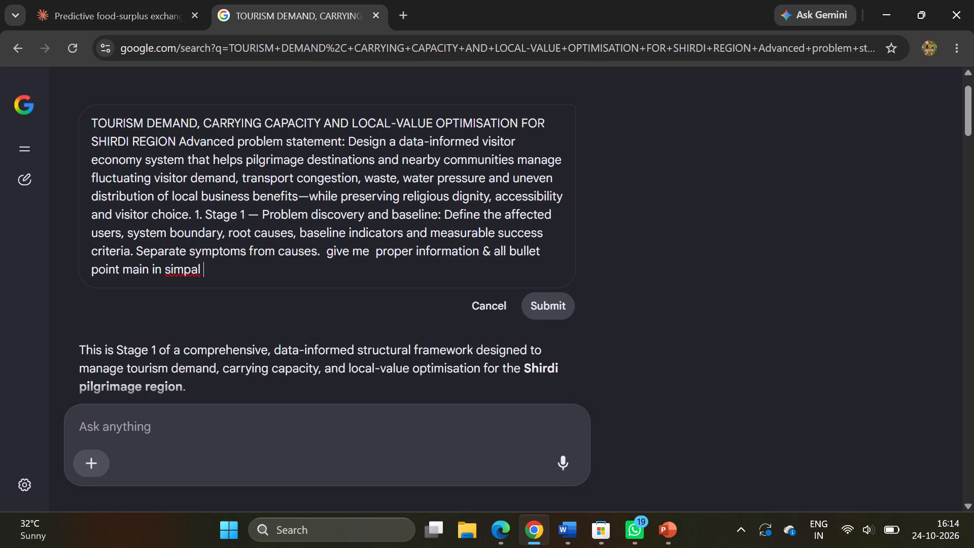
key("BackSpace")
key("BackSpace")
key("BackSpace")
key("BackSpace")
key("p")
type("el")
key("space")
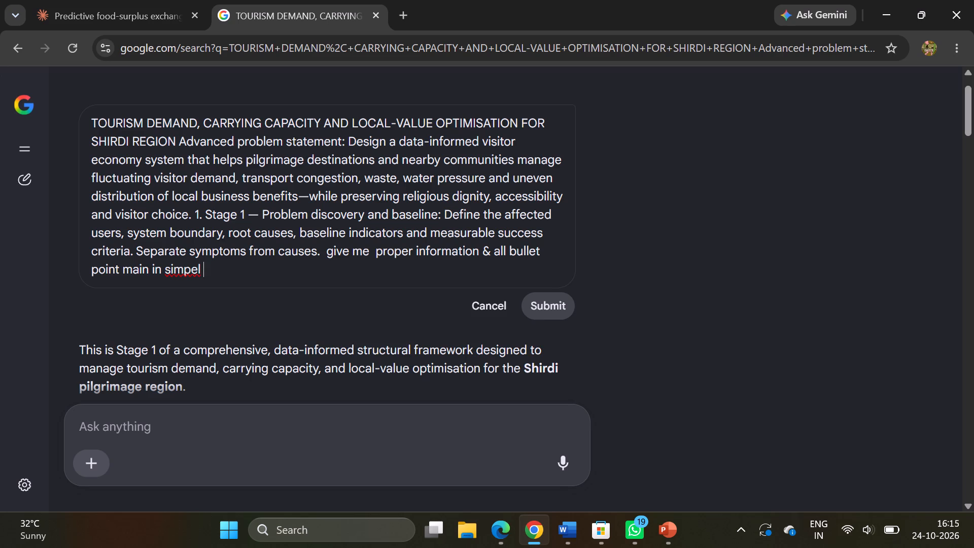
key("l")
type("angu")
key("a")
key("g")
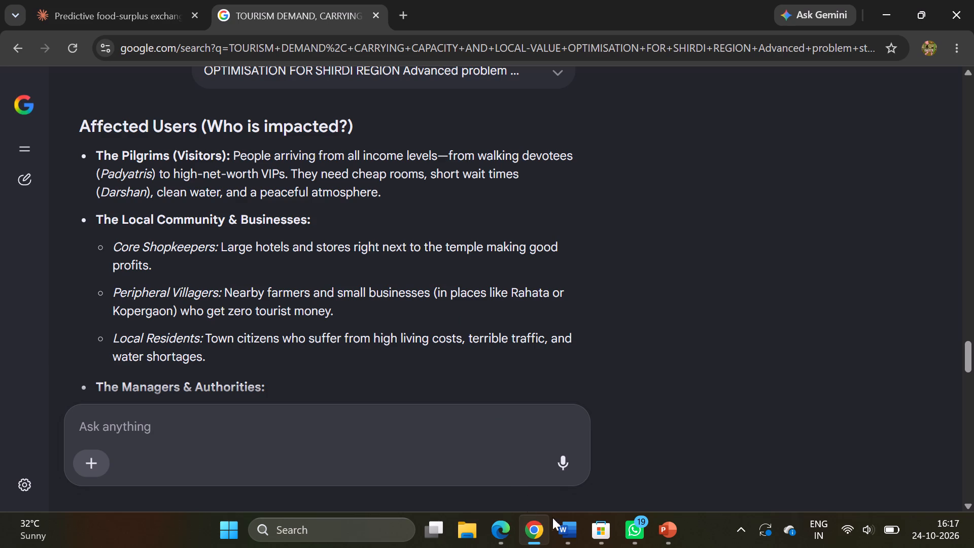
Switch to the PRAGYAN 2K26 Track 2 document in Word, go to the TRACK 2-05 Shirdi problem statement and clear its text selection.
left_click(500, 438)
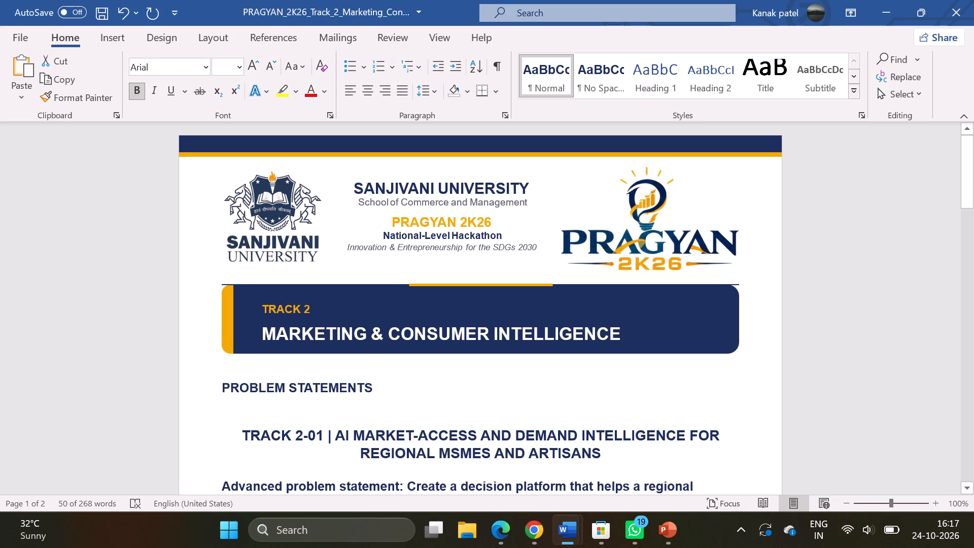
scroll(473, 412, "down", 5)
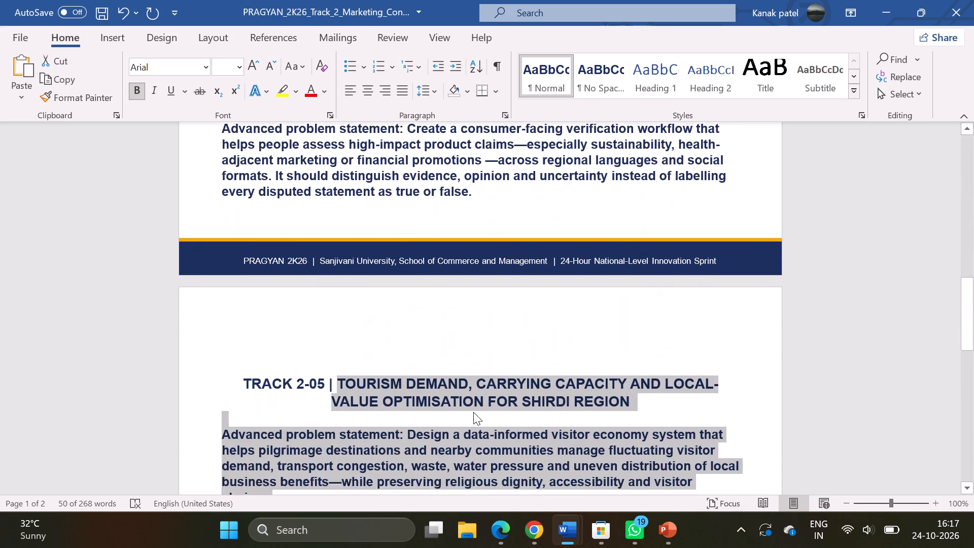
scroll(473, 412, "down", 1)
left_click(473, 412)
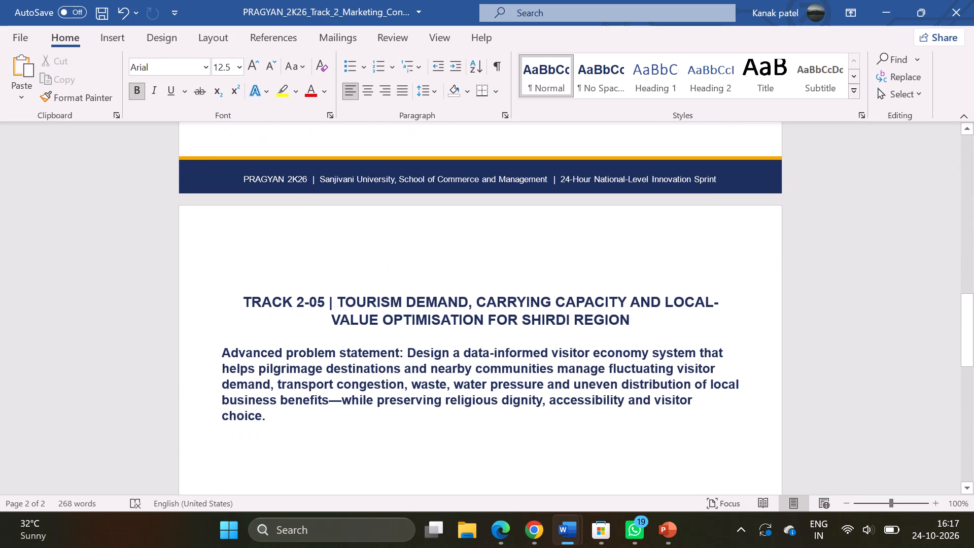
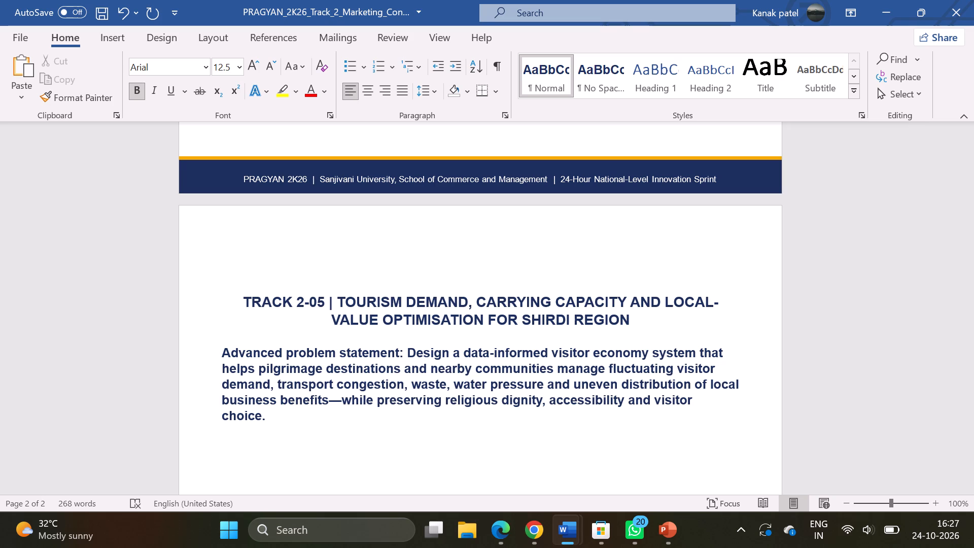
Switch to the unsaved Document1 in Word and try to close its window.
left_click(582, 527)
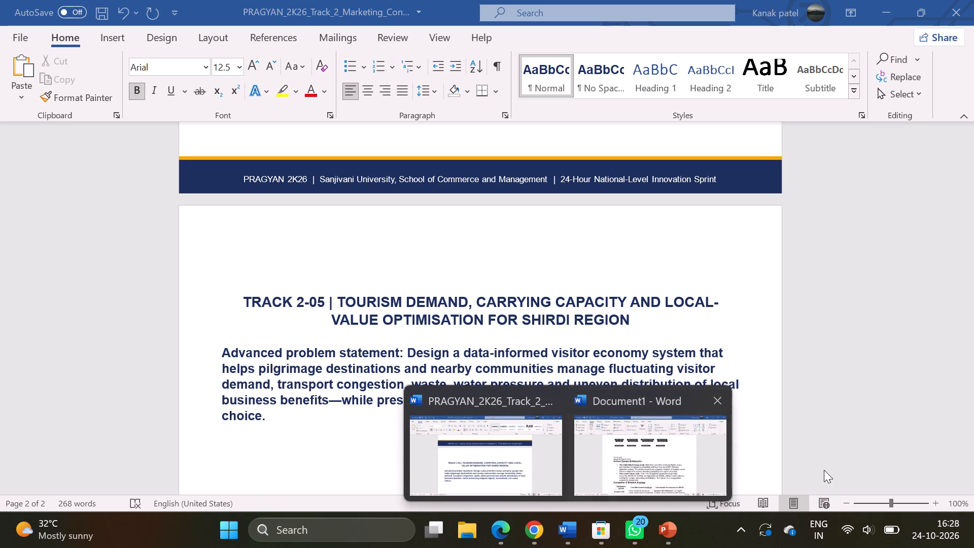
left_click(648, 439)
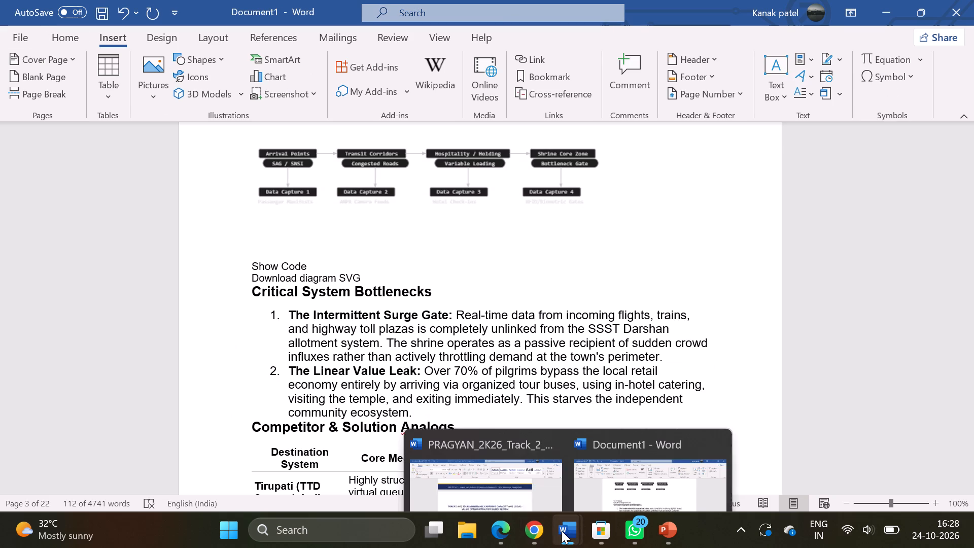
left_click(718, 407)
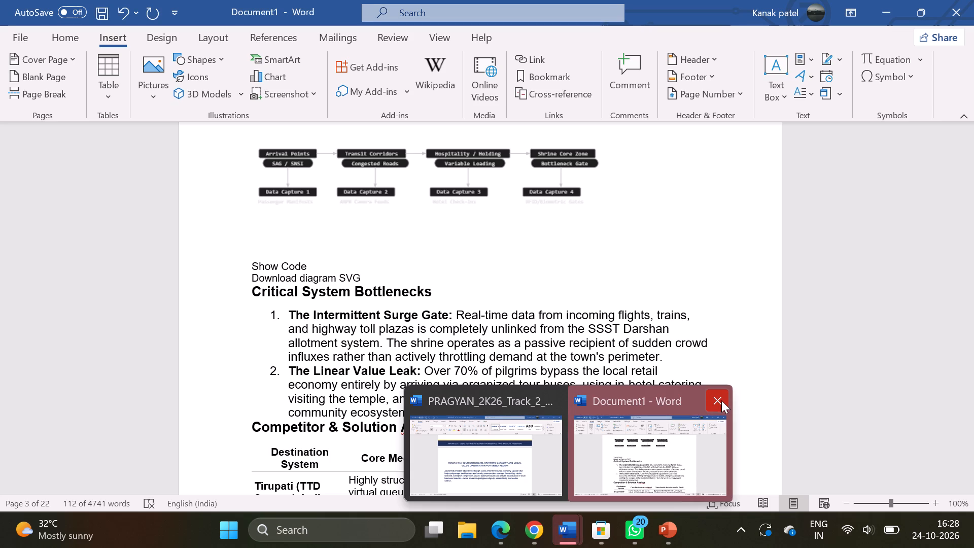
left_click(721, 399)
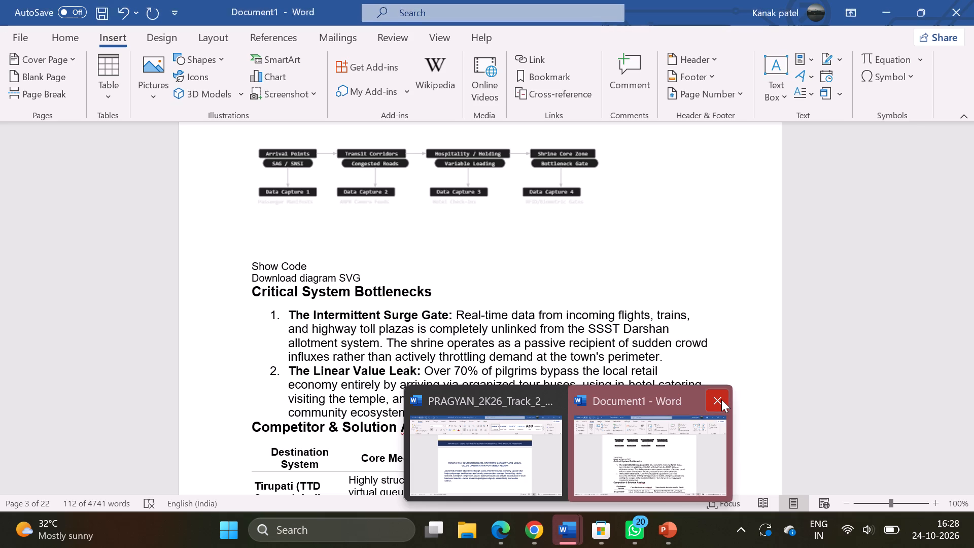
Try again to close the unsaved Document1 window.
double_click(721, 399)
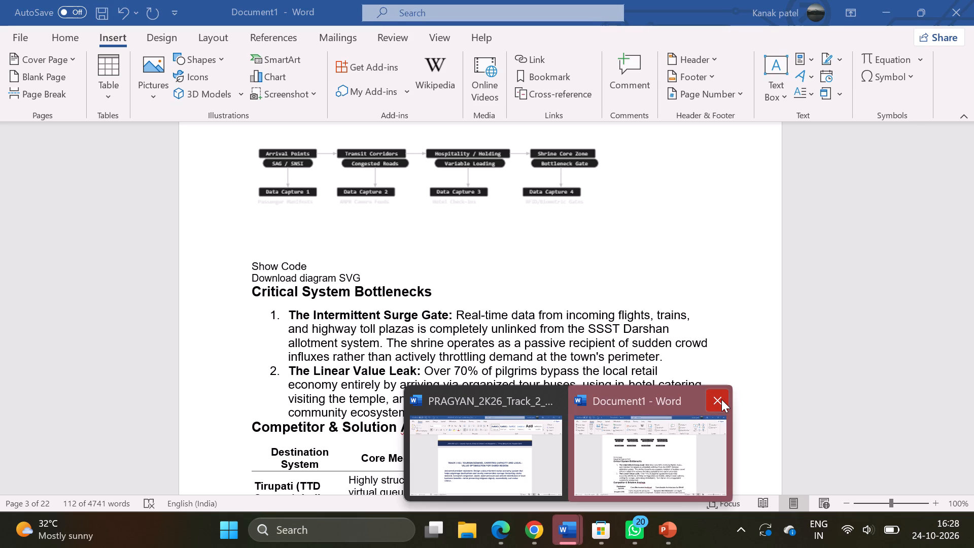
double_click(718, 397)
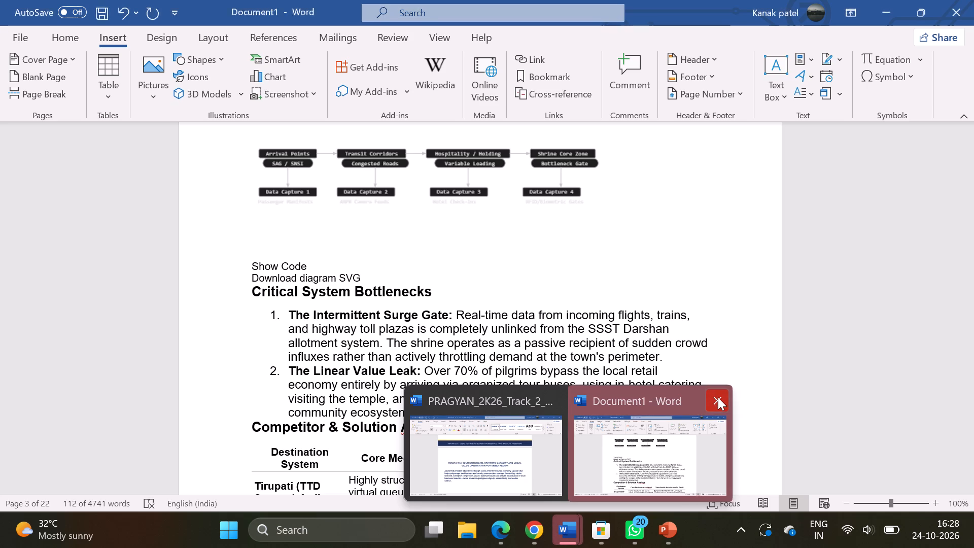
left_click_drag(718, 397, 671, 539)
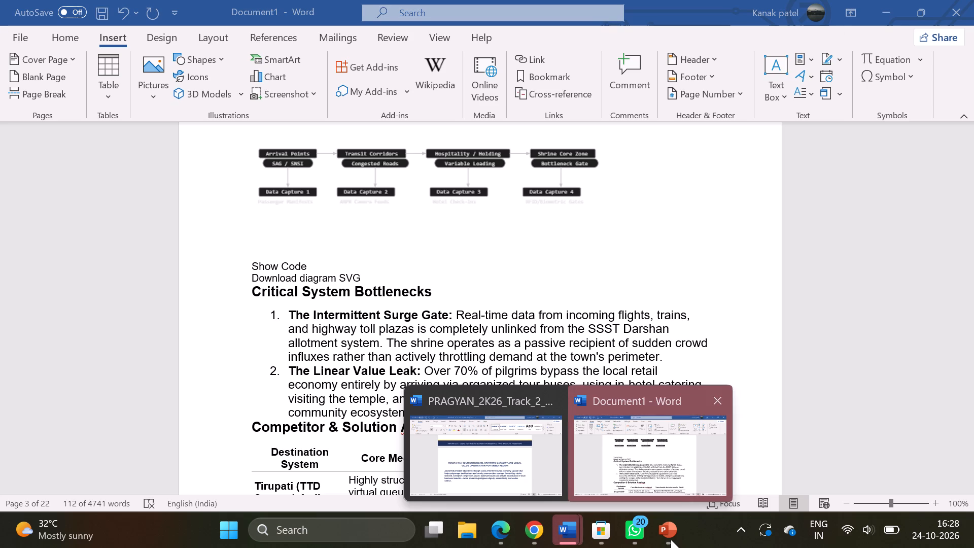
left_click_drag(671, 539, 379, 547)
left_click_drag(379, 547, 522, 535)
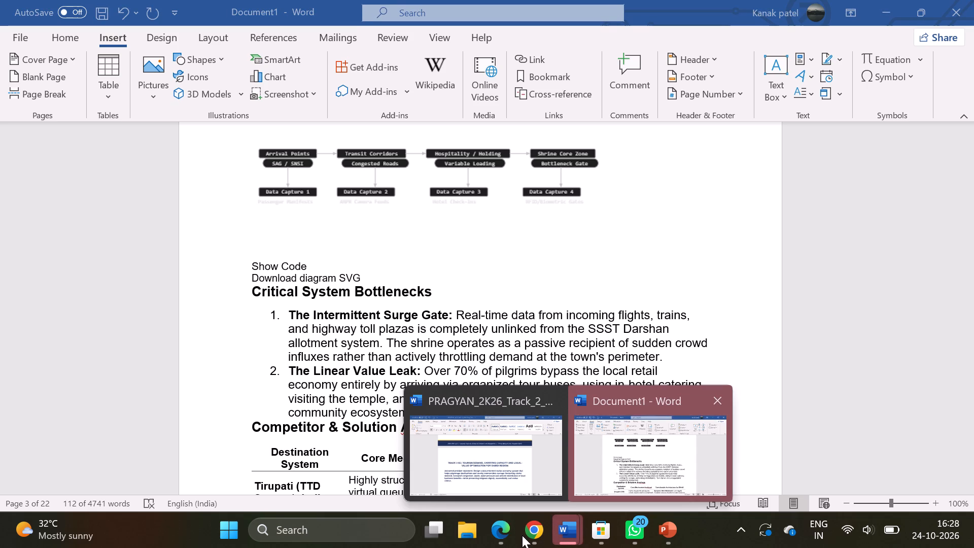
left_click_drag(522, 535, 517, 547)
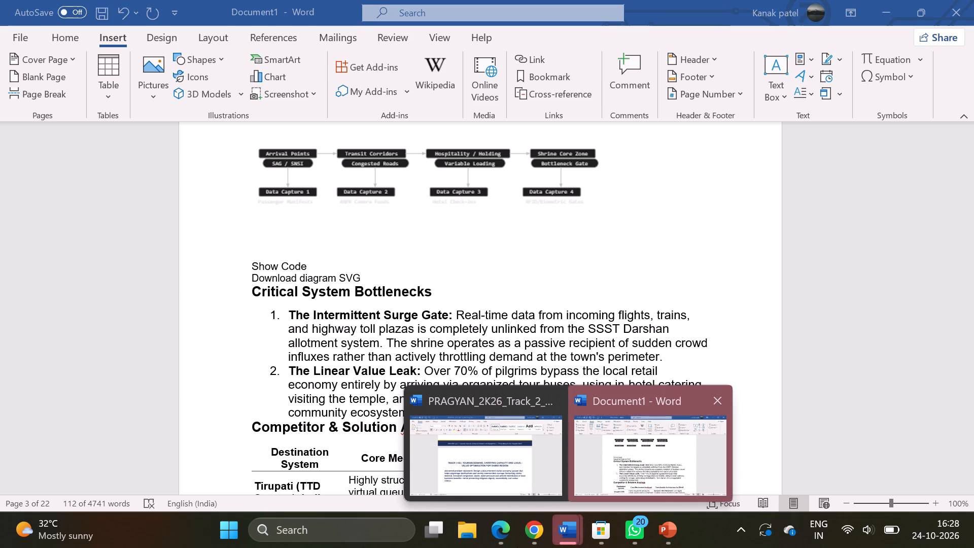
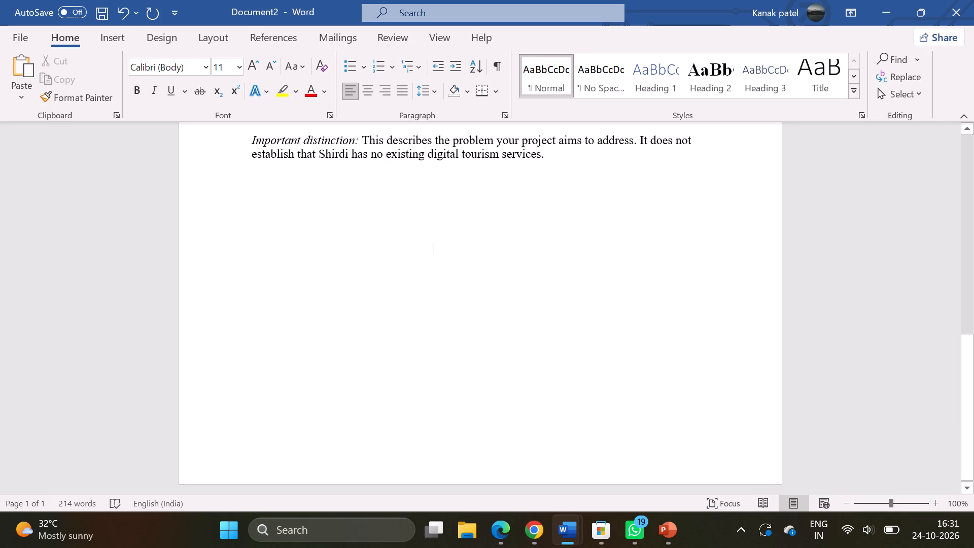
left_click(114, 35)
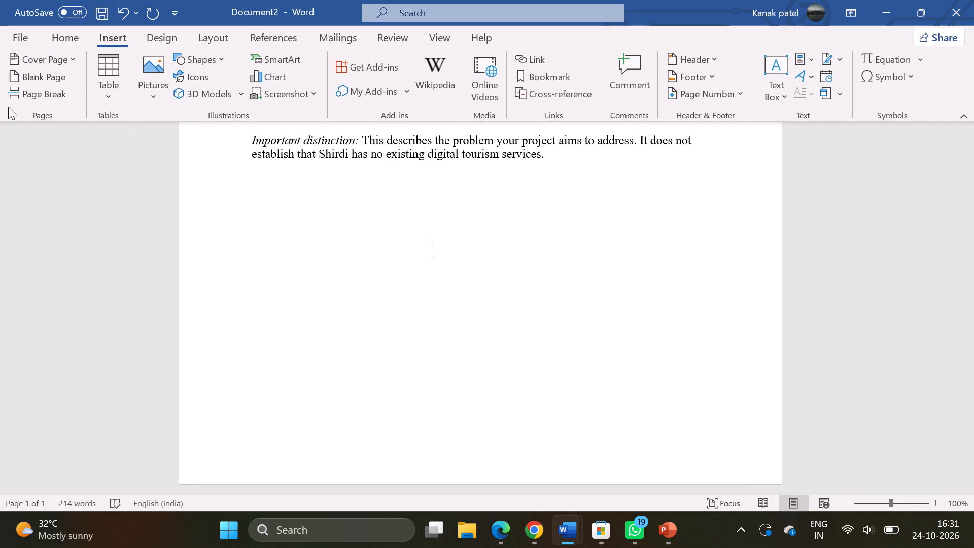
left_click(39, 87)
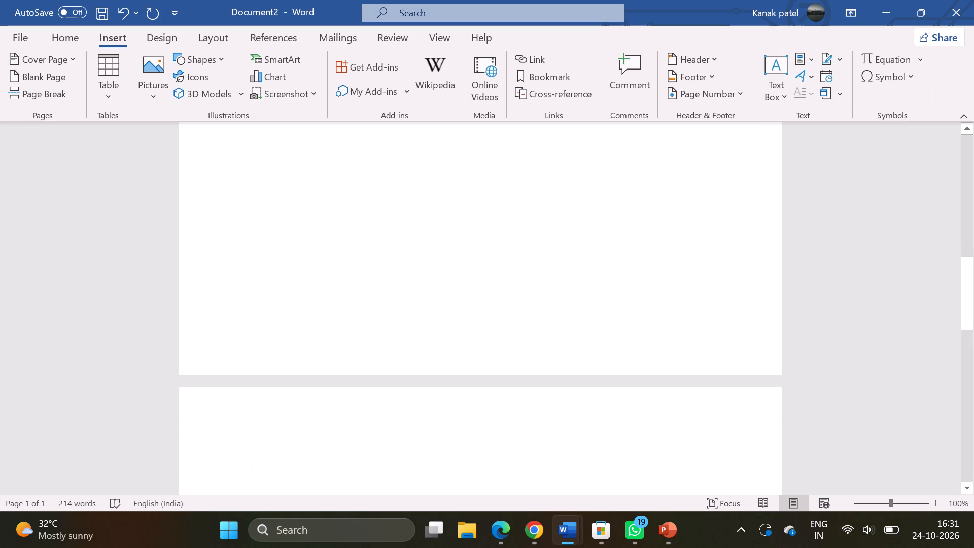
key("ctrl+v")
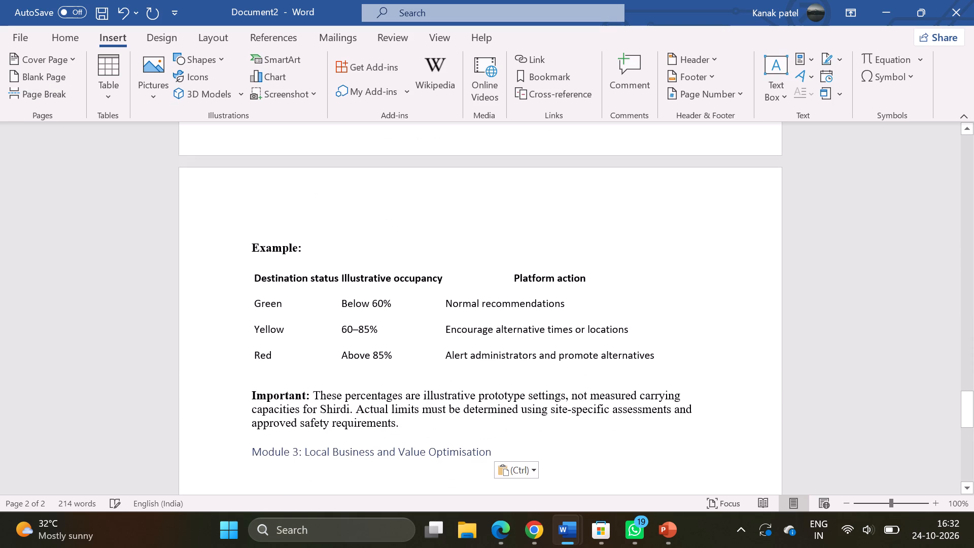
Review the pasted text between the Module 3 heading and the Facts and Figures heading, including the Seasonal pressure paragraphs.
scroll(277, 427, "down", 2)
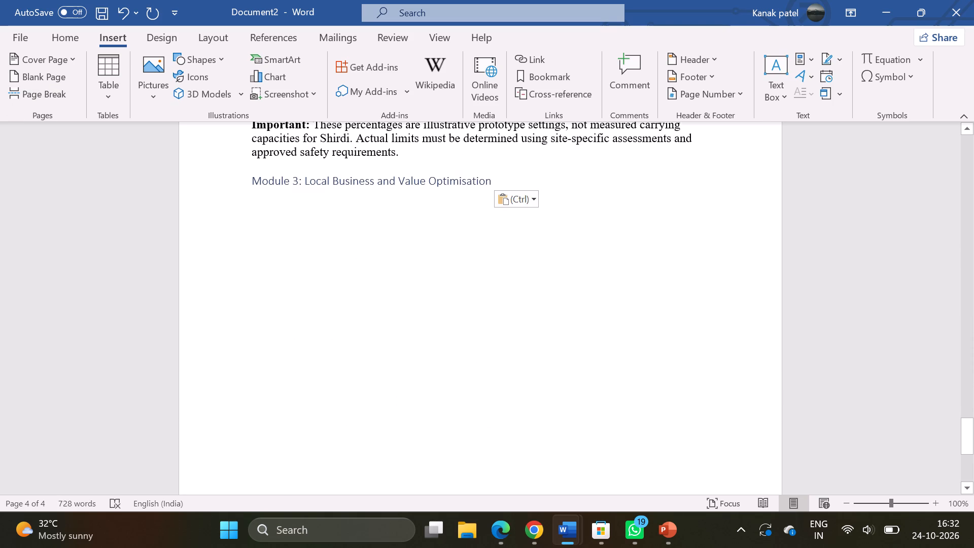
scroll(469, 377, "up", 5)
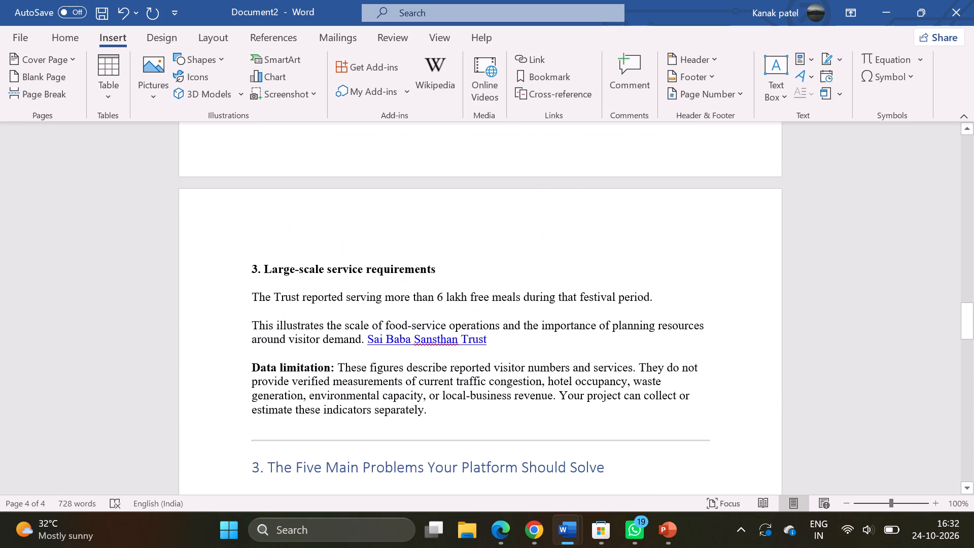
scroll(469, 377, "up", 3)
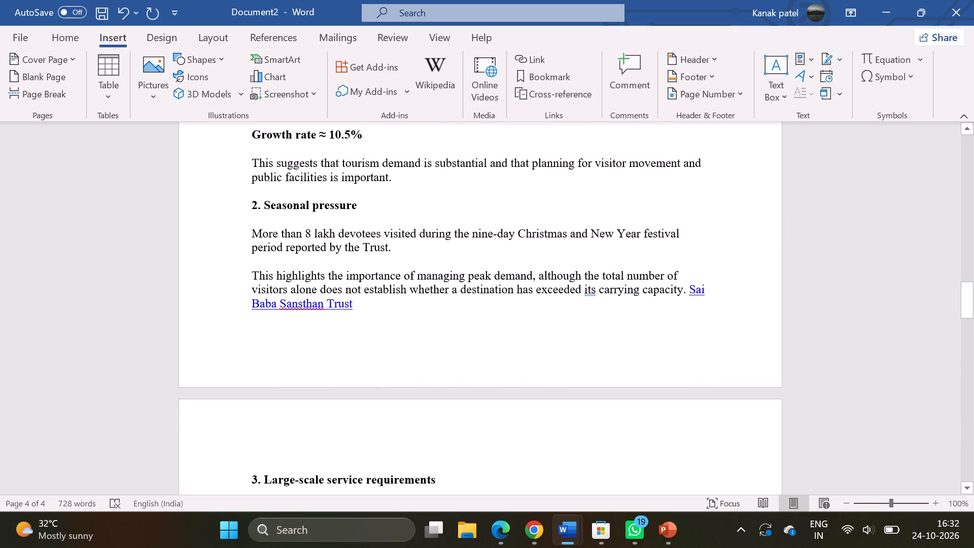
scroll(469, 377, "up", 3)
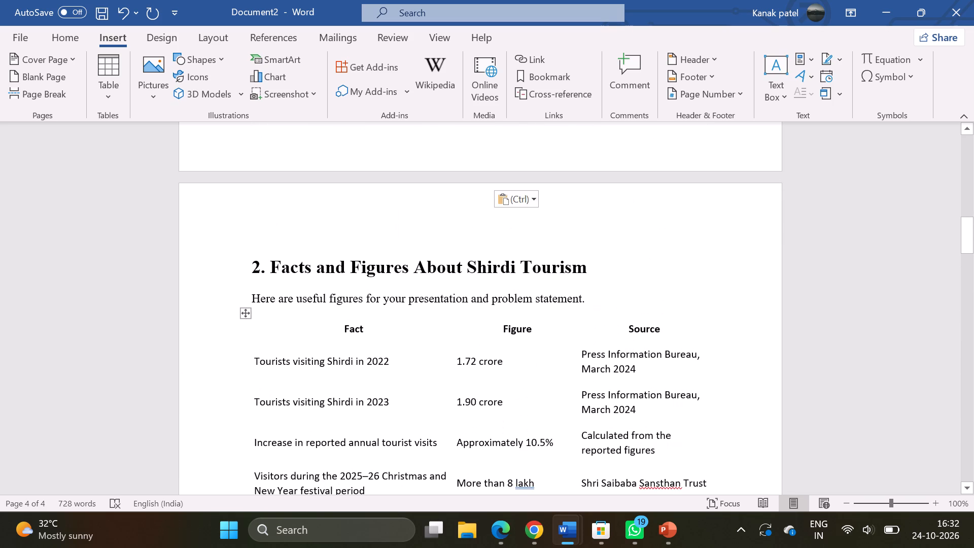
scroll(469, 377, "down", 4)
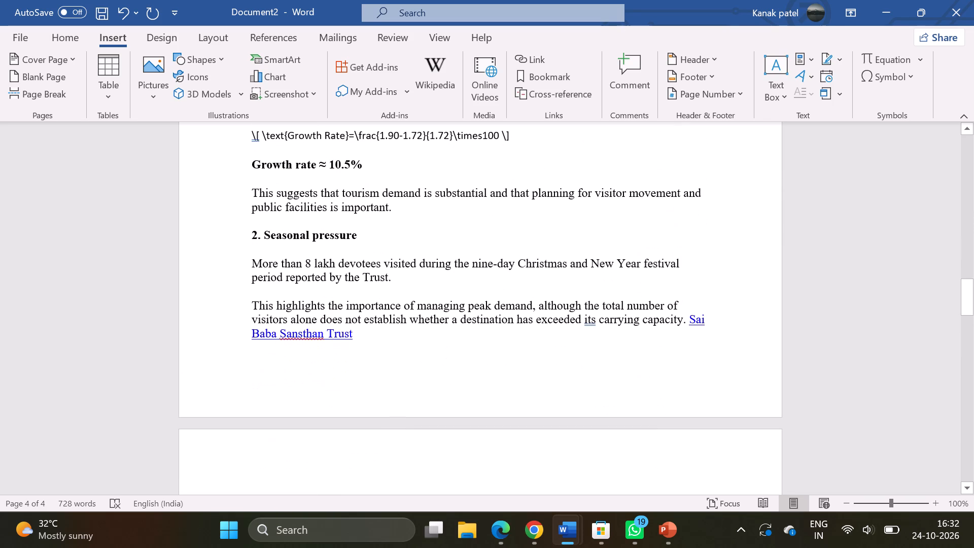
scroll(469, 377, "down", 2)
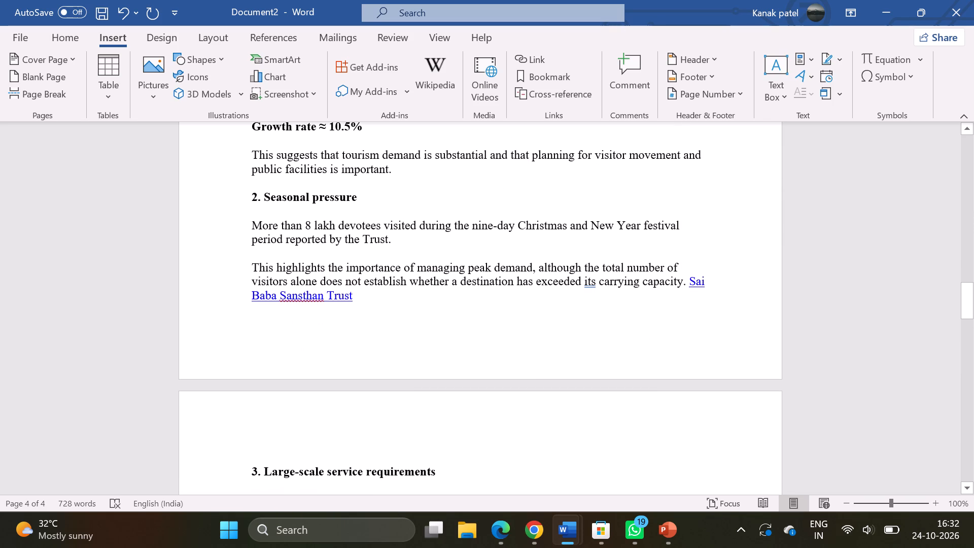
Move the Sai Baba Sansthan Trust link under Seasonal pressure to its own line and label it SOURCE.
left_click(687, 282)
key("space")
key("space")
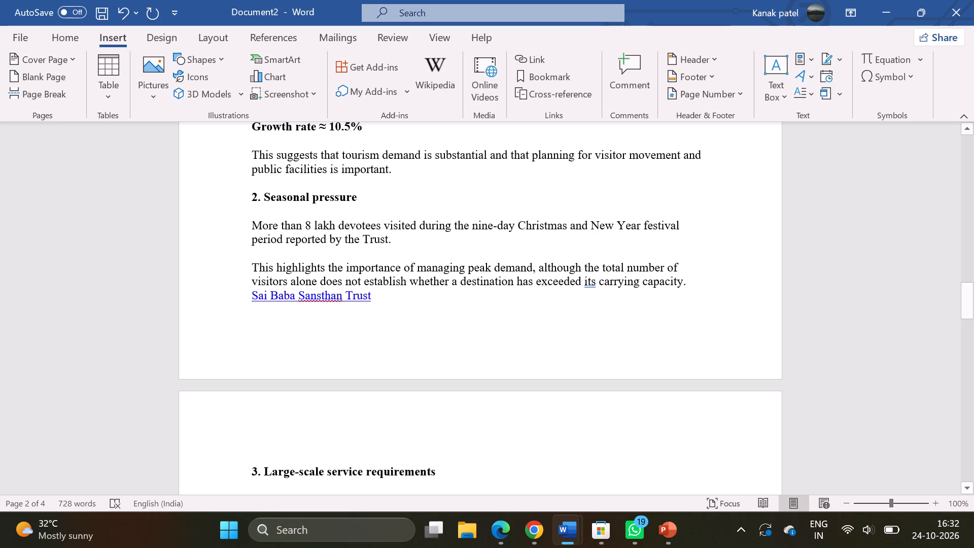
left_click(250, 290)
type("SI")
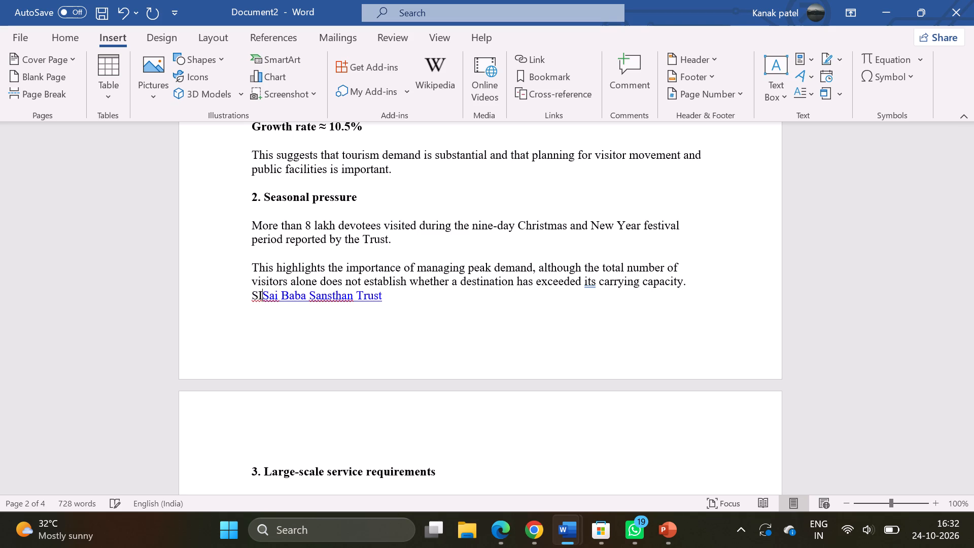
key("BackSpace")
type("OUR")
type("CE")
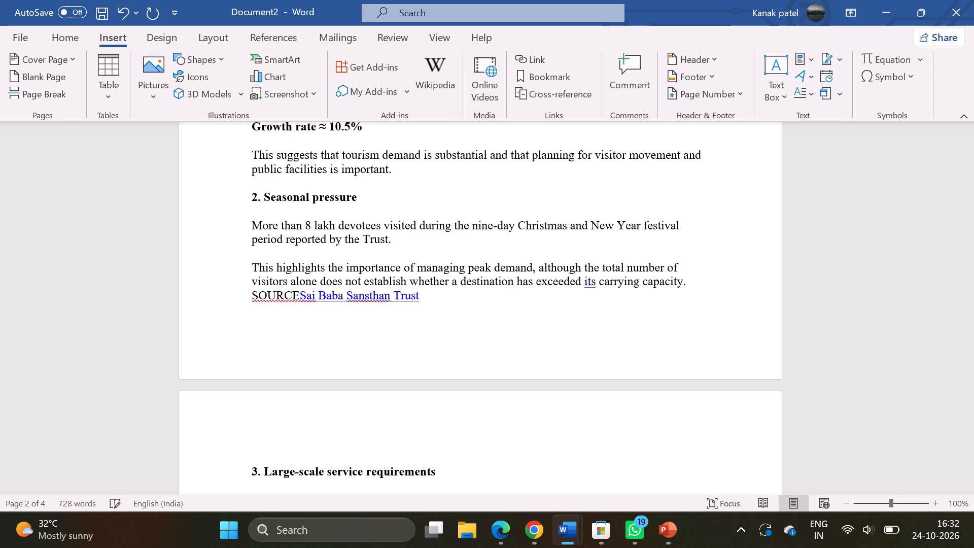
key("space")
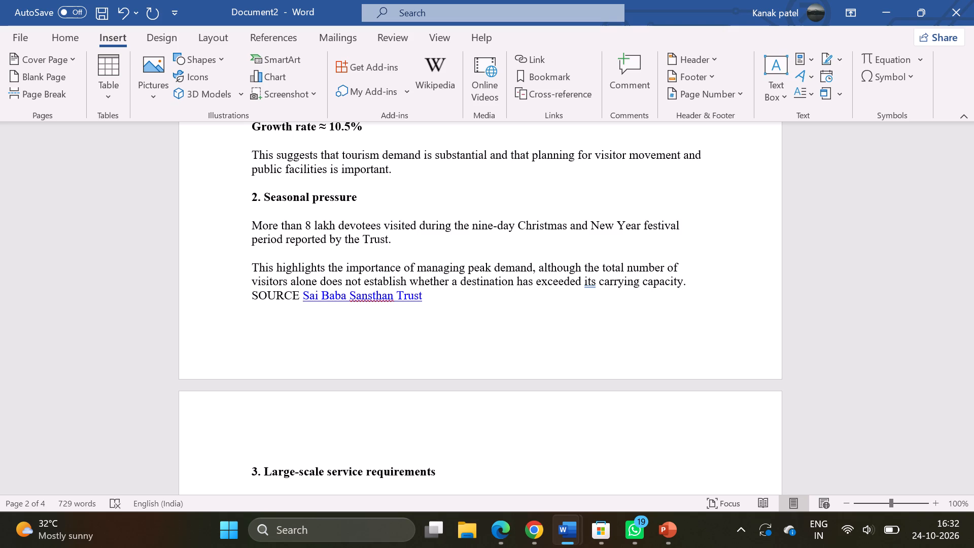
Under Large-scale service requirements, move the Sai Baba Sansthan Trust link to a new paragraph and label it SOURCE.
scroll(475, 377, "down", 2)
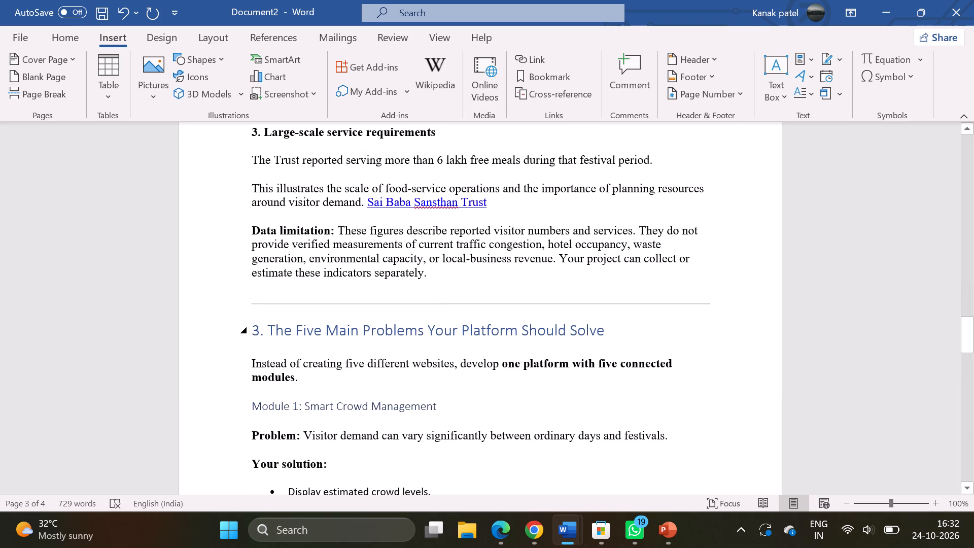
left_click(364, 201)
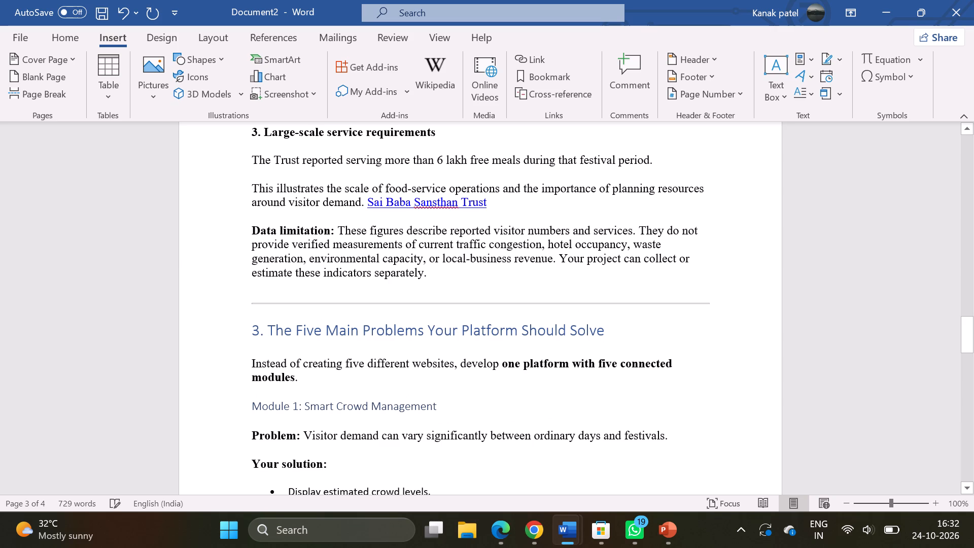
left_click(364, 201)
key("Return")
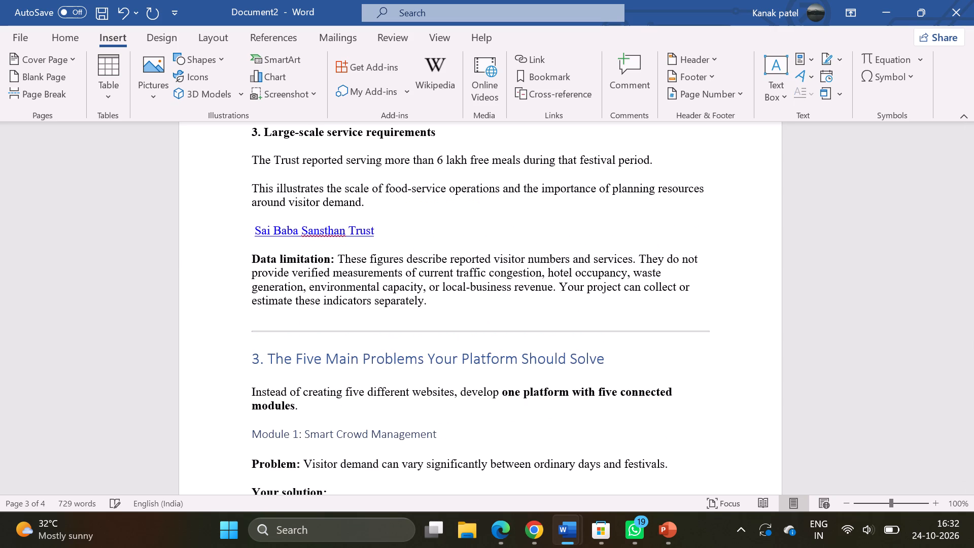
type("SOUR")
type("CE")
Delete the "Module 3: Local Business and Value Optimisation" heading at the end of the document.
scroll(481, 271, "down", 1)
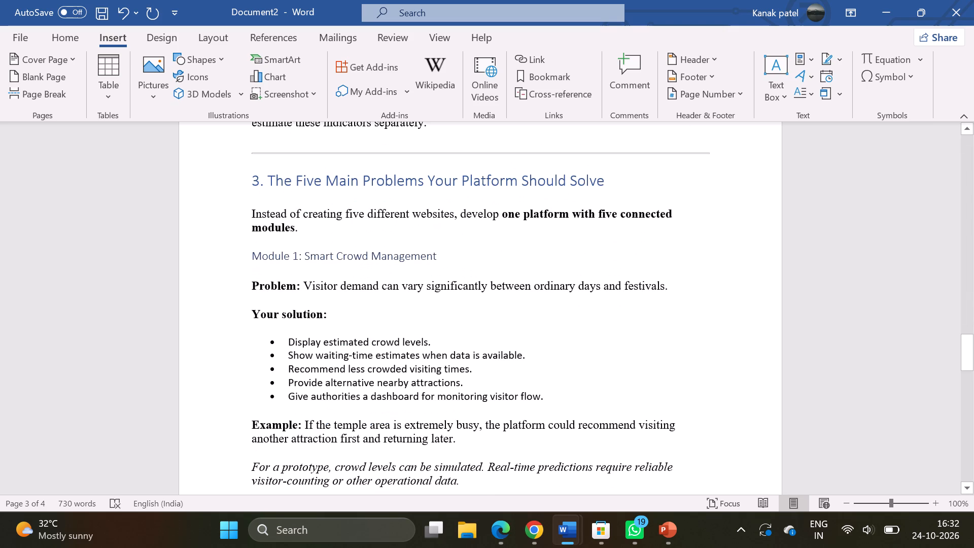
scroll(481, 271, "down", 1)
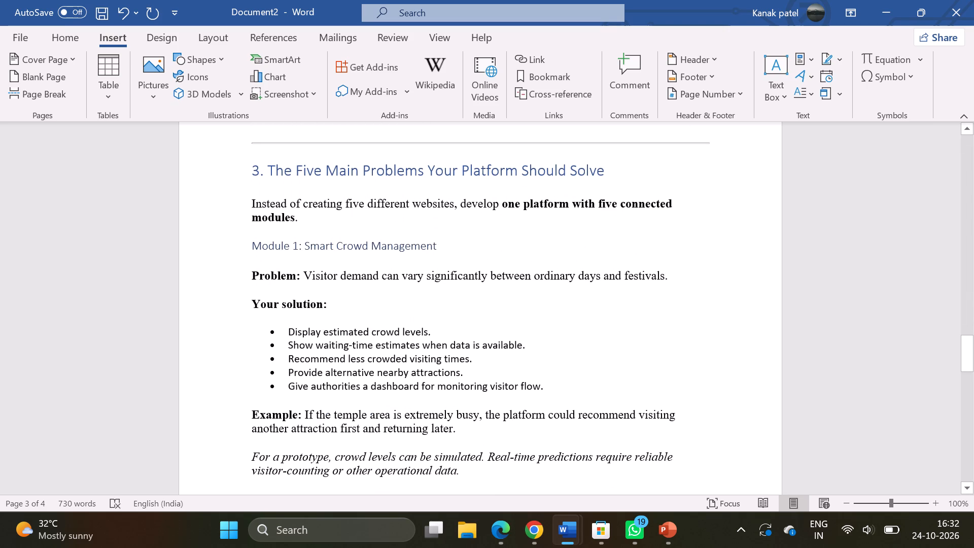
scroll(317, 298, "down", 2)
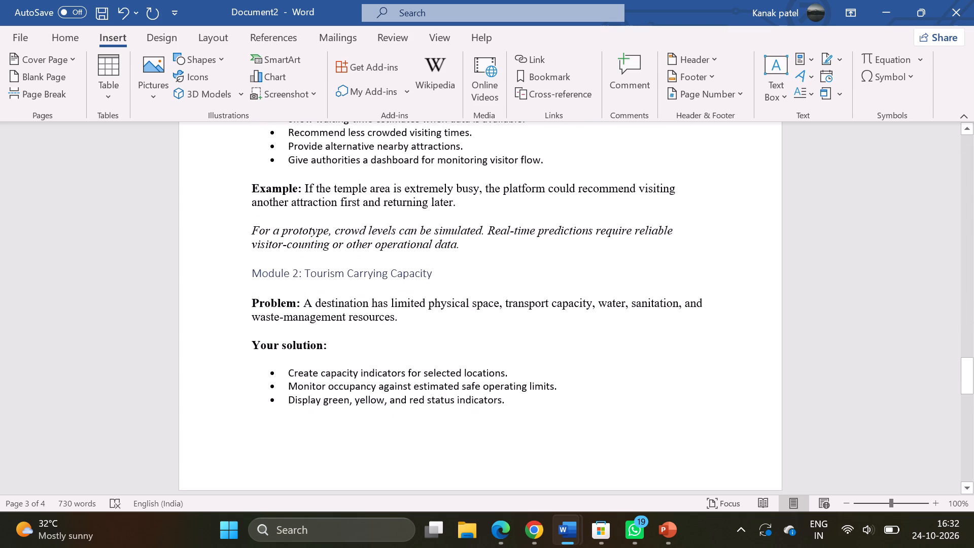
scroll(317, 298, "down", 4)
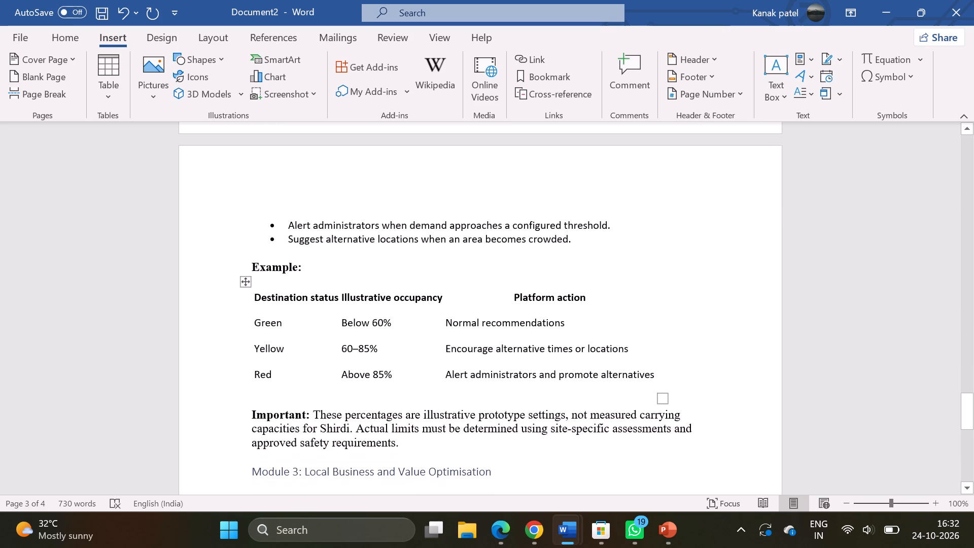
scroll(317, 298, "down", 2)
scroll(317, 298, "up", 2)
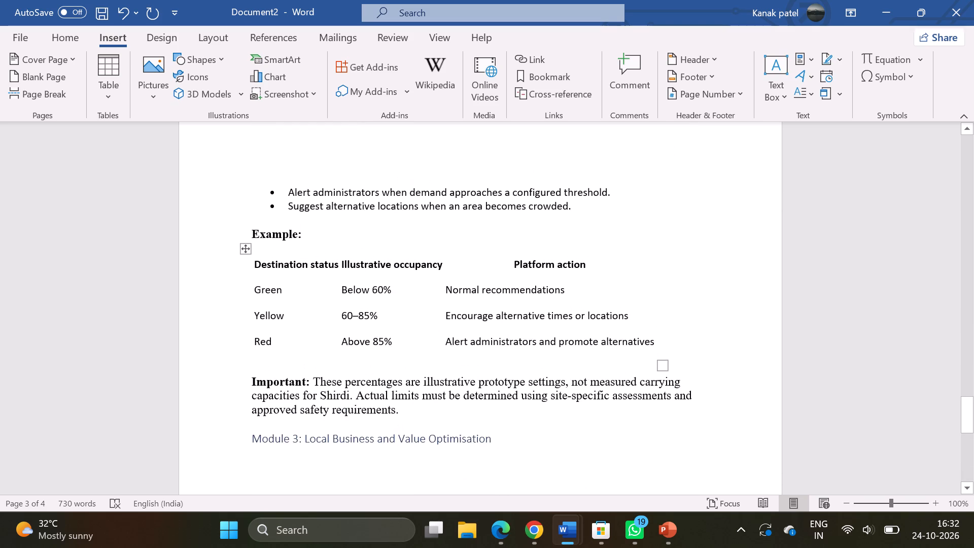
scroll(317, 298, "down", 1)
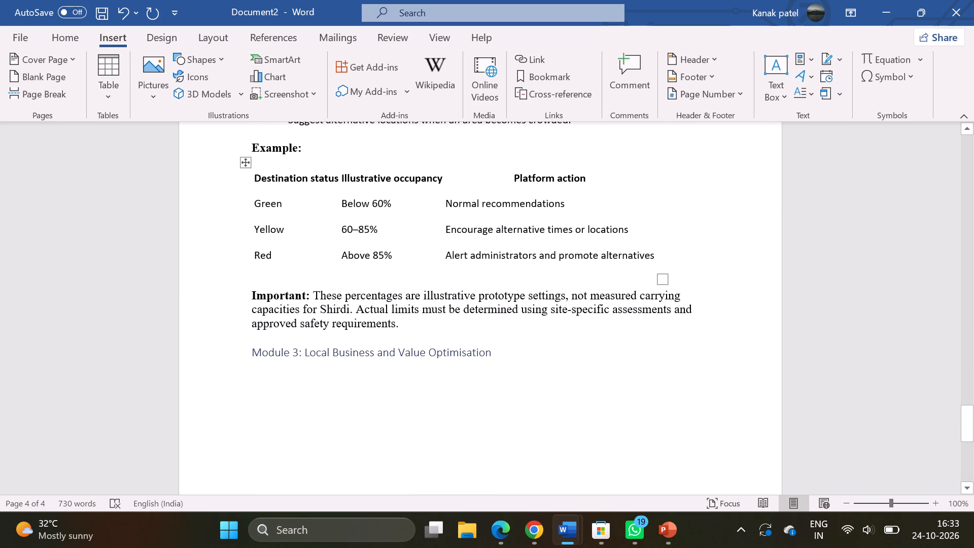
left_click(500, 355)
left_click(500, 355)
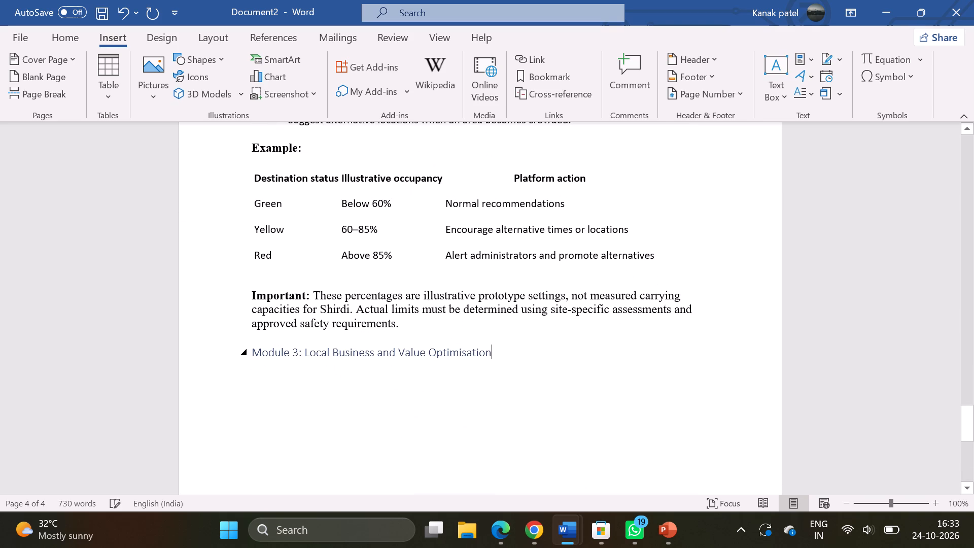
left_click_drag(500, 355, 212, 356)
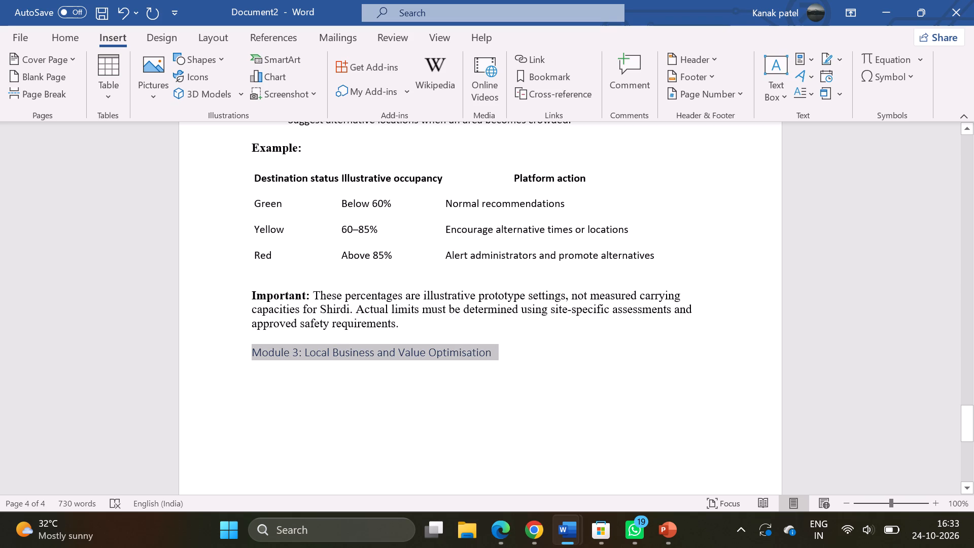
left_click_drag(212, 356, 215, 356)
key("BackSpace")
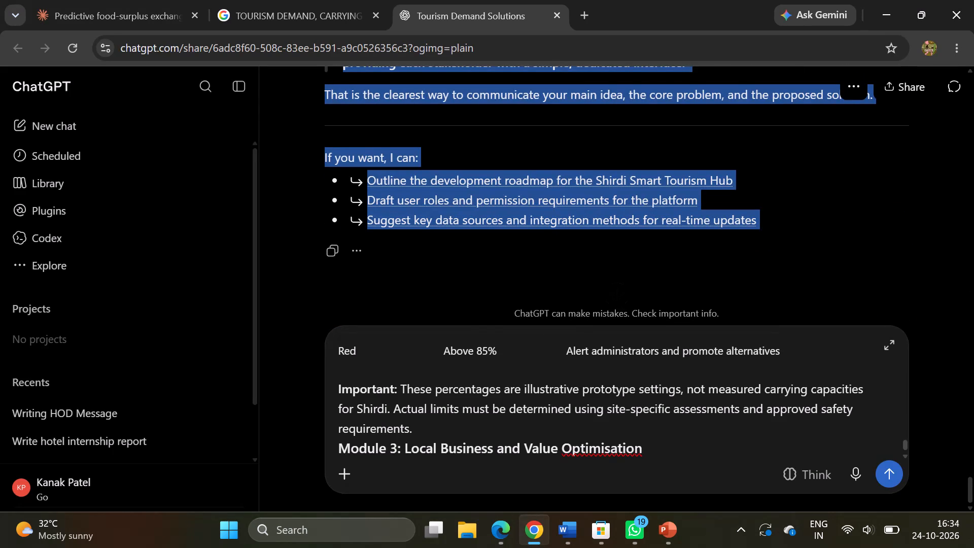
key("ctrl+c")
Switch to Document2 in Word and paste the copied sections at the end, below the "Important" paragraph.
left_click(575, 530)
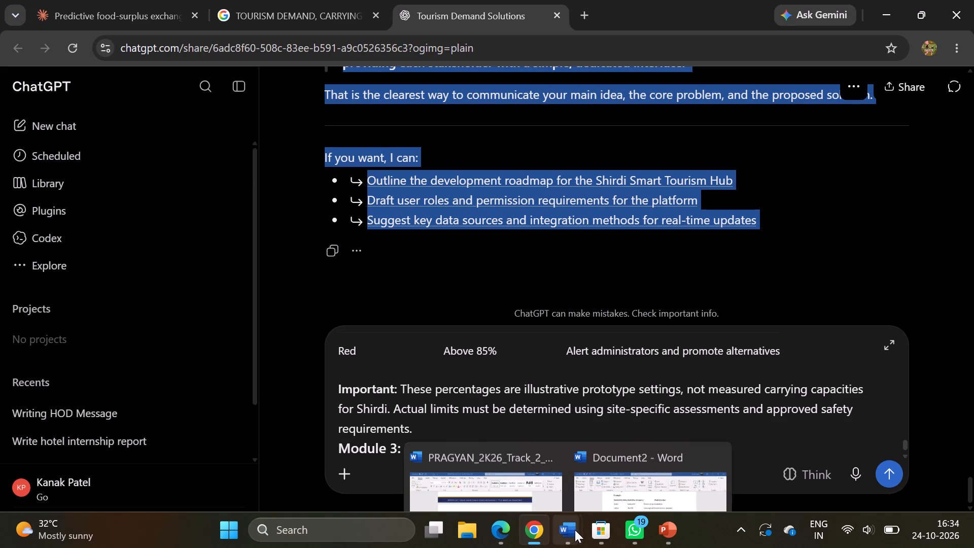
left_click(645, 483)
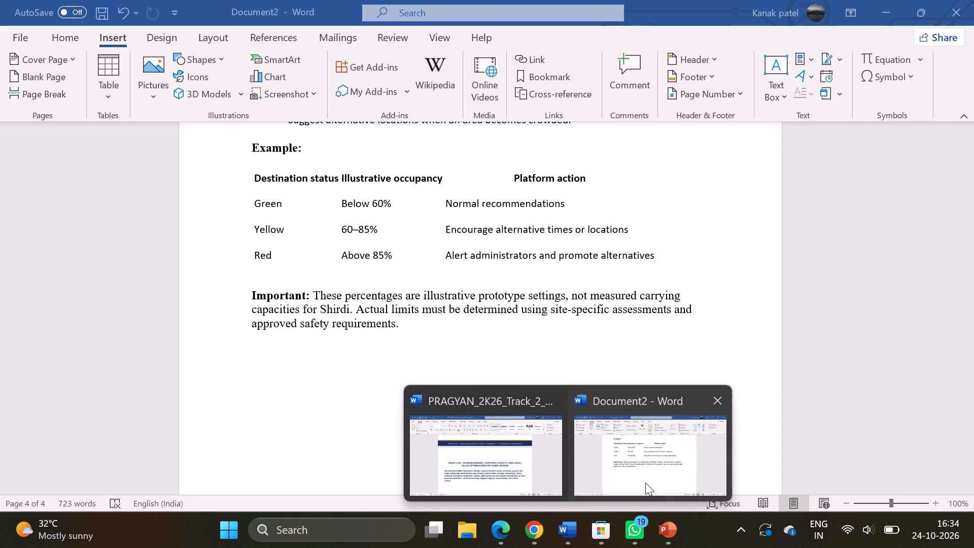
left_click(645, 483)
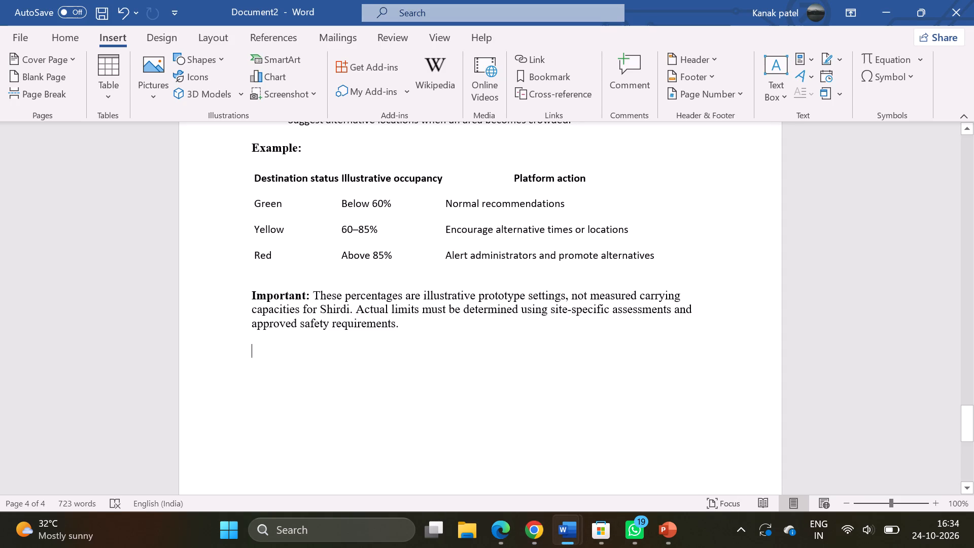
key("ctrl+v")
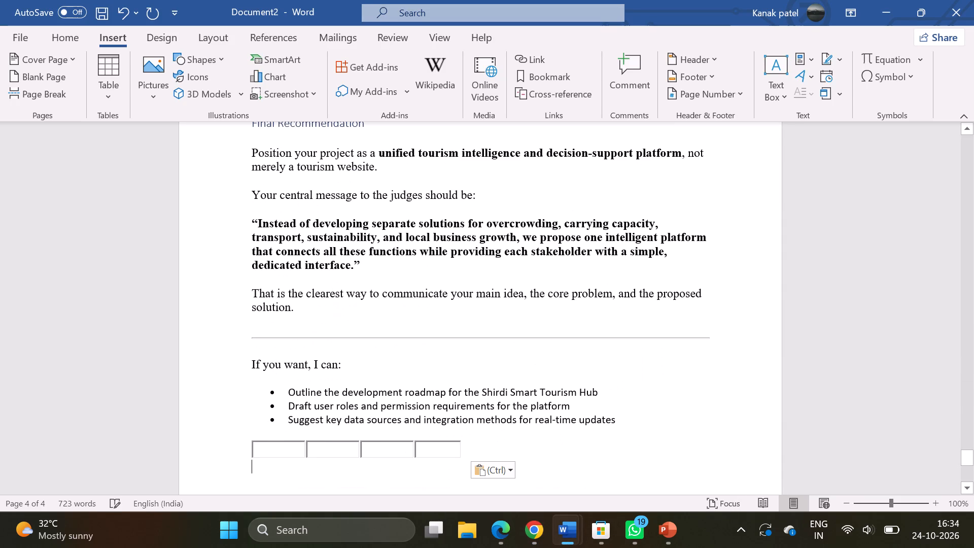
Delete the "If you want, I can:" line, its three bullets and the empty form boxes at the end of the document.
scroll(572, 451, "down", 1)
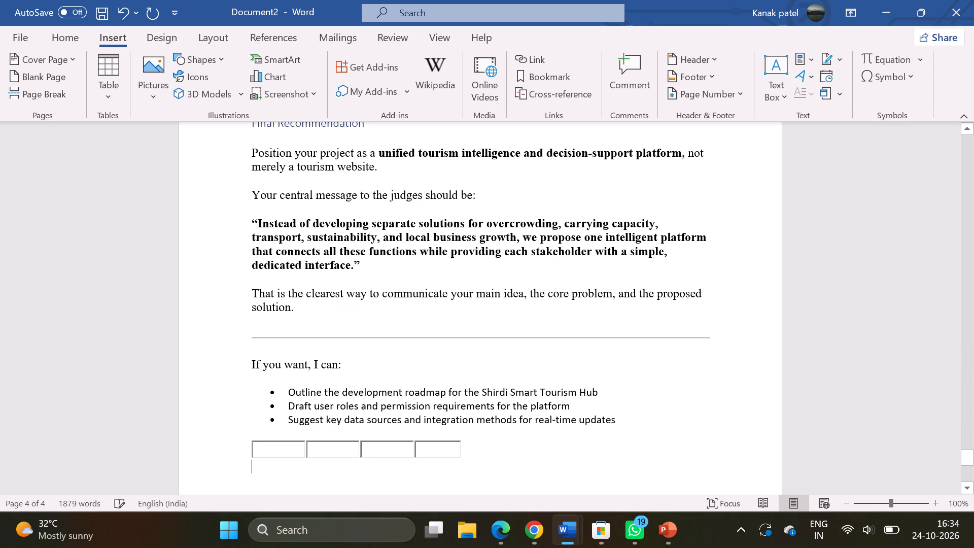
scroll(572, 451, "down", 1)
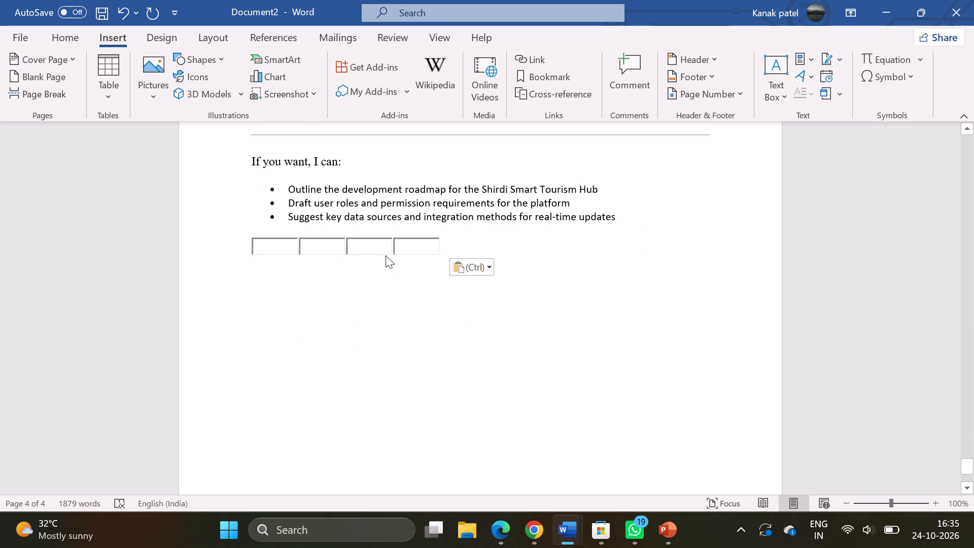
double_click(445, 242)
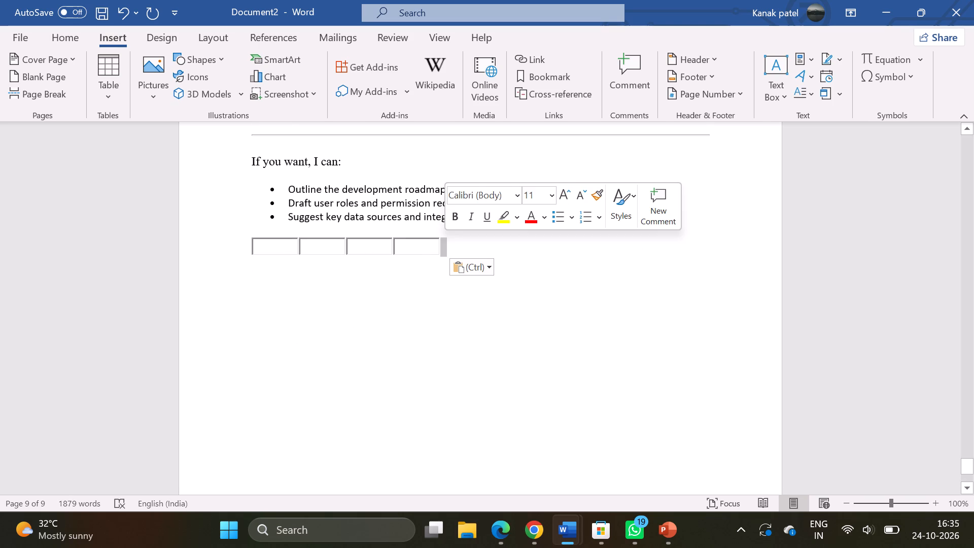
key("BackSpace")
key("BackSpace")
key("BackSpace")
key("BackSpace")
key("BackSpace")
key("BackSpace")
key("BackSpace")
key("BackSpace")
key("BackSpace")
key("BackSpace")
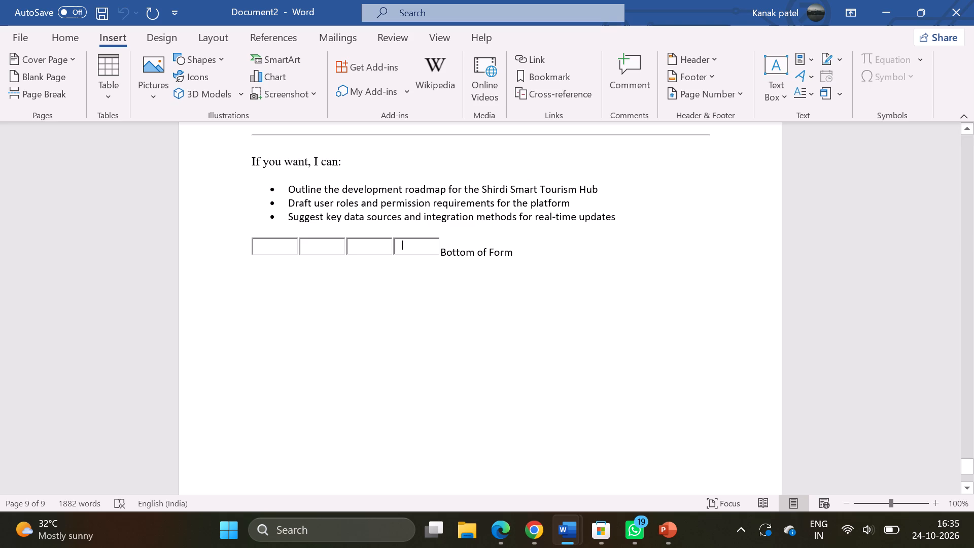
left_click_drag(245, 159, 461, 265)
key("BackSpace")
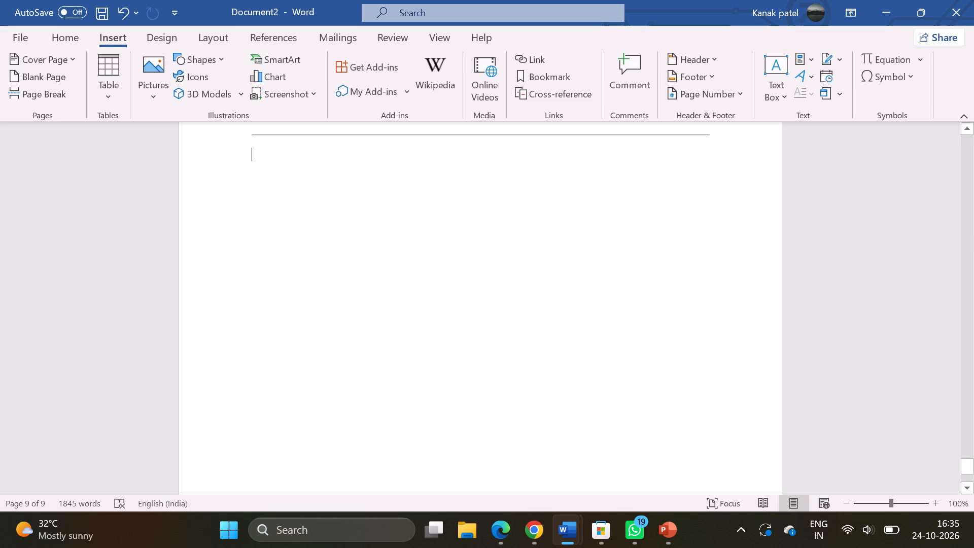
Look back through Document2 from the Final Recommendation section up to the "1. Main Core Problem" heading.
scroll(461, 265, "up", 2)
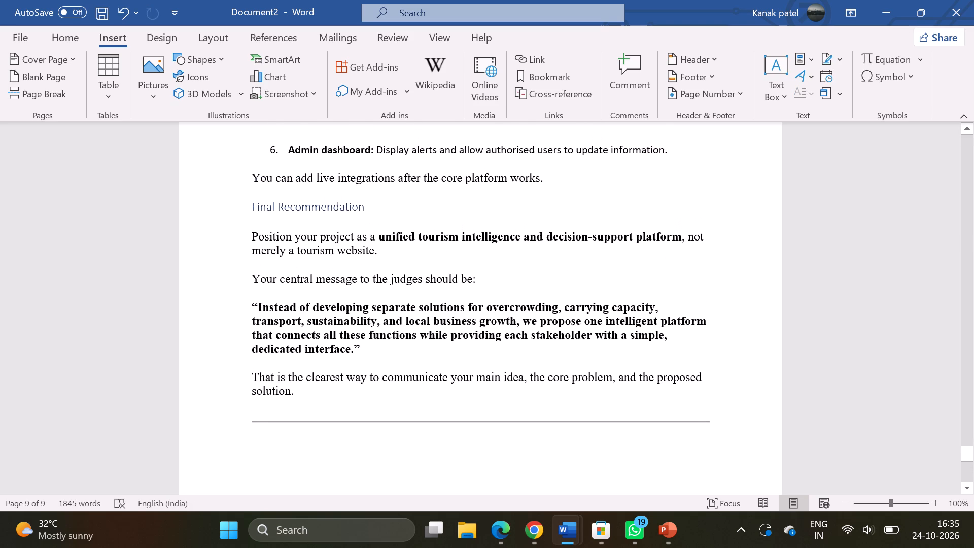
scroll(461, 265, "up", 1)
scroll(375, 340, "up", 1)
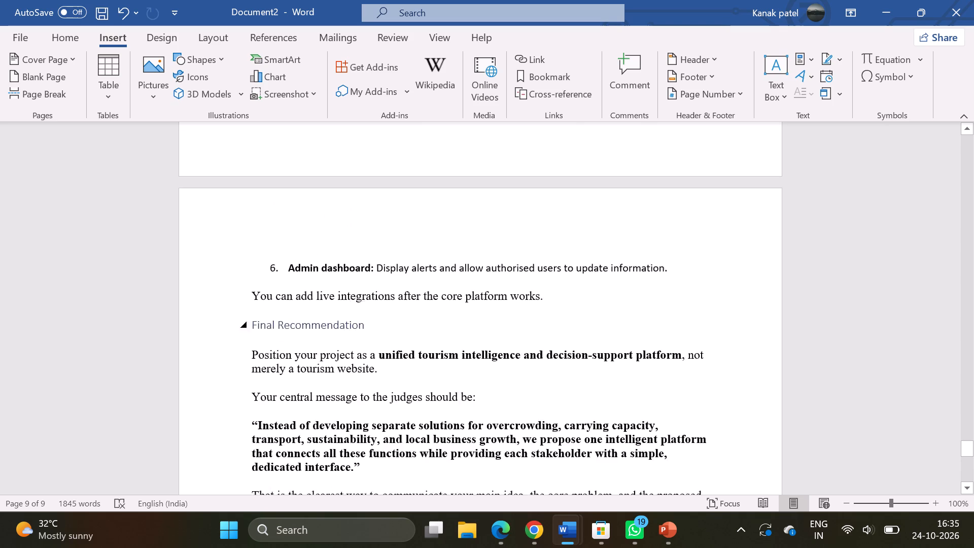
scroll(375, 340, "up", 4)
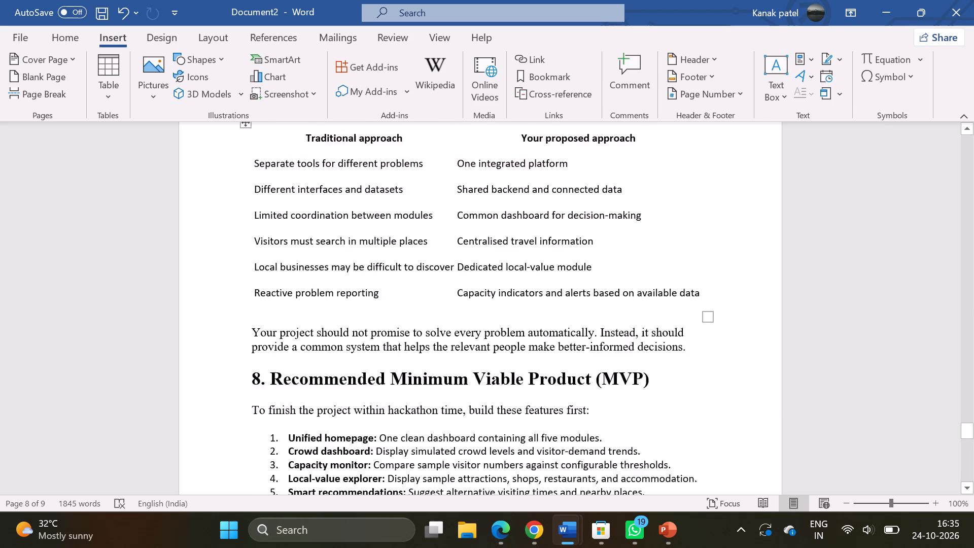
scroll(375, 340, "up", 2)
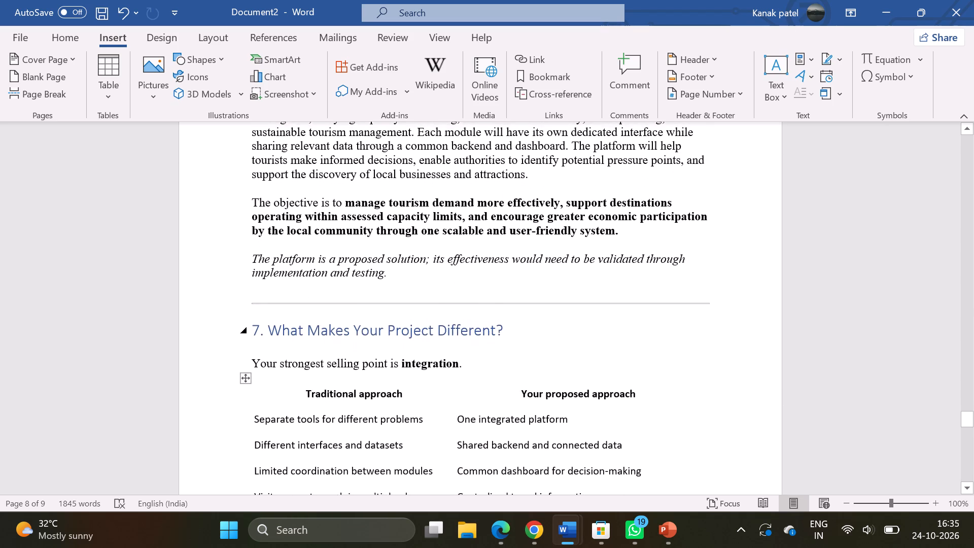
scroll(375, 340, "up", 2)
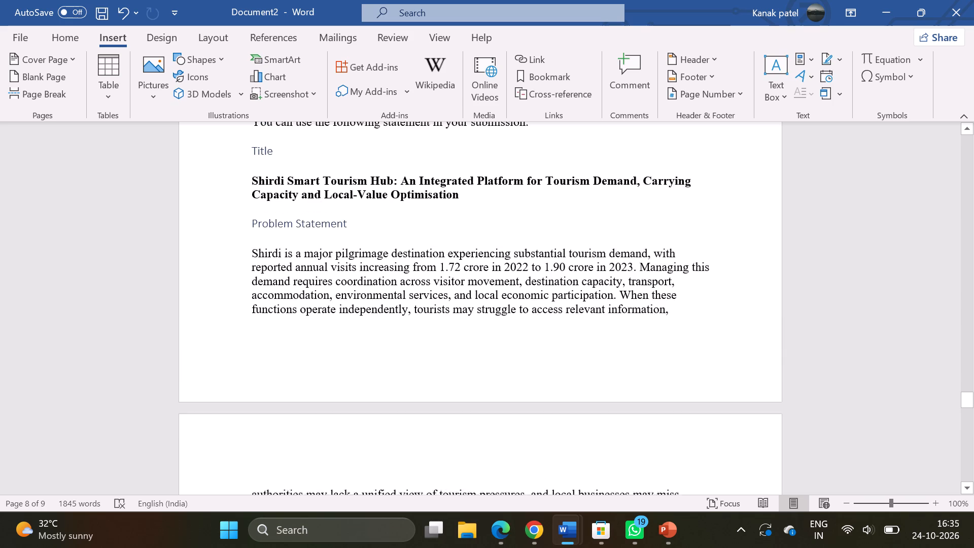
scroll(375, 340, "up", 8)
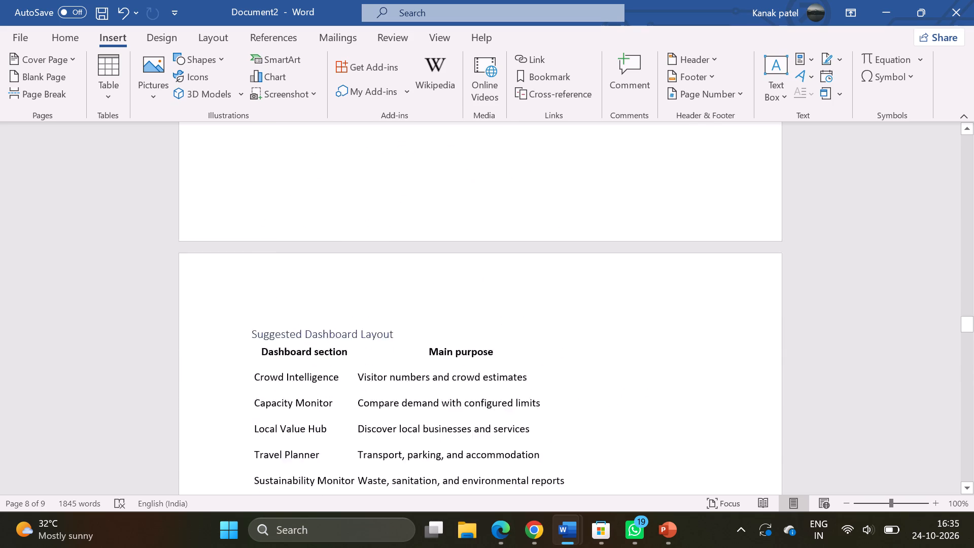
scroll(375, 340, "up", 8)
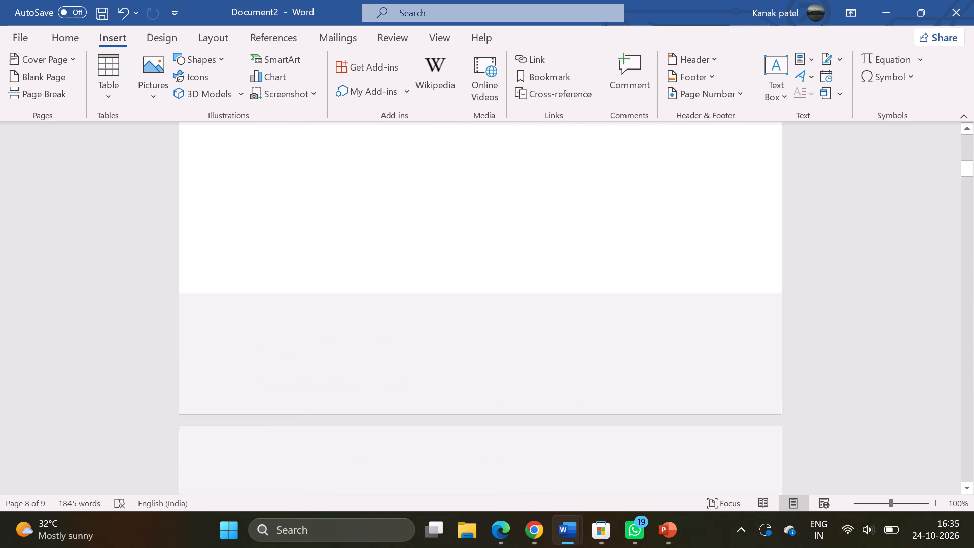
scroll(375, 340, "up", 1)
scroll(375, 340, "down", 11)
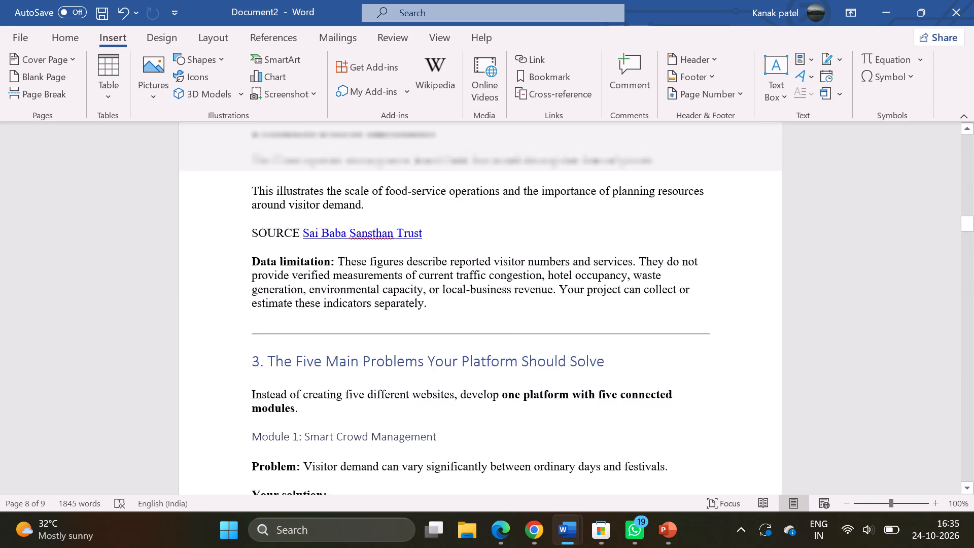
scroll(375, 340, "down", 10)
scroll(375, 340, "up", 8)
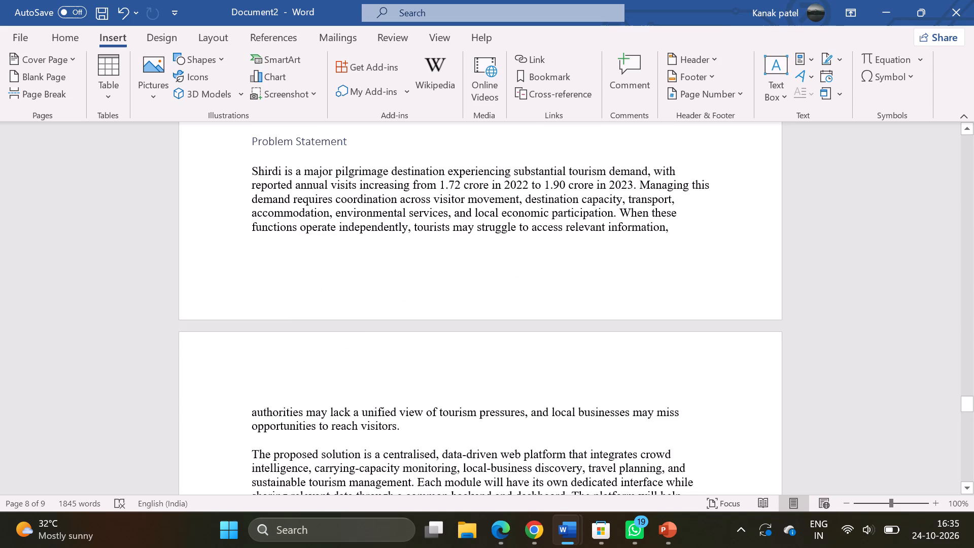
scroll(375, 340, "up", 10)
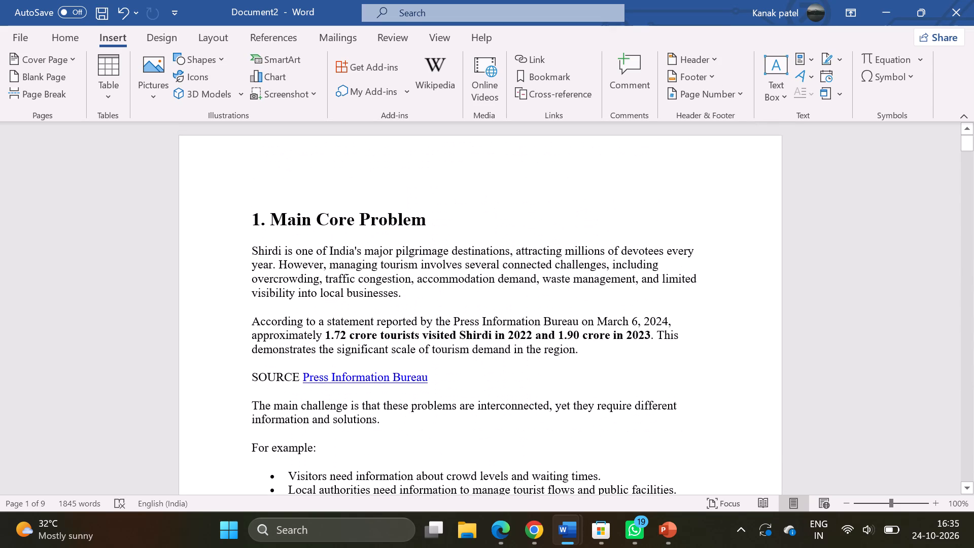
Review the assembled document from "1. Main Core Problem" through the five modules and common solution to "6. Final Problem Statement for Your Hackathon".
scroll(511, 350, "down", 3)
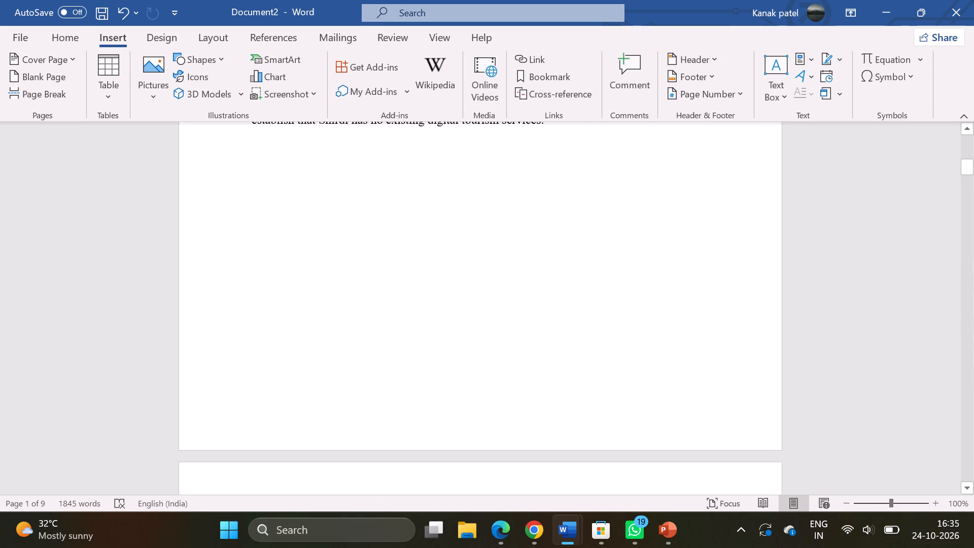
scroll(511, 350, "down", 5)
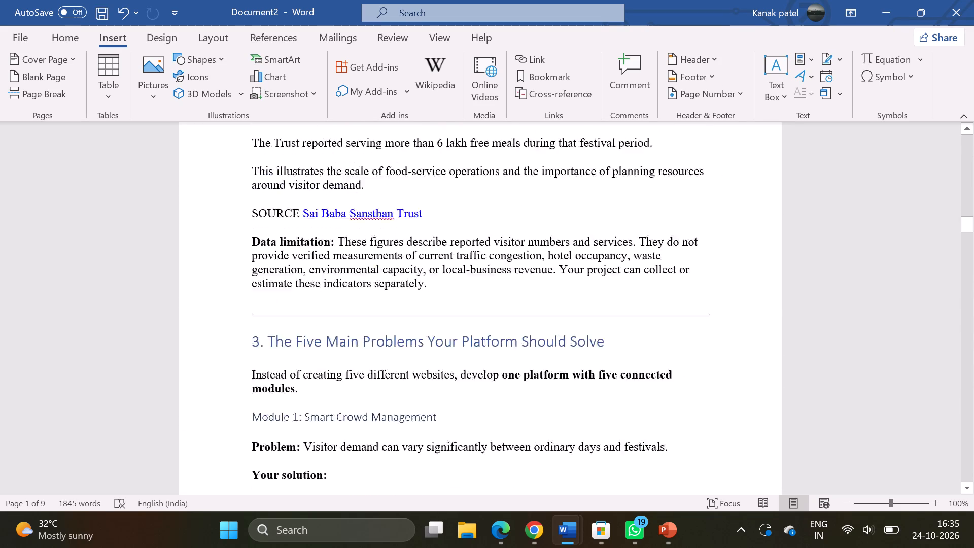
scroll(511, 350, "down", 1)
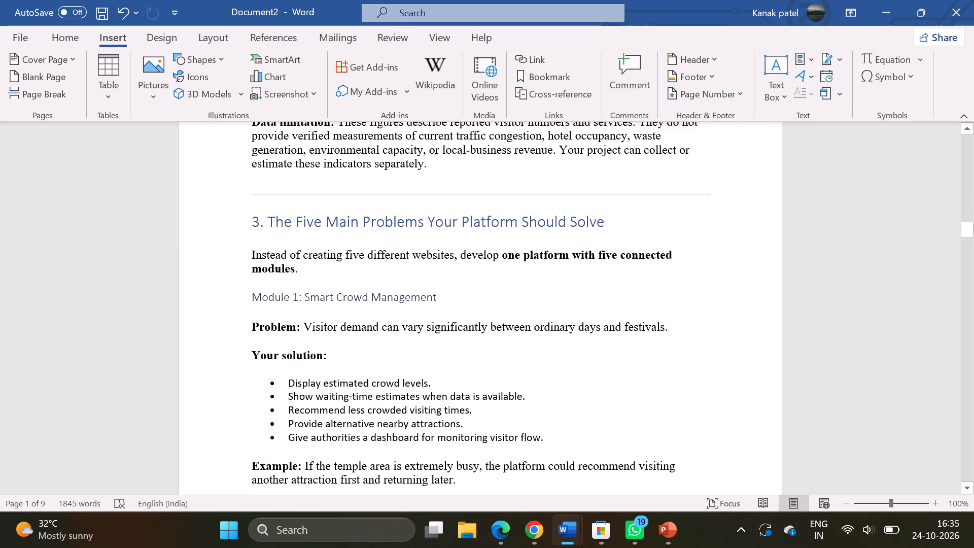
scroll(511, 350, "down", 3)
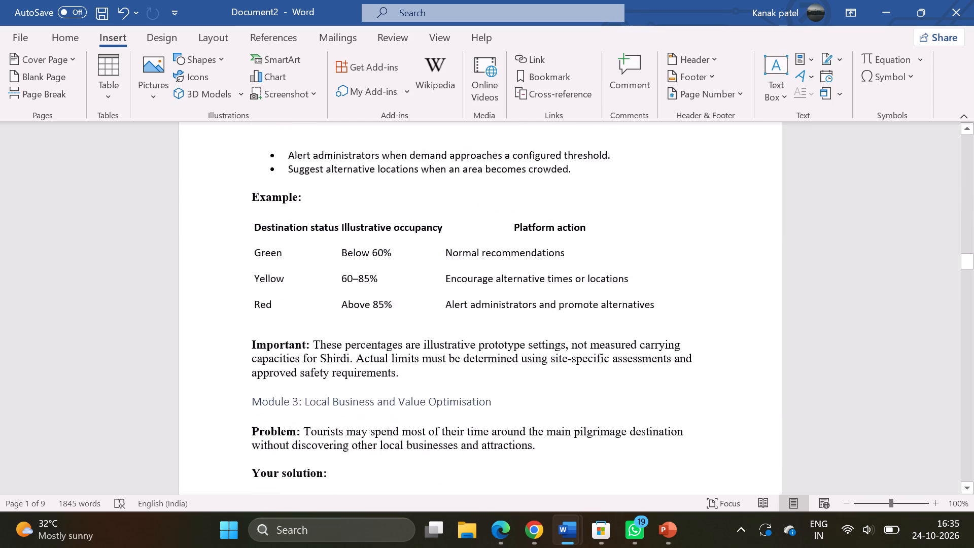
scroll(511, 350, "down", 4)
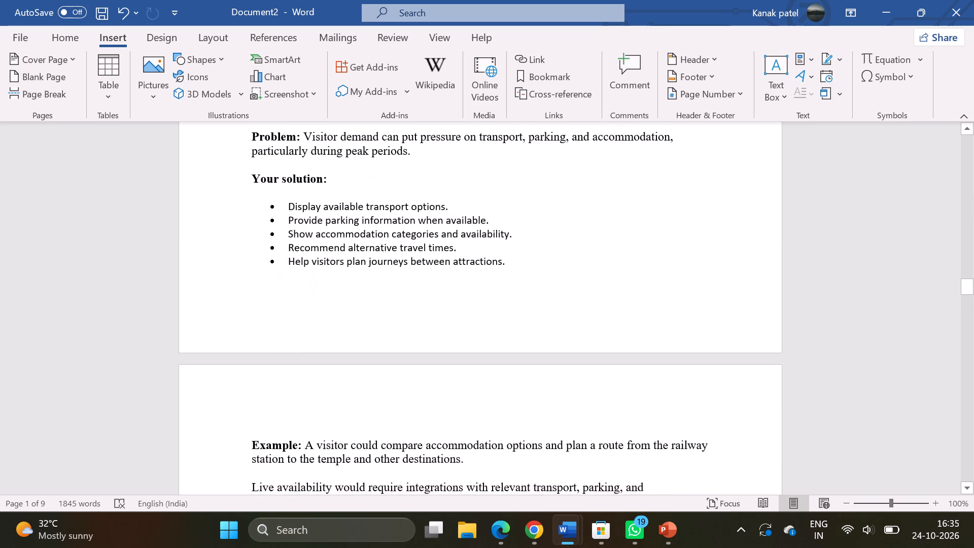
scroll(511, 350, "down", 2)
scroll(511, 350, "up", 1)
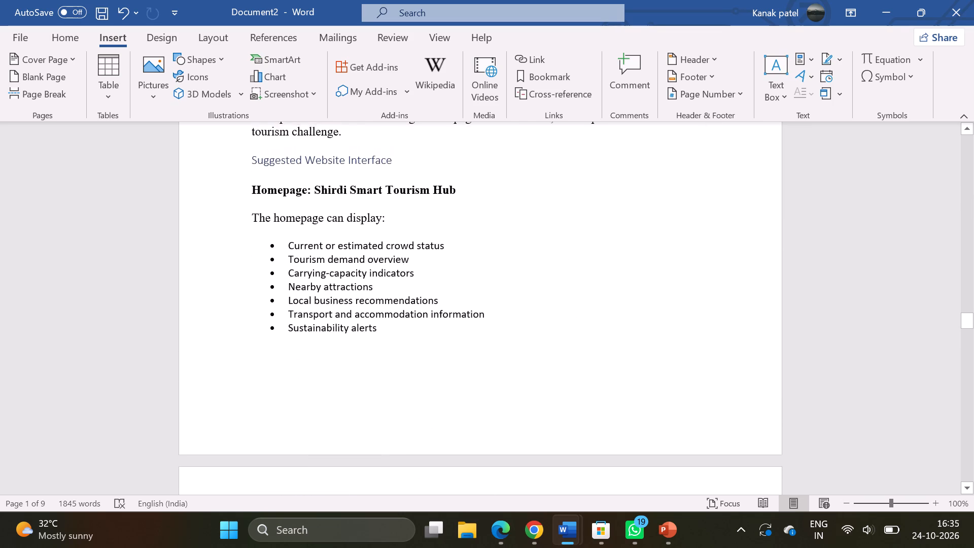
scroll(511, 350, "up", 1)
scroll(511, 350, "down", 1)
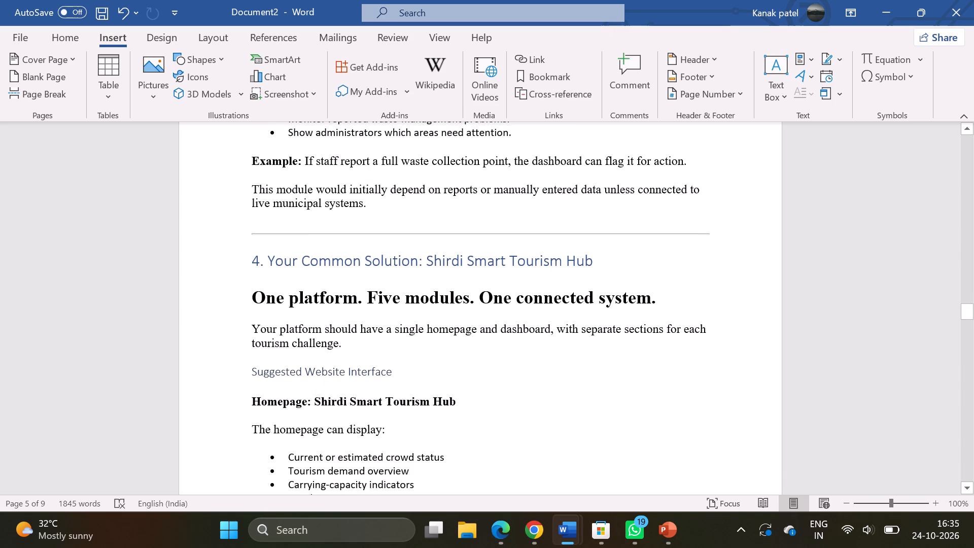
scroll(511, 350, "down", 1)
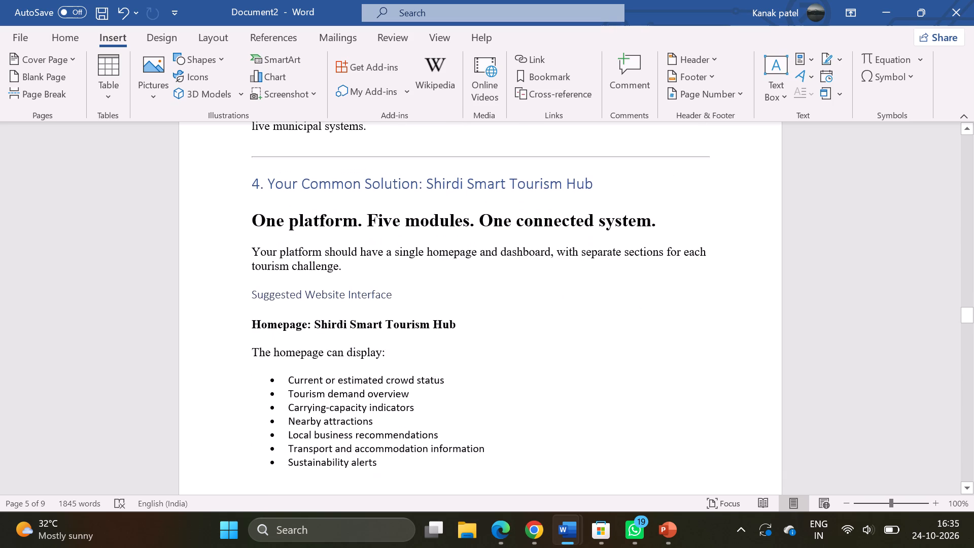
scroll(511, 350, "down", 1)
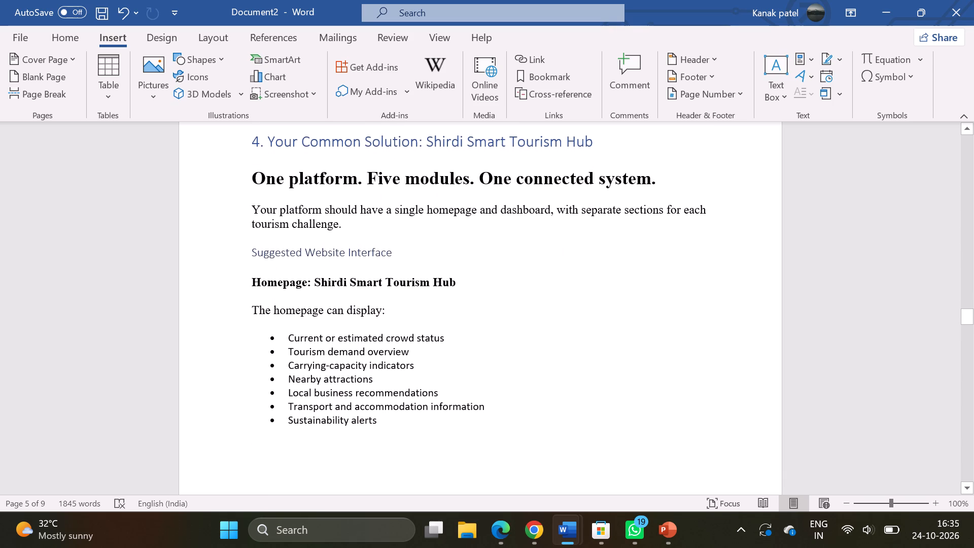
scroll(511, 350, "down", 1)
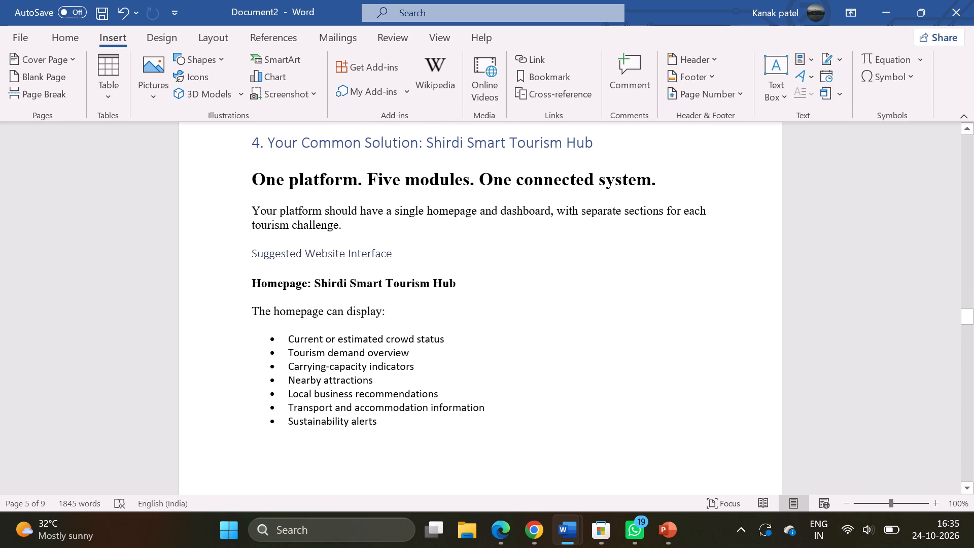
scroll(511, 350, "down", 3)
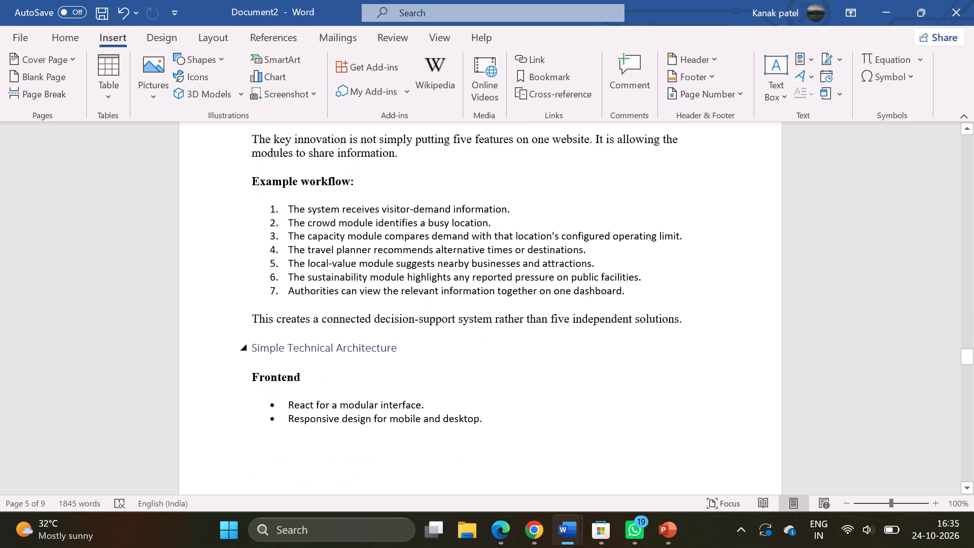
scroll(511, 350, "down", 1)
scroll(511, 350, "up", 1)
scroll(511, 350, "down", 1)
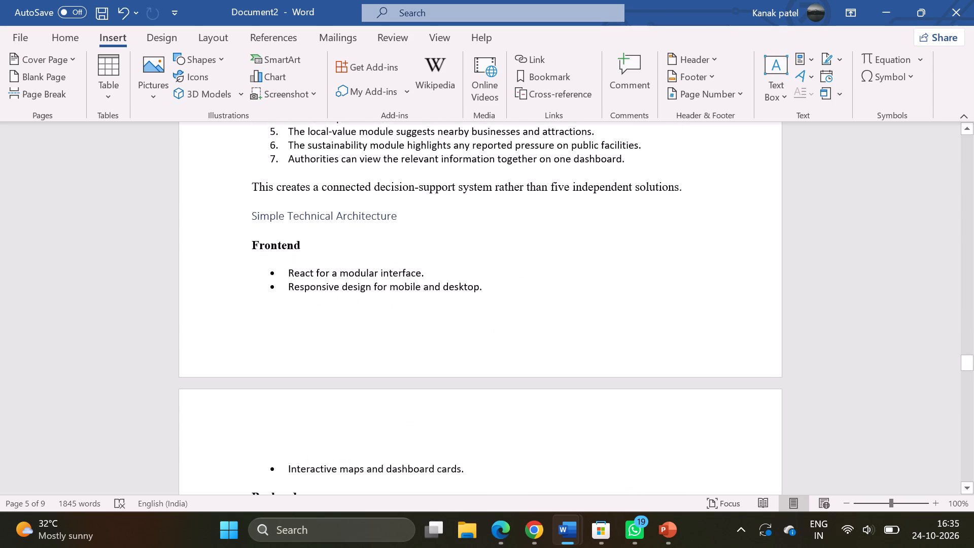
scroll(511, 350, "down", 3)
scroll(511, 350, "up", 1)
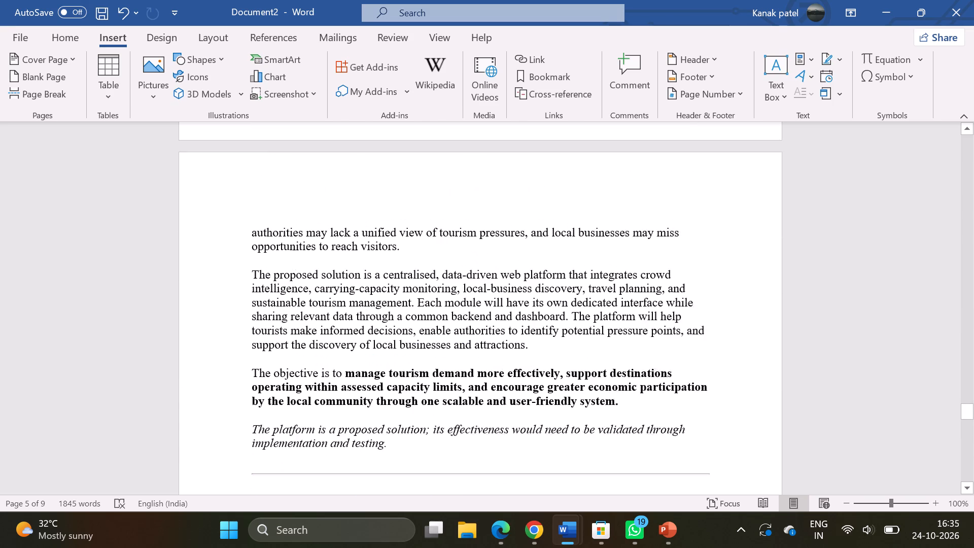
scroll(511, 350, "up", 1)
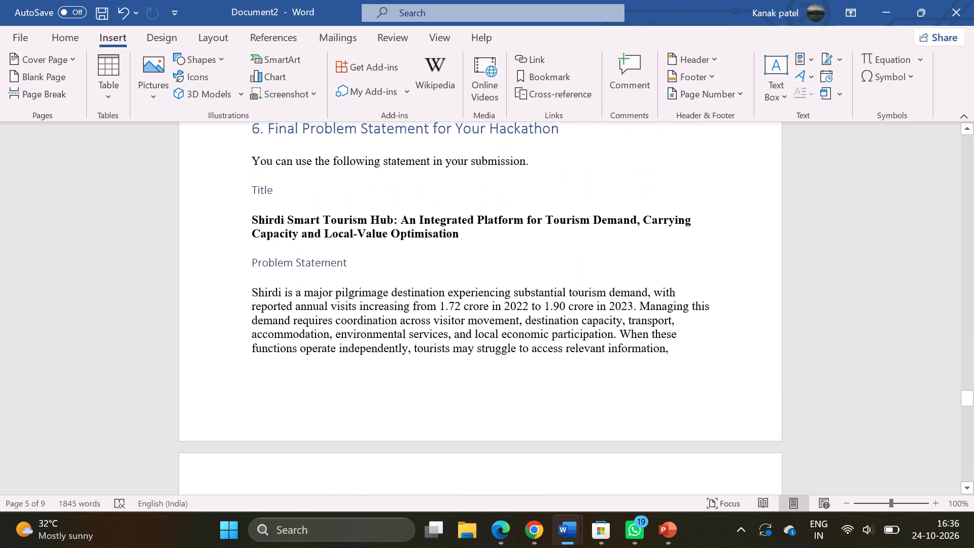
scroll(511, 350, "up", 1)
scroll(511, 350, "down", 2)
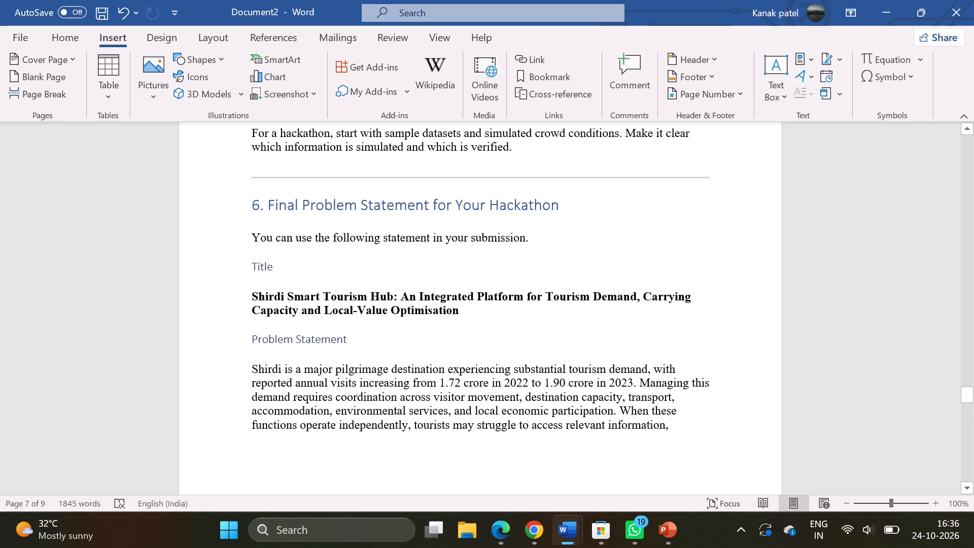
scroll(511, 350, "down", 10)
scroll(511, 350, "up", 1)
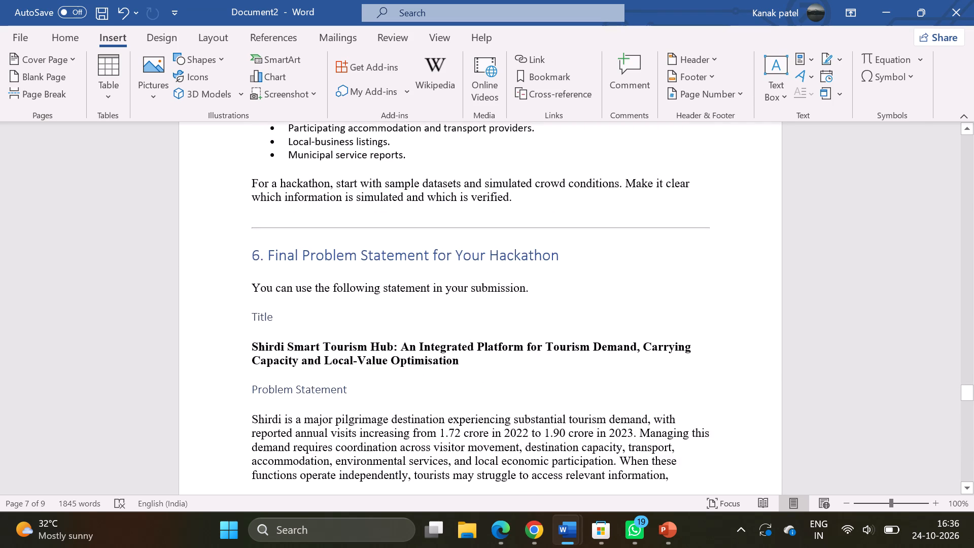
scroll(511, 350, "up", 1)
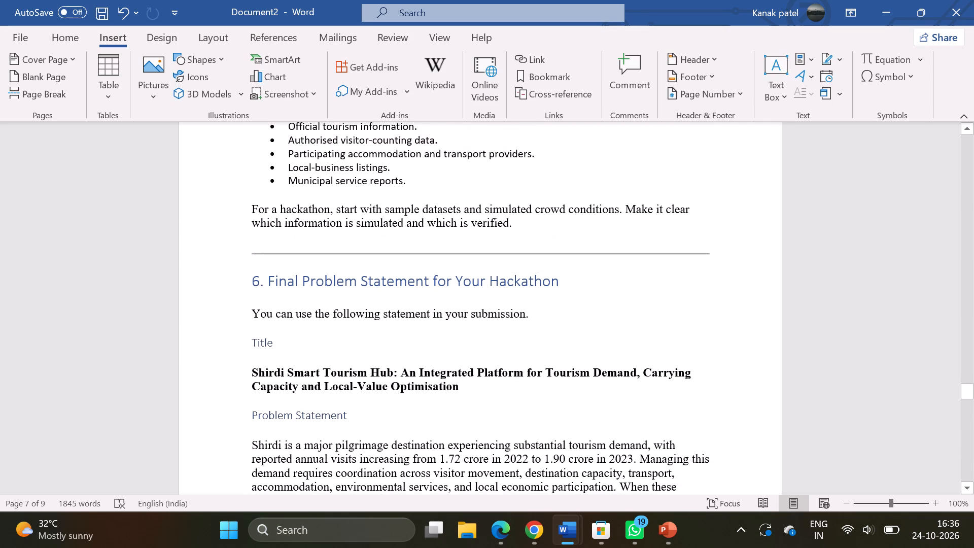
Zoom the document out to 26% and examine the layout of all its pages together.
left_click_drag(879, 506, 852, 506)
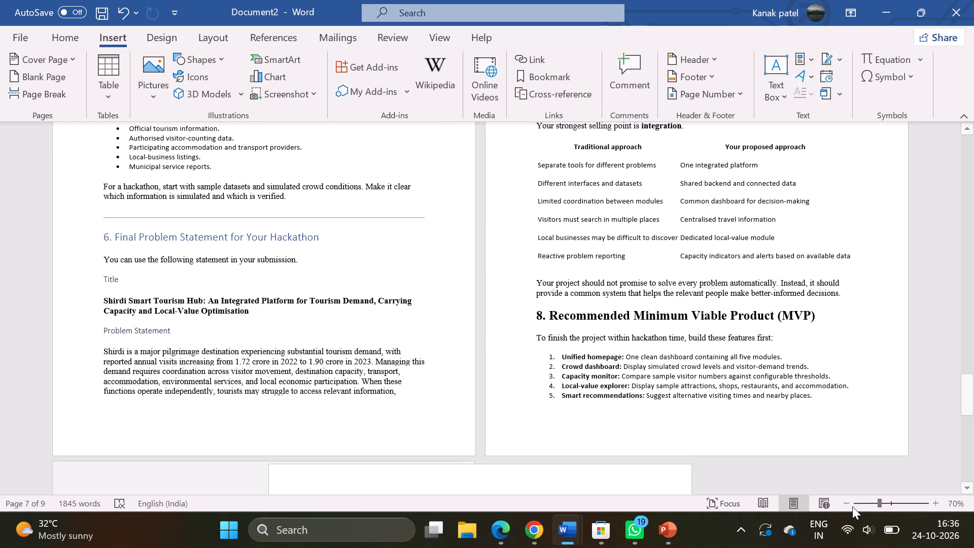
left_click_drag(852, 506, 863, 501)
left_click(863, 501)
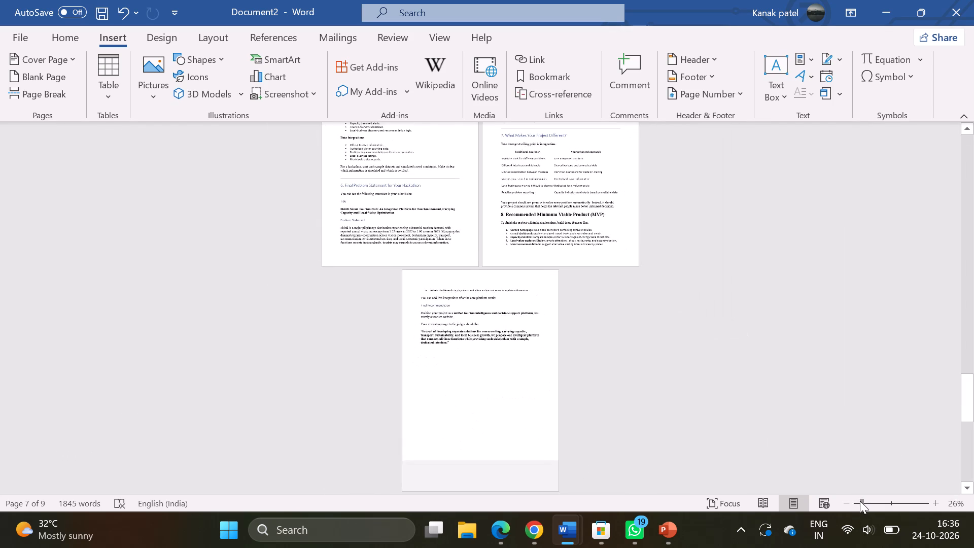
scroll(255, 363, "up", 2)
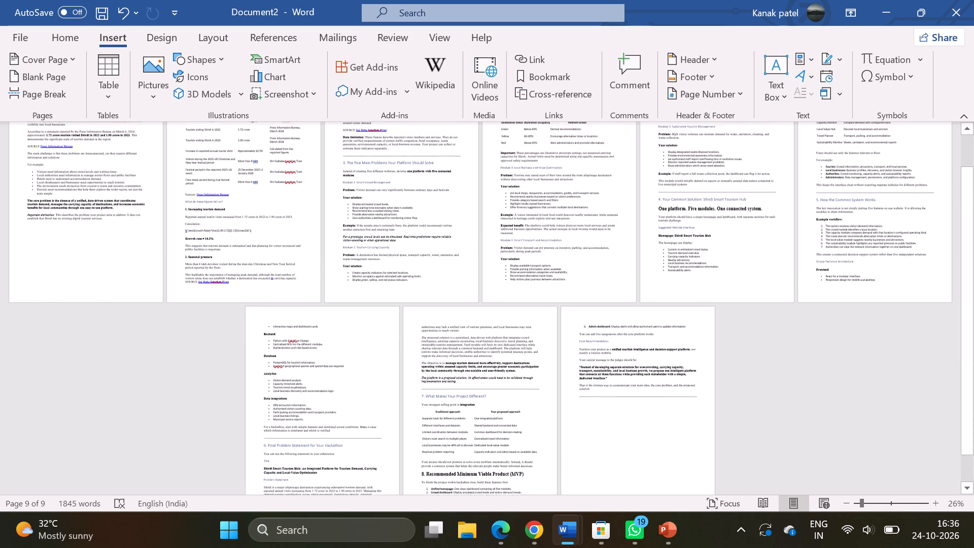
scroll(255, 363, "up", 2)
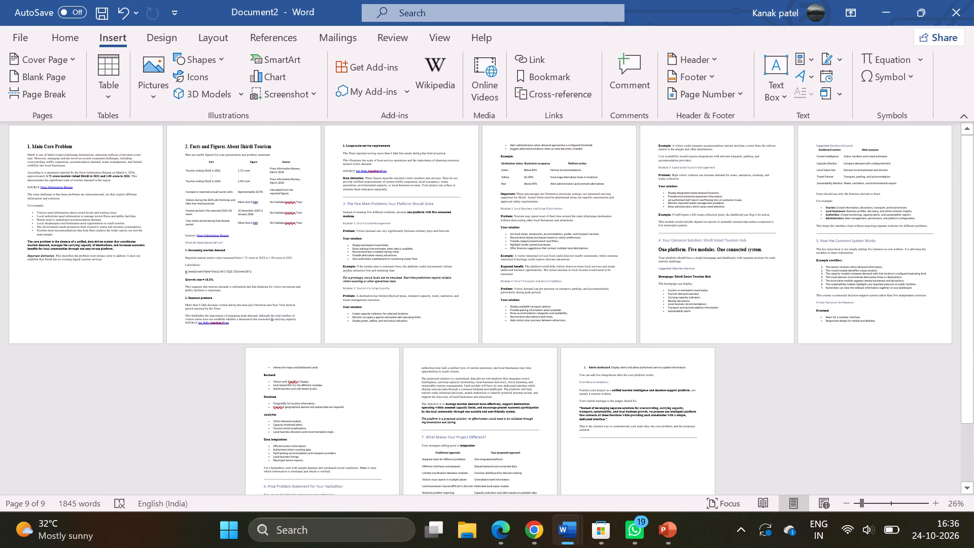
left_click(263, 250)
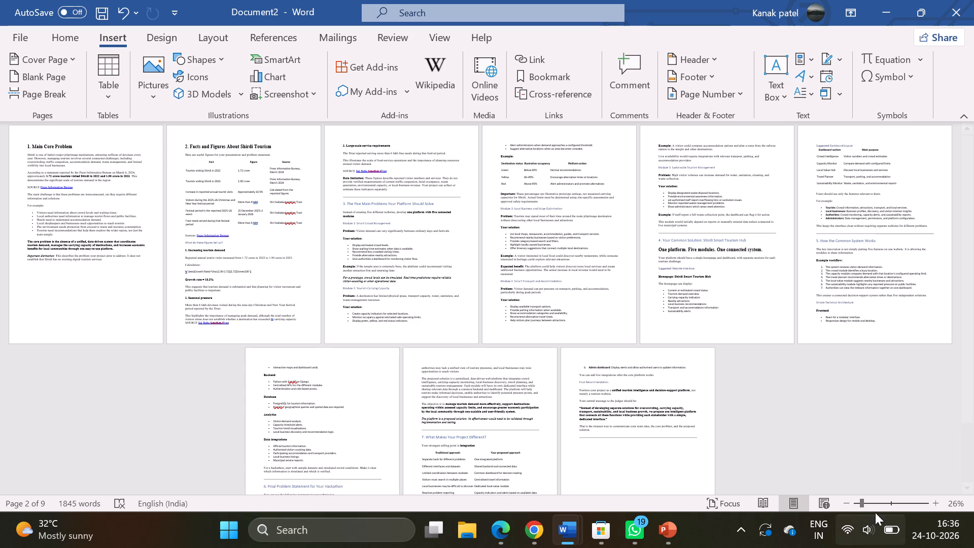
Delete the entire "Data limitation:" paragraph below the Sai Baba Sansthan Trust source, just before section 3.
left_click_drag(864, 502, 898, 500)
scroll(405, 381, "up", 1)
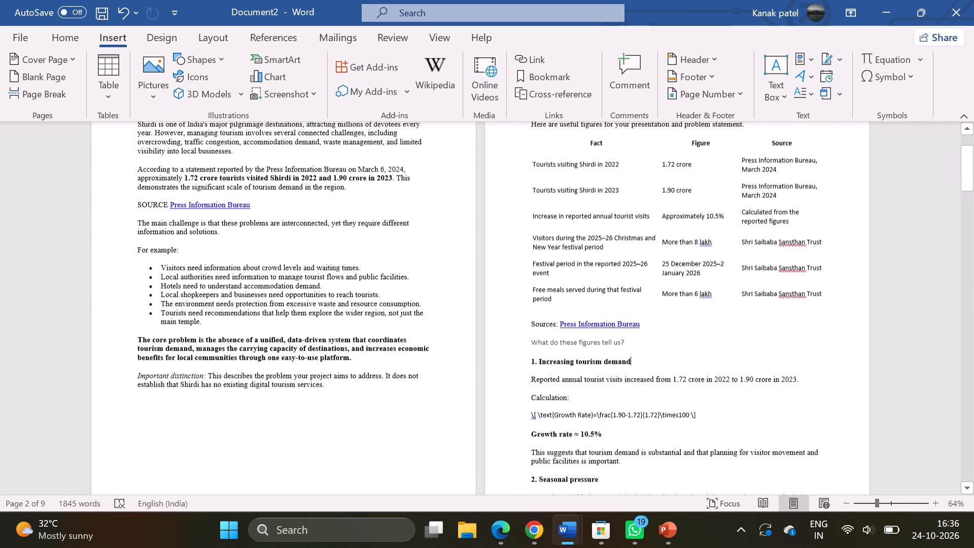
scroll(405, 381, "up", 2)
scroll(587, 387, "down", 1)
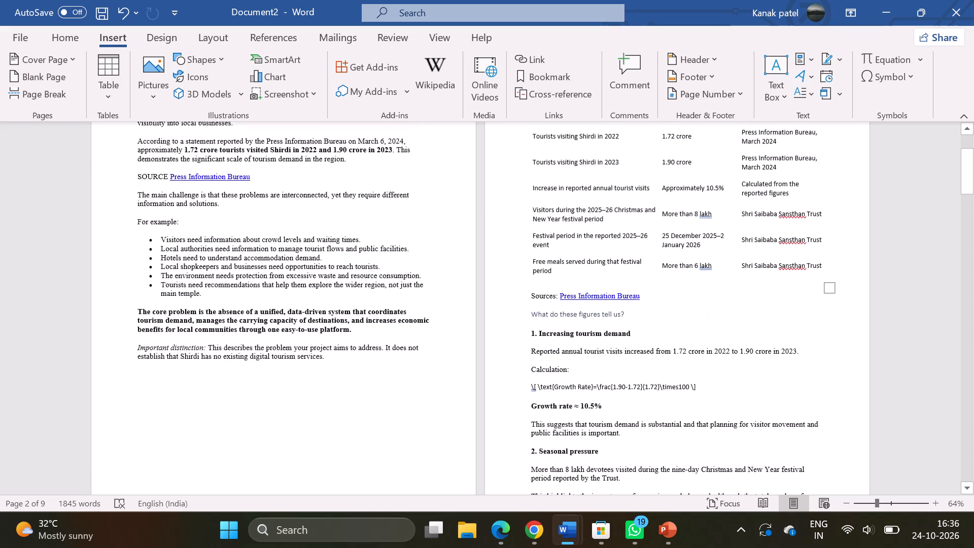
scroll(587, 387, "down", 3)
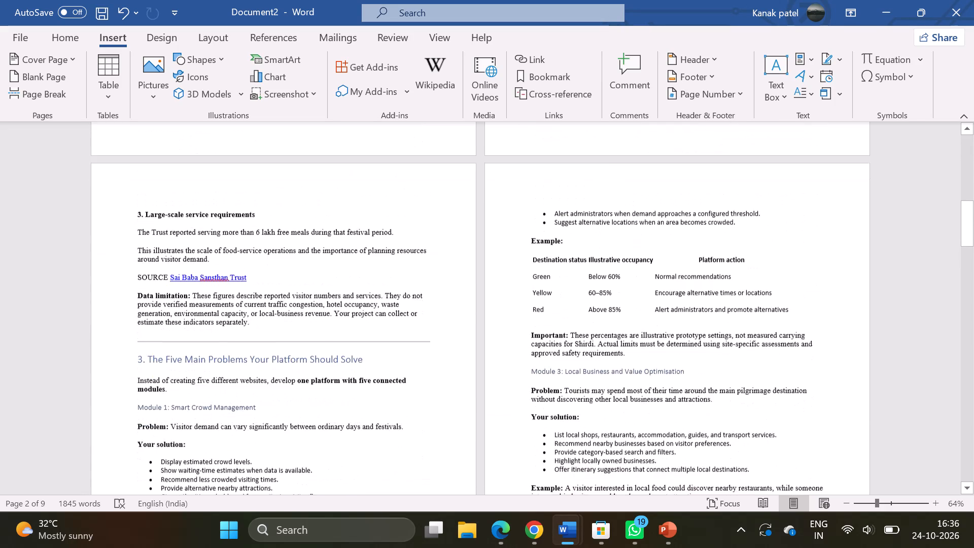
scroll(587, 387, "down", 3)
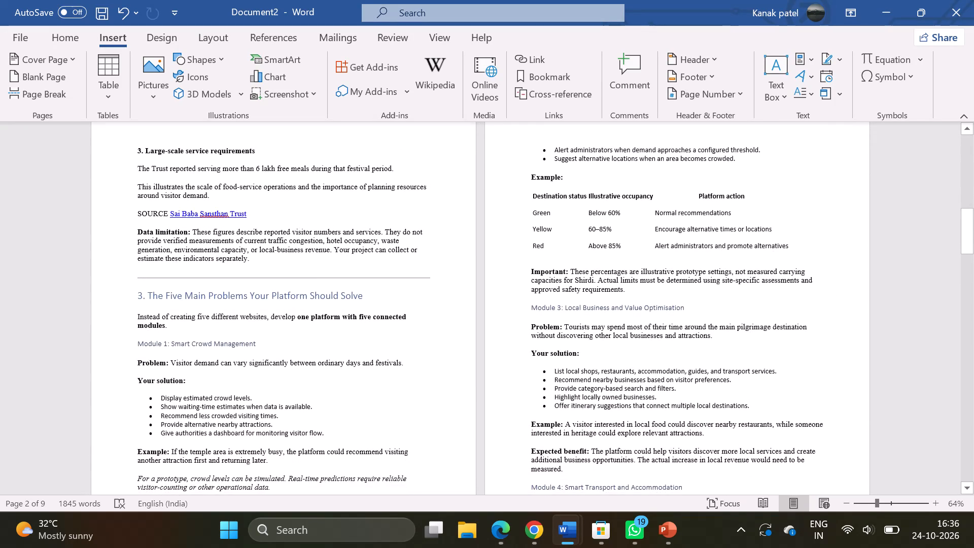
scroll(587, 387, "down", 1)
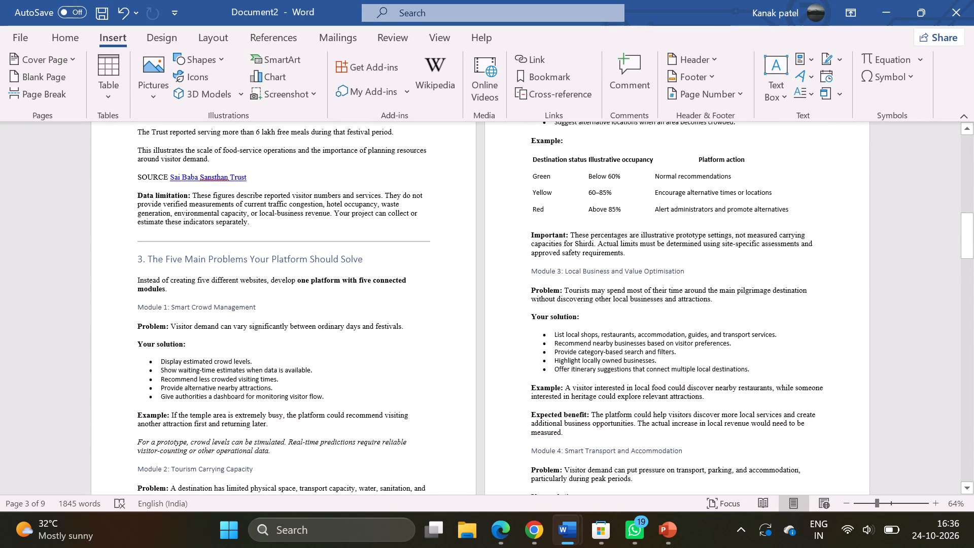
left_click(262, 225)
key("BackSpace")
key("BackSpace")
key("BackSpace")
key("BackSpace")
key("BackSpace")
key("BackSpace")
key("BackSpace")
key("BackSpace")
key("BackSpace")
key("BackSpace")
key("BackSpace")
key("BackSpace")
key("BackSpace")
key("BackSpace")
key("BackSpace")
key("BackSpace")
key("BackSpace")
key("BackSpace")
key("BackSpace")
key("BackSpace")
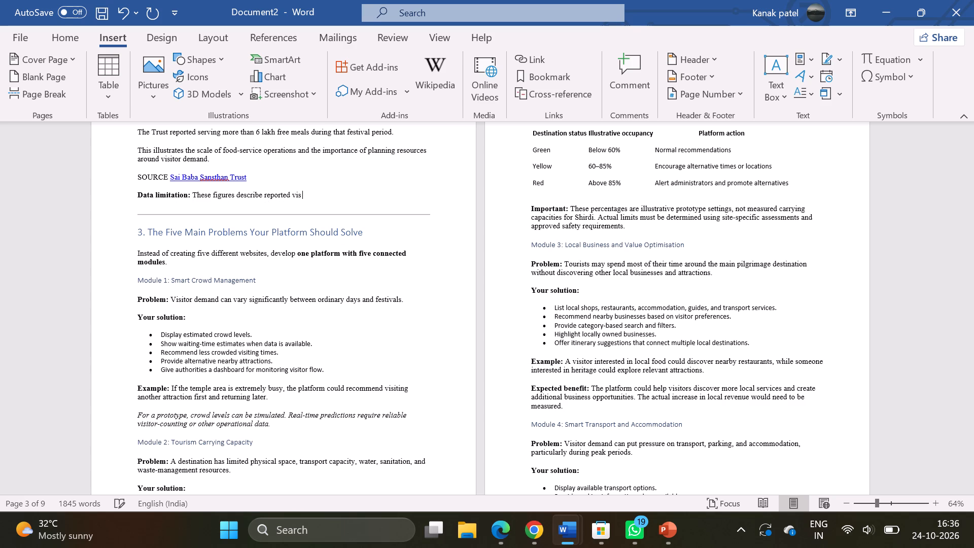
key("BackSpace")
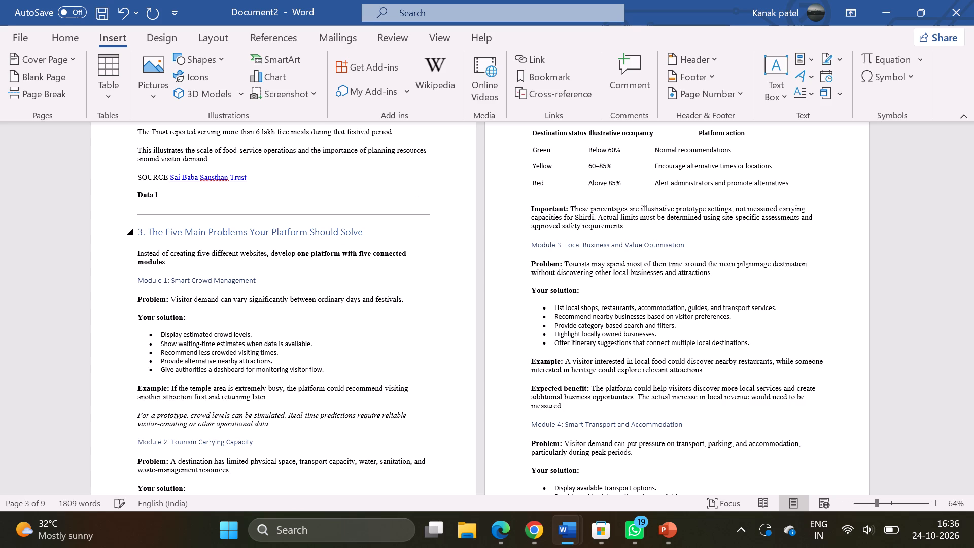
key("BackSpace")
key("BackSpace")
key("BackSpace")
key("BackSpace")
key("BackSpace")
key("BackSpace")
key("BackSpace")
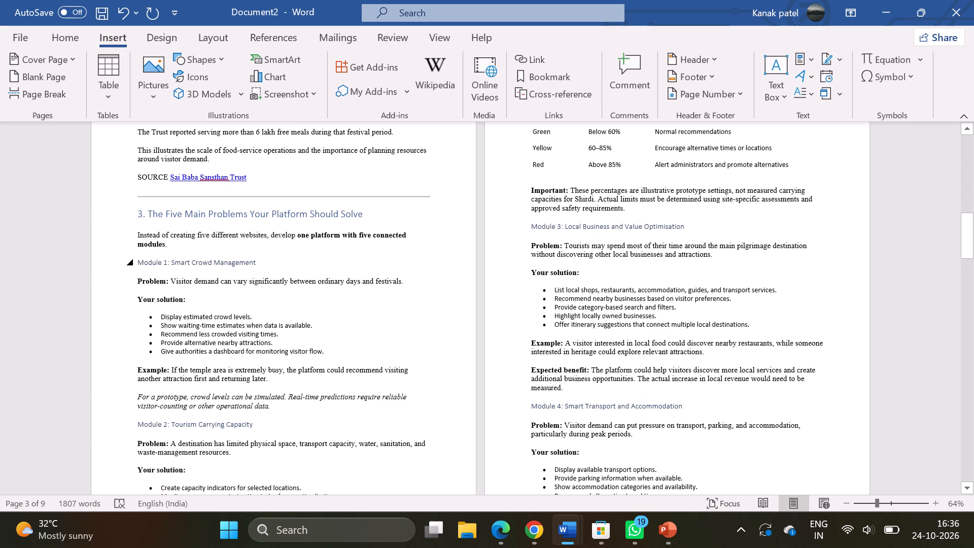
Remove the word "Your" from the "Your solution:" label under Module 1: Smart Crowd Management.
scroll(339, 264, "down", 1)
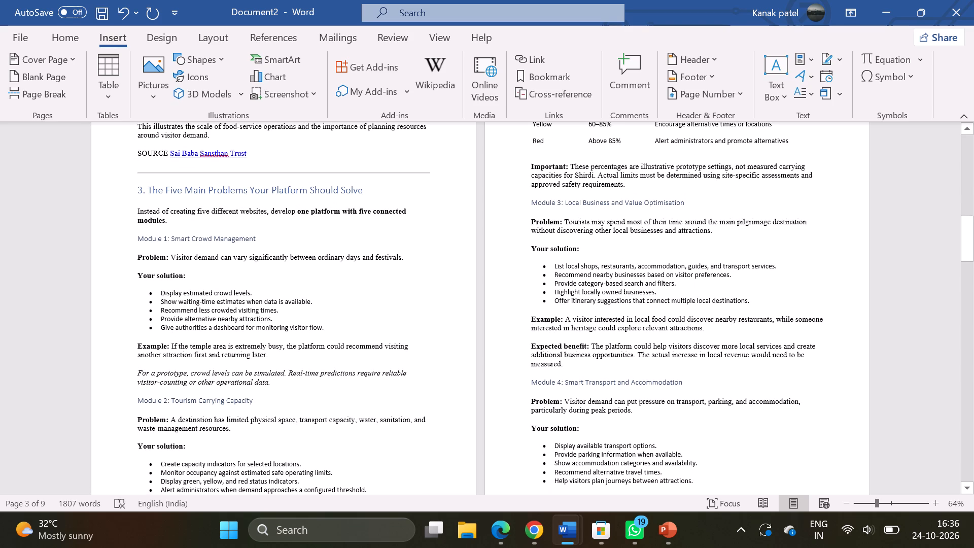
scroll(456, 309, "down", 1)
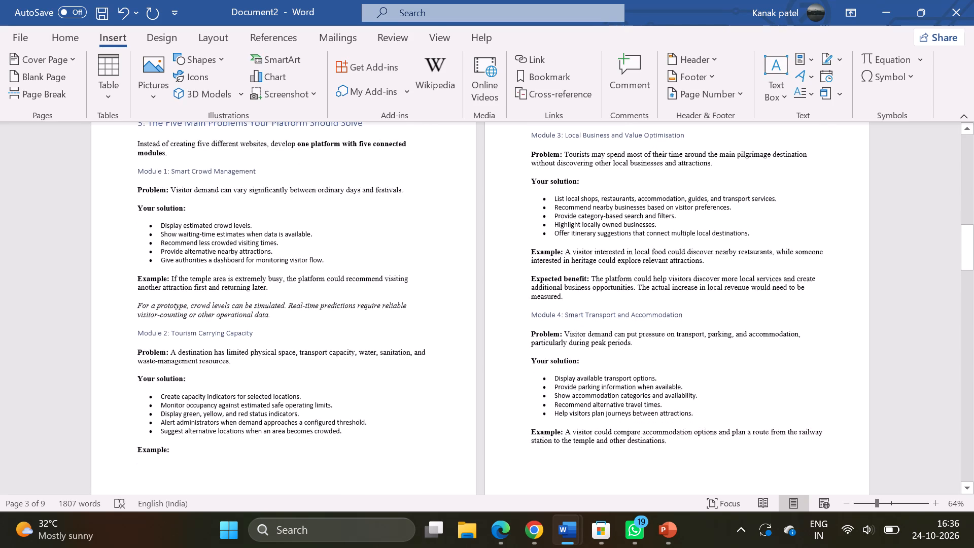
scroll(456, 309, "down", 2)
scroll(456, 309, "up", 2)
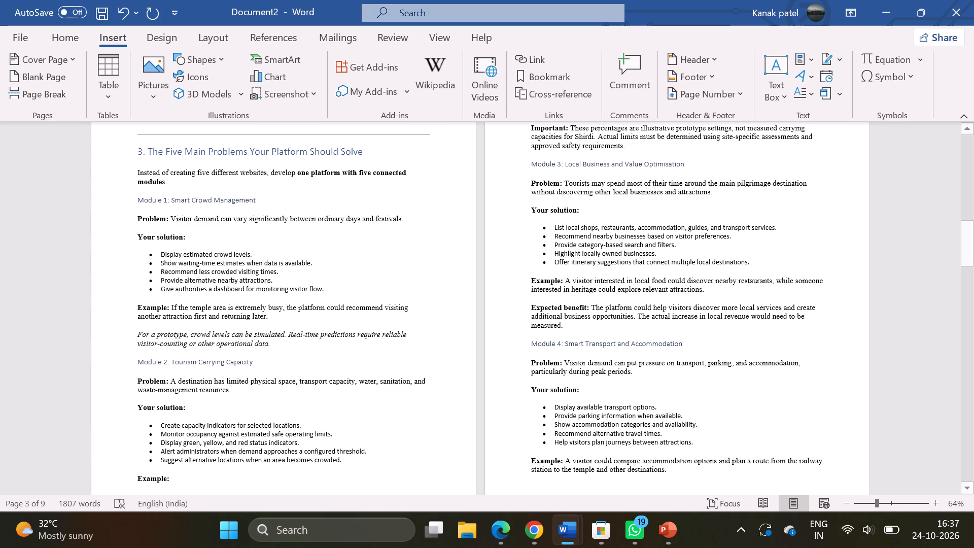
double_click(156, 239)
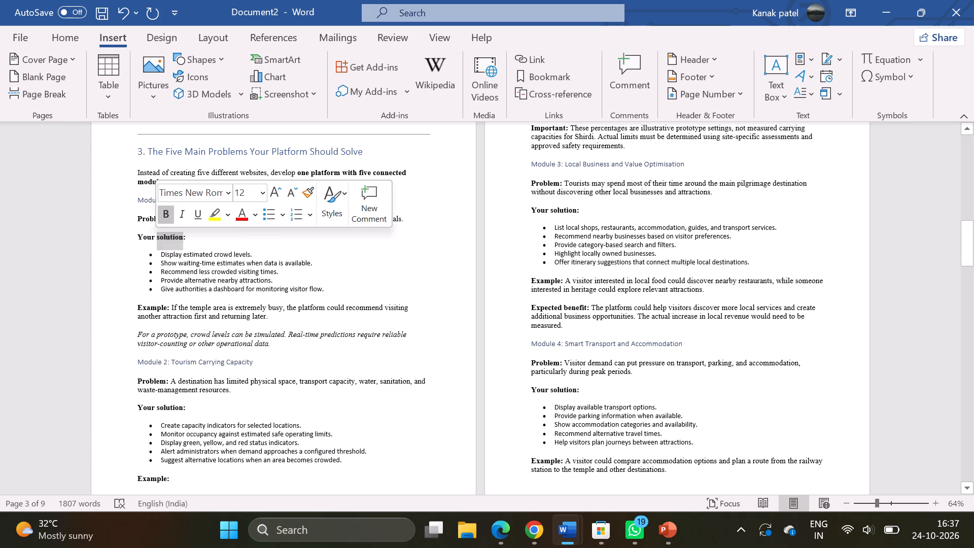
left_click(156, 239)
left_click(156, 239)
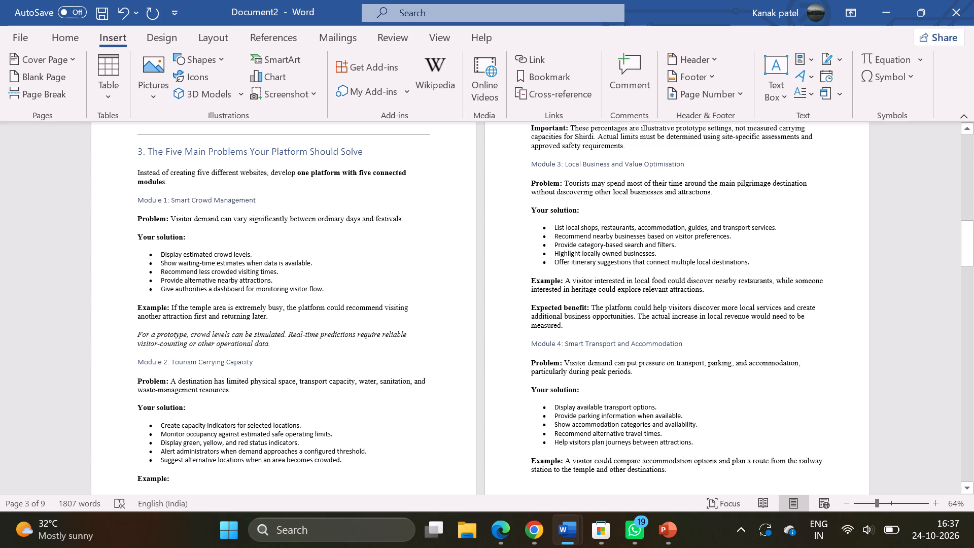
left_click(154, 238)
key("BackSpace")
key("BackSpace")
key("BackSpace")
key("BackSpace")
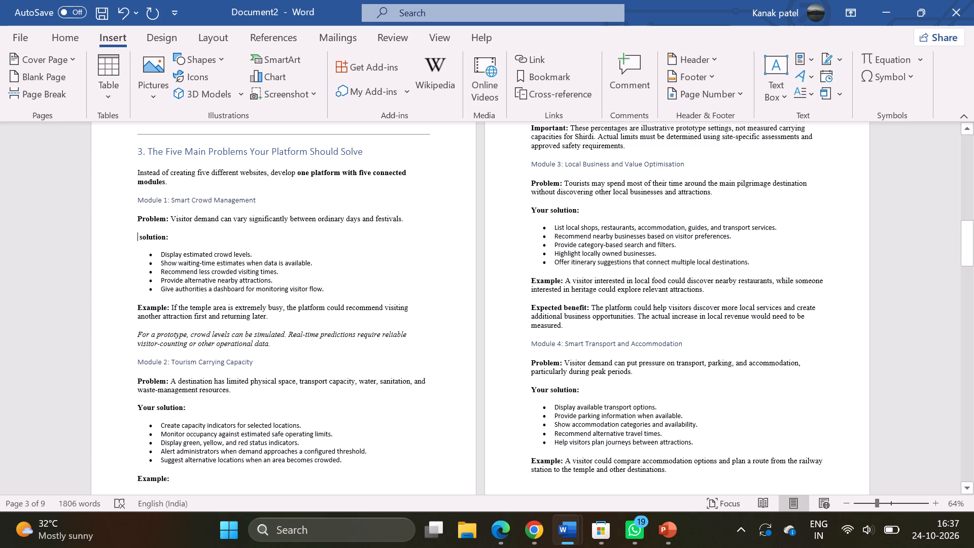
Remove the word "Your" from the "Your solution:" label under Module 3: Local Business and Value Optimisation.
left_click(546, 209)
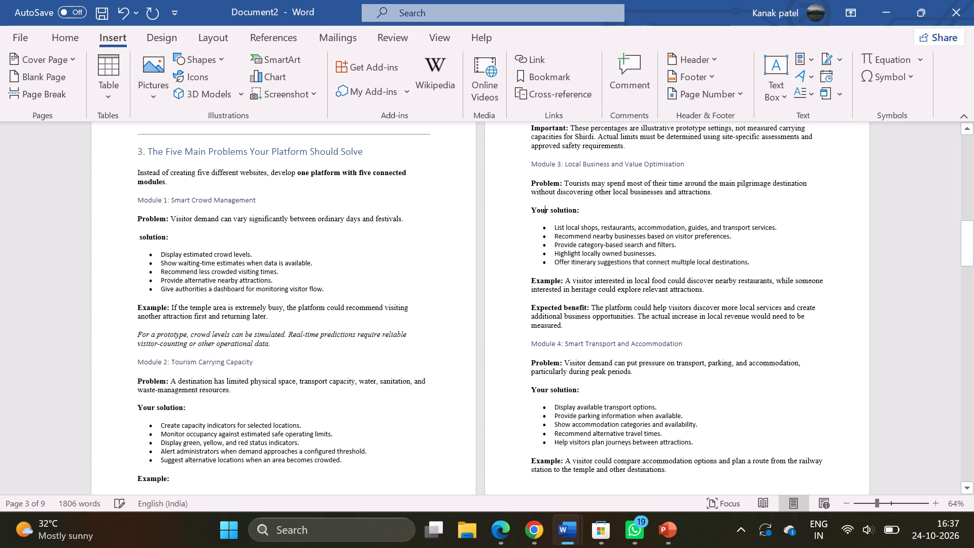
left_click(546, 209)
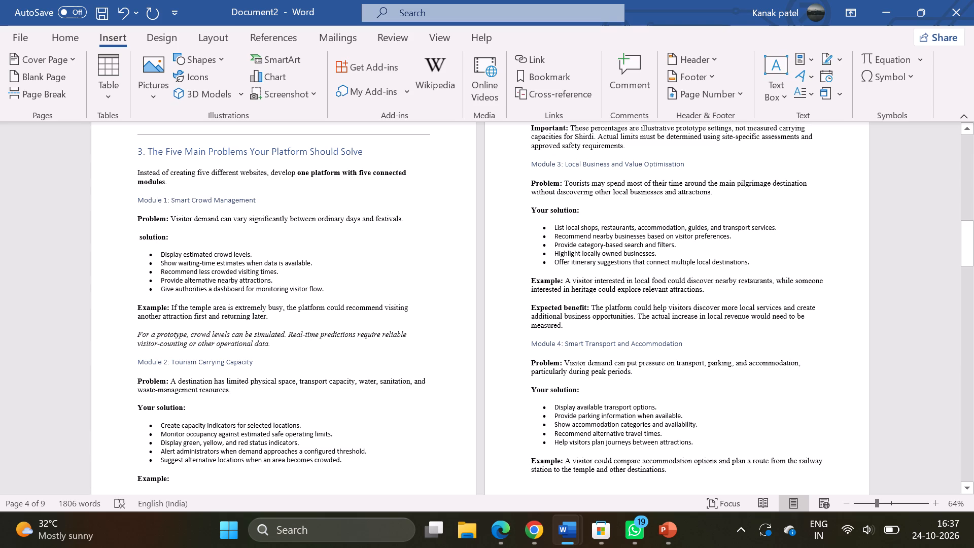
left_click(546, 210)
left_click(548, 210)
key("BackSpace")
key("BackSpace")
key("BackSpace")
key("BackSpace")
Remove the word "Your" from the "Your solution:" label under Module 2: Tourism Carrying Capacity.
left_click(154, 406)
key("BackSpace")
key("BackSpace")
key("BackSpace")
key("BackSpace")
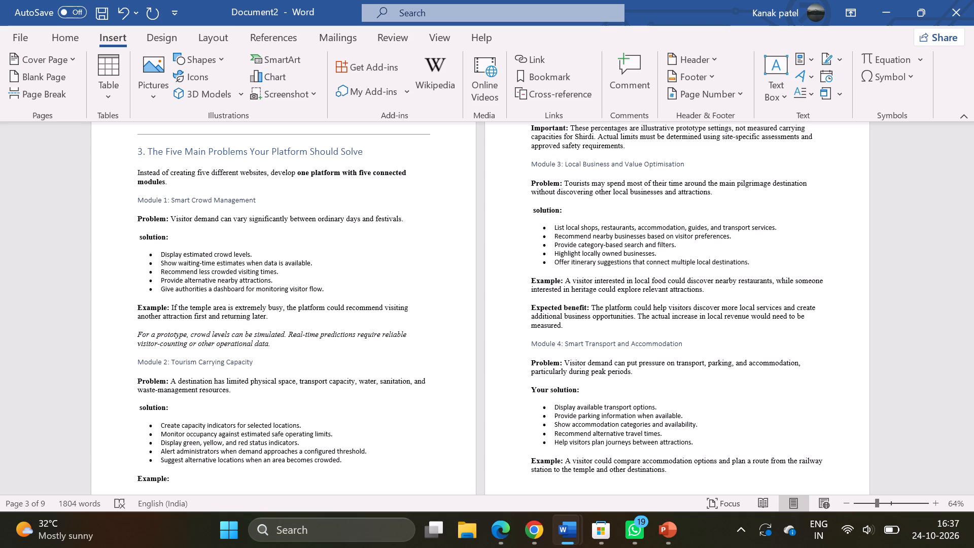
Remove the word "Your" from the "Your solution:" label under Module 4: Smart Transport and Accommodation.
left_click(547, 388)
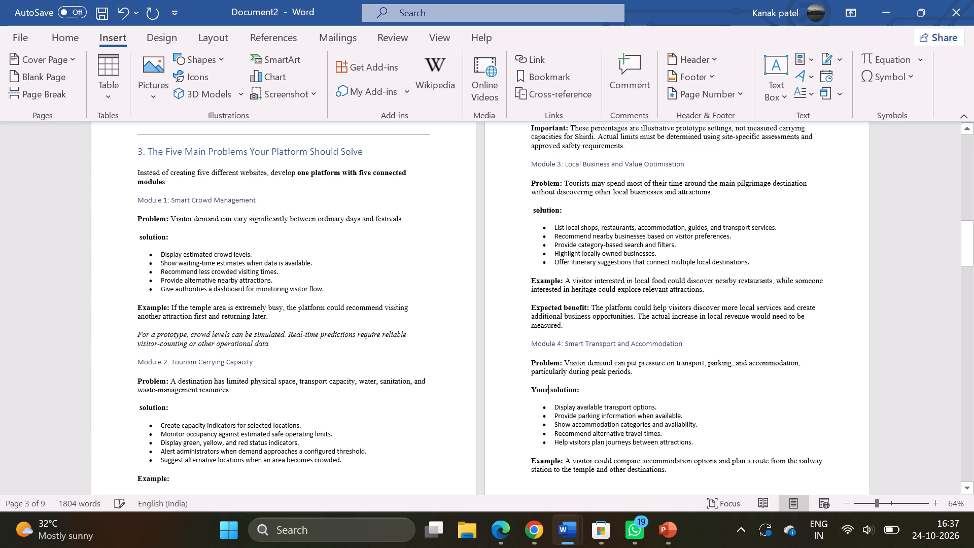
key("BackSpace")
key("BackSpace")
key("BackSpace")
key("BackSpace")
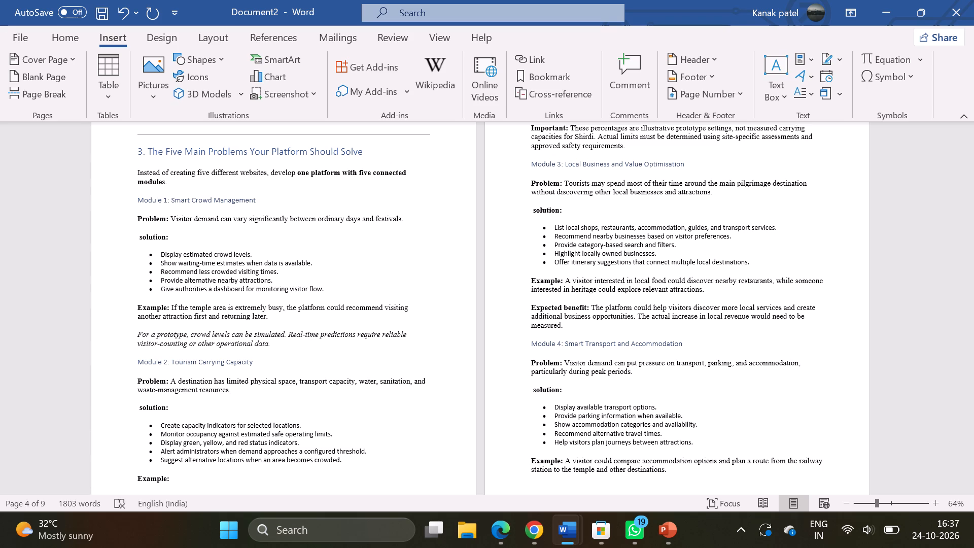
Review the edited document from "1. Main Core Problem" through the modules and MVP to the end of the Final Recommendation page.
scroll(547, 388, "up", 11)
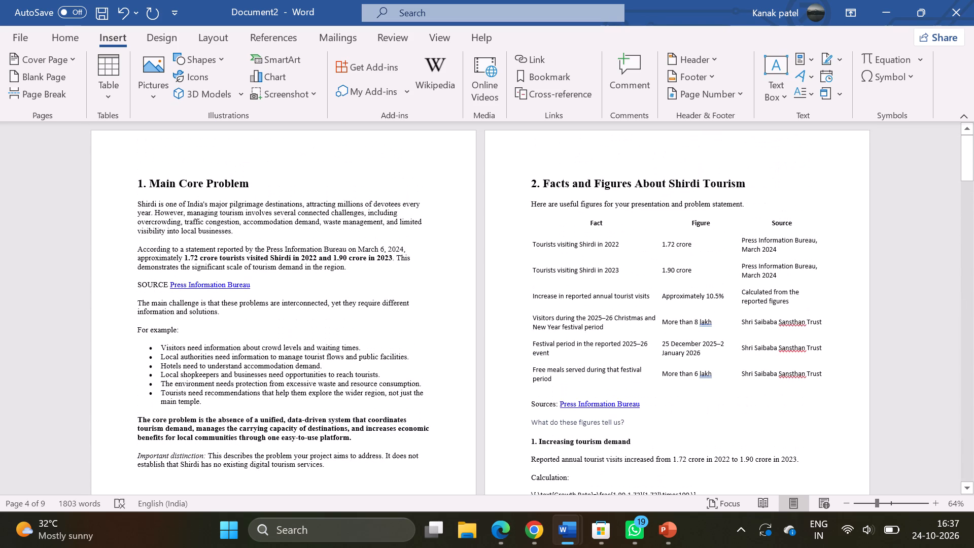
scroll(441, 413, "down", 2)
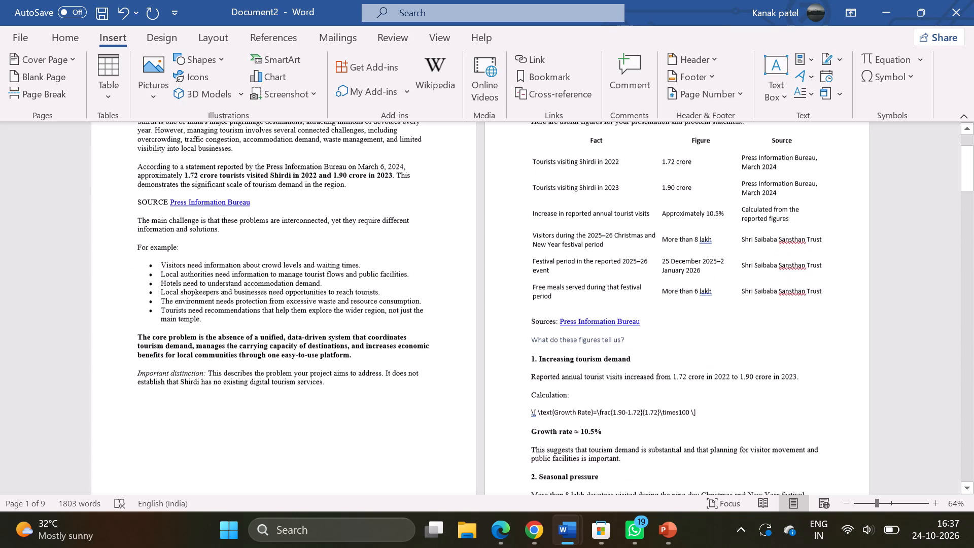
scroll(441, 413, "down", 4)
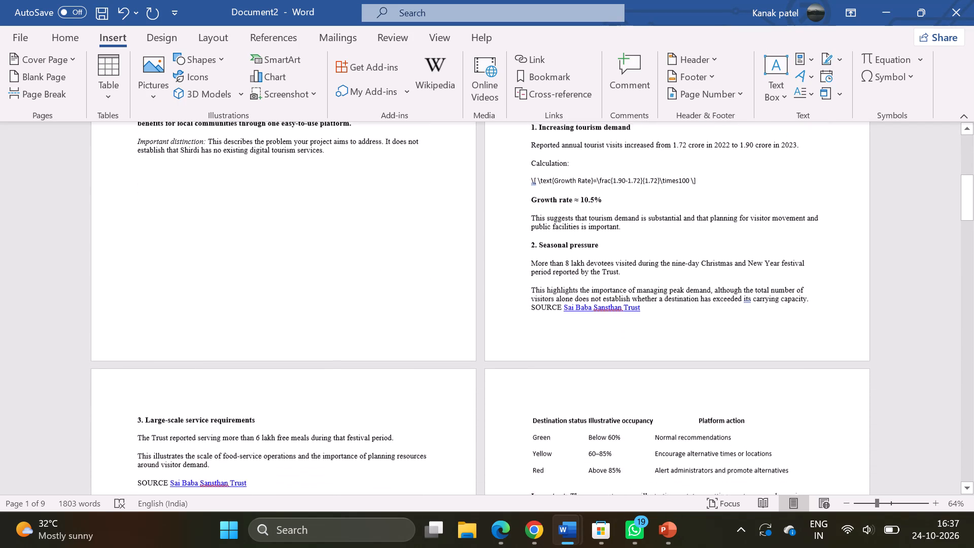
scroll(441, 413, "down", 1)
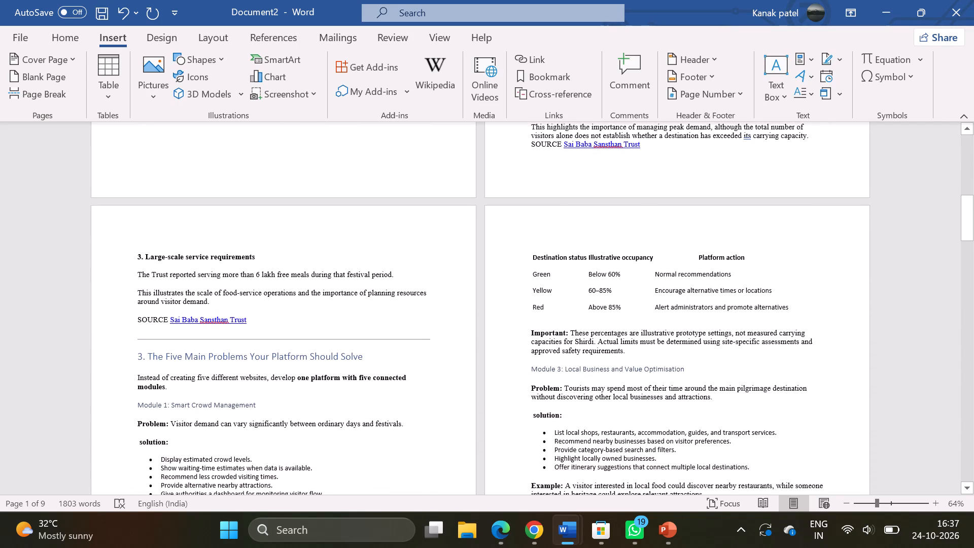
scroll(441, 413, "down", 1)
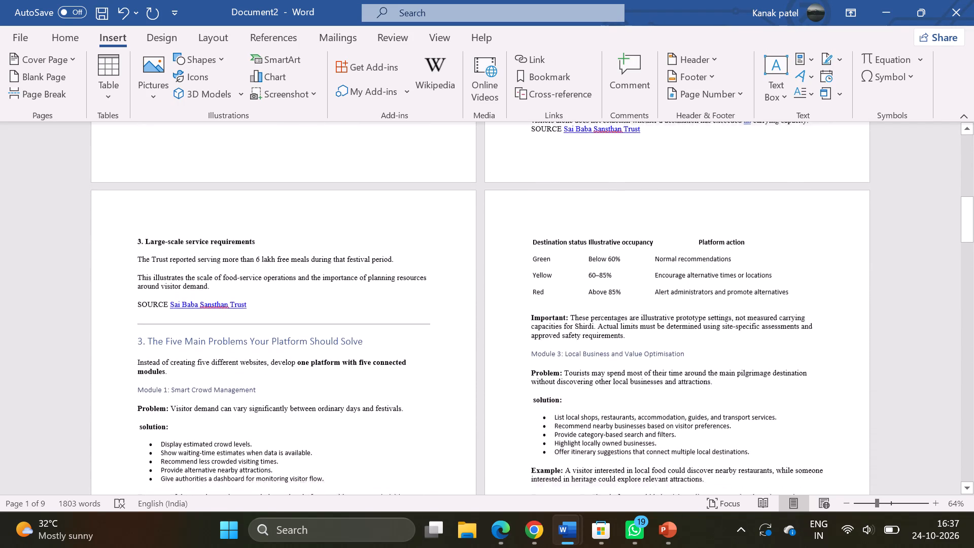
scroll(441, 413, "down", 4)
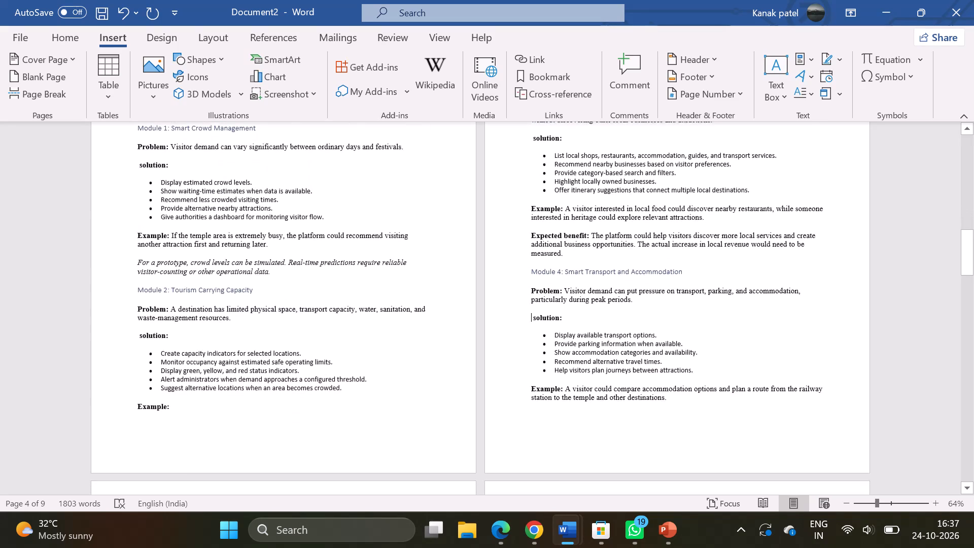
scroll(441, 413, "down", 6)
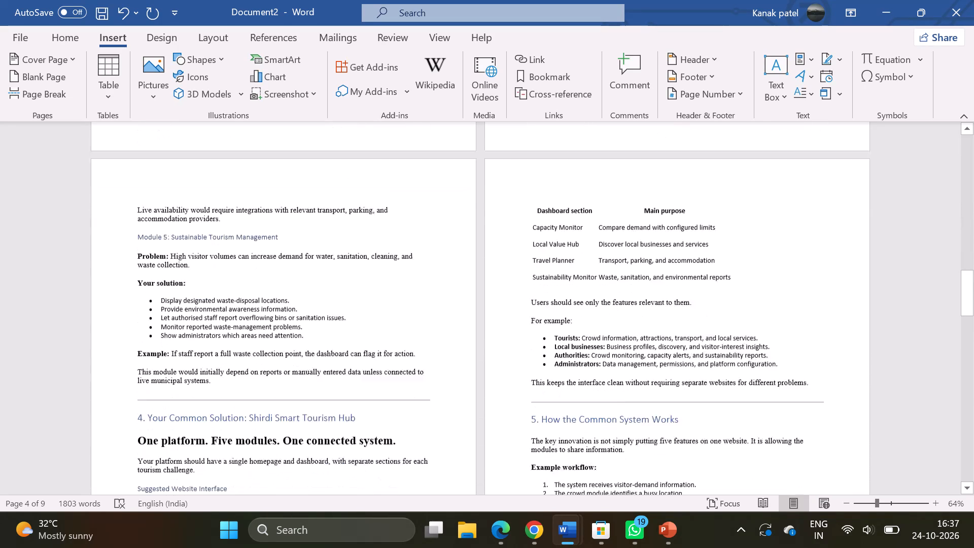
scroll(441, 413, "down", 3)
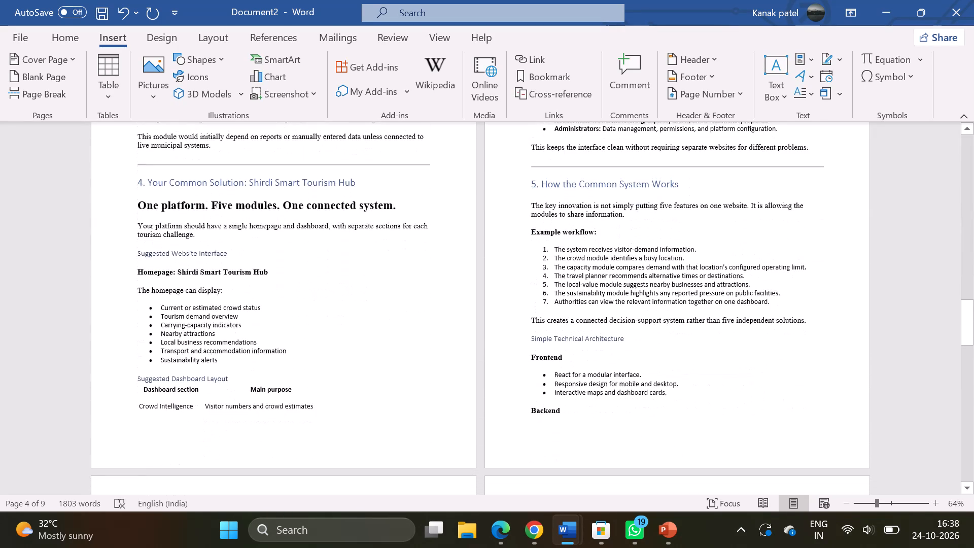
scroll(441, 413, "down", 2)
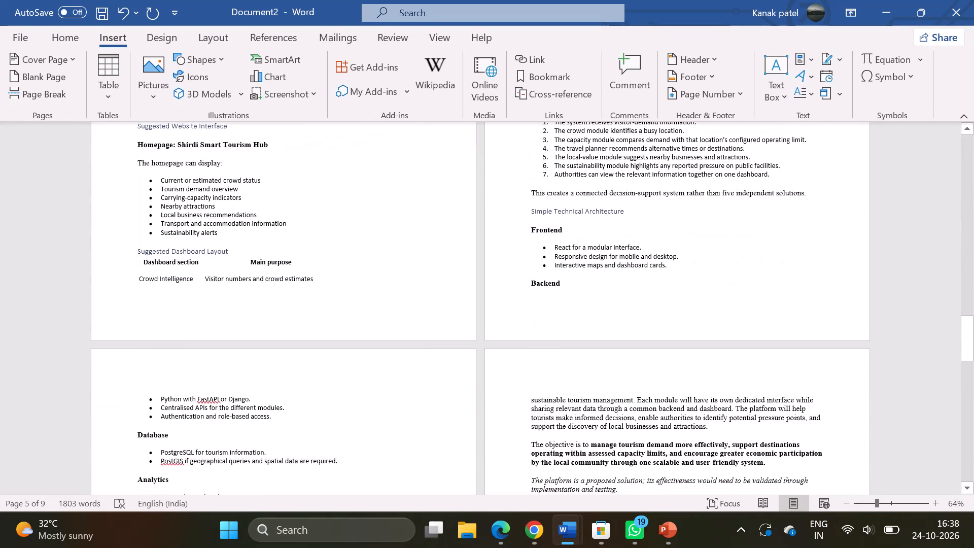
scroll(441, 413, "down", 7)
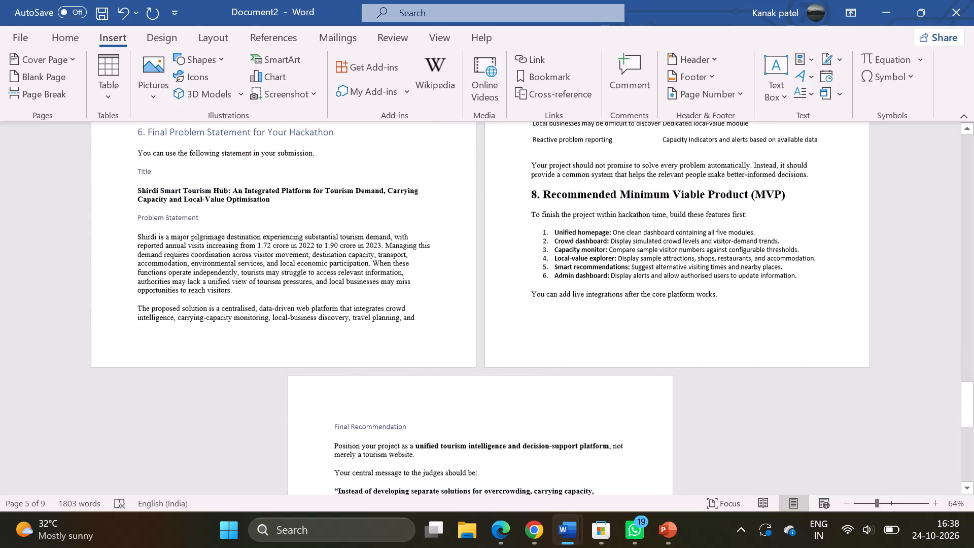
scroll(441, 413, "down", 3)
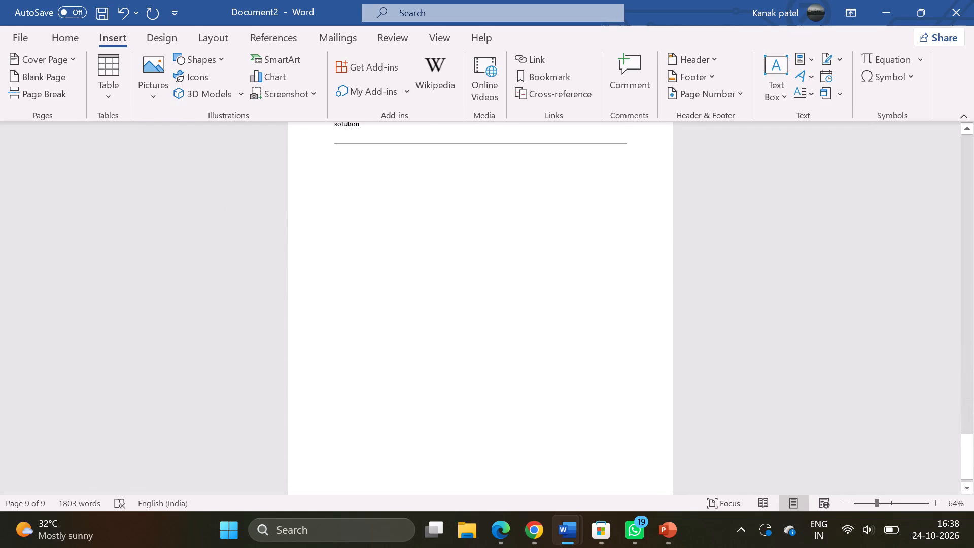
left_click(393, 226)
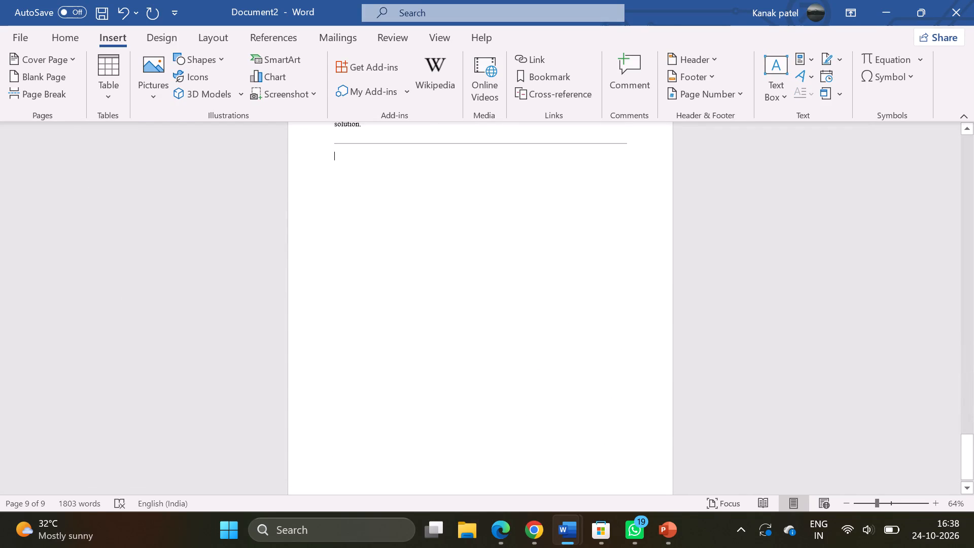
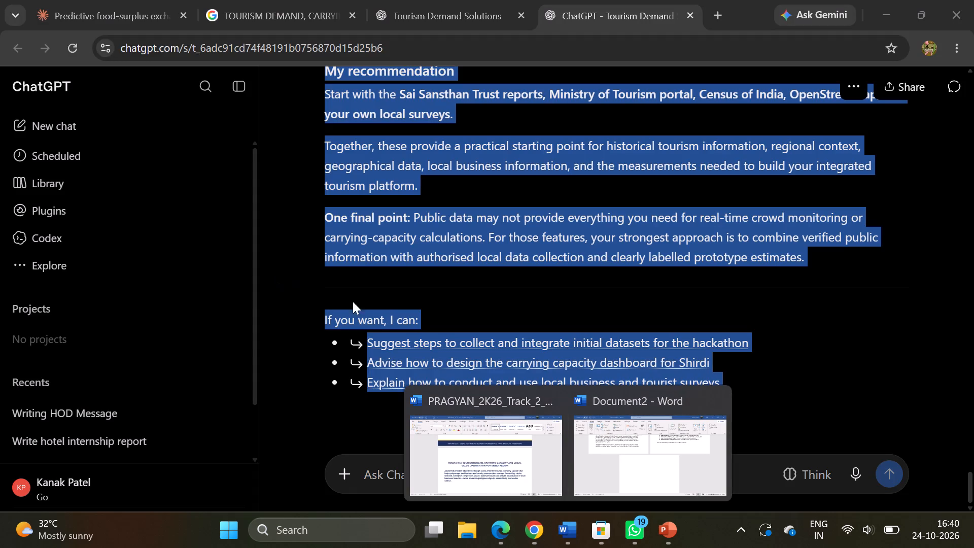
left_click(652, 465)
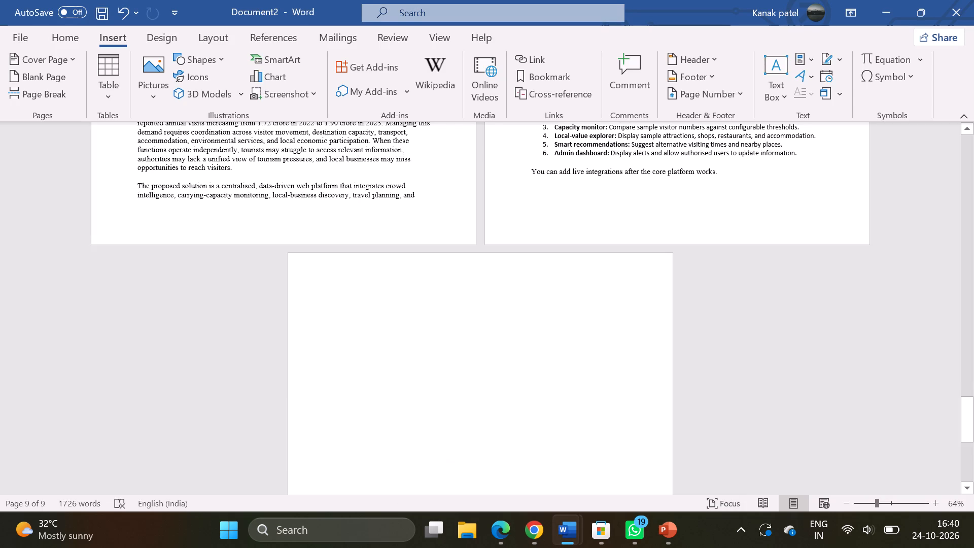
left_click(406, 306)
key("ctrl+v")
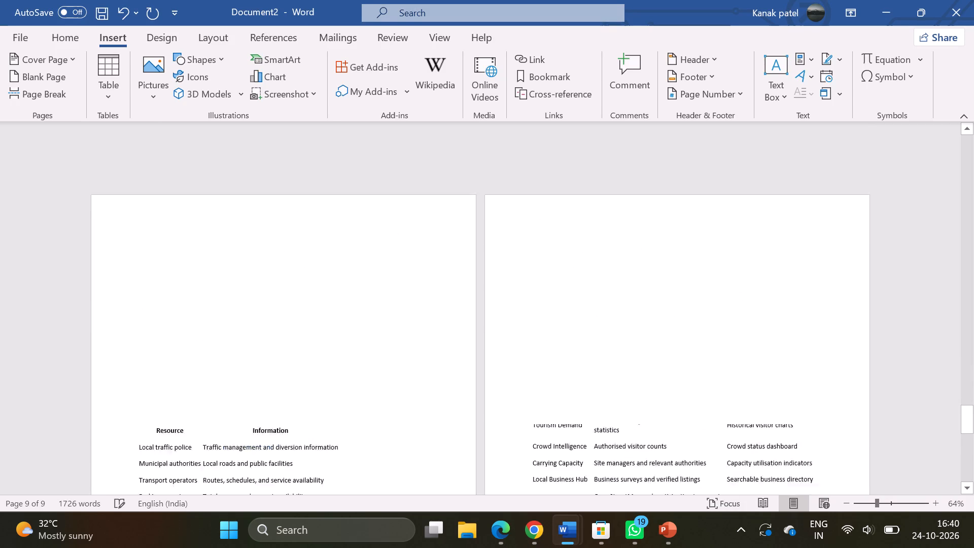
Look through the pasted data-source sections up to "2. Where to Collect Carrying-Capacity Data" and "3. How to Collect Local Economic Data".
scroll(406, 306, "up", 7)
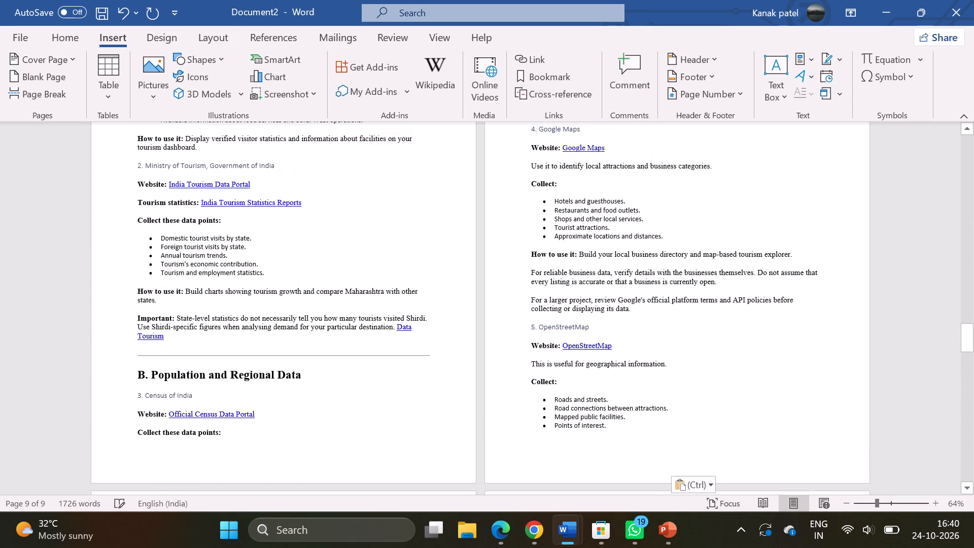
scroll(406, 306, "up", 3)
scroll(406, 306, "down", 6)
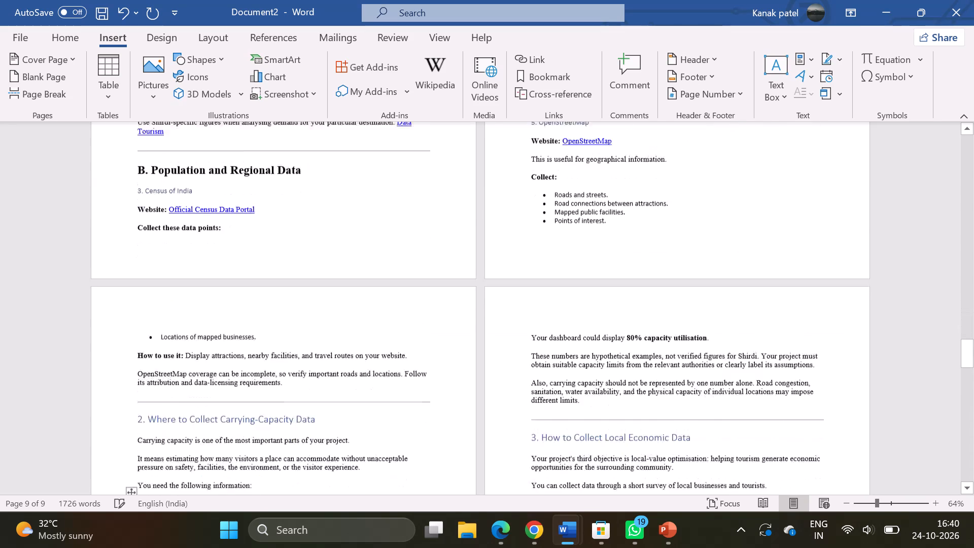
scroll(406, 306, "down", 2)
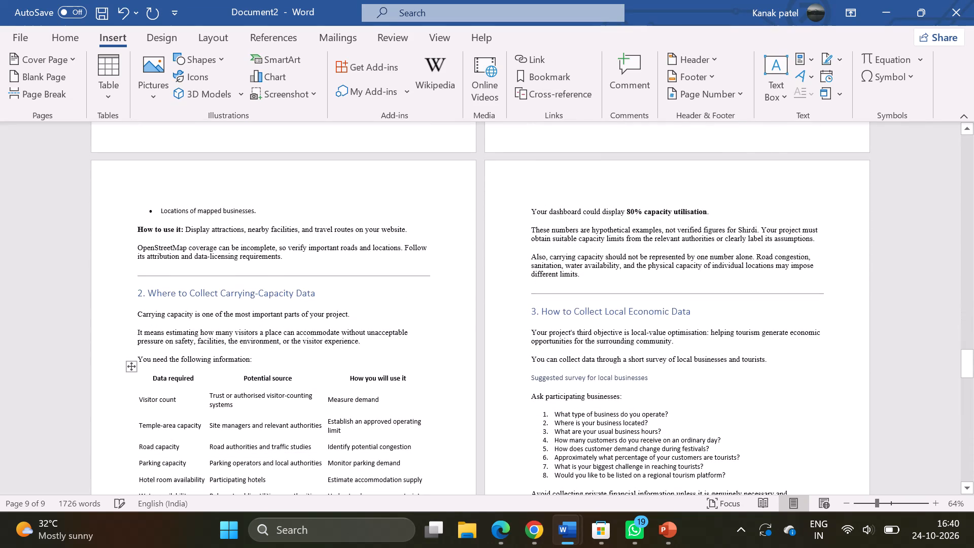
scroll(406, 306, "up", 2)
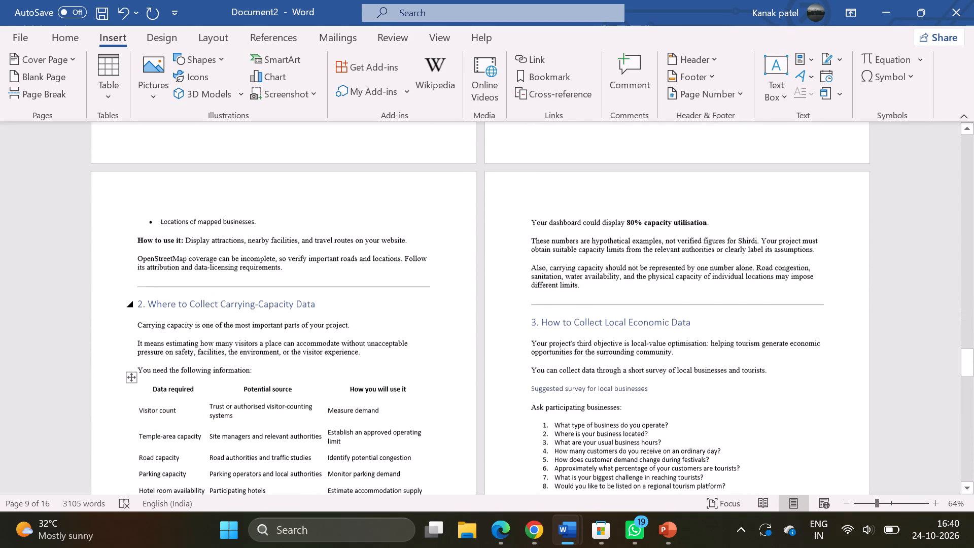
Review the document from "1. Main Core Problem" through the five modules to "5. How the Common System Works" for wording to trim.
scroll(406, 306, "up", 19)
scroll(406, 306, "up", 20)
scroll(406, 306, "up", 19)
scroll(406, 306, "up", 6)
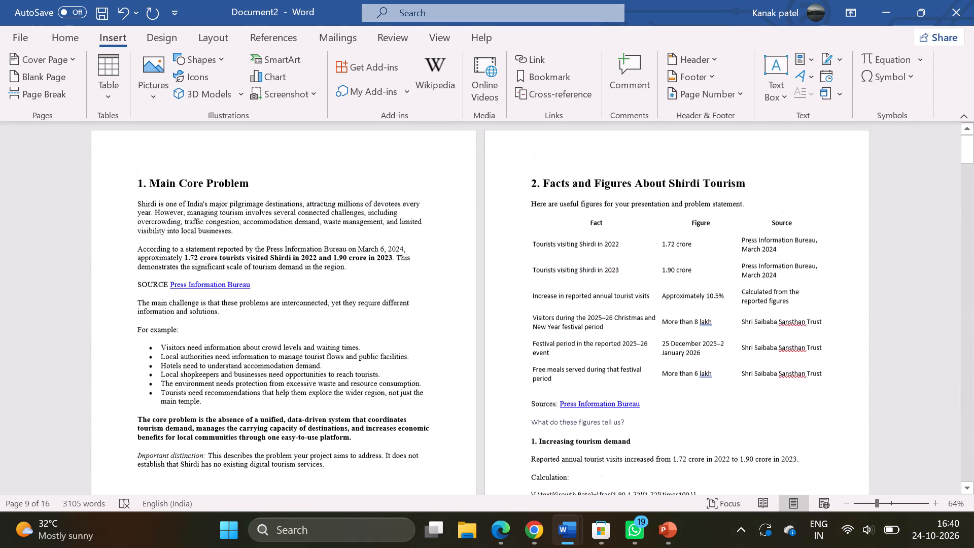
scroll(406, 306, "up", 1)
scroll(406, 306, "down", 8)
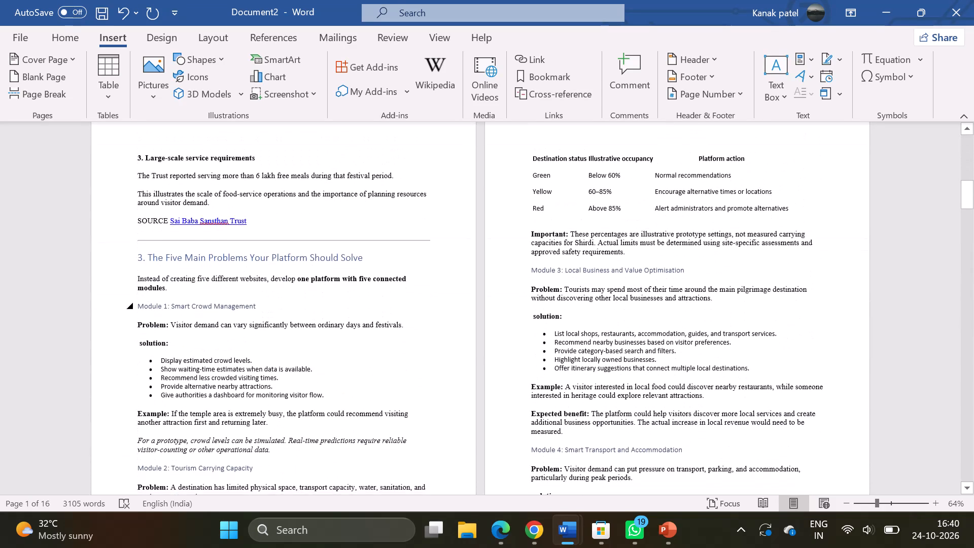
scroll(406, 306, "down", 3)
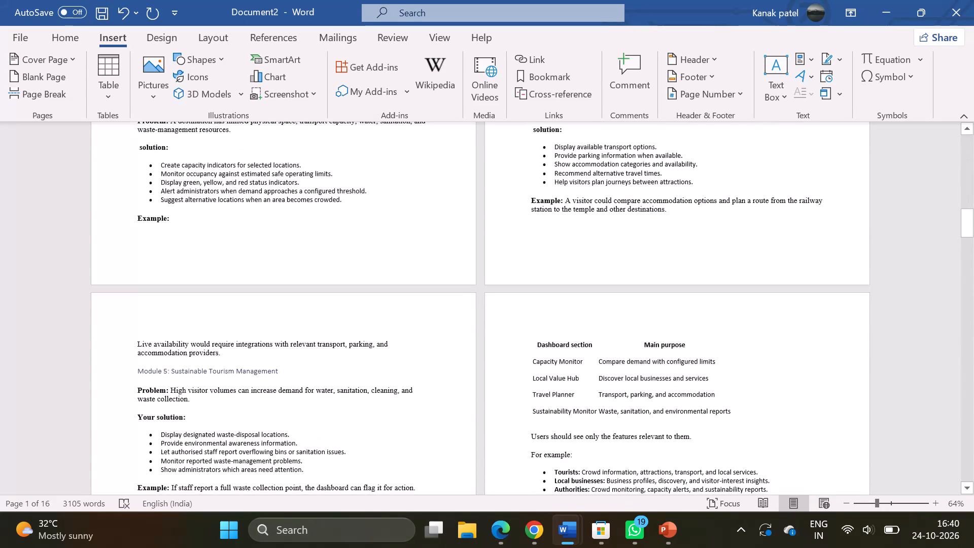
scroll(406, 306, "down", 5)
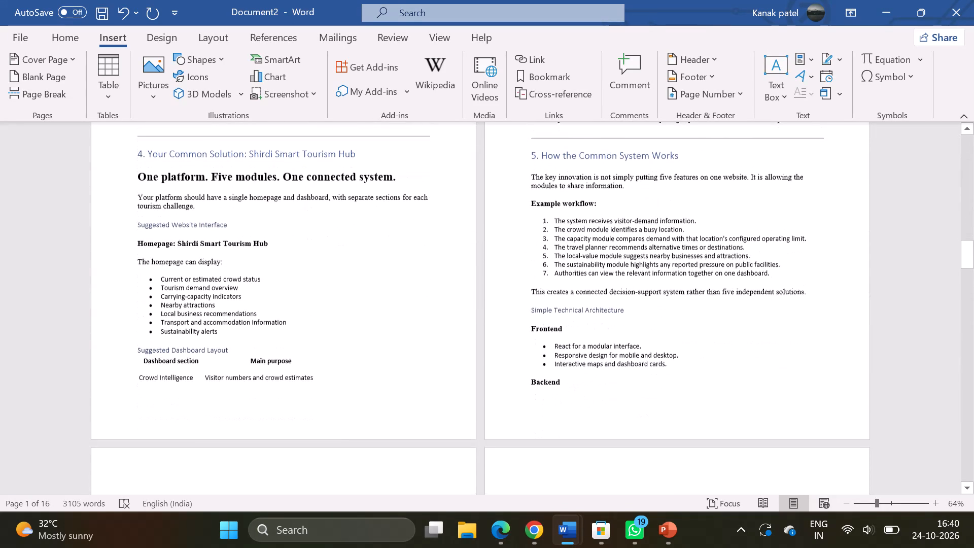
scroll(406, 306, "down", 1)
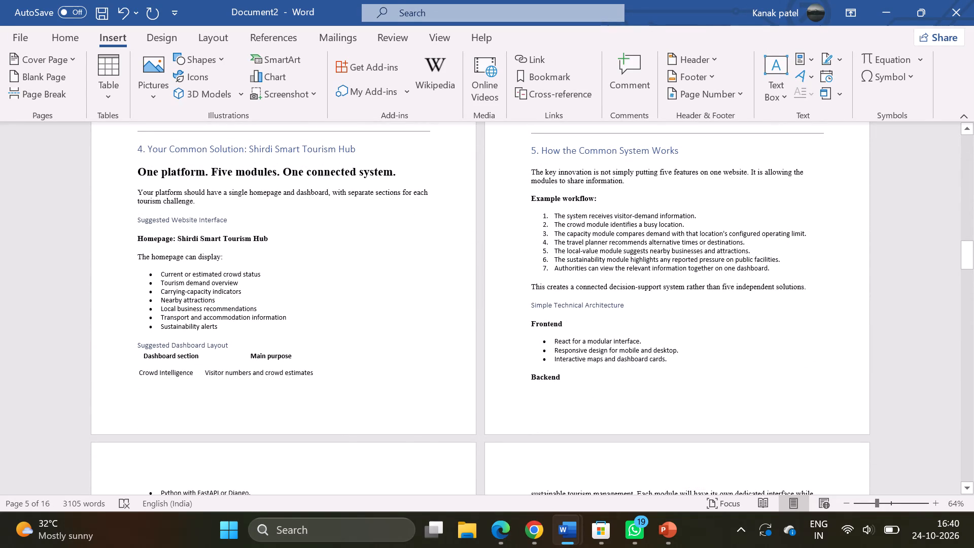
scroll(406, 306, "down", 2)
Remove the word "Your" from the heading "4. Your Common Solution: Shirdi Smart Tourism Hub".
scroll(406, 306, "up", 5)
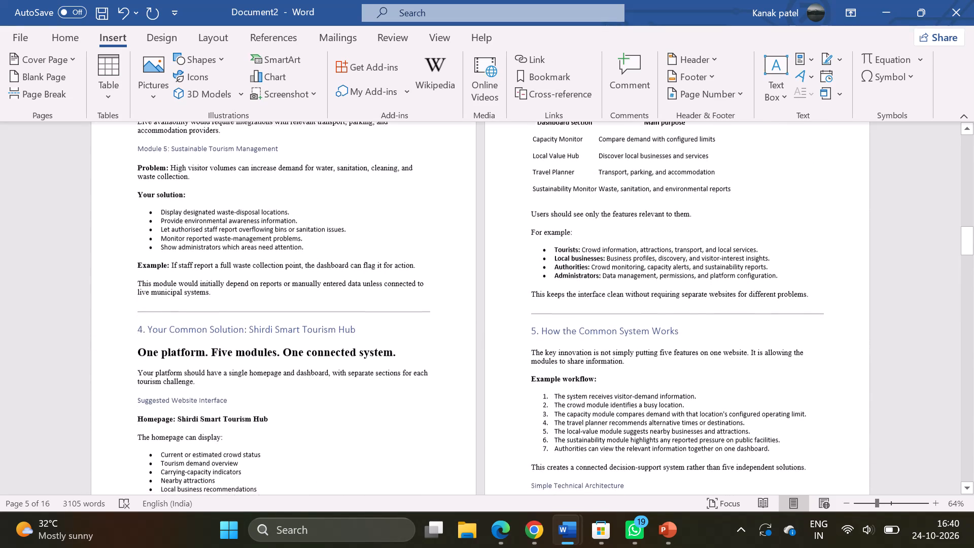
scroll(406, 306, "up", 1)
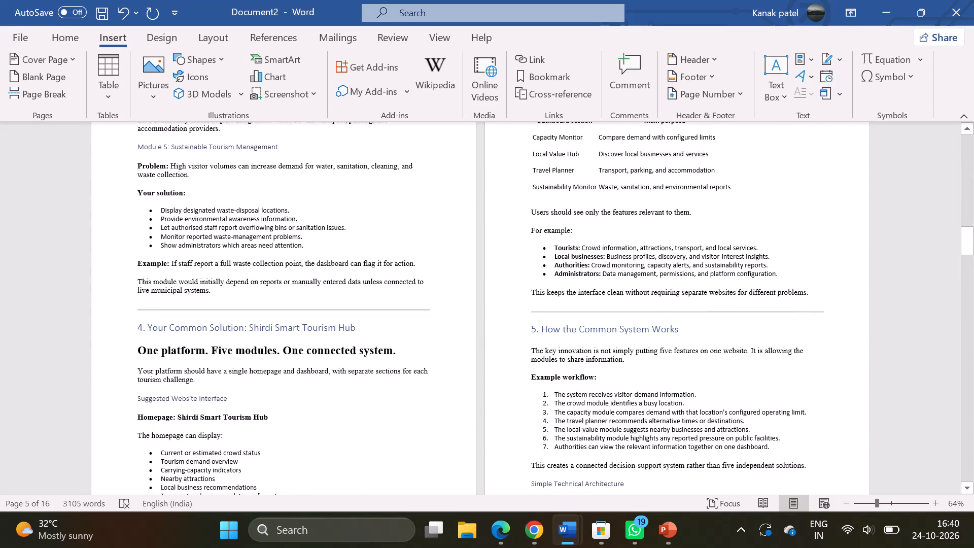
left_click(167, 329)
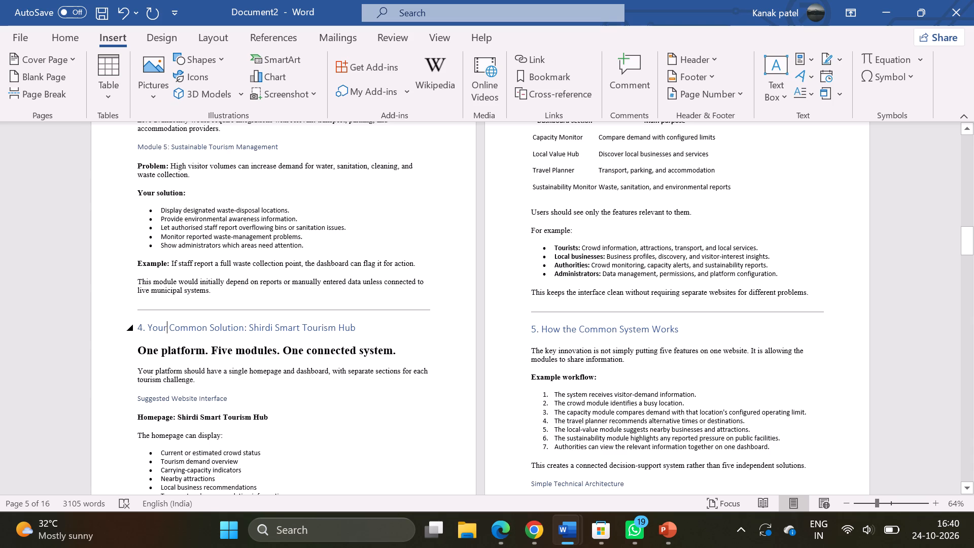
key("BackSpace")
key("BackSpace")
key("BackSpace")
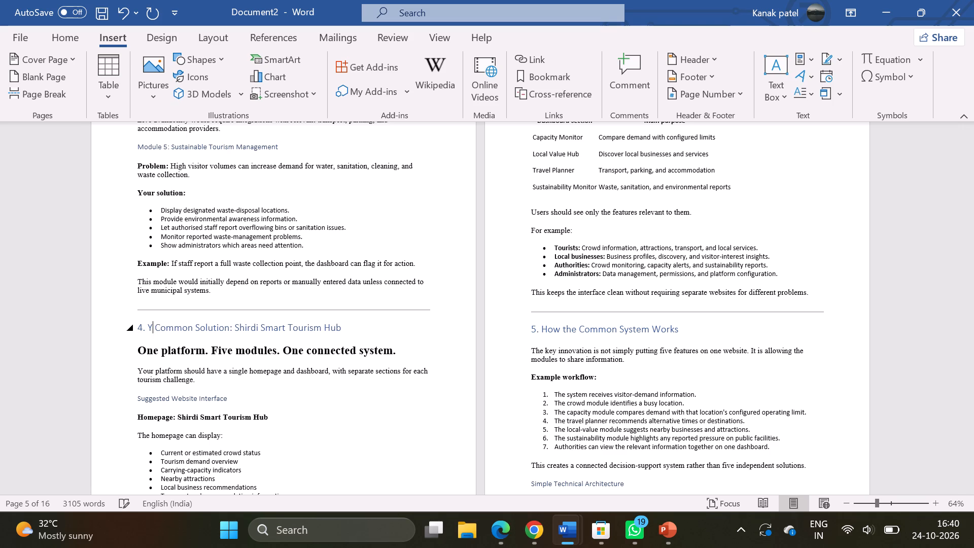
key("BackSpace")
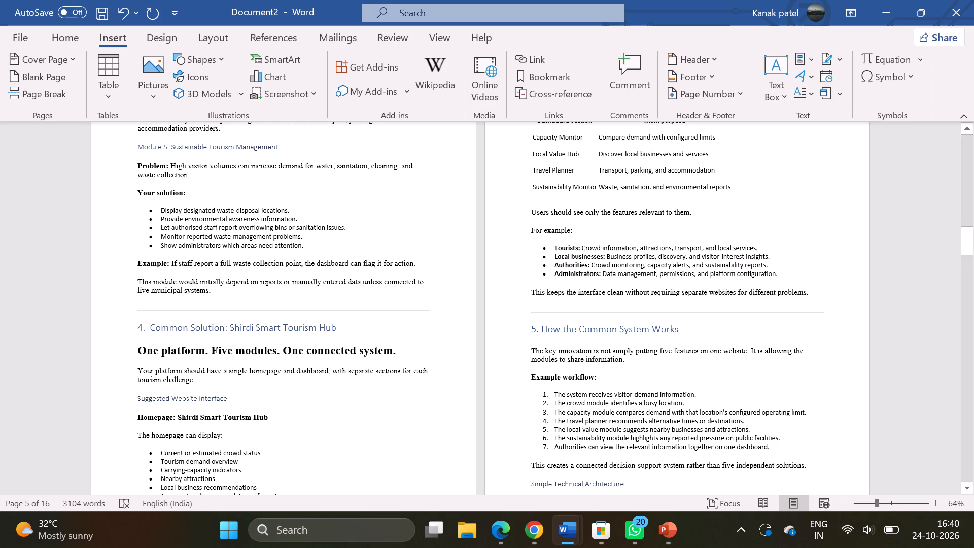
Review the pages from the Suggested Website Interface through the MVP section to the pasted "A. Official Shirdi Tourism Data" section.
scroll(568, 373, "down", 3)
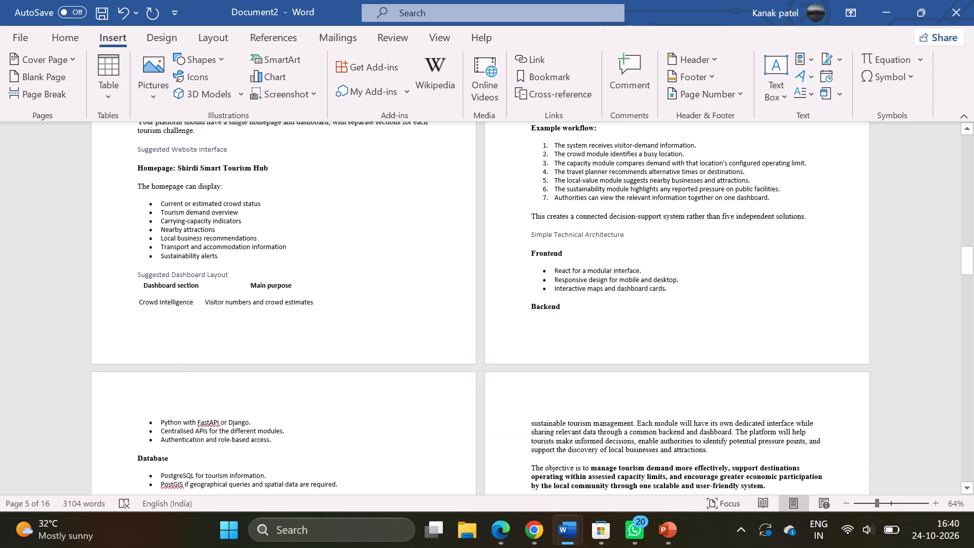
scroll(568, 373, "down", 4)
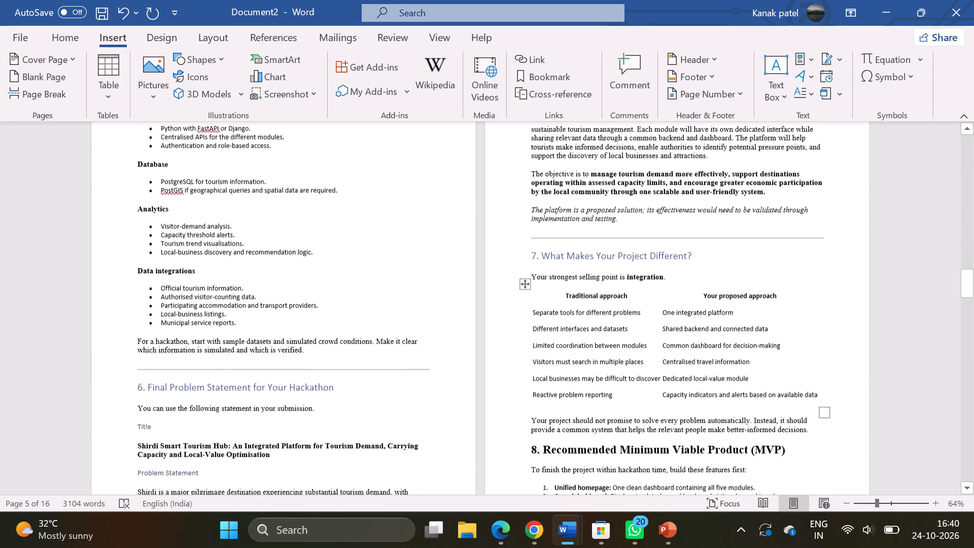
scroll(568, 373, "down", 6)
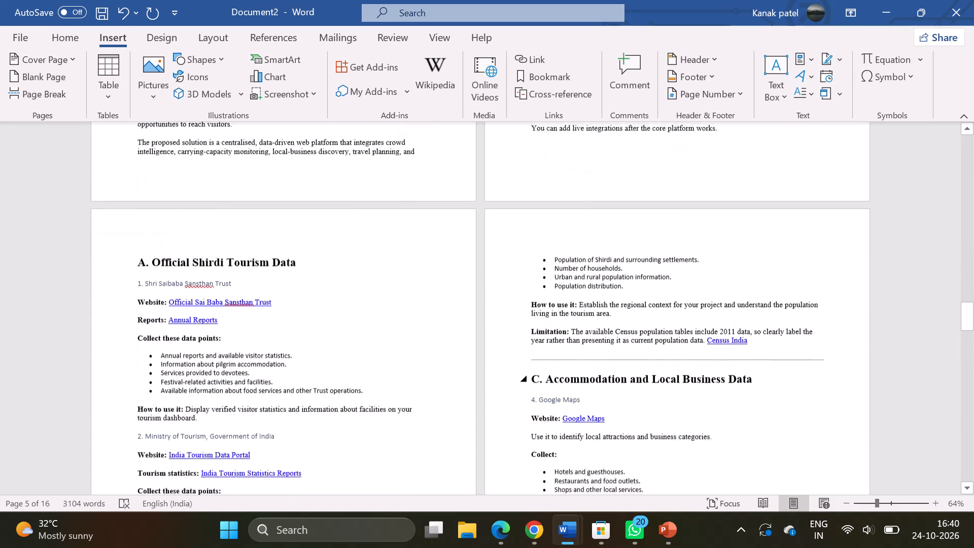
scroll(567, 366, "down", 2)
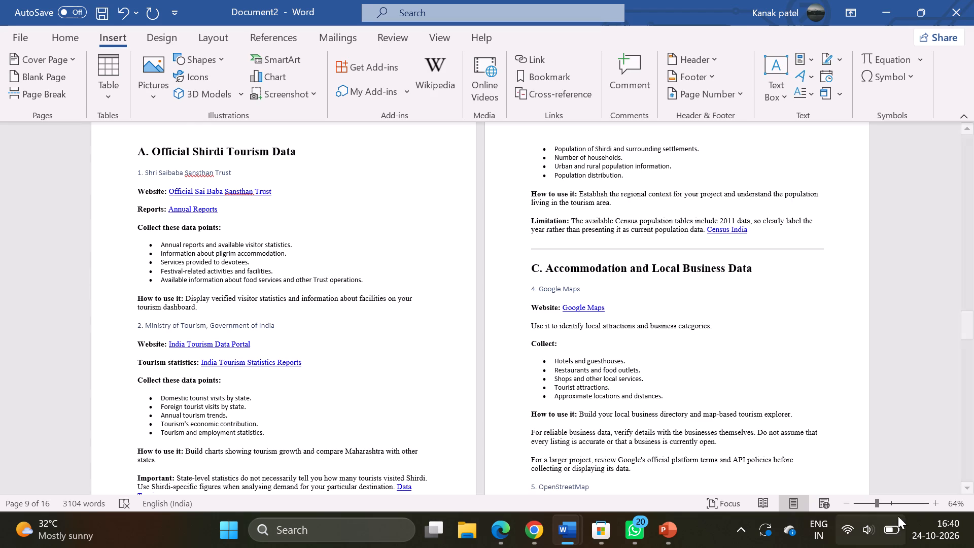
Read the pasted tourism, population, and accommodation and local business data sections, A to C, with the page enlarged to 90%.
left_click(938, 505)
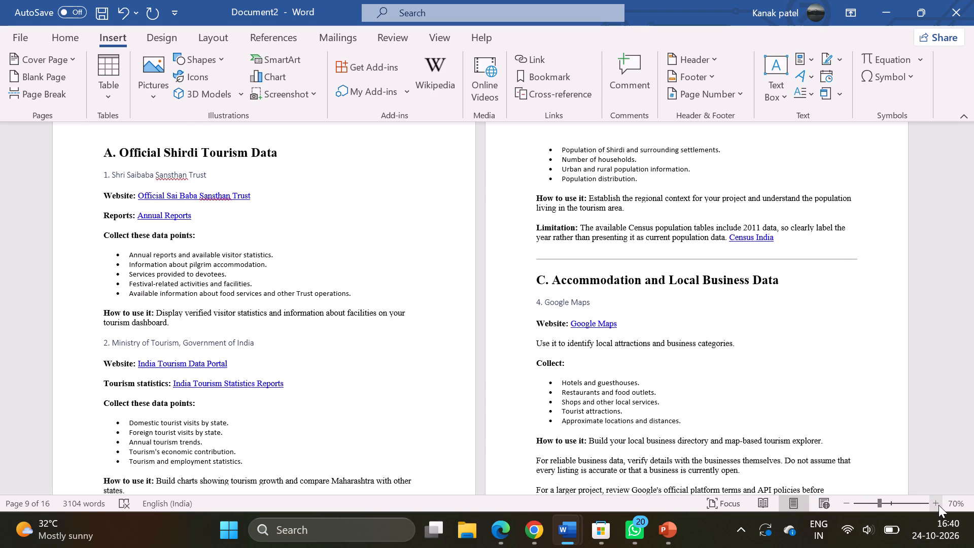
left_click(938, 505)
left_click(938, 505)
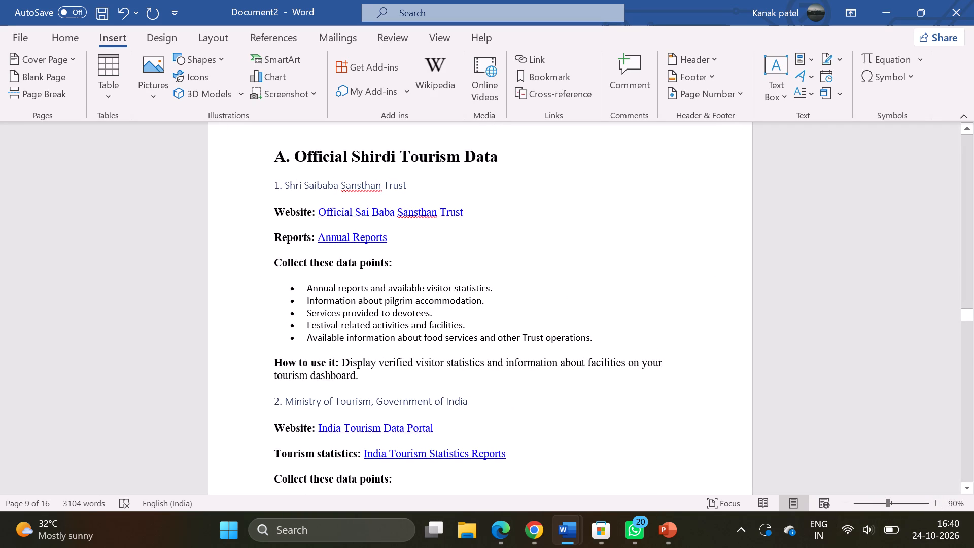
scroll(387, 314, "down", 1)
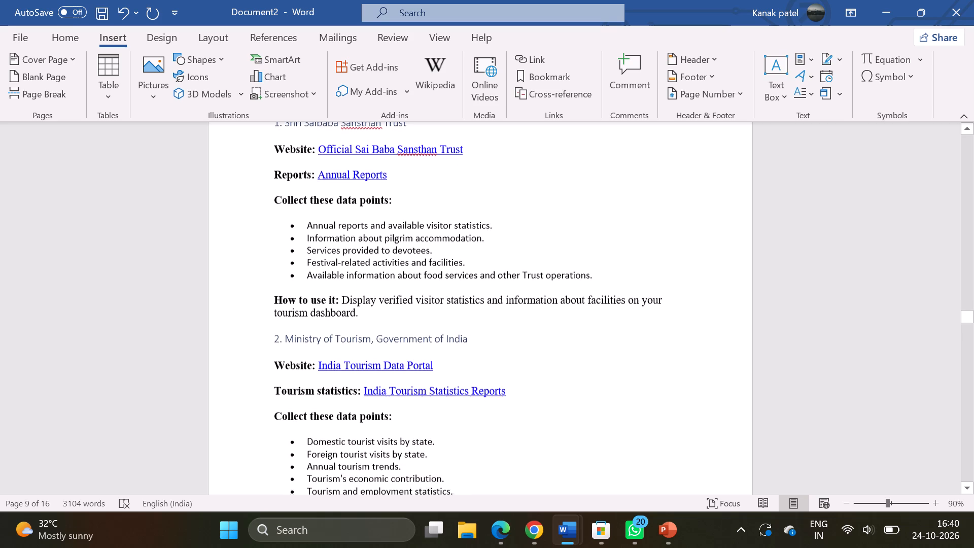
scroll(387, 314, "down", 3)
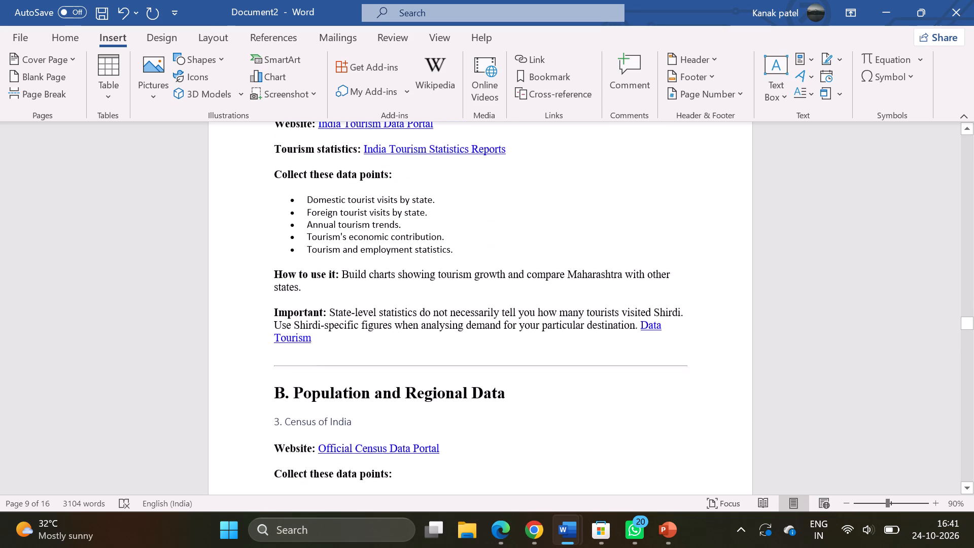
scroll(387, 314, "down", 2)
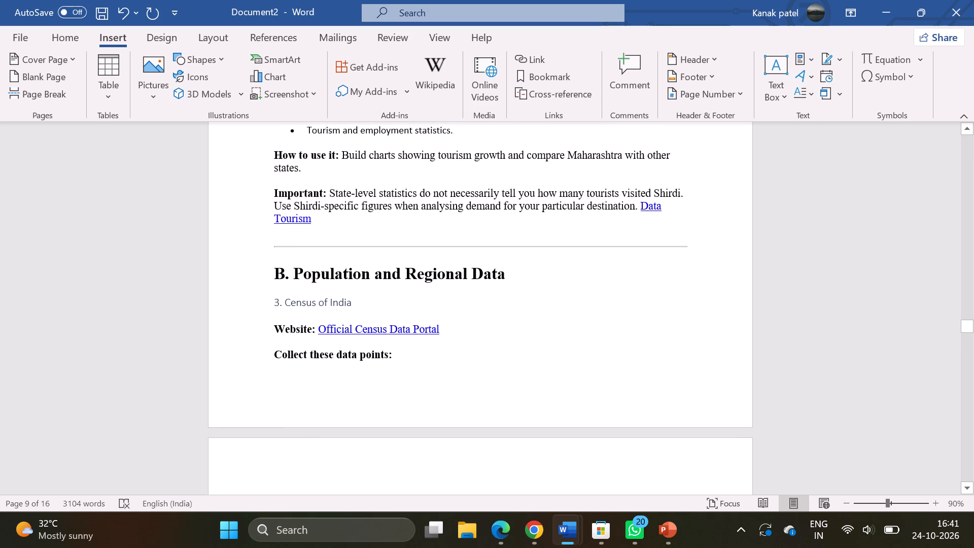
scroll(387, 314, "down", 3)
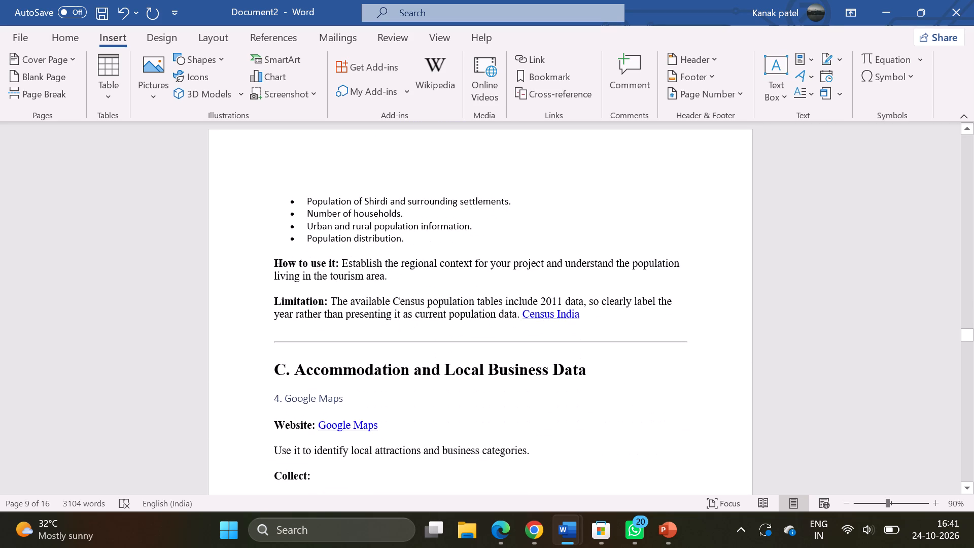
scroll(387, 314, "down", 3)
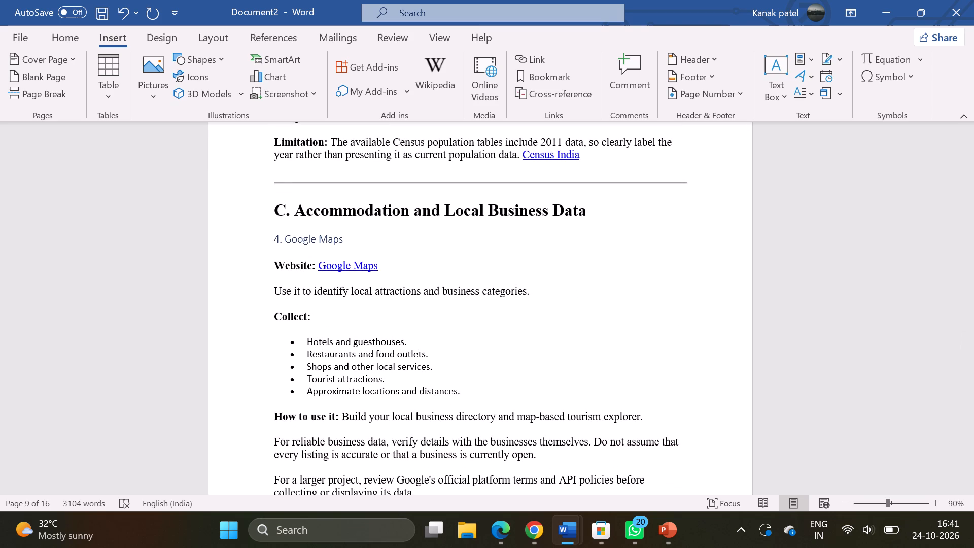
scroll(387, 314, "up", 9)
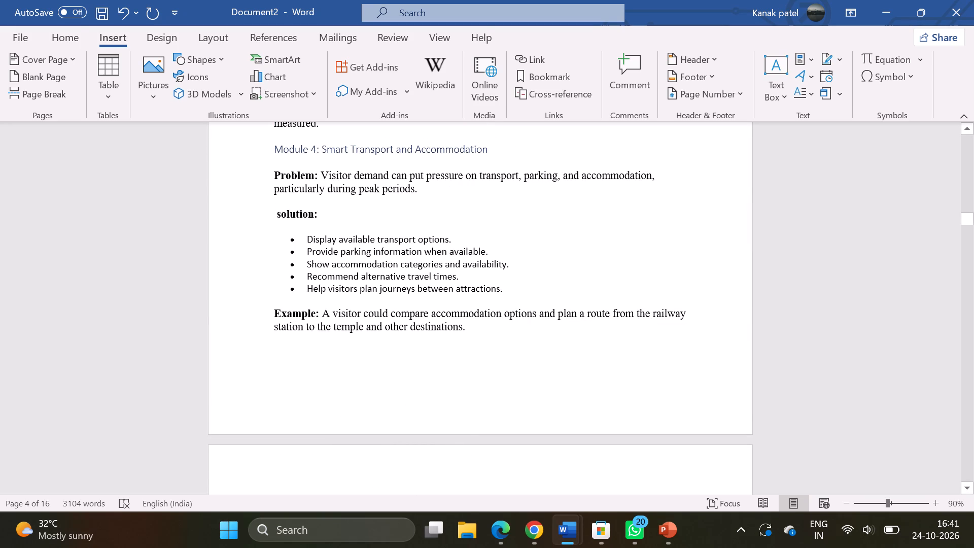
Delete the "Important distinction" paragraph that ends section "1. Main Core Problem" on the first page.
scroll(426, 547, "up", 3)
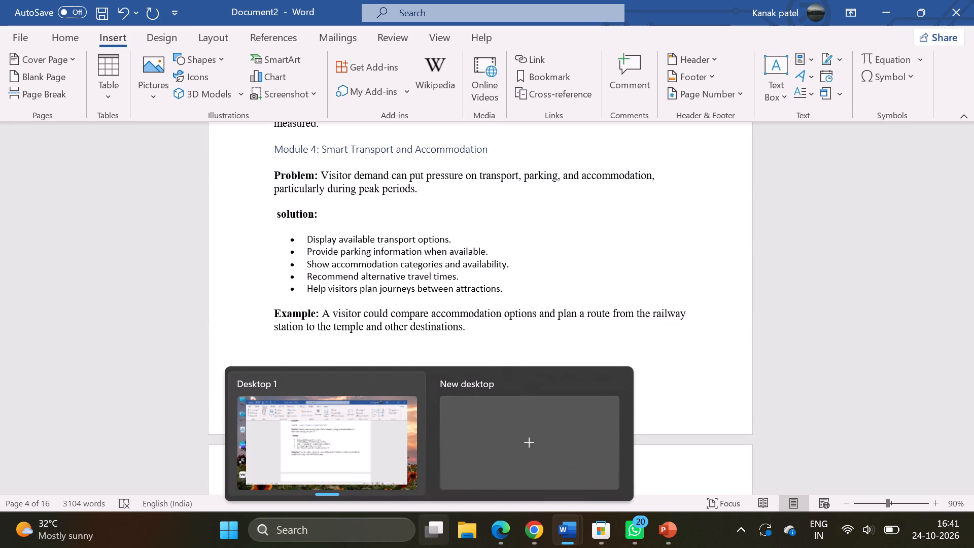
left_click(911, 311)
scroll(531, 426, "up", 4)
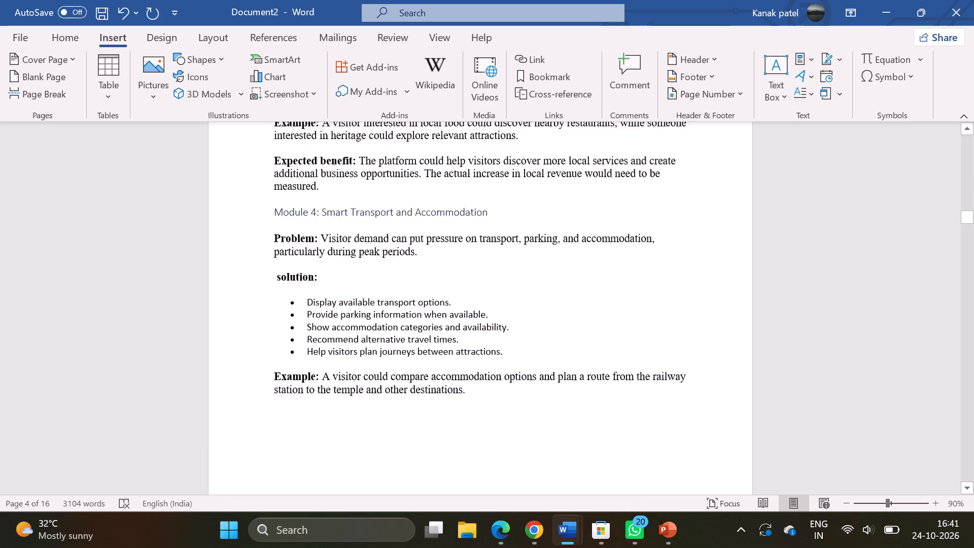
scroll(531, 426, "up", 20)
scroll(531, 426, "up", 5)
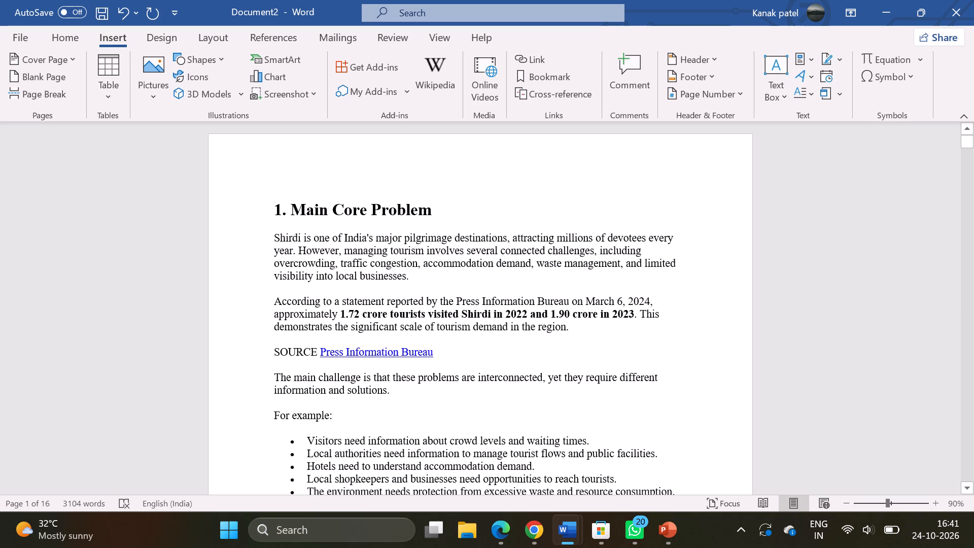
scroll(604, 337, "down", 4)
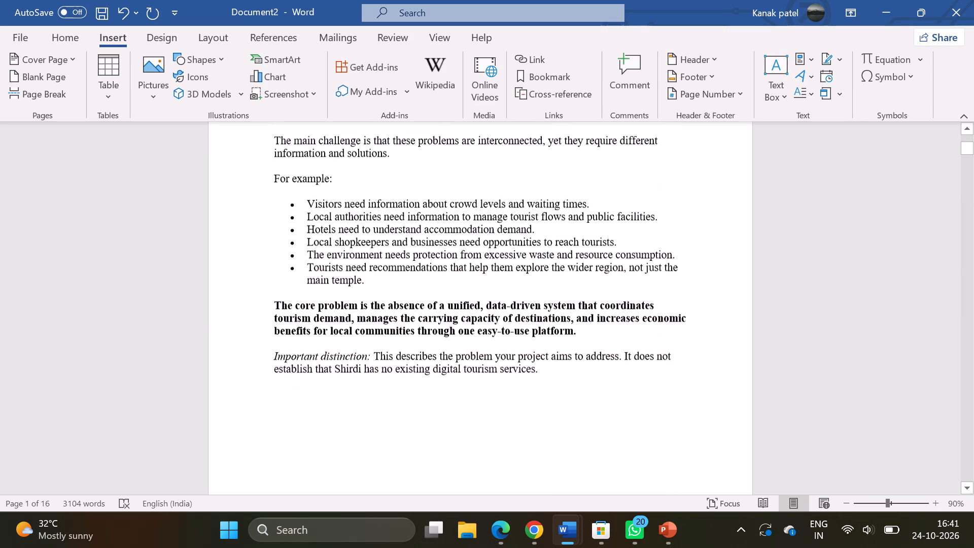
scroll(604, 337, "down", 1)
left_click_drag(263, 315, 413, 356)
key("BackSpace")
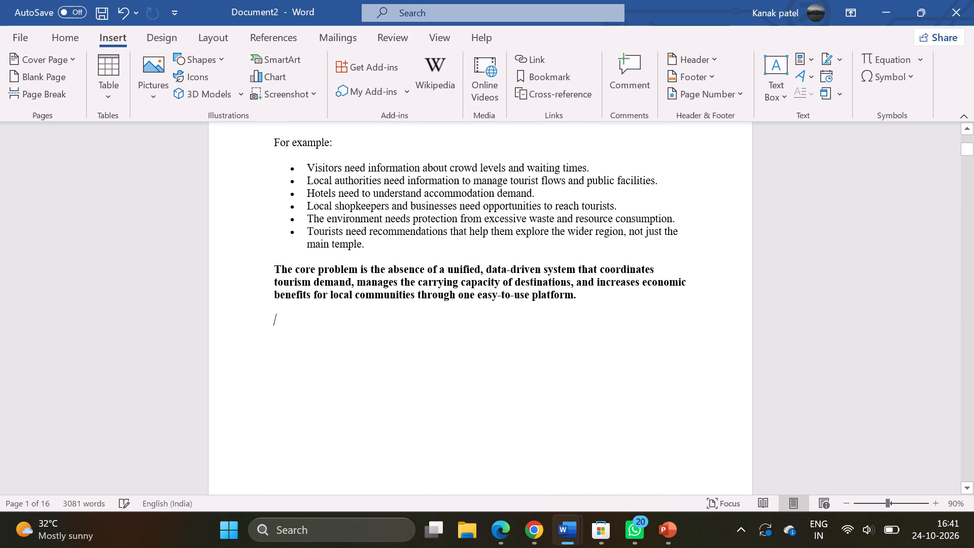
left_click(595, 299)
Review section "2. Facts and Figures About Shirdi Tourism" and the start of section 3 with Module 1 for remaining wording to trim.
scroll(595, 299, "down", 3)
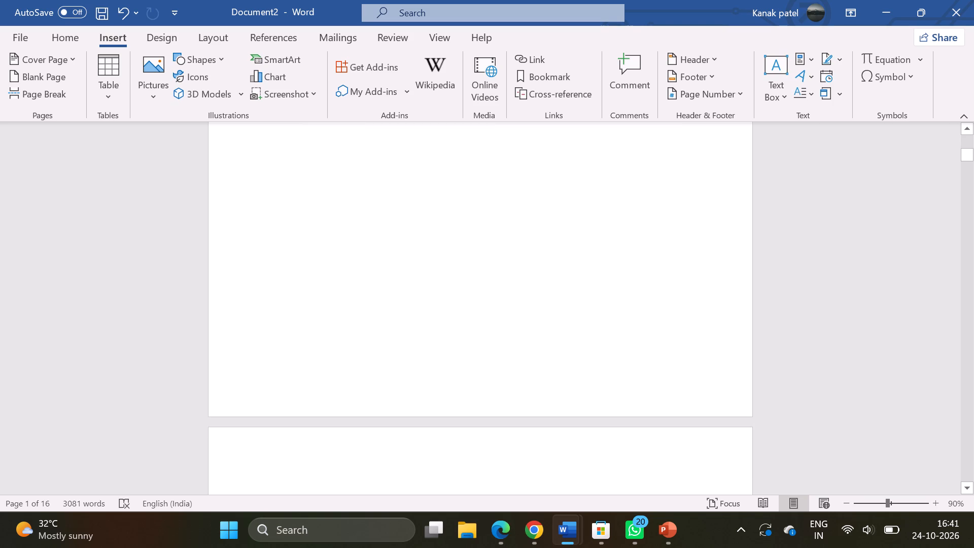
scroll(595, 299, "down", 1)
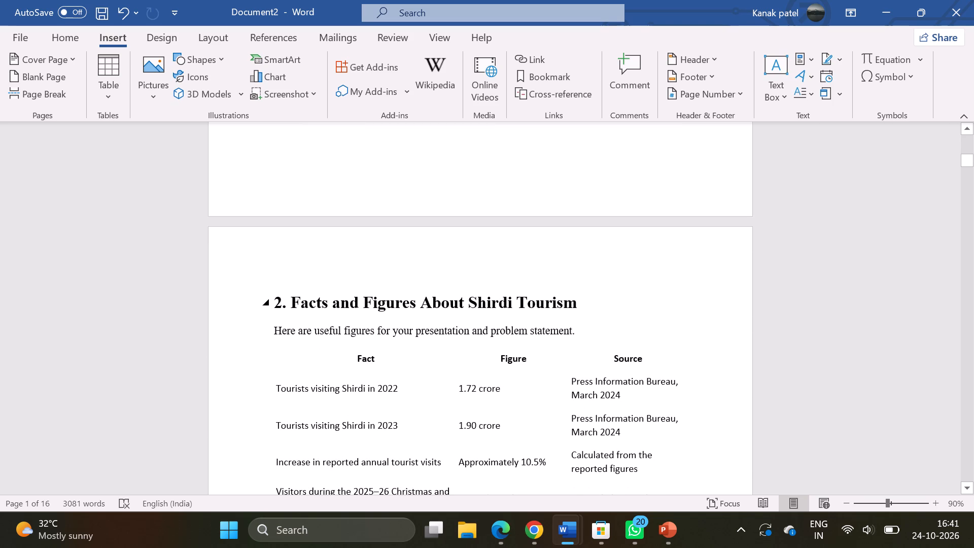
scroll(595, 299, "down", 1)
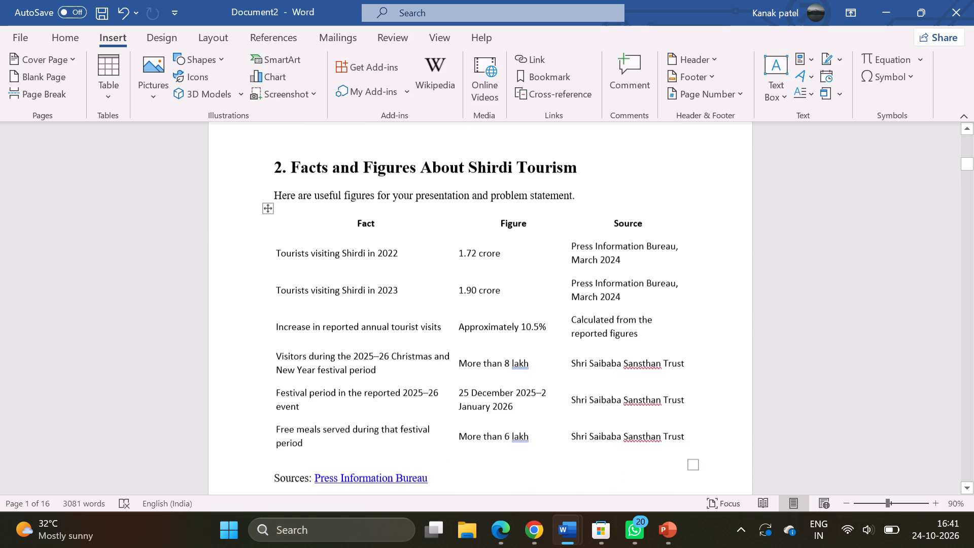
scroll(595, 299, "down", 1)
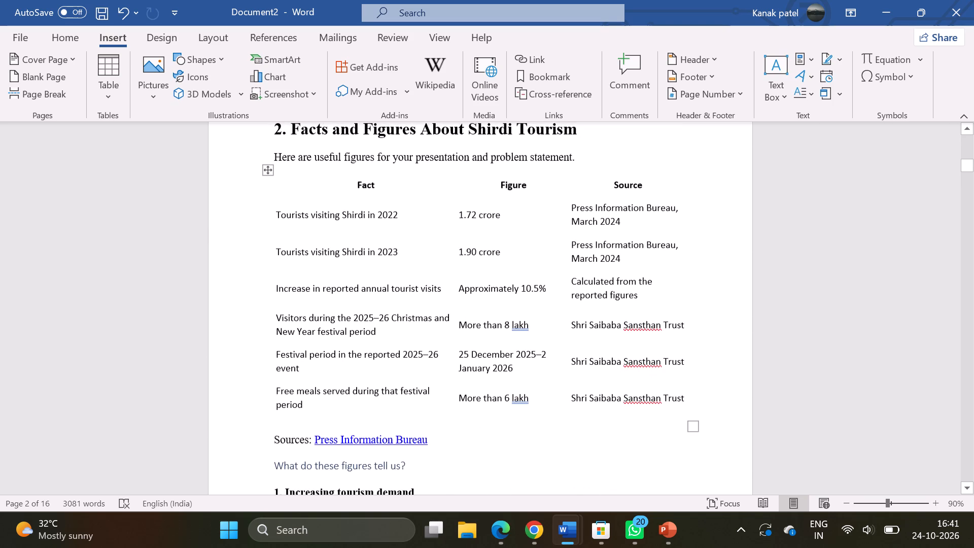
scroll(595, 299, "right", 4)
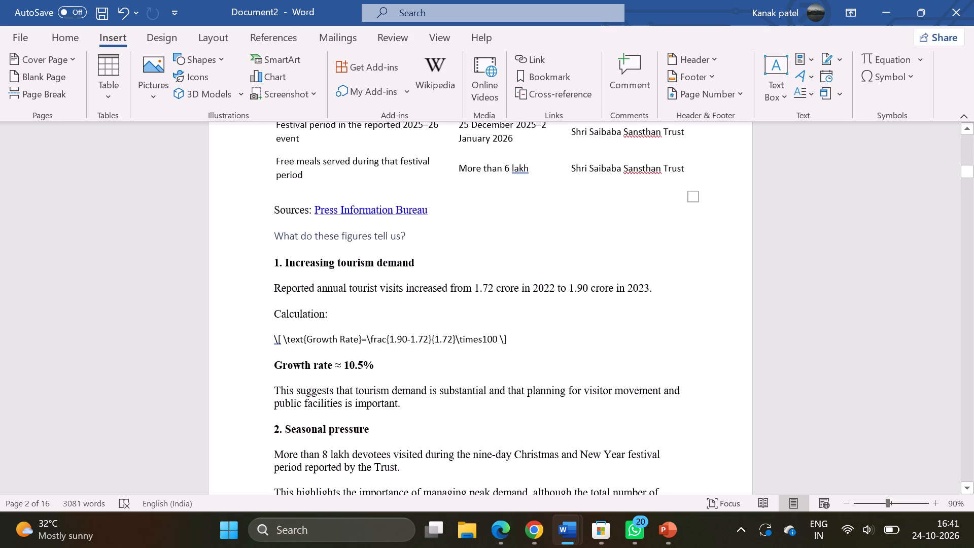
scroll(595, 299, "right", 3)
scroll(595, 299, "down", 1)
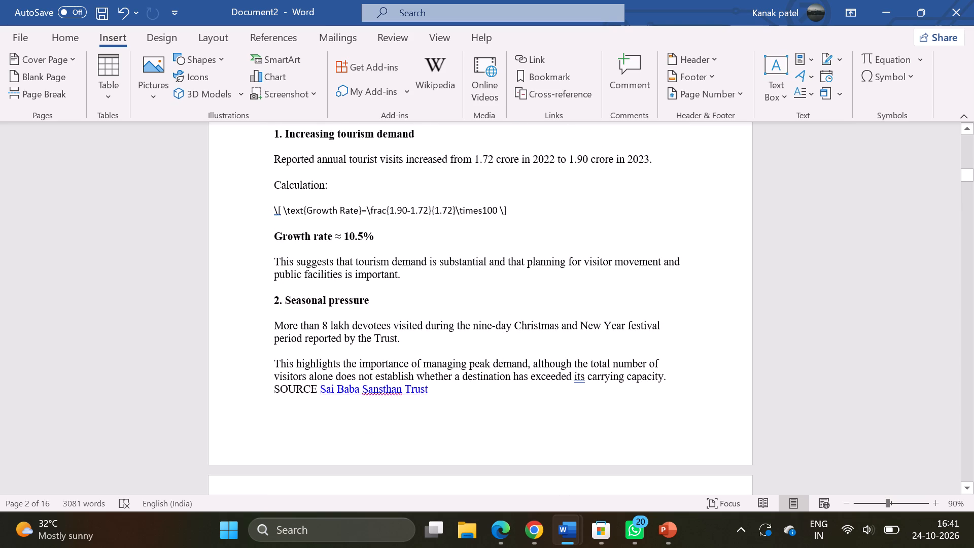
scroll(595, 299, "down", 4)
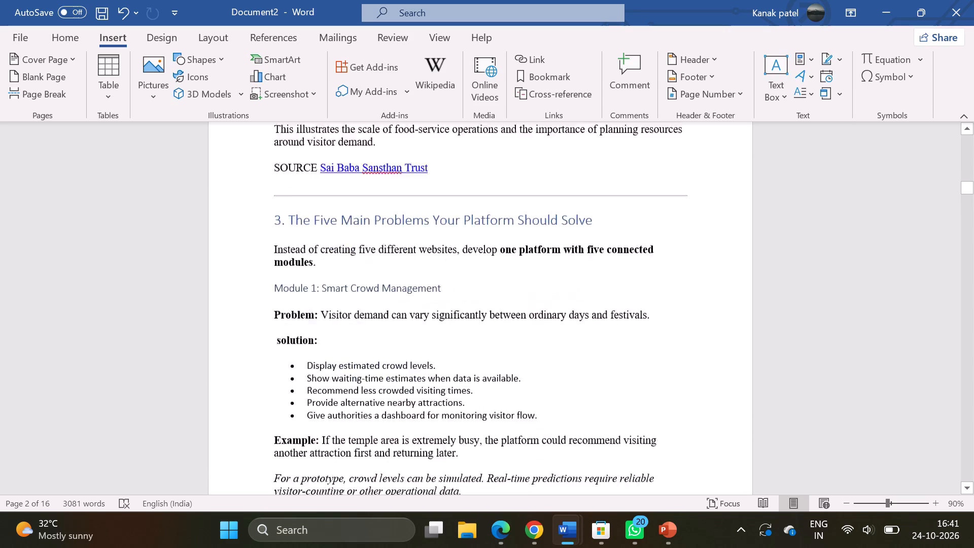
Review the carrying-capacity status table and Modules 3 to 5 of the platform description.
scroll(595, 299, "down", 5)
scroll(595, 299, "up", 1)
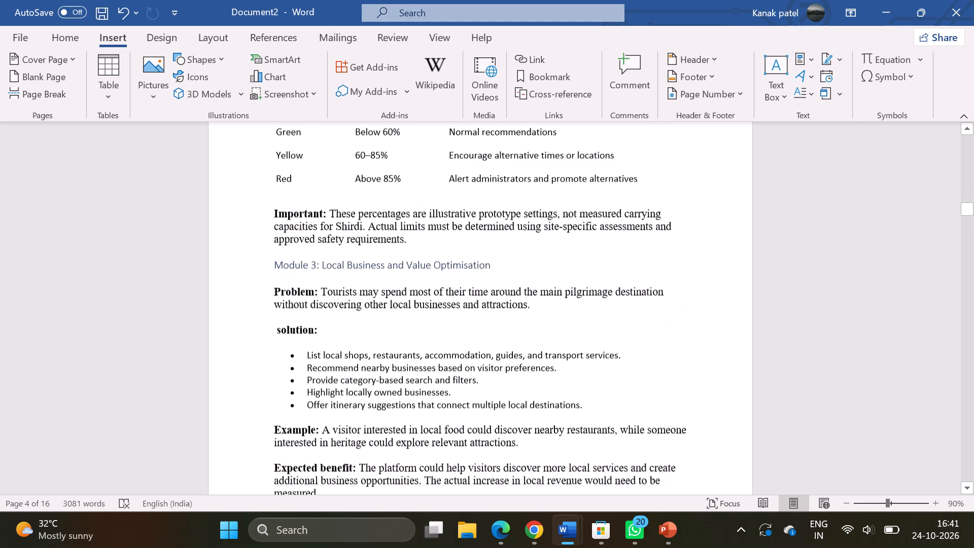
scroll(595, 299, "up", 1)
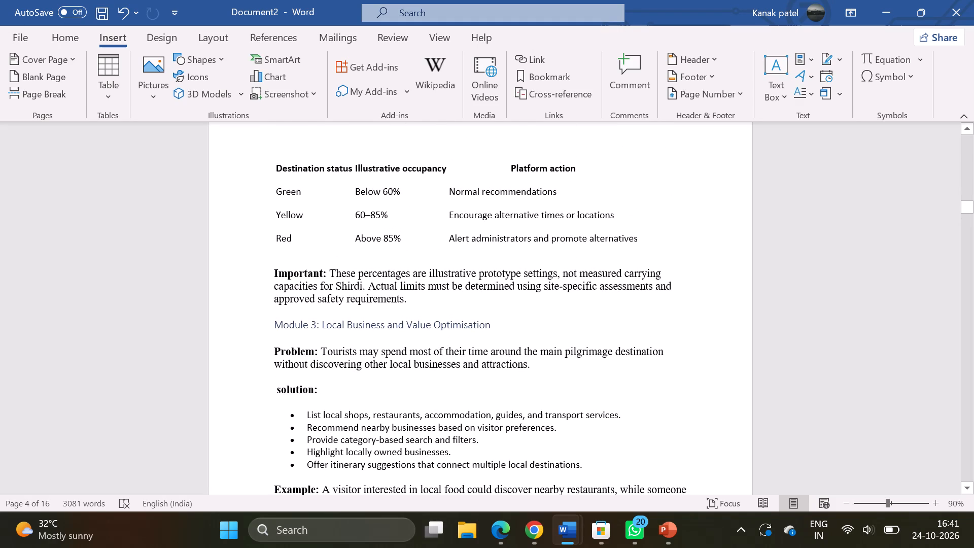
scroll(595, 299, "down", 3)
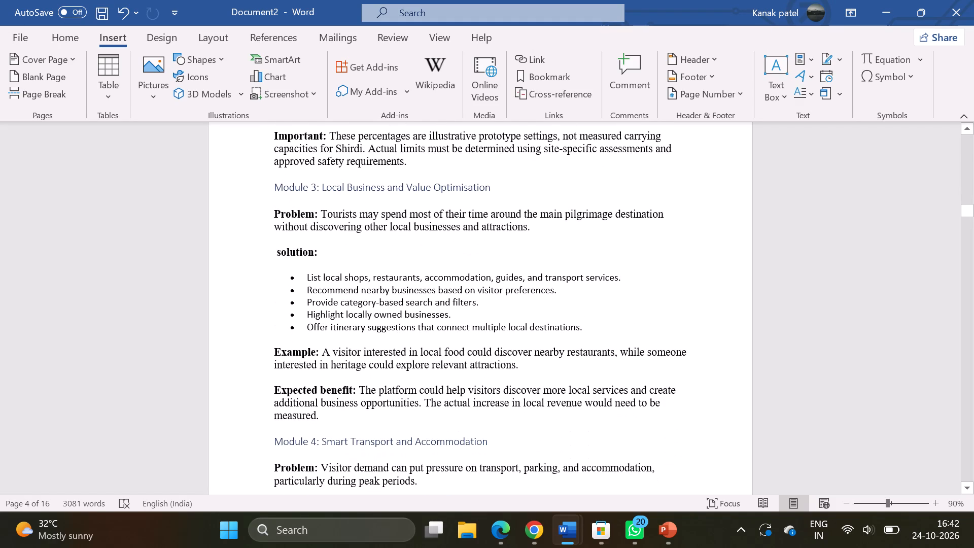
scroll(595, 299, "down", 5)
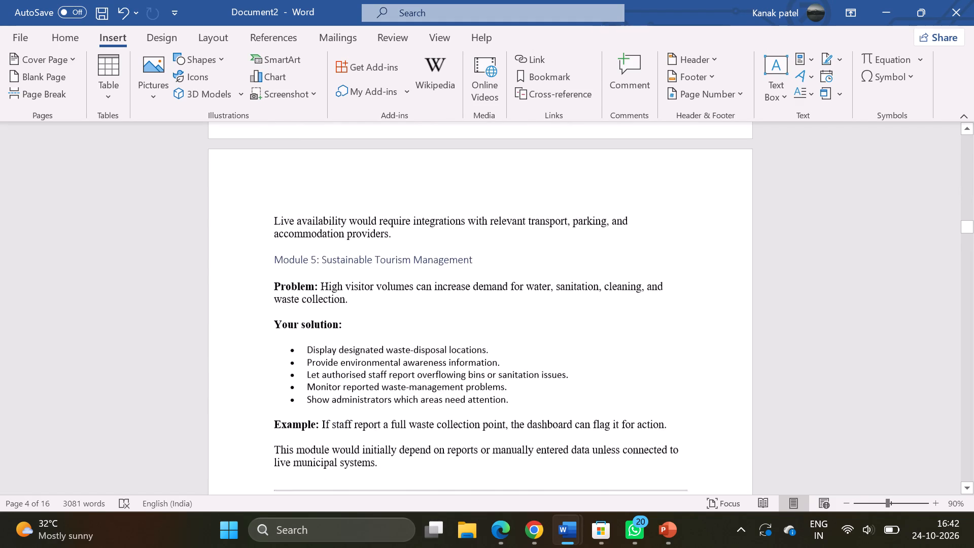
Review the pages from "5. How the Common System Works" through the problem statement and MVP features to "A. Official Shirdi Tourism Data".
scroll(595, 299, "down", 4)
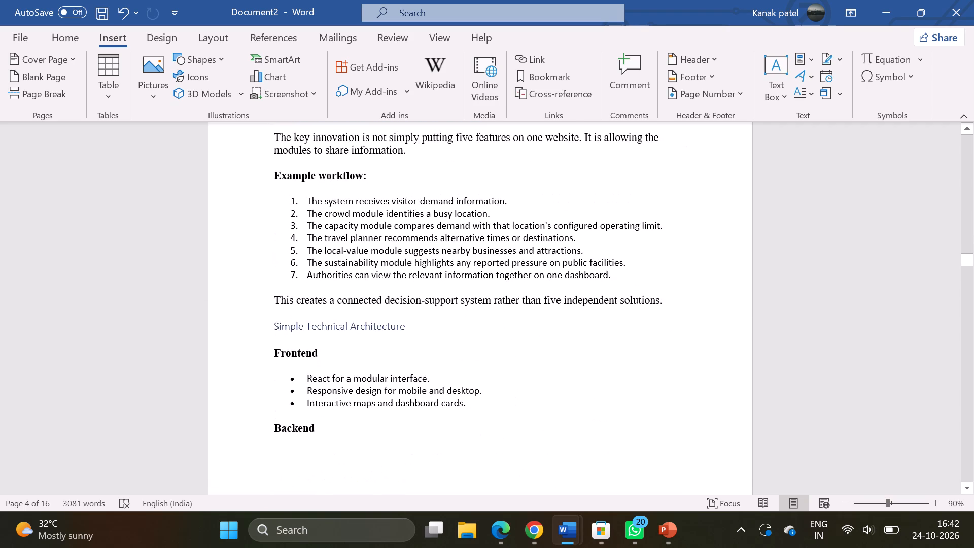
scroll(595, 299, "up", 1)
scroll(595, 299, "down", 2)
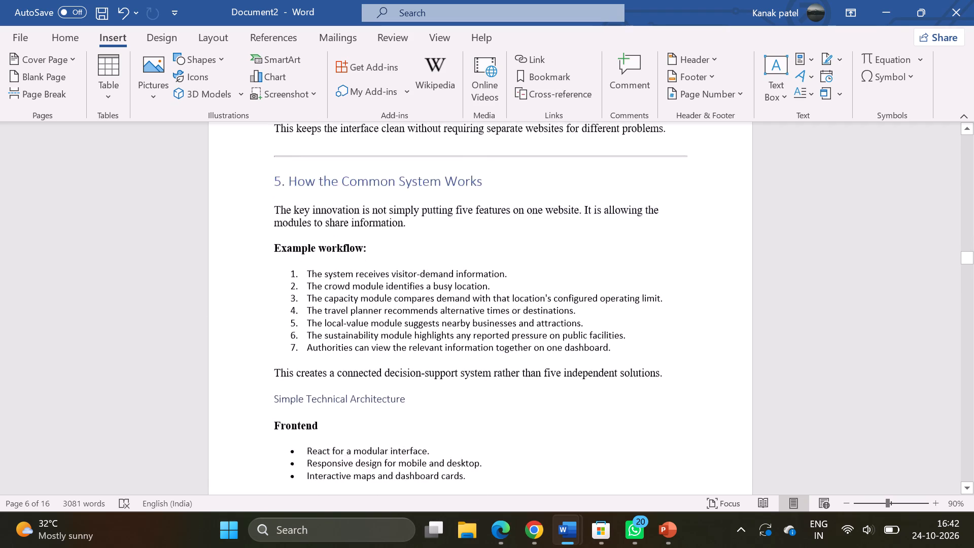
scroll(595, 299, "down", 7)
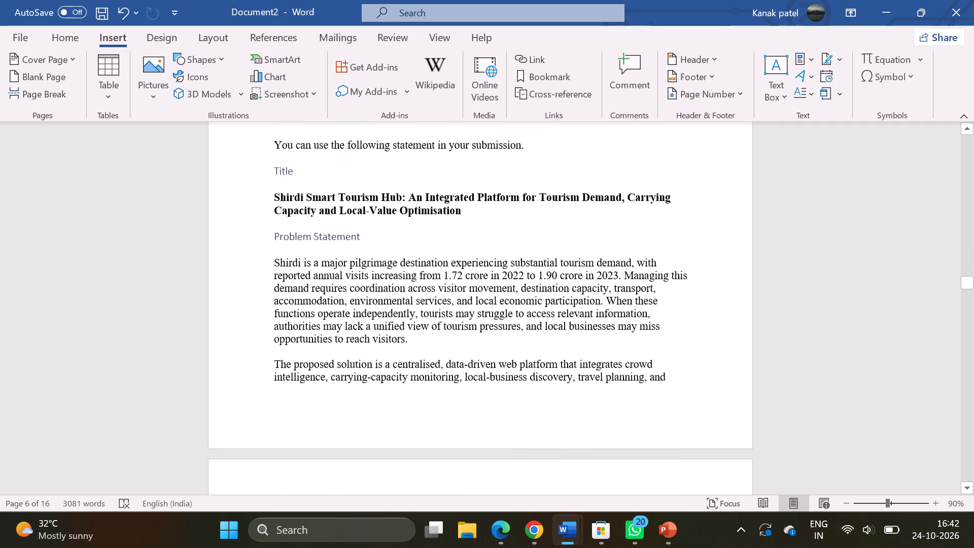
scroll(595, 299, "down", 4)
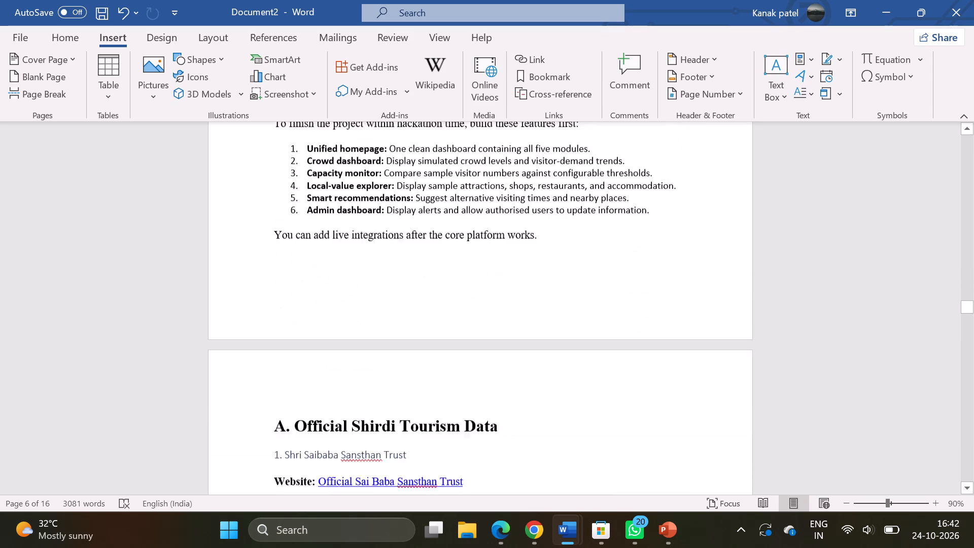
scroll(595, 299, "down", 1)
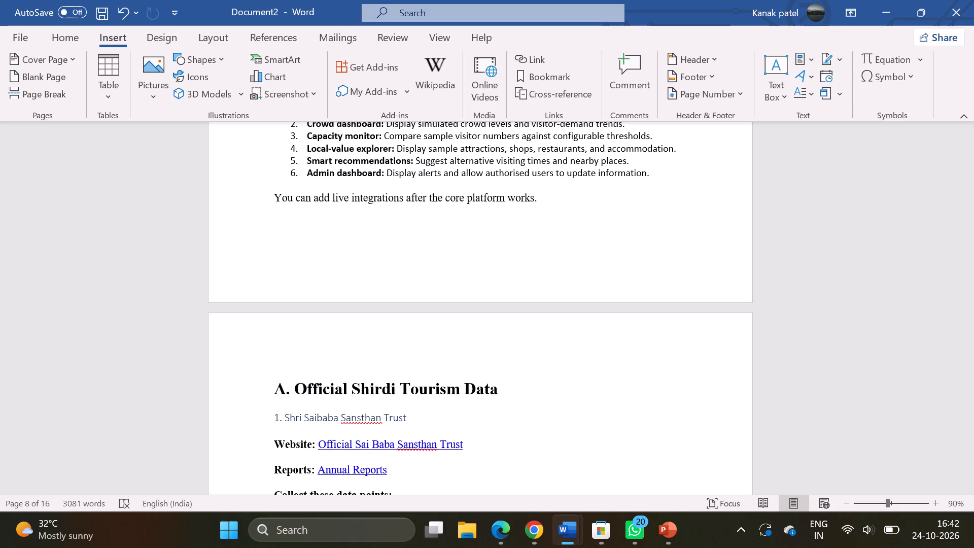
Save the document to the Desktop as a Word Document named "HACKATHON PROJECT".
left_click(17, 36)
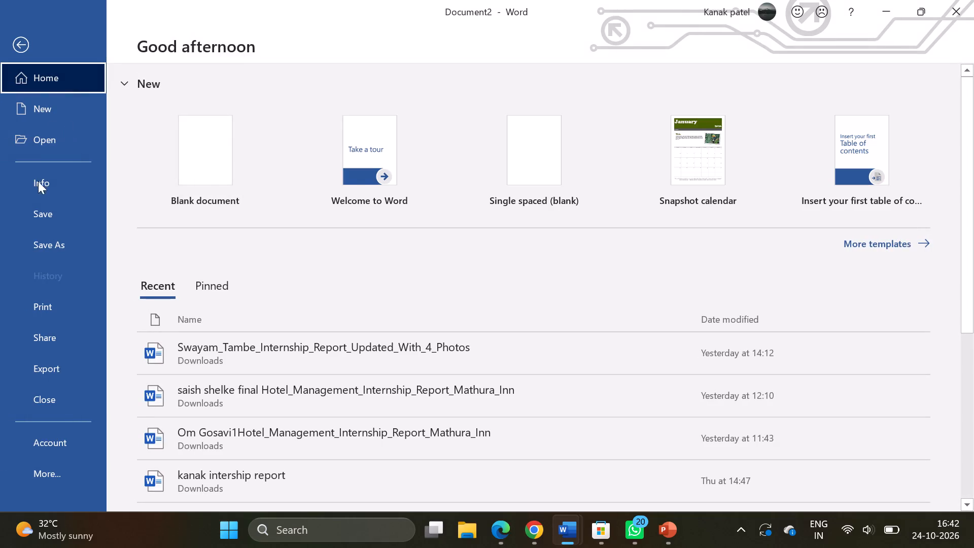
left_click(59, 253)
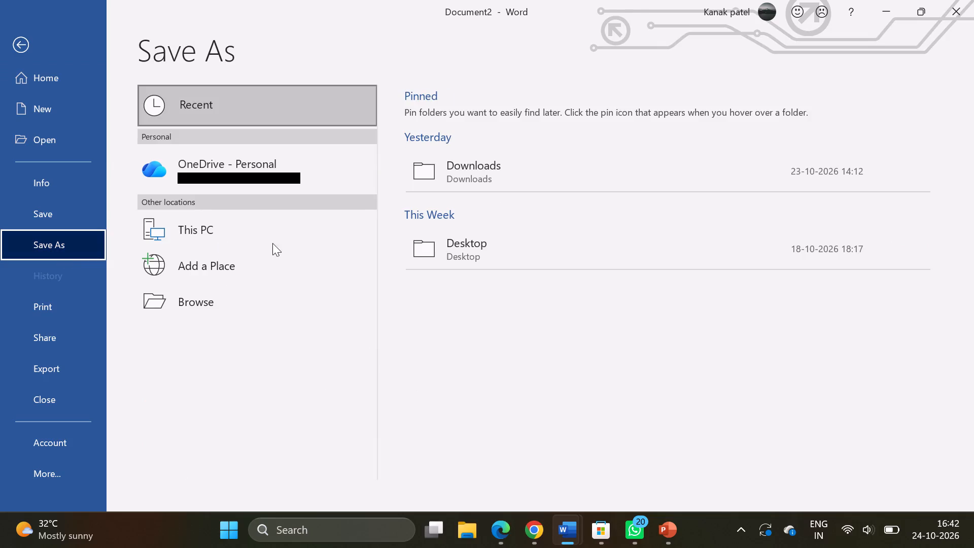
left_click(238, 229)
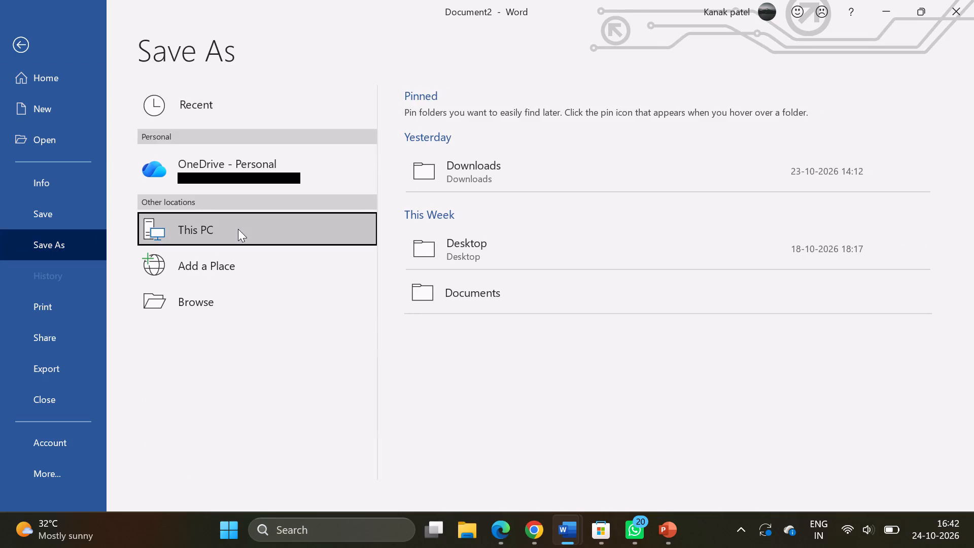
left_click(480, 250)
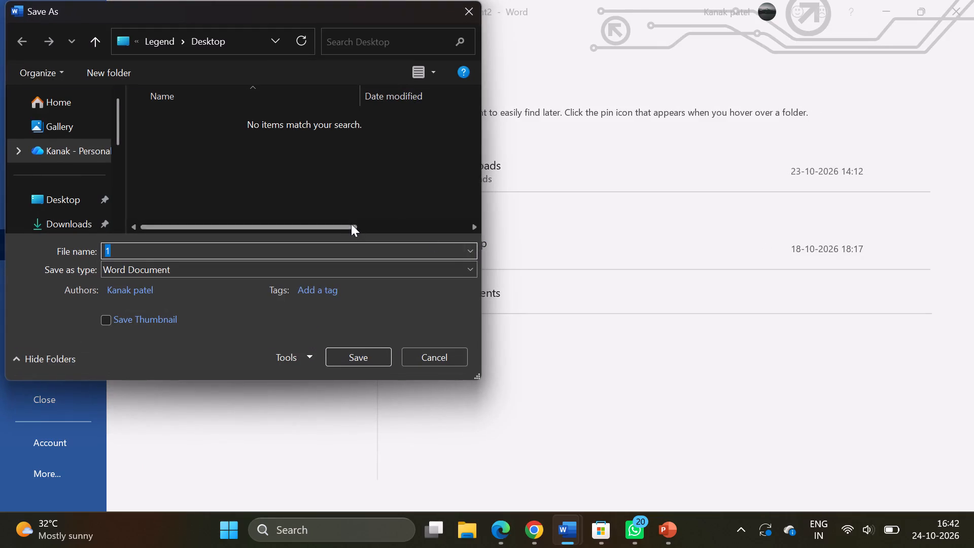
left_click(350, 248)
key("BackSpace")
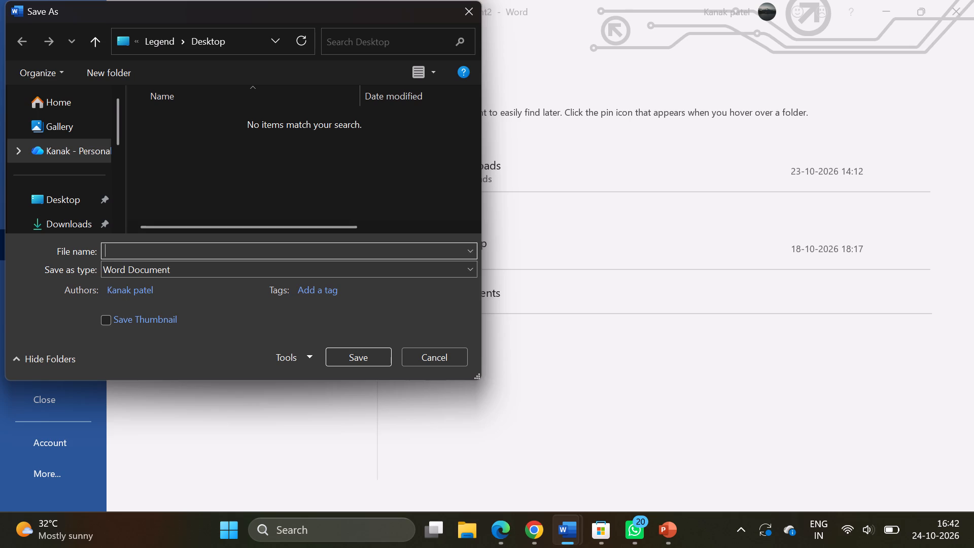
type("HAC")
type("KATHON")
key("space")
type("PRO")
key("j")
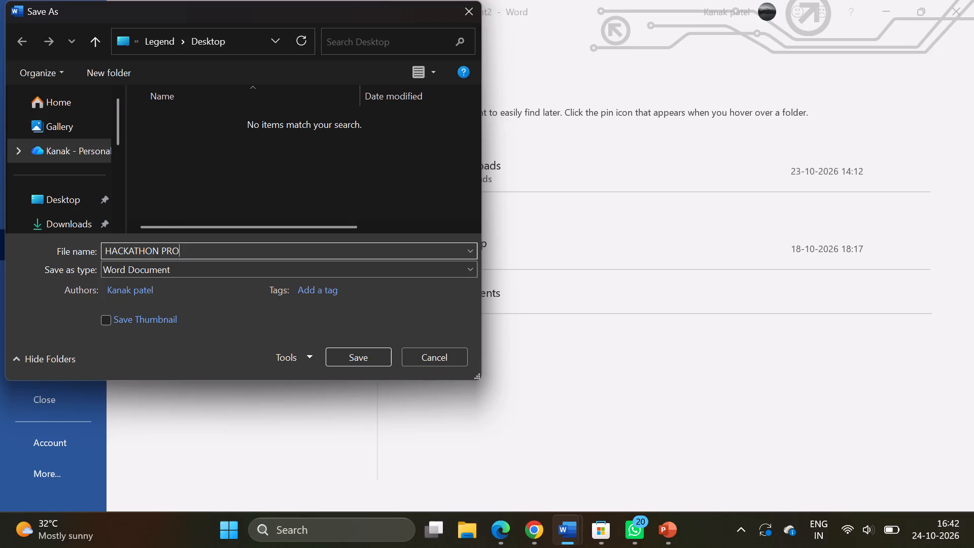
type("ECT")
left_click(367, 355)
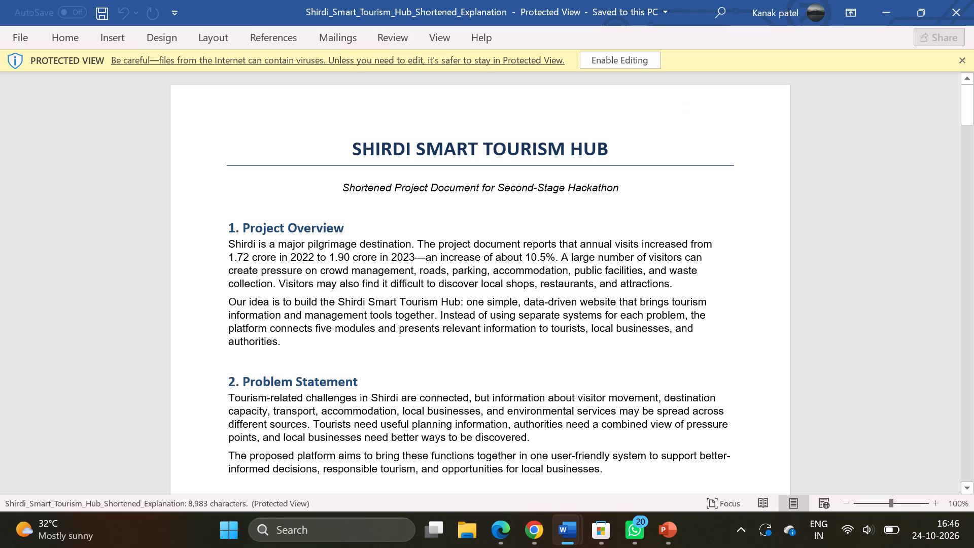
left_click(598, 51)
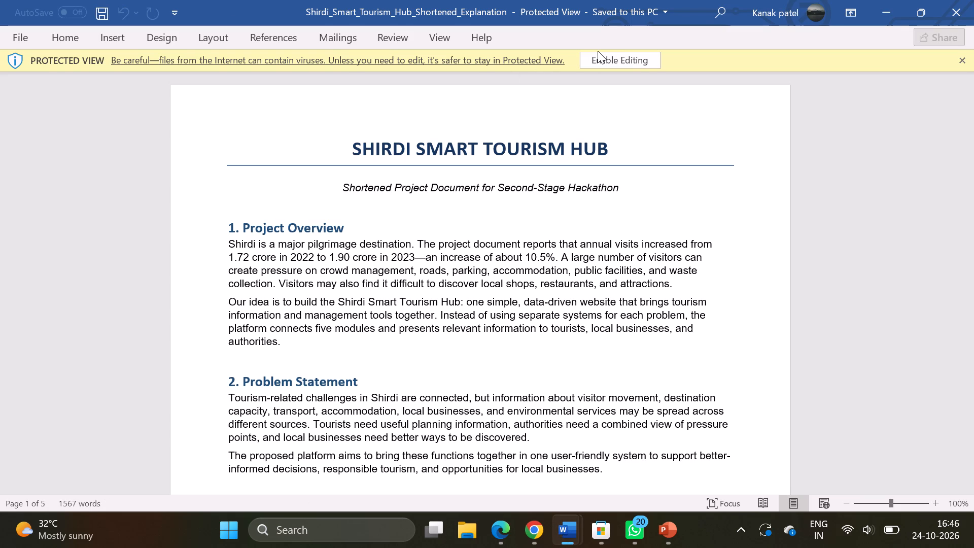
left_click(602, 56)
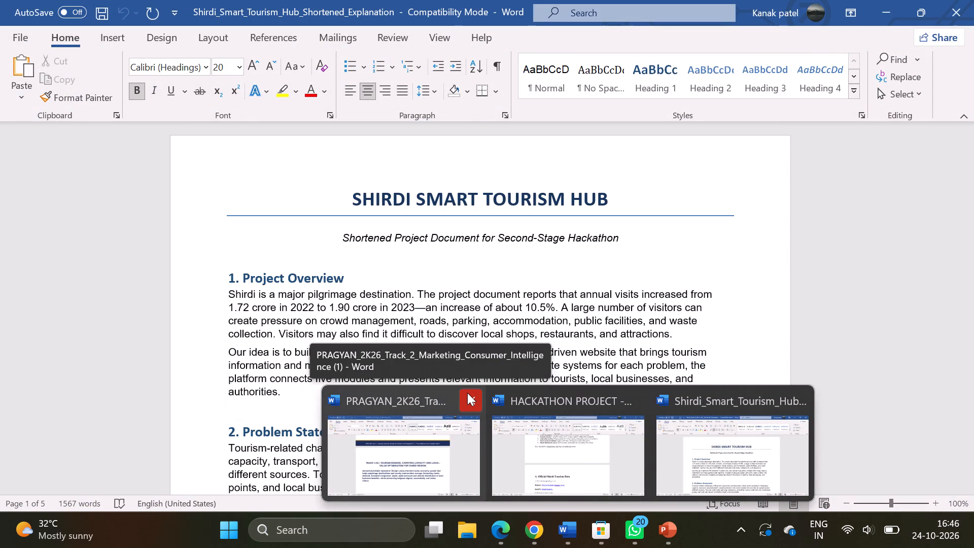
Close the PRAGYAN_2K26_Track_2_Marketing_Consumer_Intelligence (1) document without saving its changes.
left_click(467, 393)
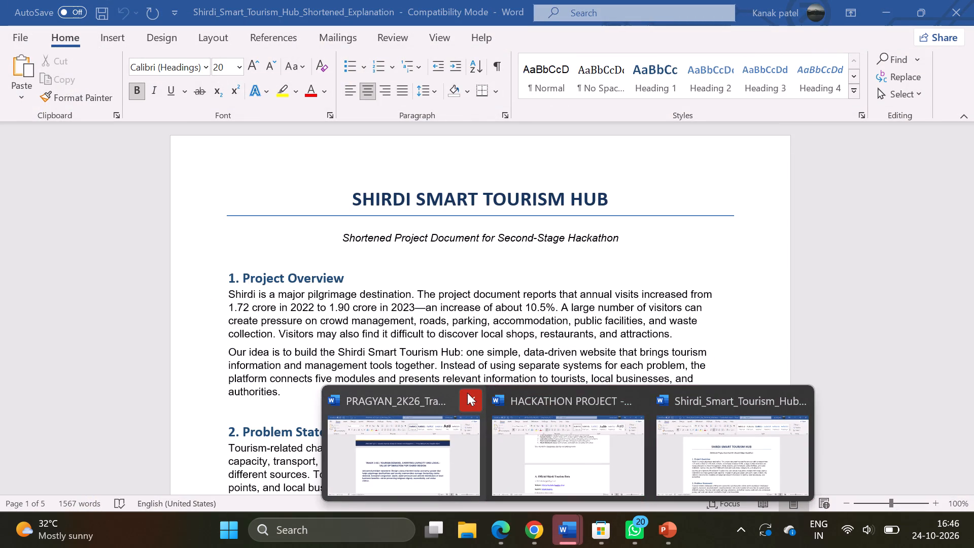
left_click(571, 536)
left_click(812, 357)
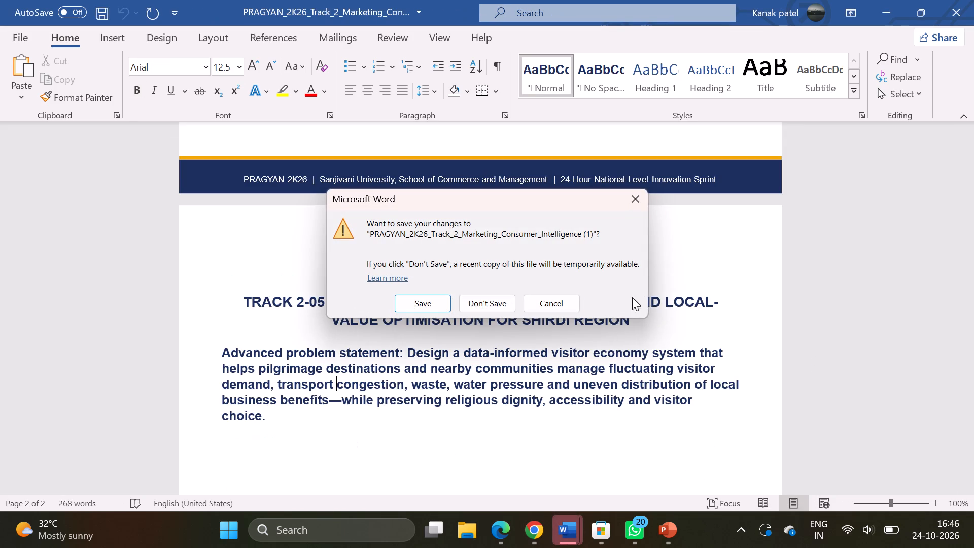
left_click(493, 299)
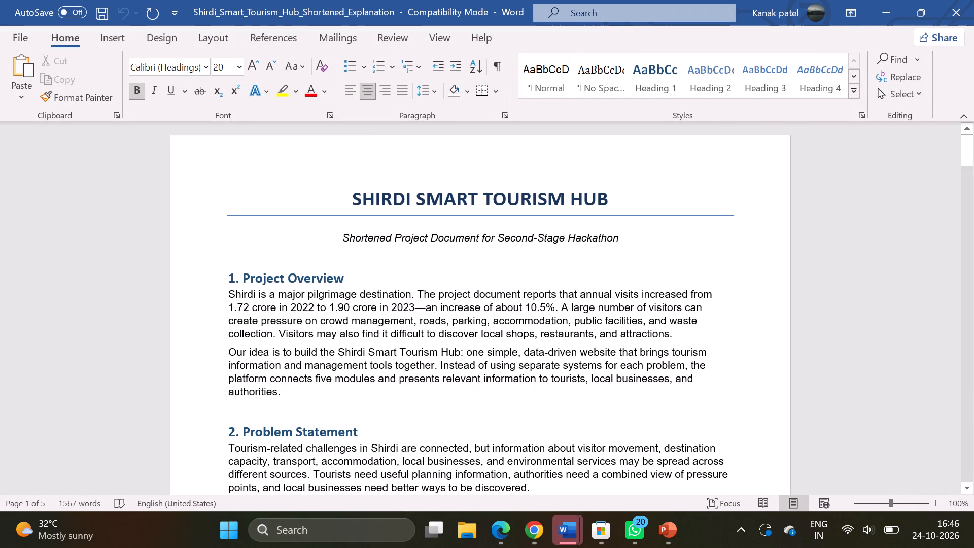
Review the shortened Shirdi Smart Tourism Hub document from the project overview through the last page.
scroll(618, 383, "up", 1)
scroll(618, 383, "down", 6)
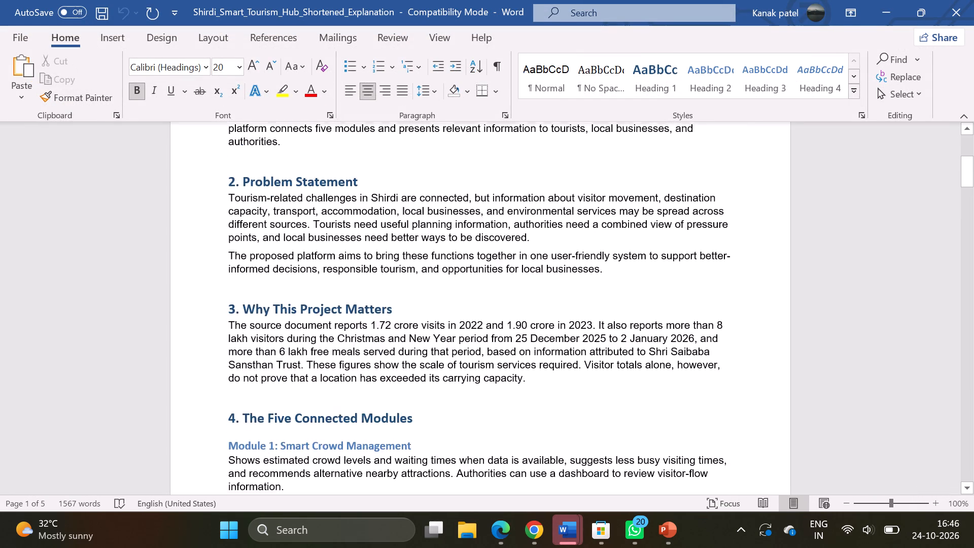
scroll(618, 383, "down", 10)
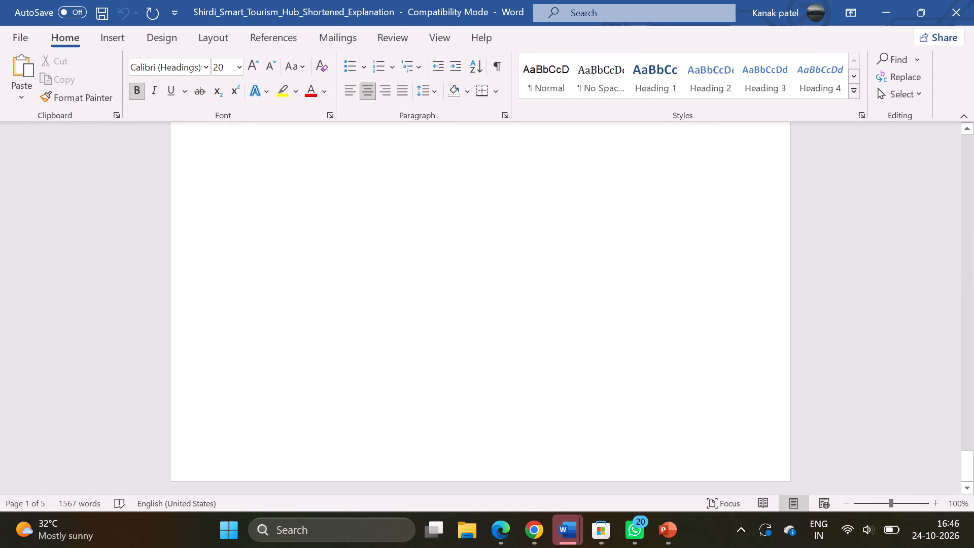
scroll(618, 383, "down", 8)
scroll(618, 383, "up", 7)
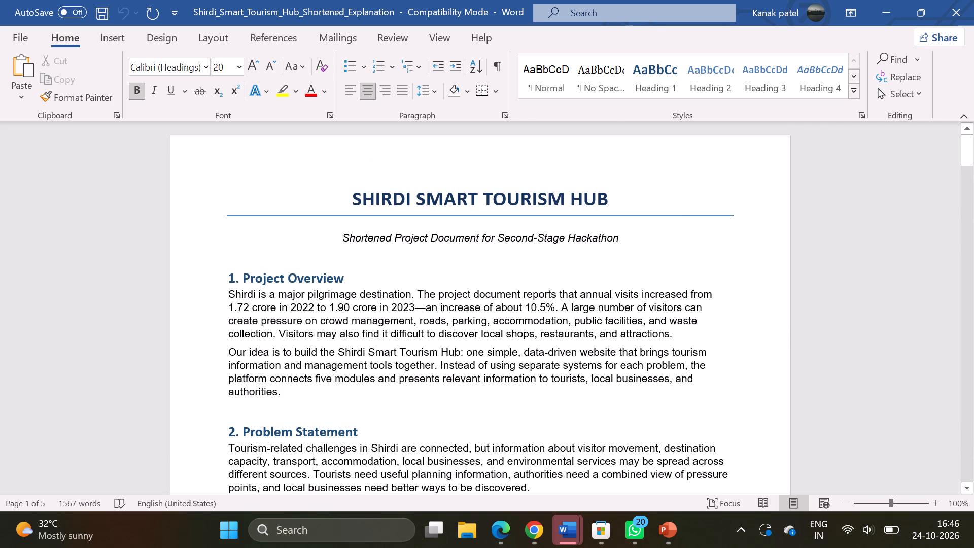
scroll(618, 383, "down", 7)
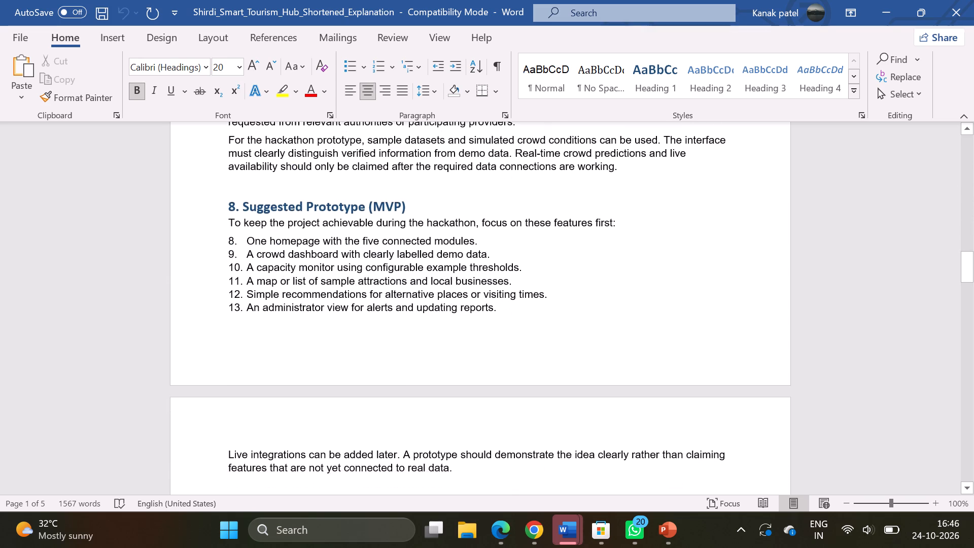
scroll(618, 383, "down", 4)
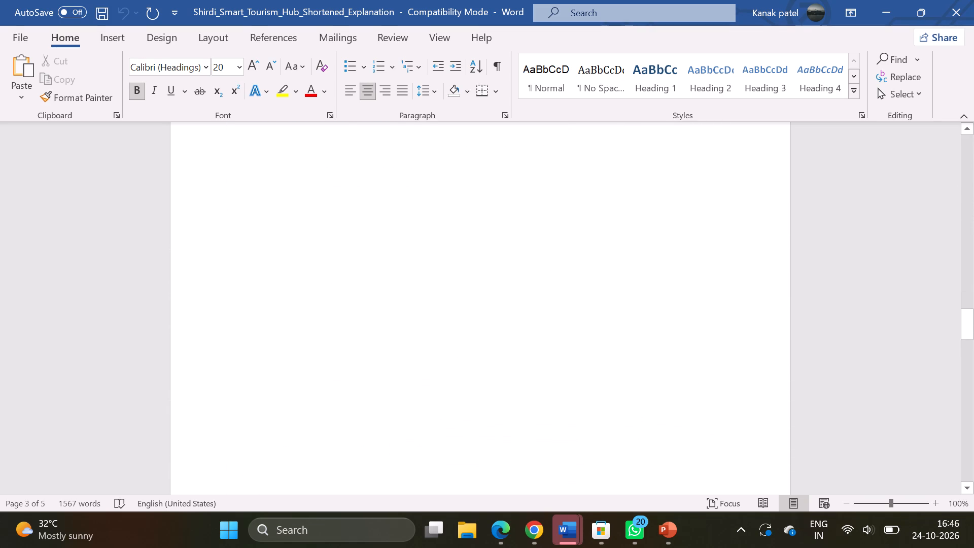
Remove the word "Short" from the section 11 heading so it reads "Conclusion".
scroll(618, 383, "up", 6)
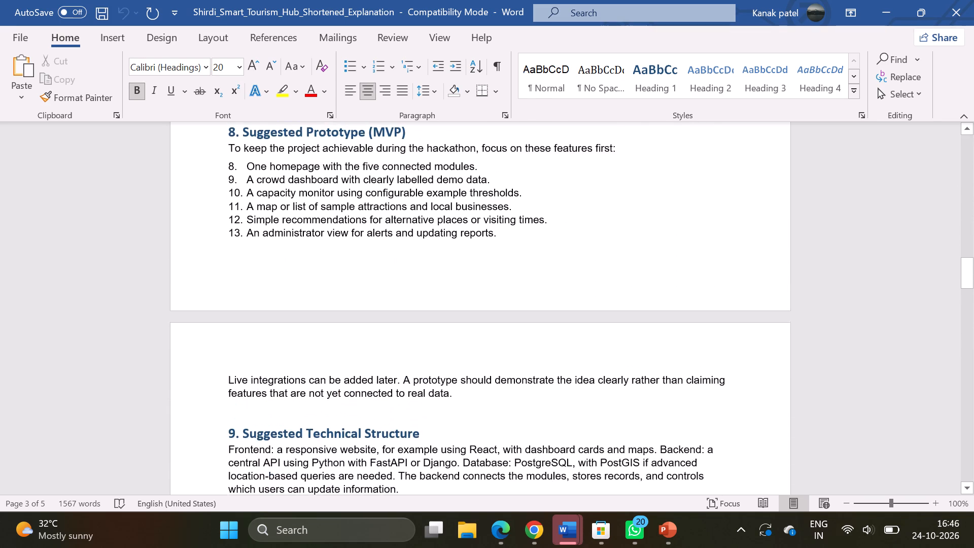
scroll(618, 383, "down", 3)
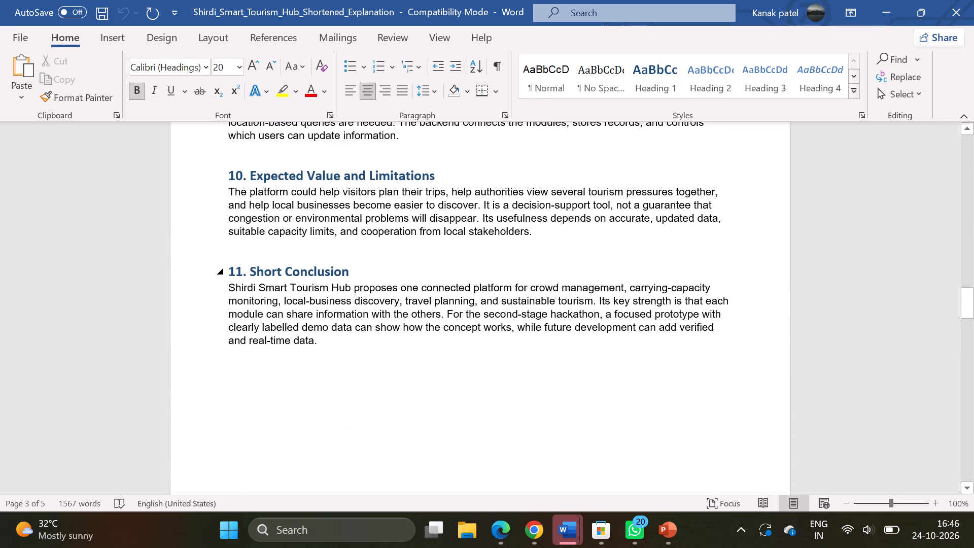
left_click_drag(281, 273, 252, 271)
key("BackSpace")
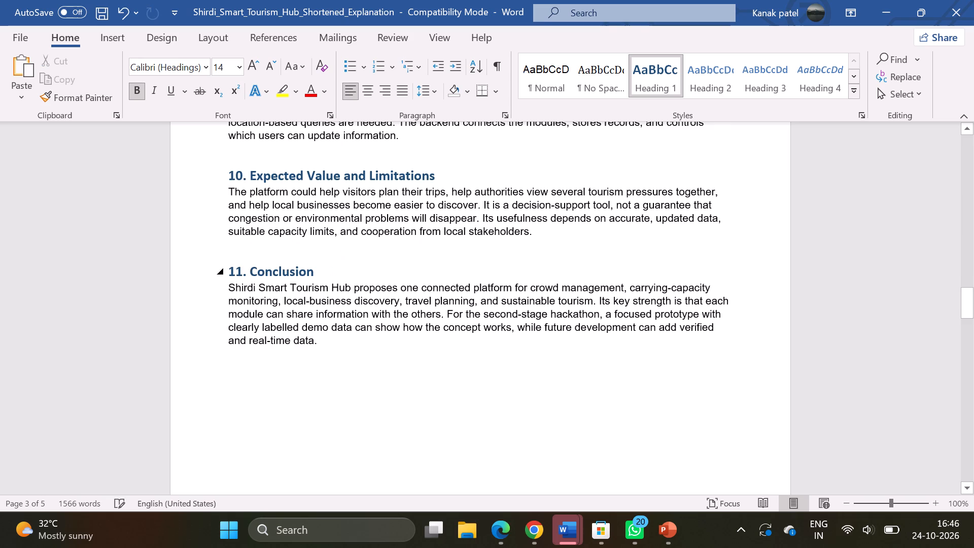
Replace the em dash after "2023" in the first Project Overview paragraph with a hyphen.
scroll(252, 271, "up", 6)
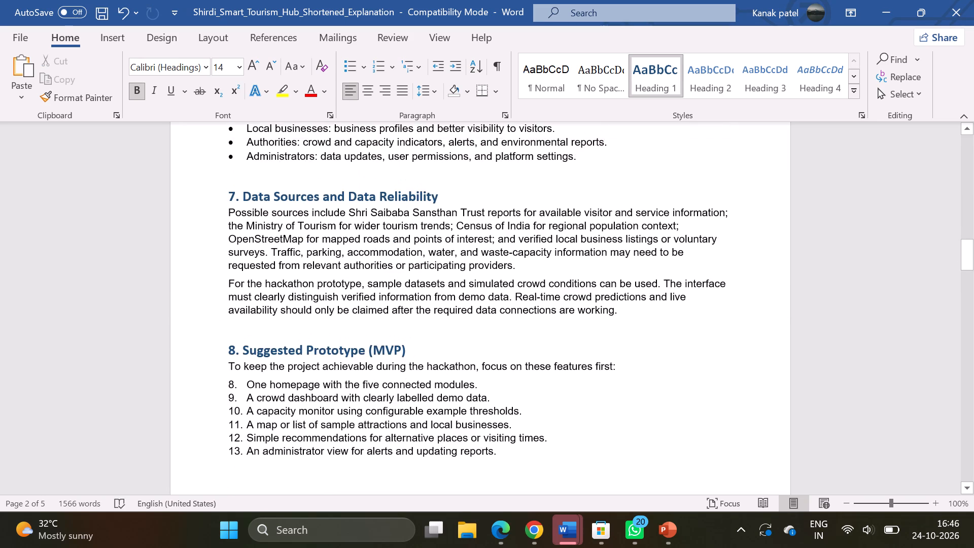
scroll(252, 271, "up", 5)
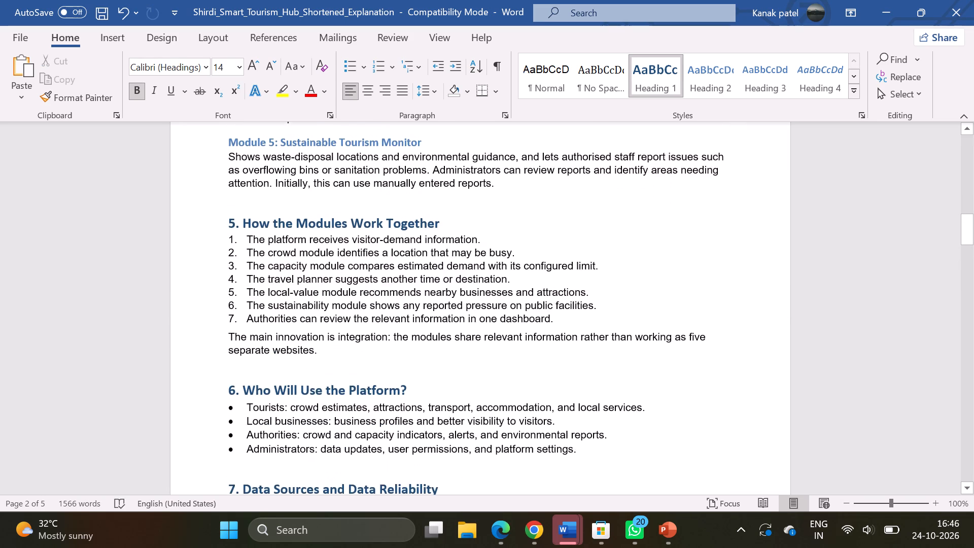
scroll(252, 271, "up", 4)
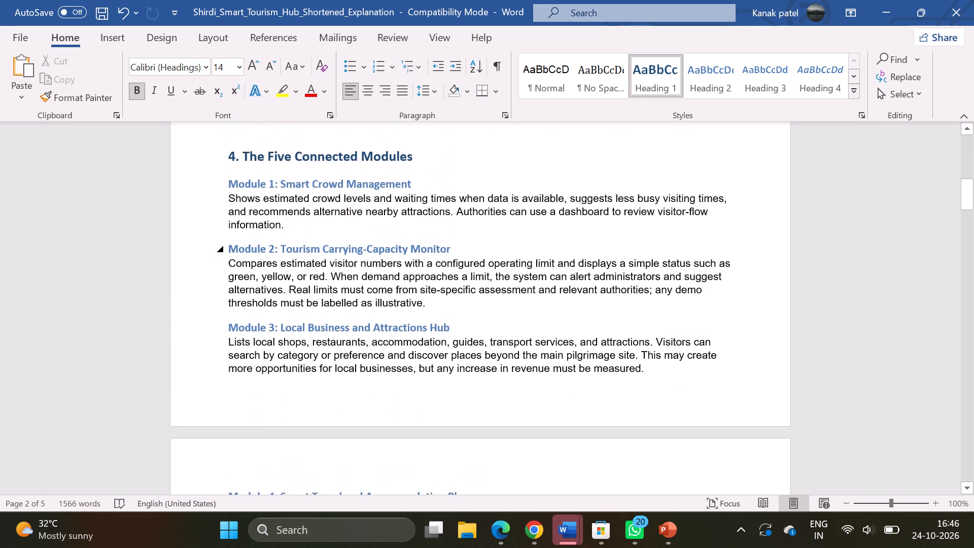
scroll(252, 271, "up", 3)
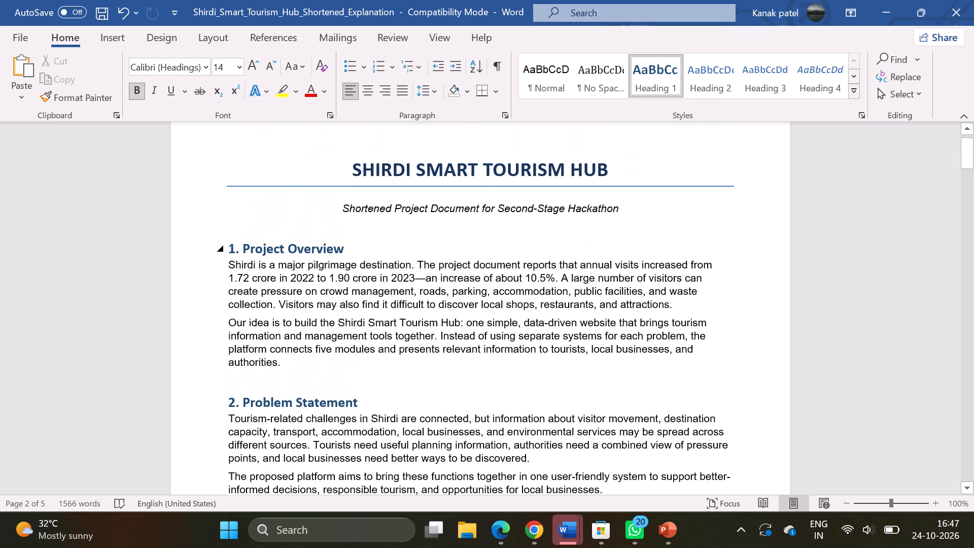
scroll(252, 271, "up", 1)
left_click(424, 304)
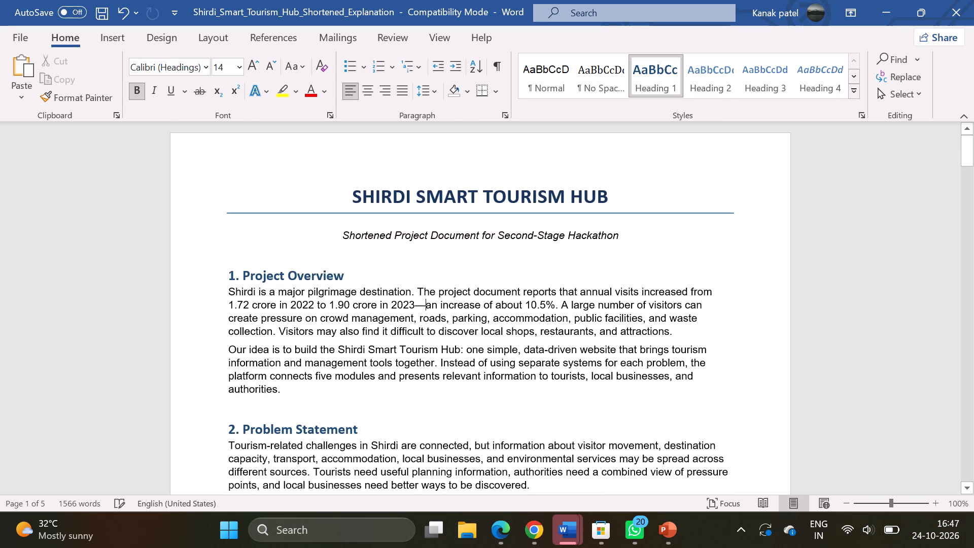
key("BackSpace")
key("minus")
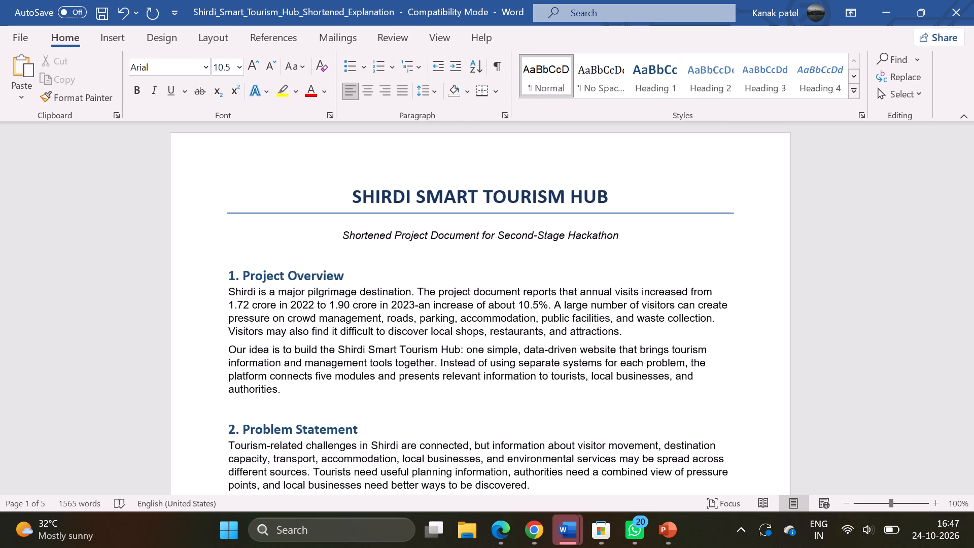
Check the rest of the document through the end of the conclusion section.
scroll(424, 304, "down", 7)
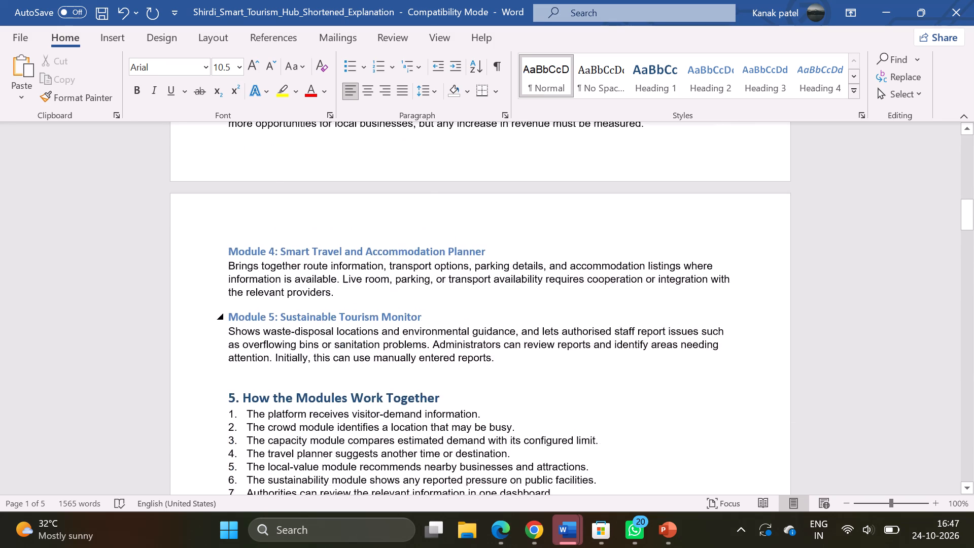
scroll(424, 304, "down", 6)
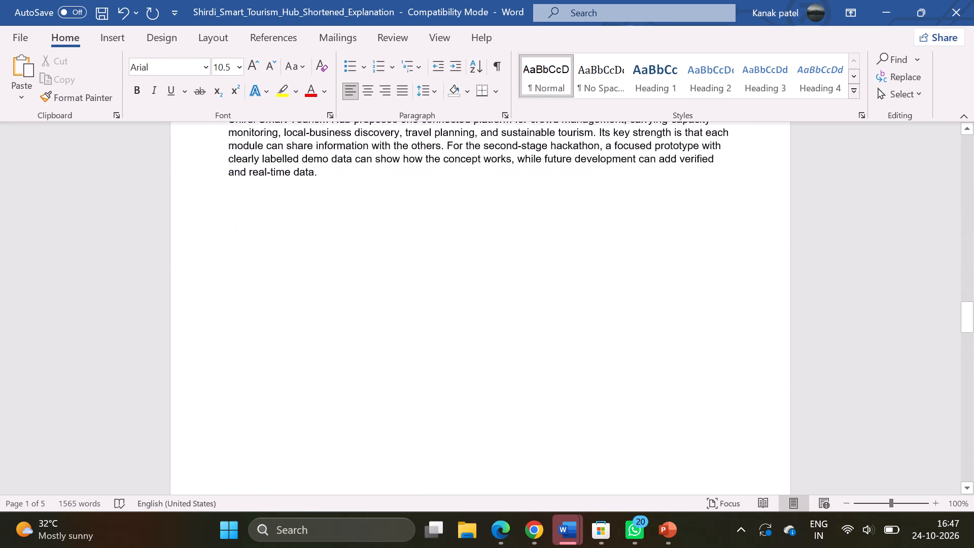
scroll(424, 304, "down", 1)
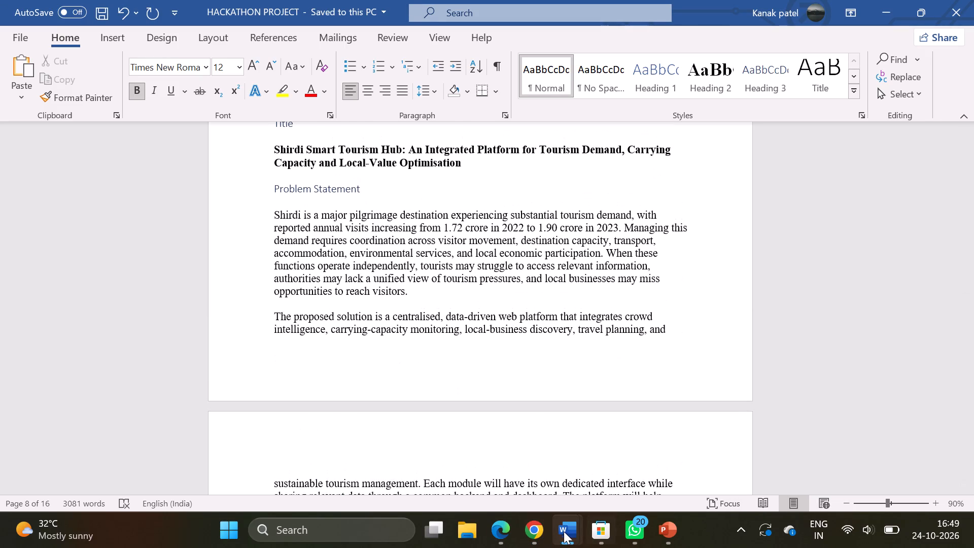
left_click(622, 469)
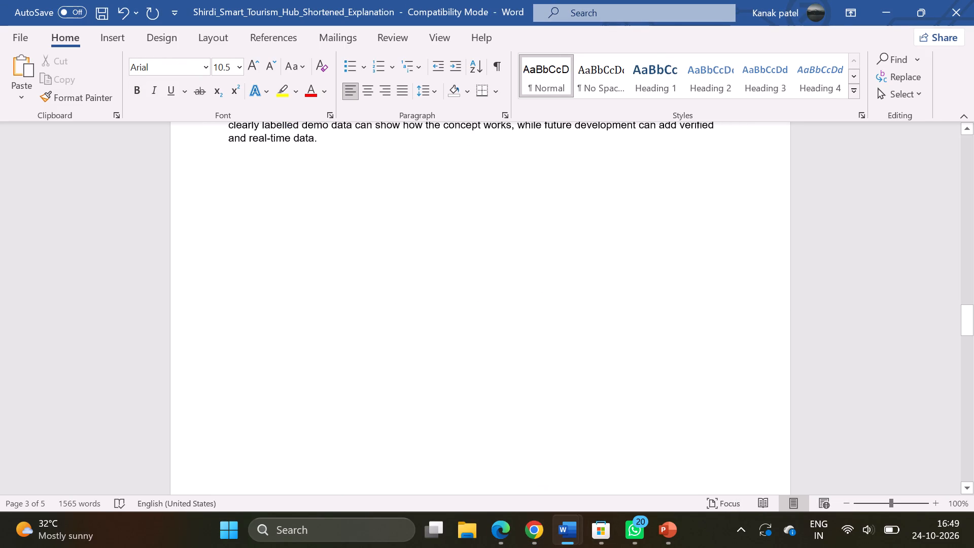
left_click(262, 181)
key("ctrl+v")
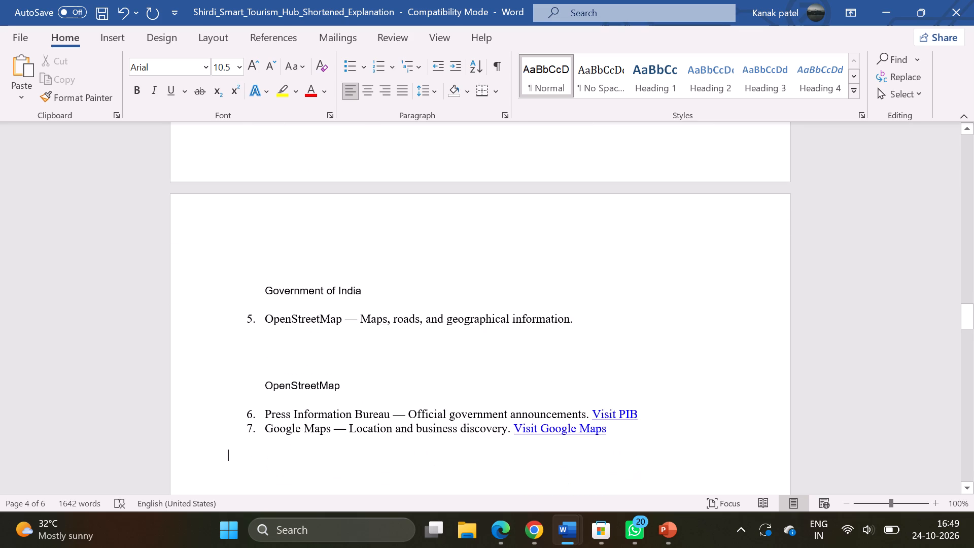
Delete the stray "OpenStreetMap" source label and the blank lines between references 5 and 6, keeping the list numbering intact.
left_click_drag(353, 360, 243, 361)
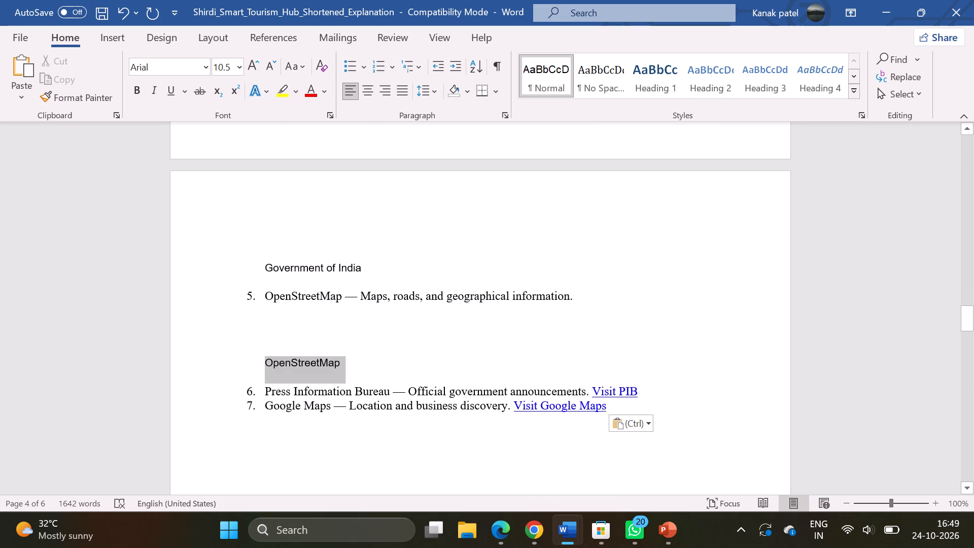
key("BackSpace")
key("BackSpace")
key("BackSpace")
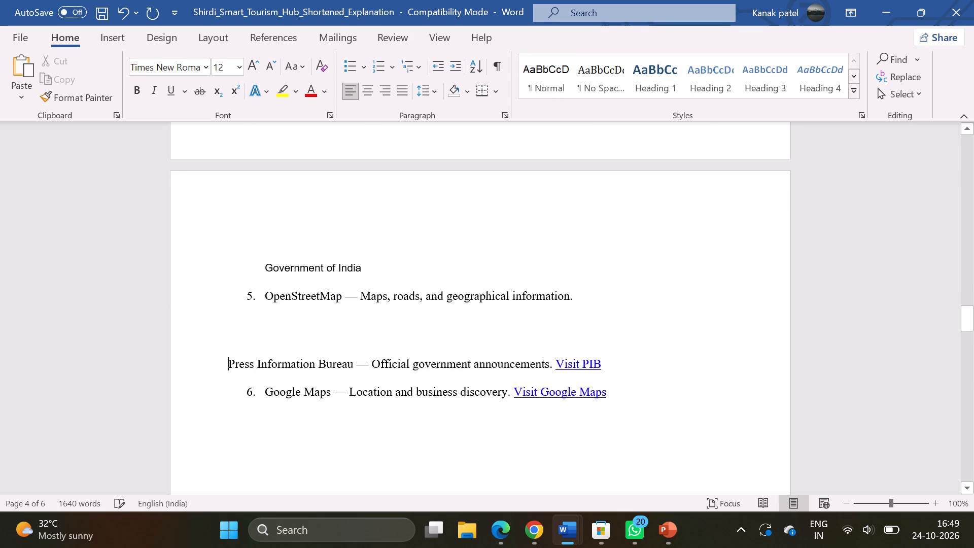
left_click(119, 22)
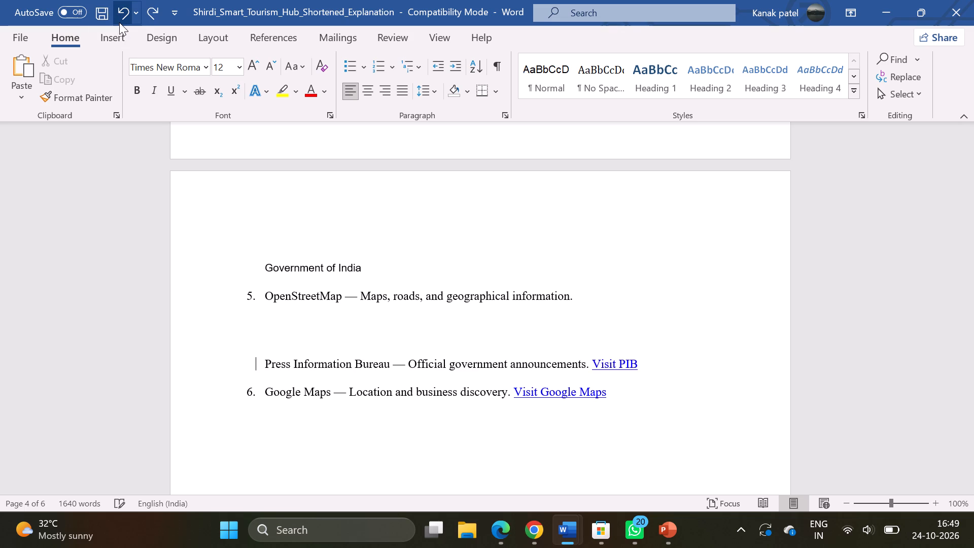
left_click(119, 22)
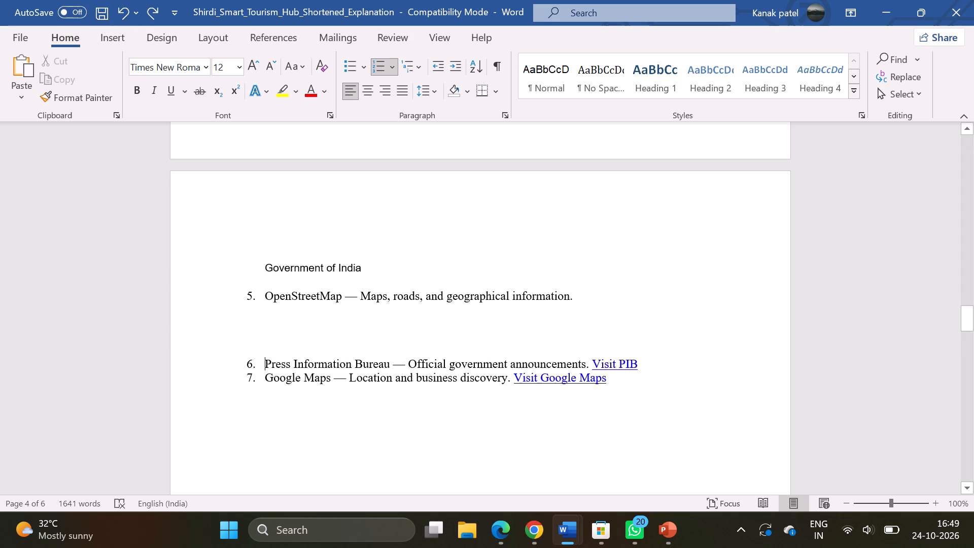
left_click(262, 344)
key("BackSpace")
key("BackSpace")
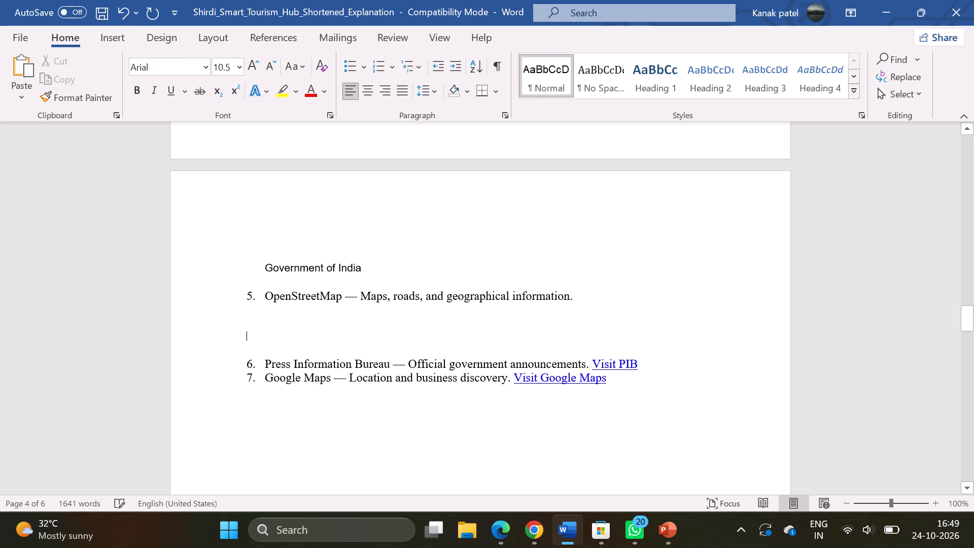
key("BackSpace")
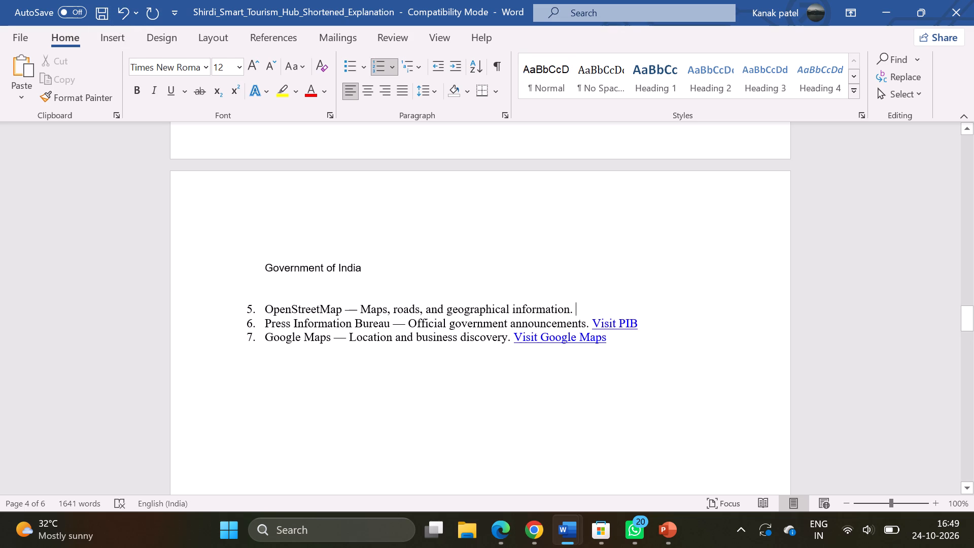
Delete the "Visit Google Maps" and "Visit PIB" links from the ends of the last two references.
left_click_drag(631, 341, 509, 336)
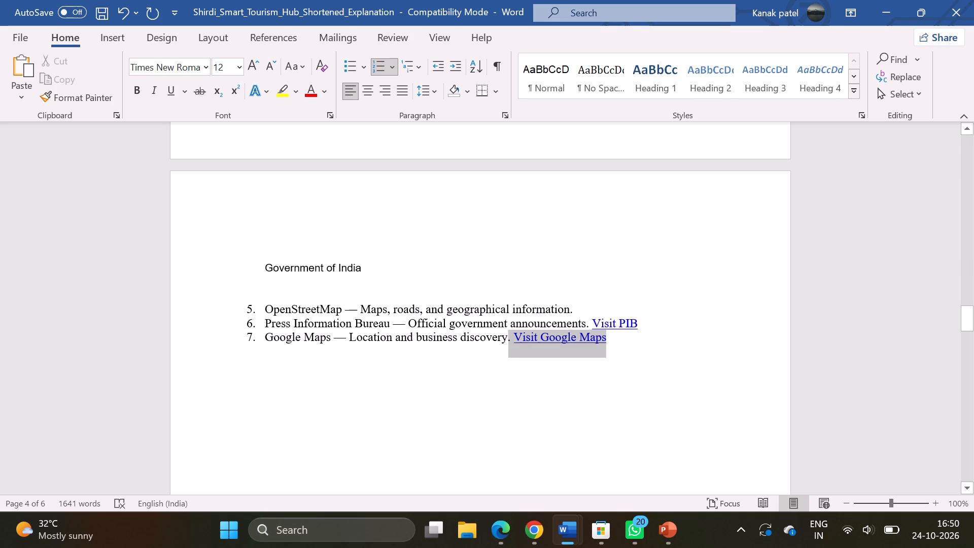
left_click_drag(509, 336, 510, 336)
key("BackSpace")
left_click_drag(647, 326, 601, 336)
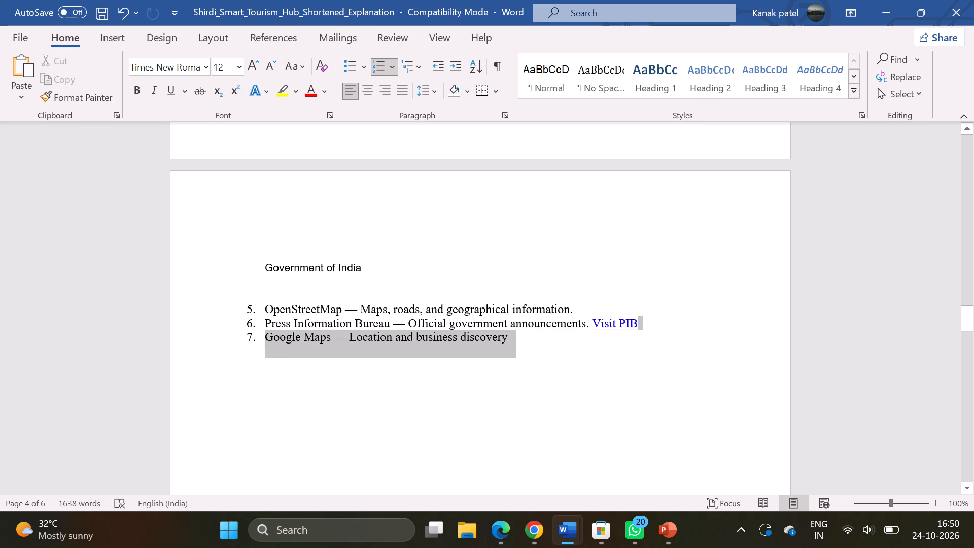
left_click_drag(601, 336, 609, 327)
key("BackSpace")
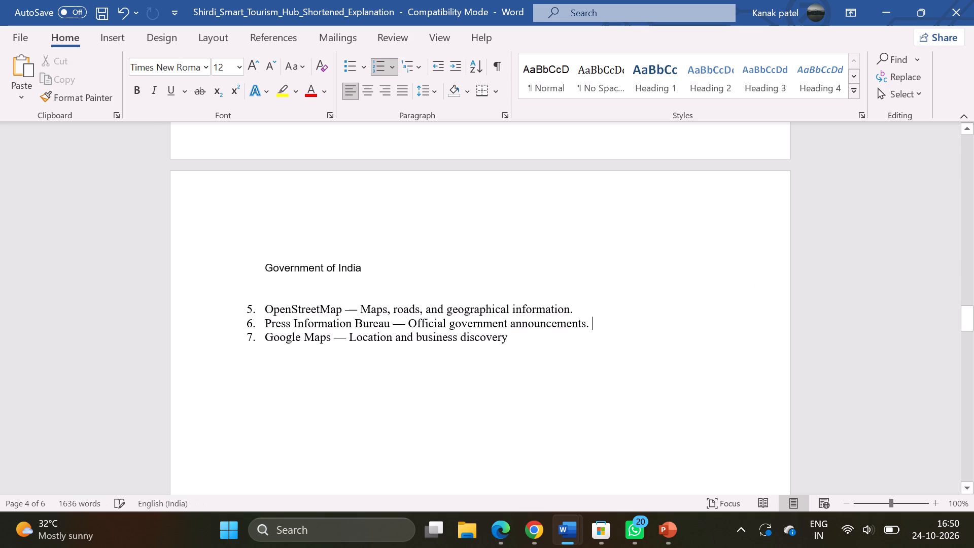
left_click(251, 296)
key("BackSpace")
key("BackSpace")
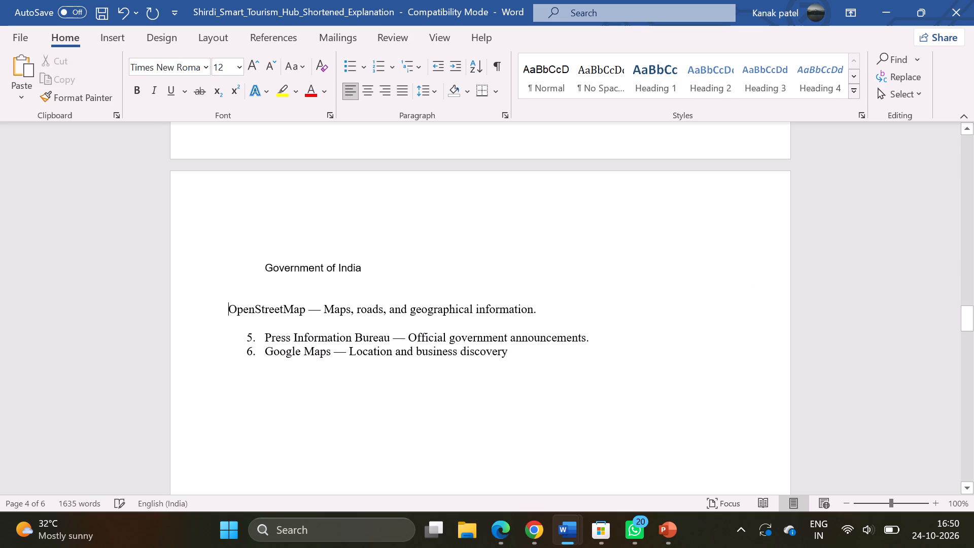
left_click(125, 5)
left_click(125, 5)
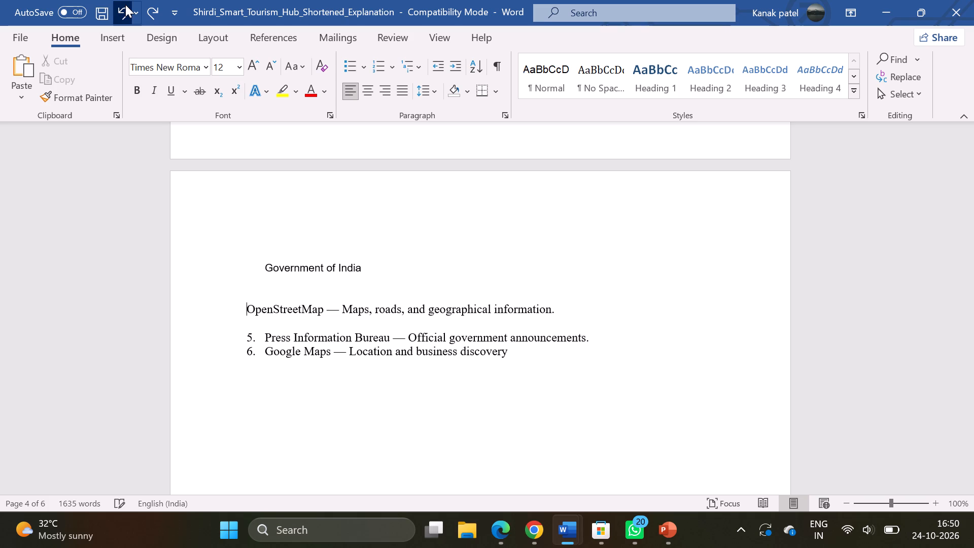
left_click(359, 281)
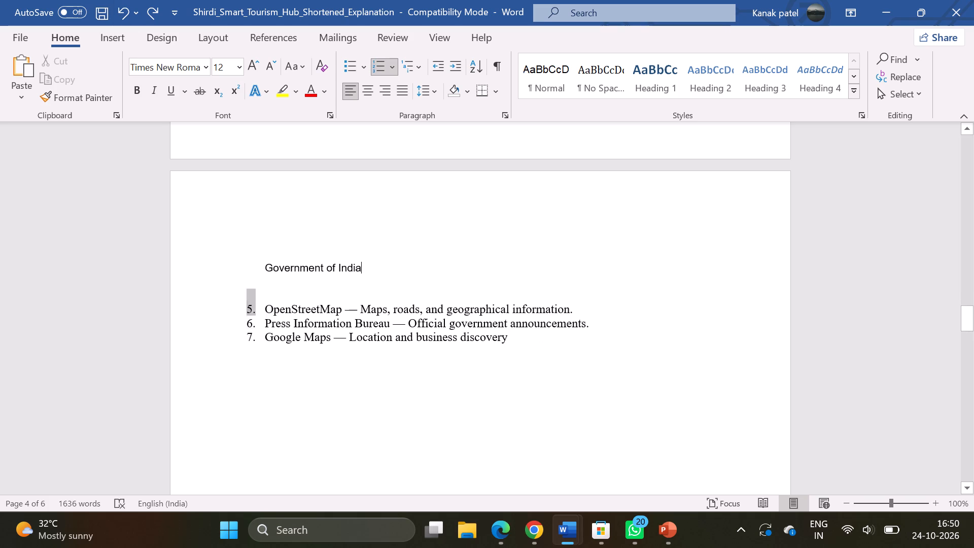
Delete the source logo and the "sai.org.in" label beneath the first reference, Shri Saibaba Sansthan Trust.
scroll(359, 281, "up", 3)
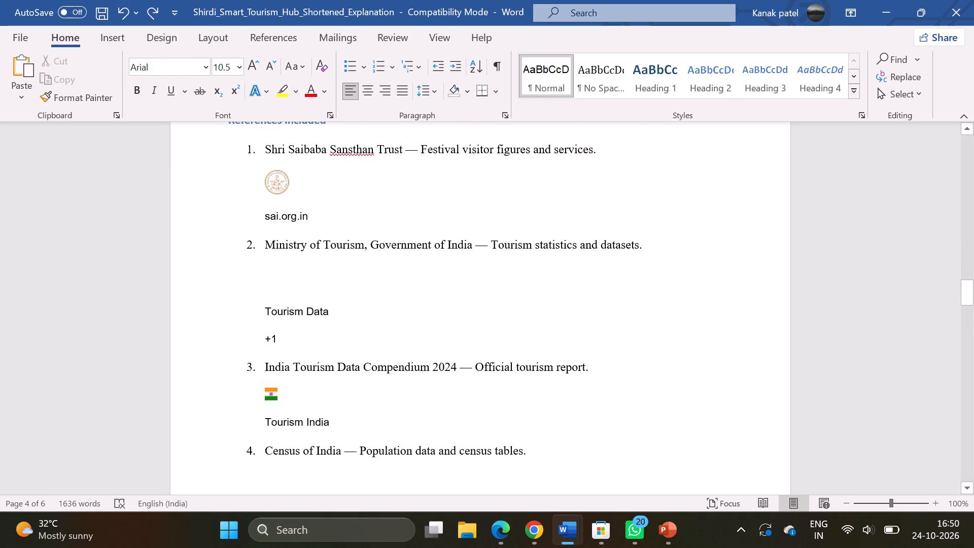
scroll(281, 239, "up", 1)
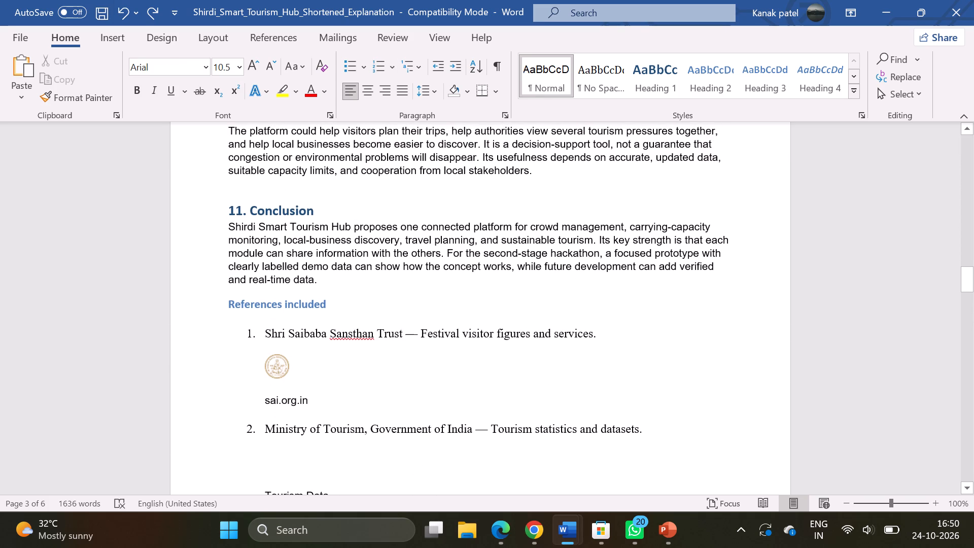
left_click_drag(251, 358, 329, 415)
key("BackSpace")
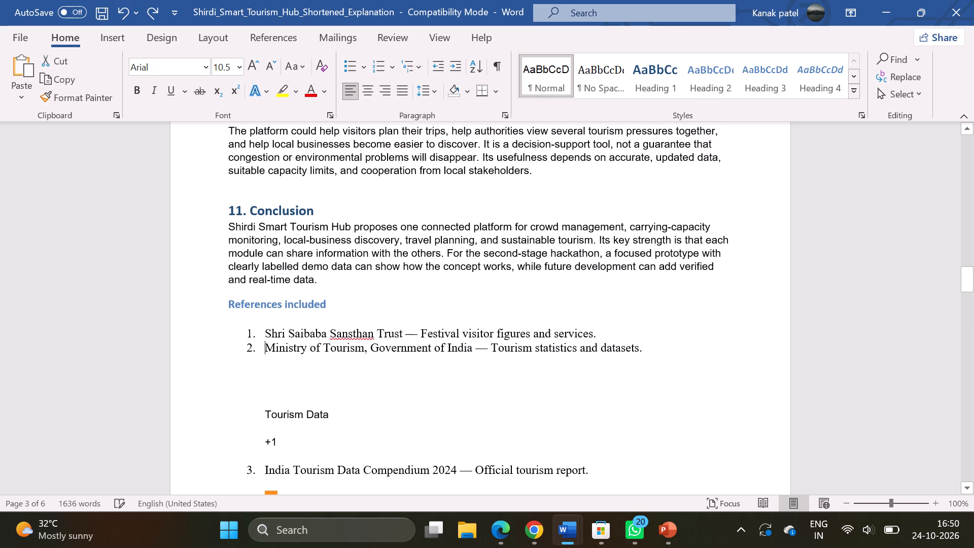
Delete the "Tourism Data" and "+1" labels, the empty picture and the blank space between references 2 and 3.
left_click_drag(256, 417, 282, 443)
key("BackSpace")
key("BackSpace")
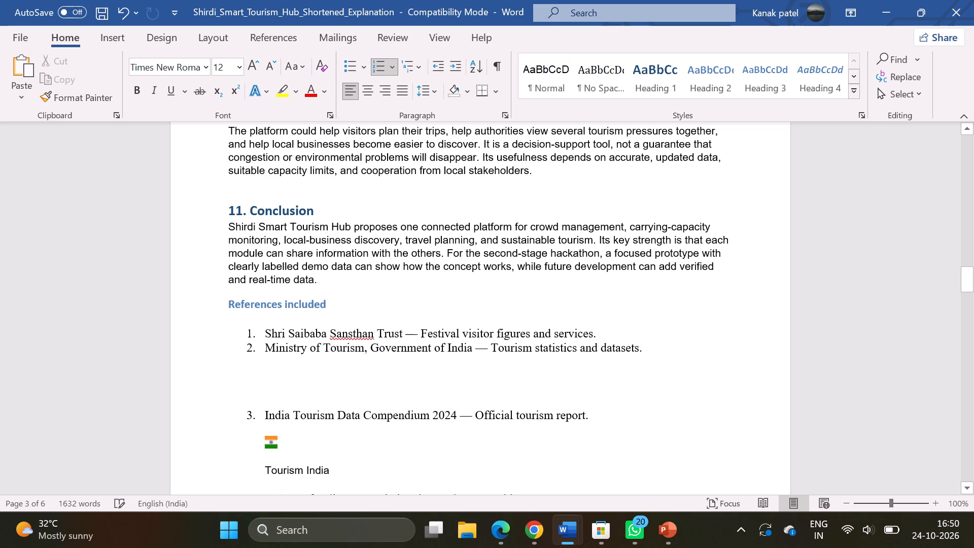
left_click(128, 15)
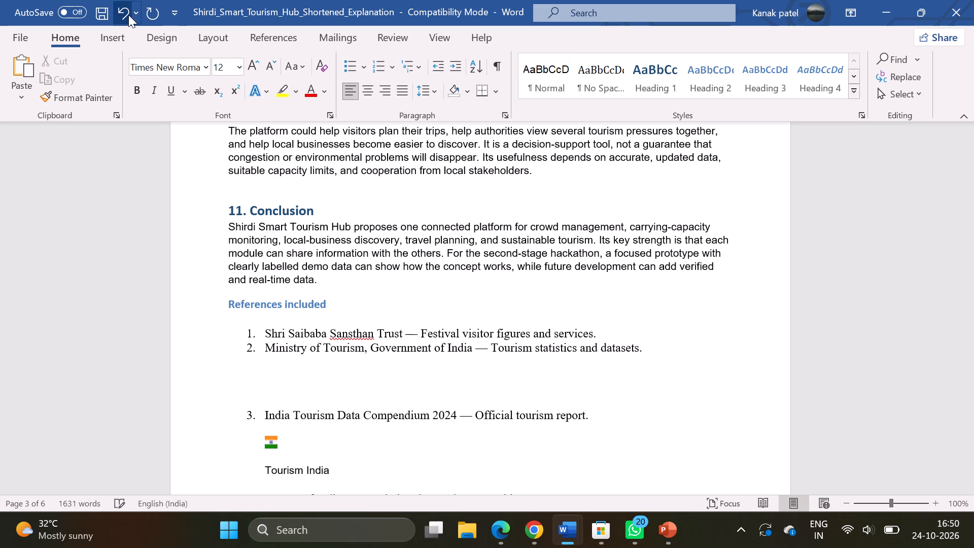
left_click(280, 394)
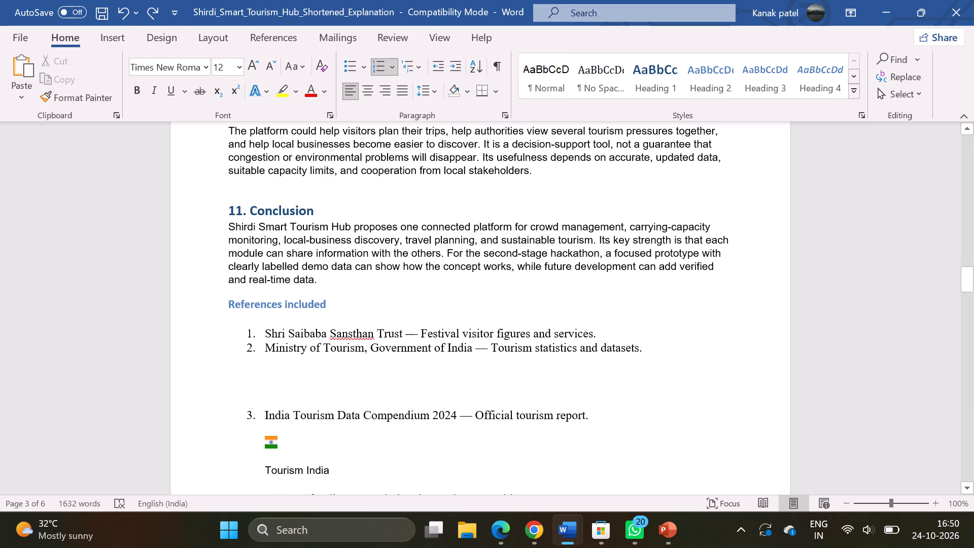
scroll(280, 394, "right", 3)
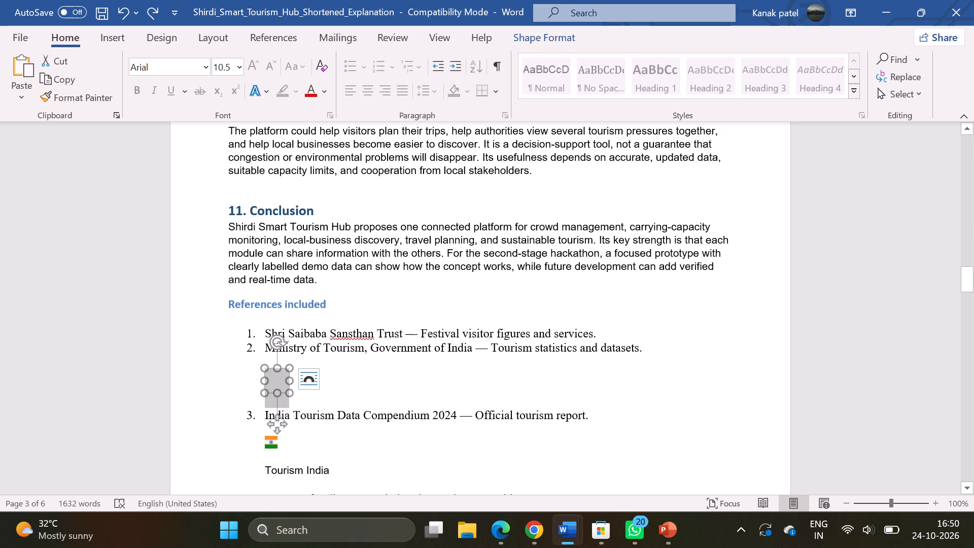
key("Delete")
key("BackSpace")
key("BackSpace")
key("BackSpace")
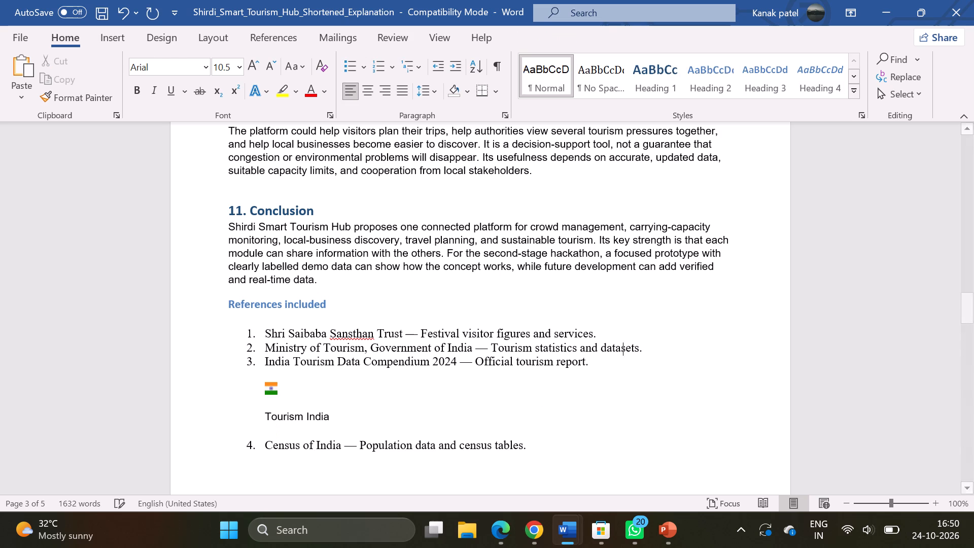
Delete the flag image and the "Tourism India" label between references 3 and 4.
left_click_drag(250, 387, 296, 408)
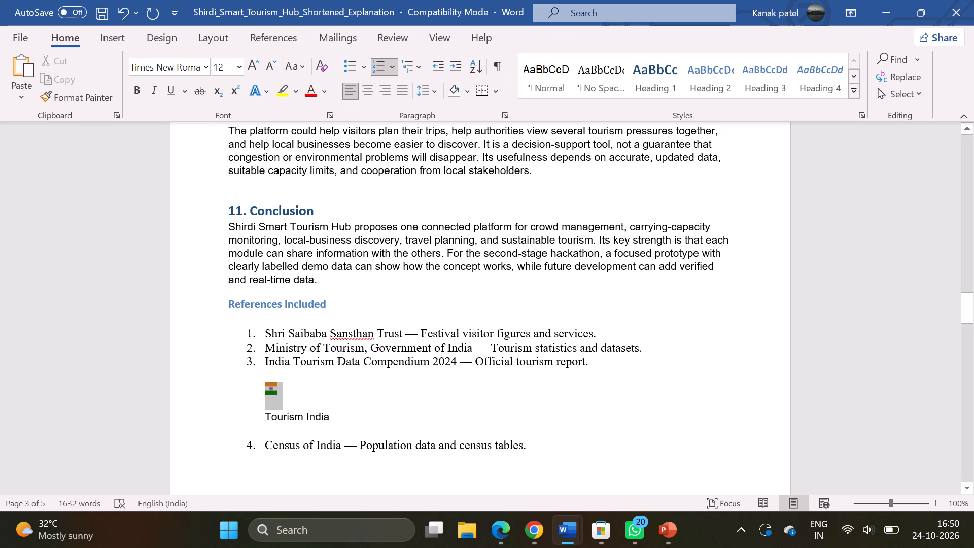
left_click_drag(296, 408, 315, 410)
key("BackSpace")
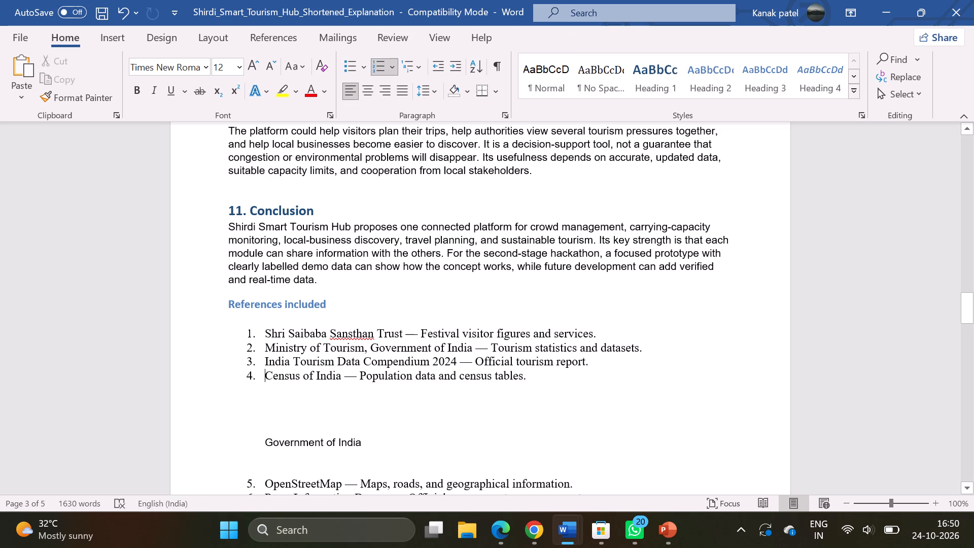
Delete the "Government of India" label and the surplus blank space between references 4 and 5.
left_click_drag(262, 441, 371, 439)
left_click(371, 439)
key("BackSpace")
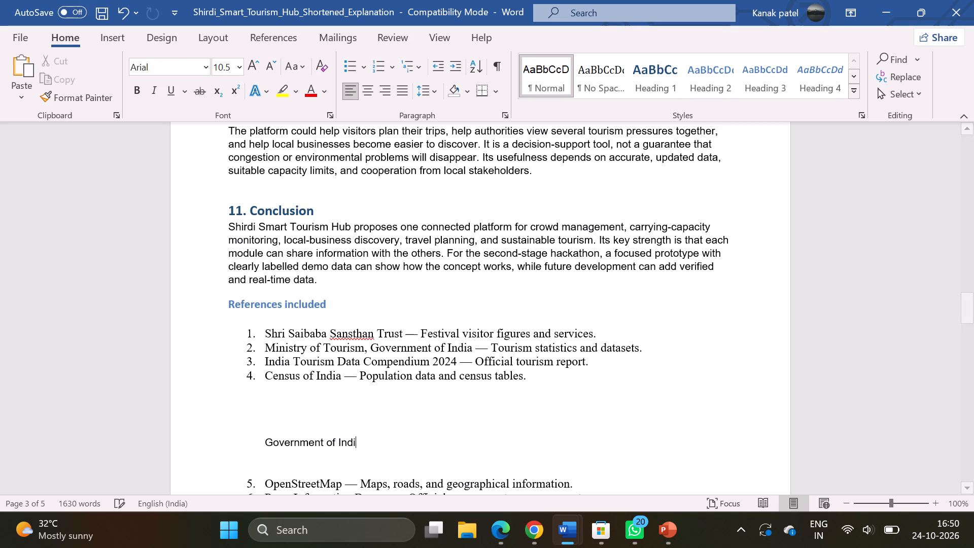
key("BackSpace")
key("BackSpace")
key("BackSpace")
key("BackSpace")
key("BackSpace")
key("BackSpace")
key("BackSpace")
key("BackSpace")
key("BackSpace")
key("BackSpace")
key("BackSpace")
key("BackSpace")
key("BackSpace")
key("BackSpace")
key("BackSpace")
key("BackSpace")
key("BackSpace")
key("BackSpace")
key("BackSpace")
key("BackSpace")
key("BackSpace")
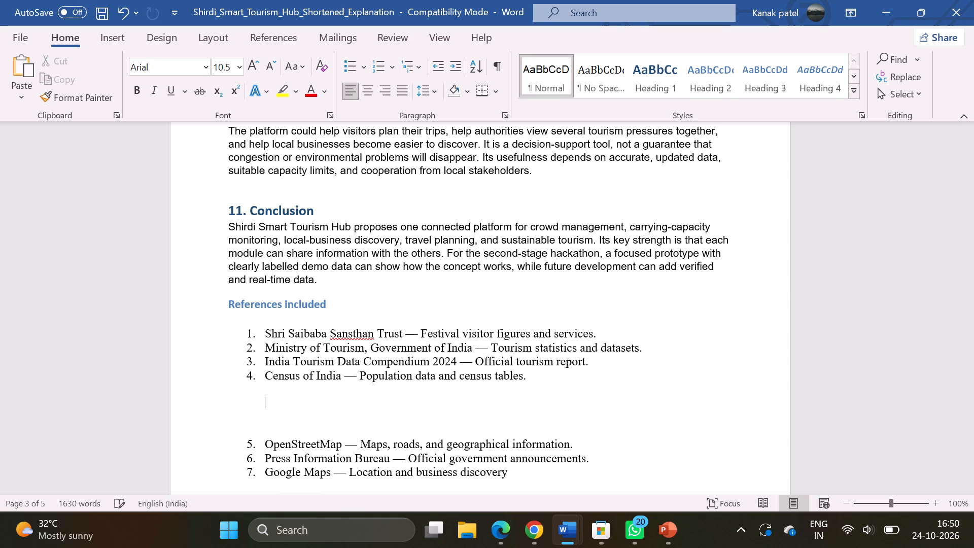
key("BackSpace")
key("BackSpace")
key("BackSpace")
key("BackSpace")
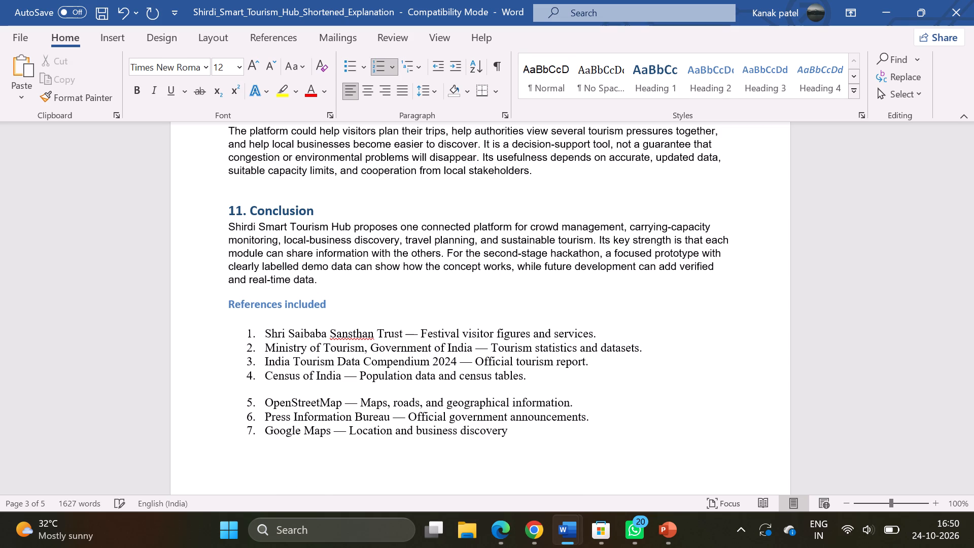
left_click(257, 392)
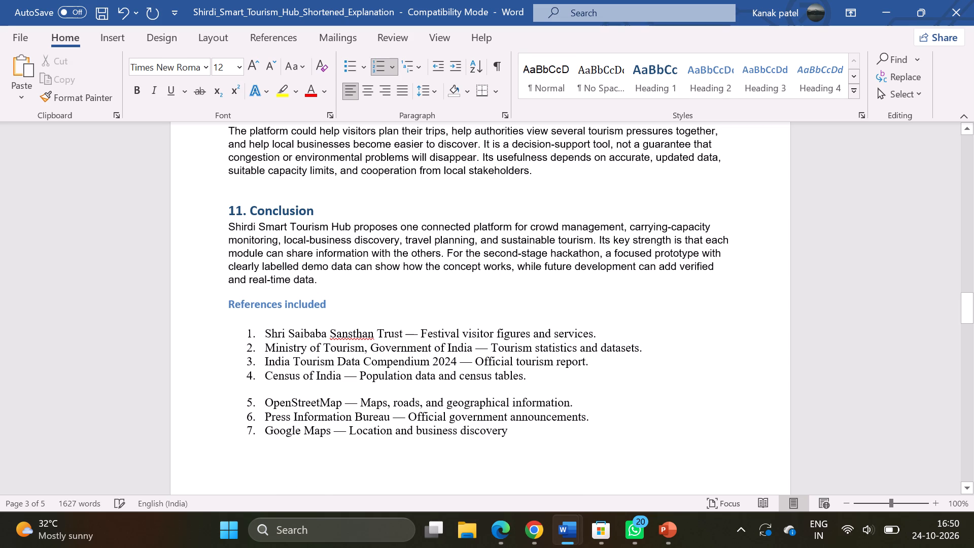
Replace the em dashes with hyphens in the Press Information Bureau and Google Maps references.
left_click(408, 416)
key("BackSpace")
key("minus")
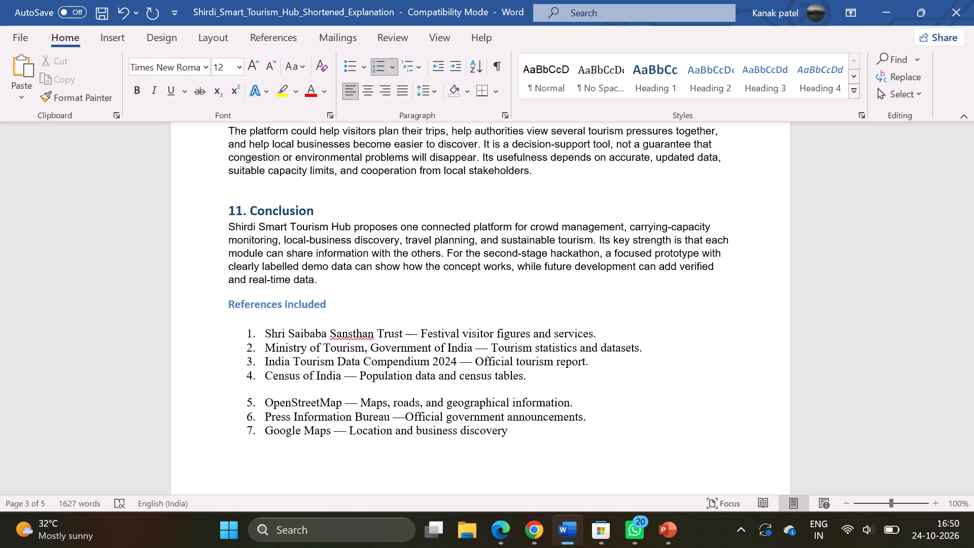
key("BackSpace")
key("BackSpace")
key("minus")
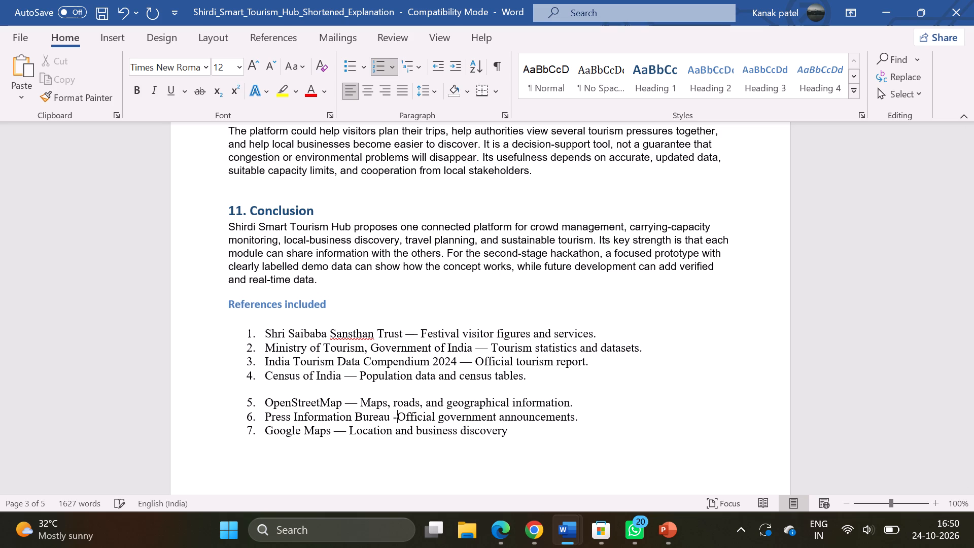
left_click(346, 436)
key("BackSpace")
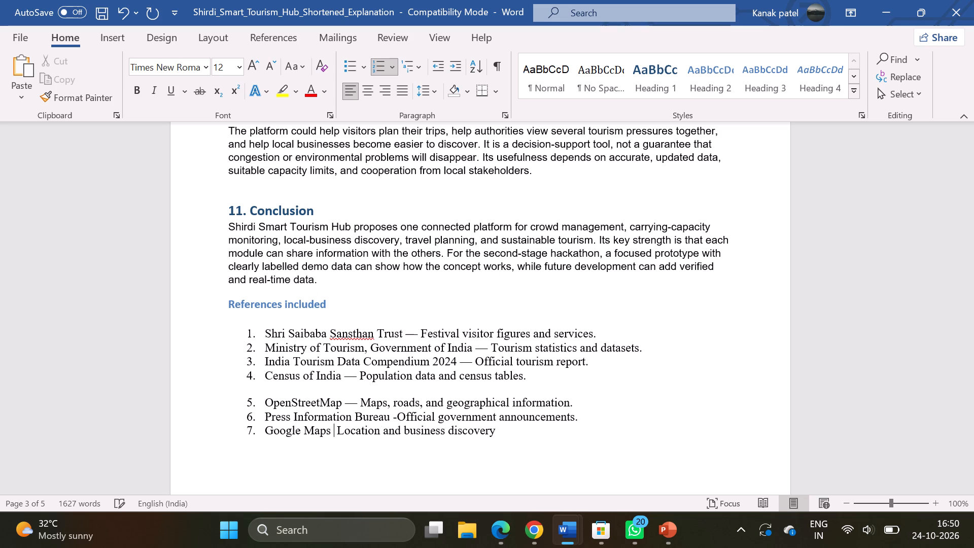
key("BackSpace")
key("space")
type("-")
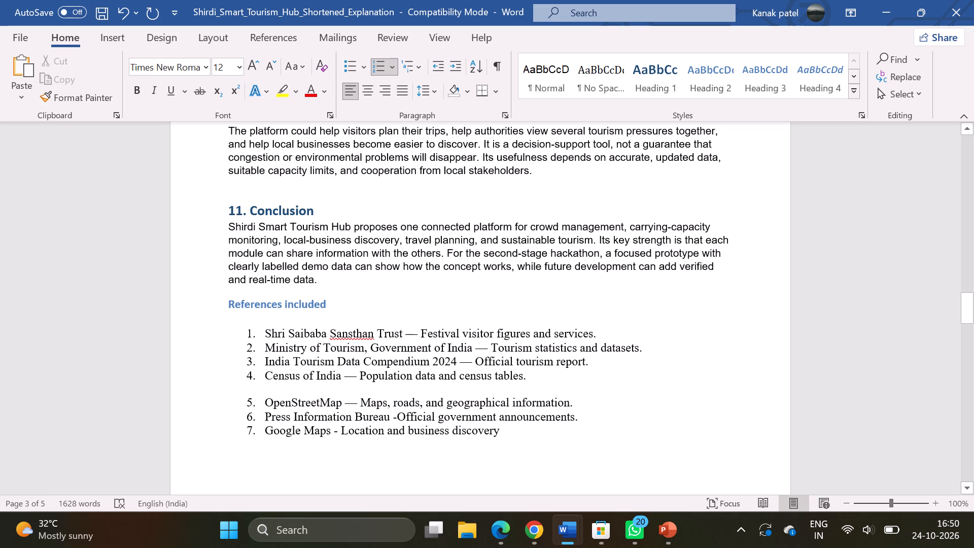
Replace the em dashes with hyphens in the OpenStreetMap and Census of India references.
left_click(357, 402)
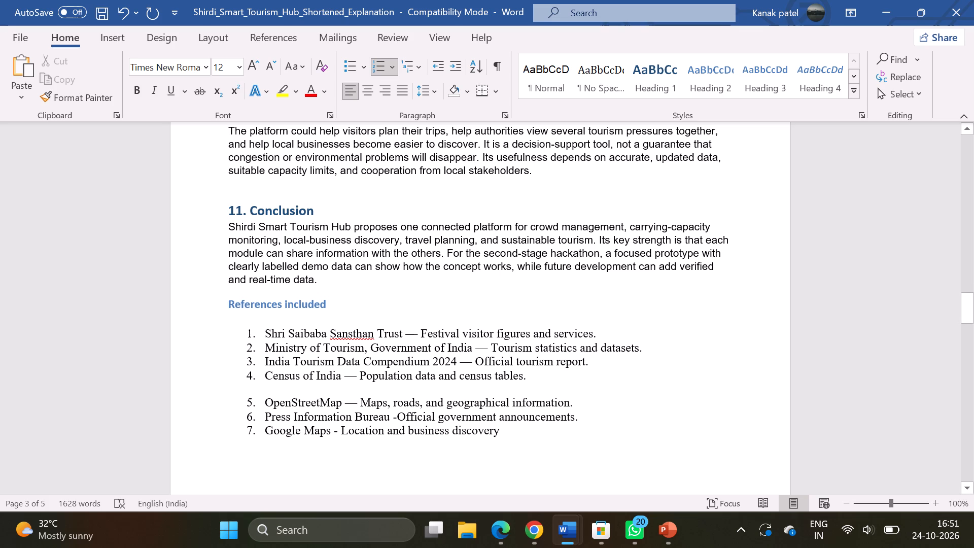
left_click(356, 400)
key("BackSpace")
key("BackSpace")
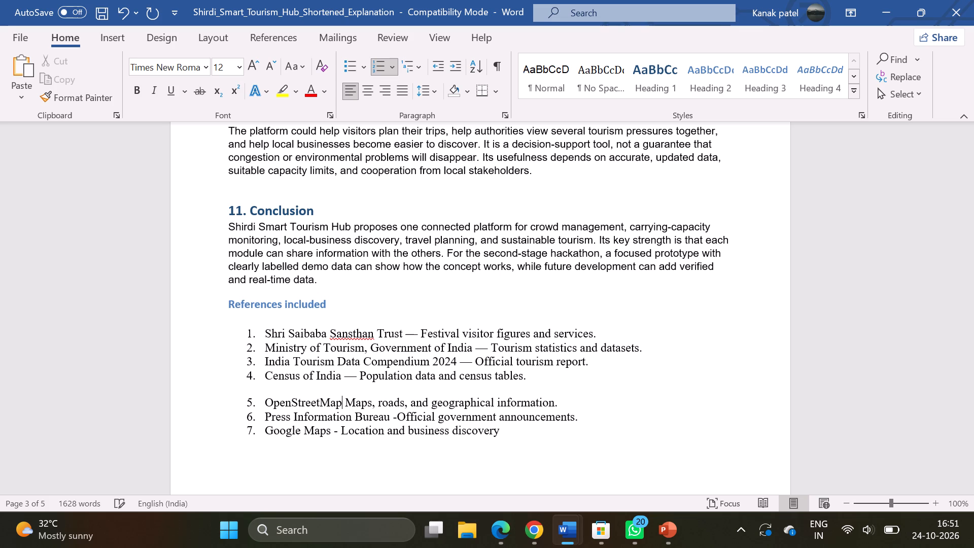
key("space")
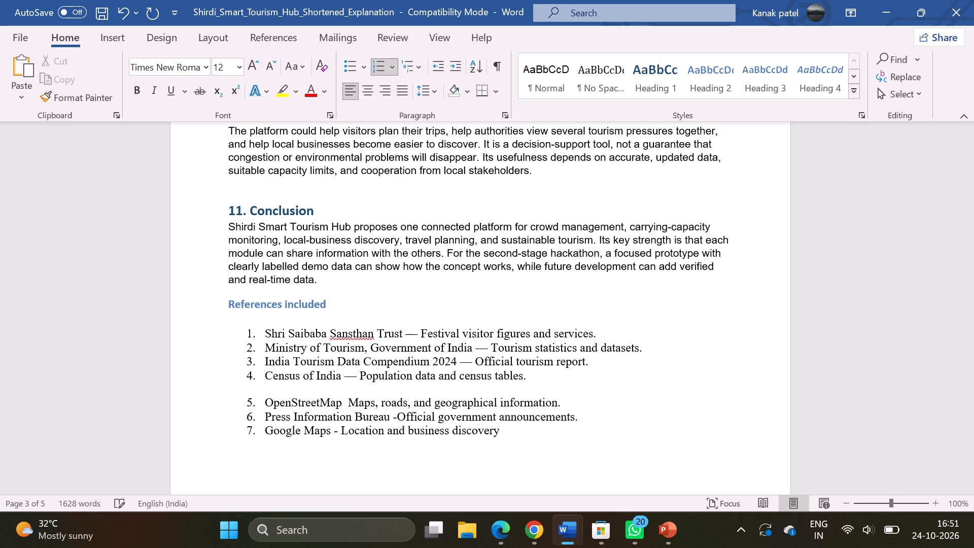
key("minus")
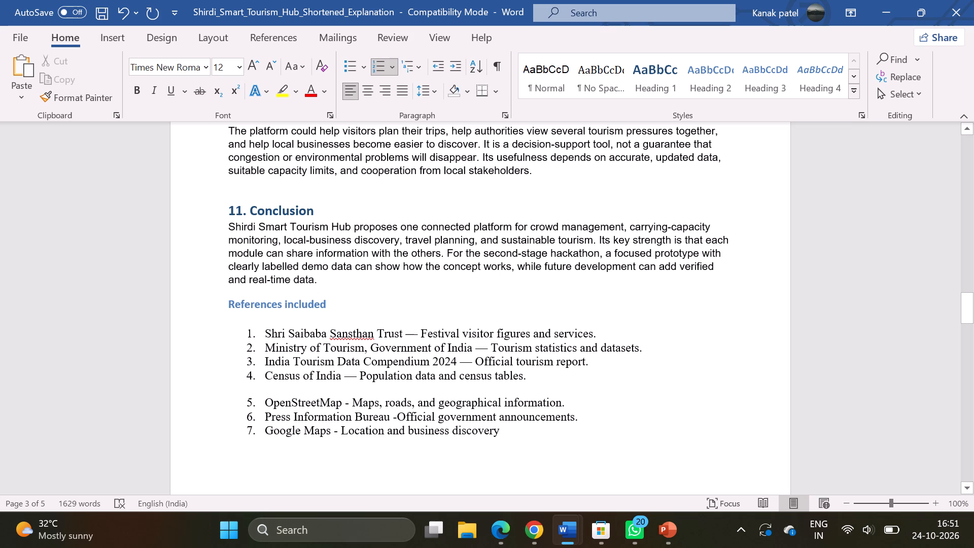
left_click(360, 375)
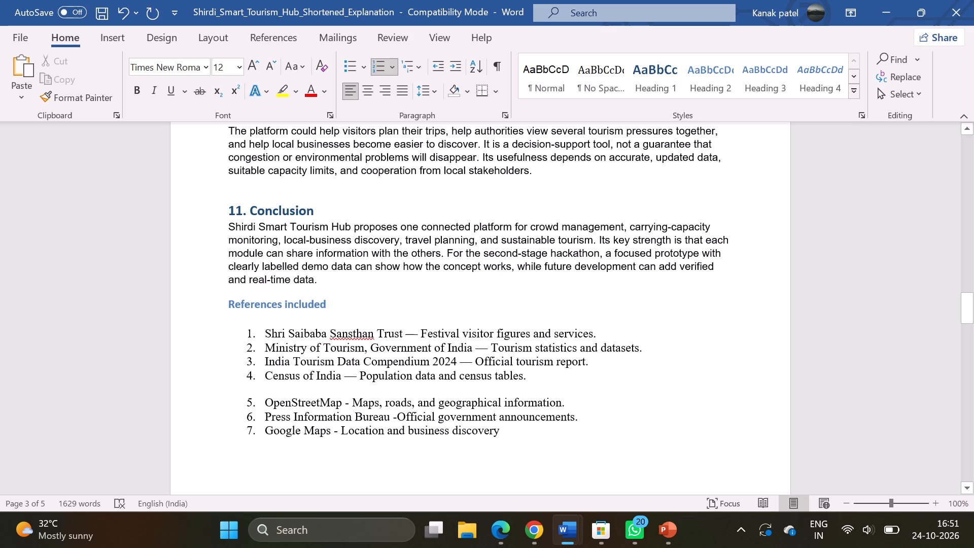
left_click(356, 373)
key("BackSpace")
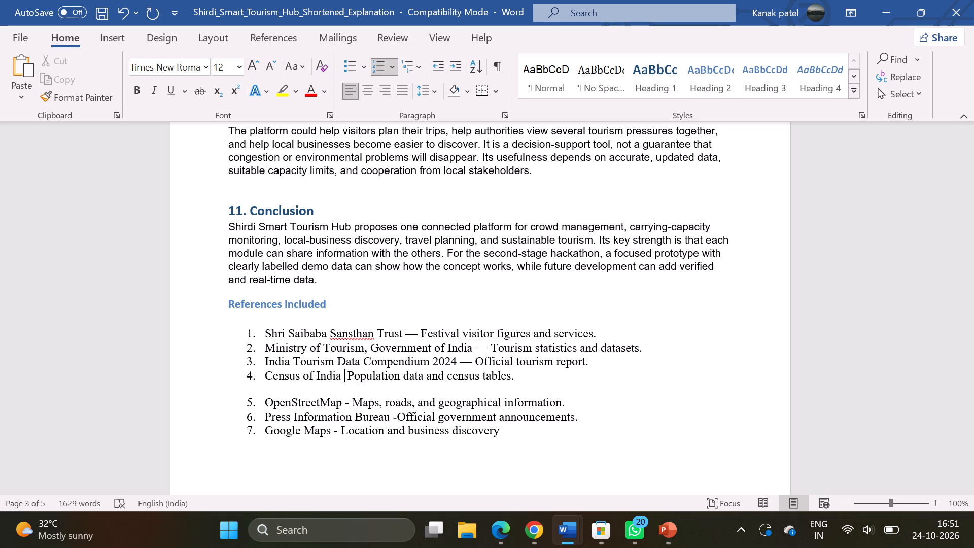
key("minus")
Replace the em dashes with hyphens in the first three references, working up from India Tourism Data Compendium 2024 to Shri Saibaba Sansthan Trust.
left_click(471, 360)
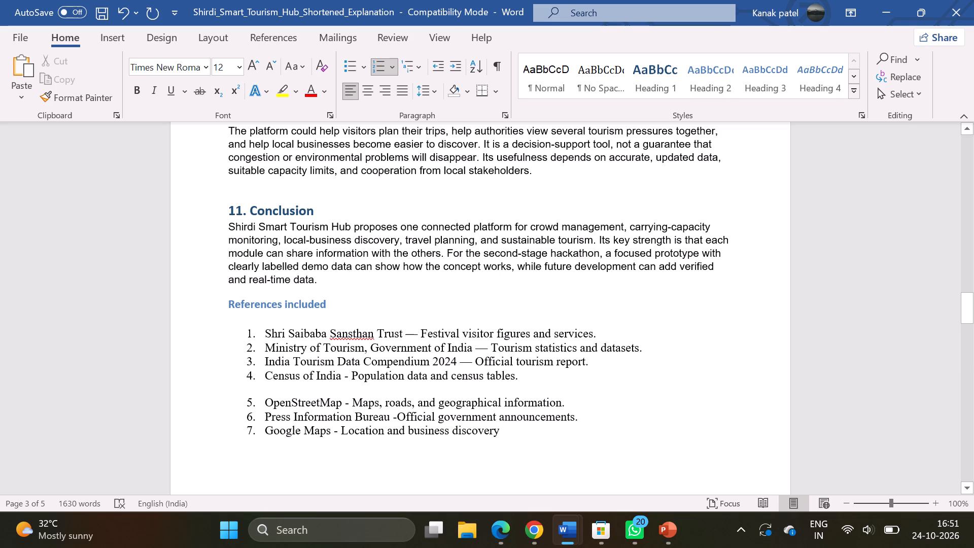
key("BackSpace")
key("minus")
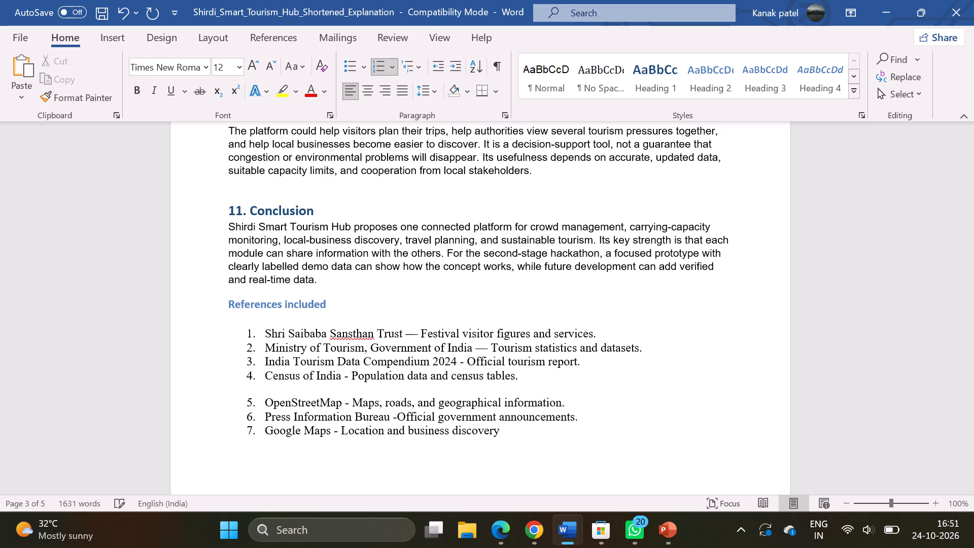
left_click(488, 347)
key("BackSpace")
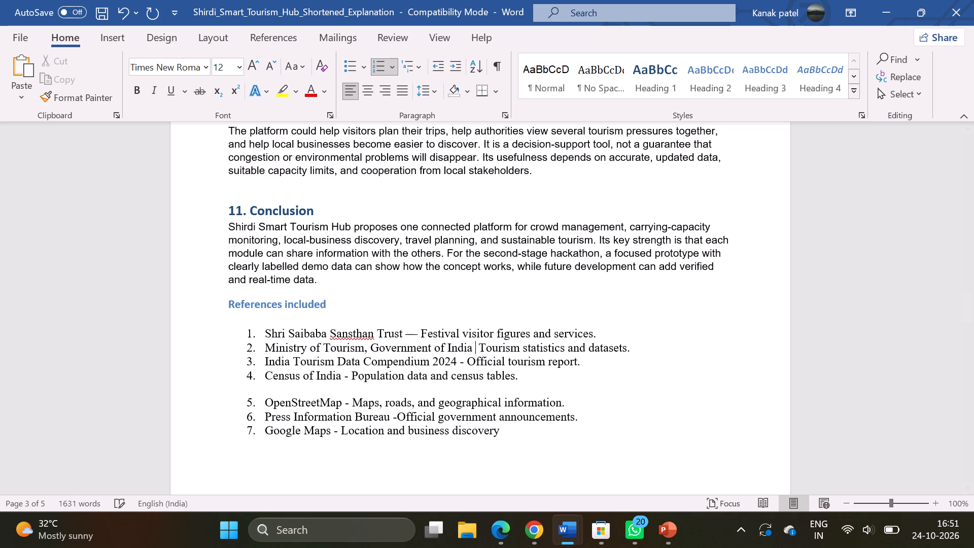
key("minus")
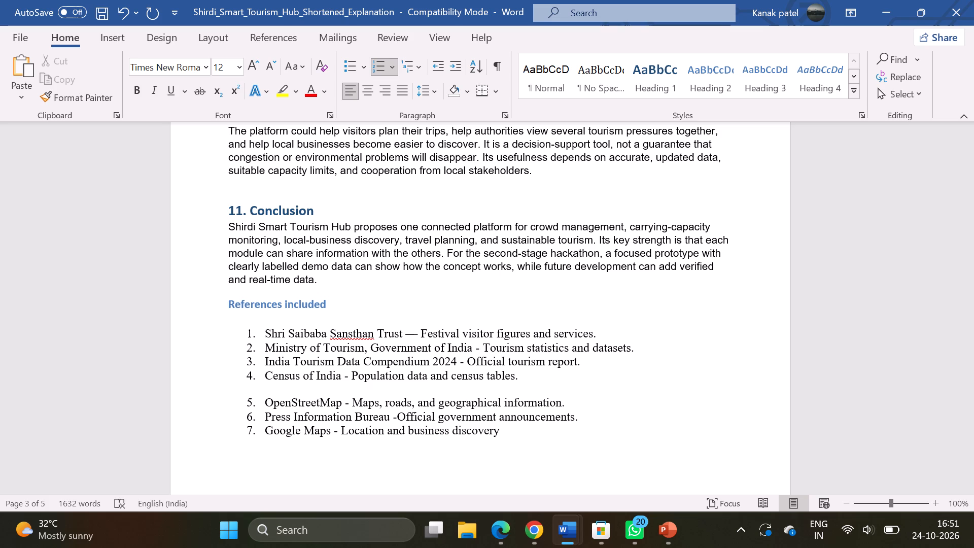
left_click(419, 331)
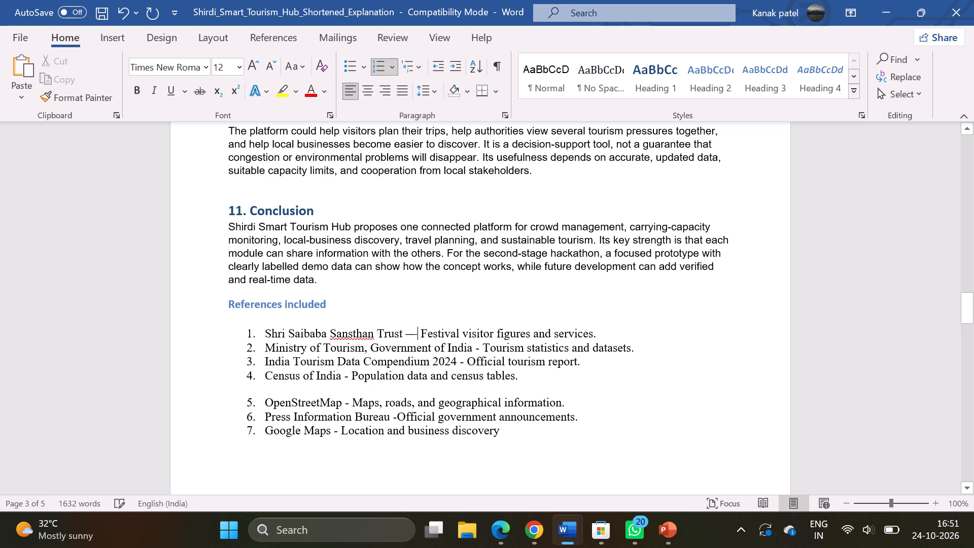
key("BackSpace")
key("minus")
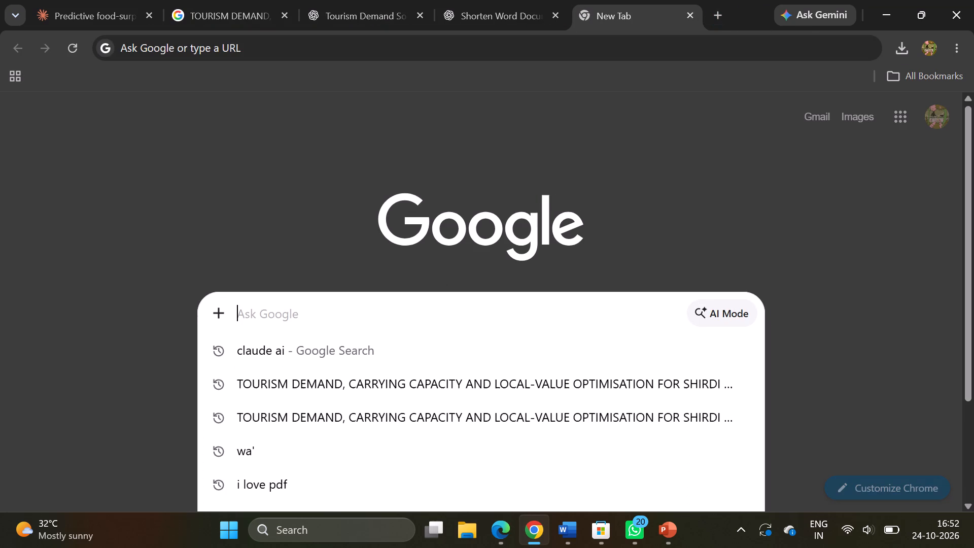
key("ctrl+v")
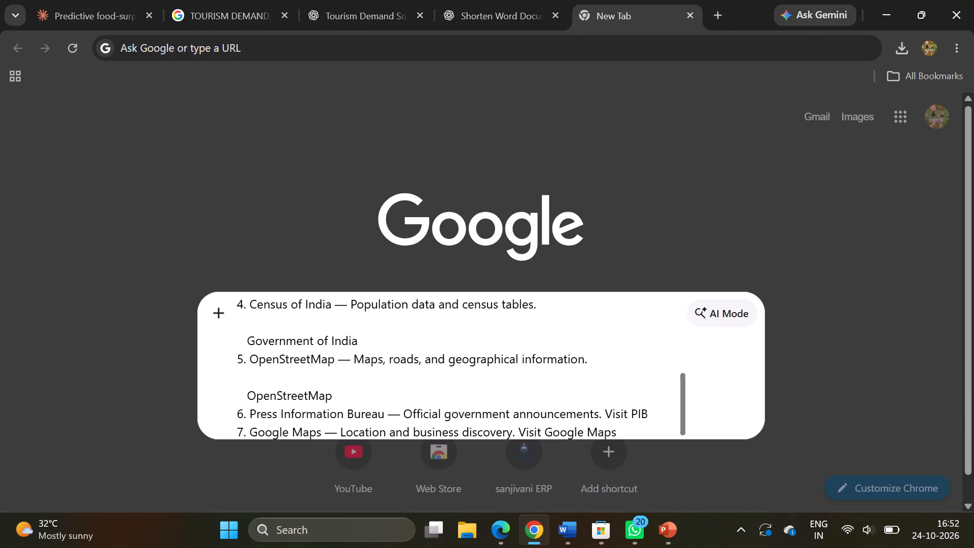
key("space")
type("GIV")
type("E ME")
key("space")
type("LINK OF I")
key("t")
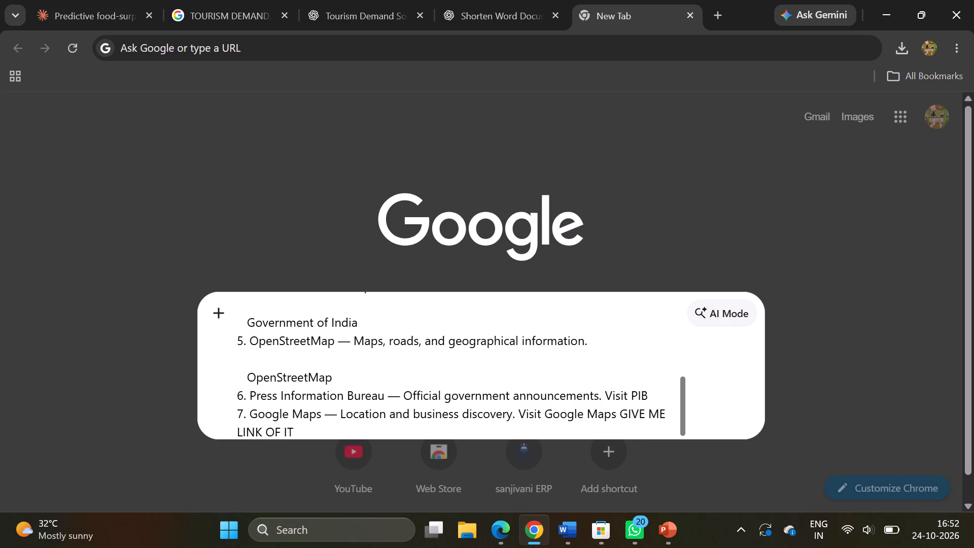
key("Return")
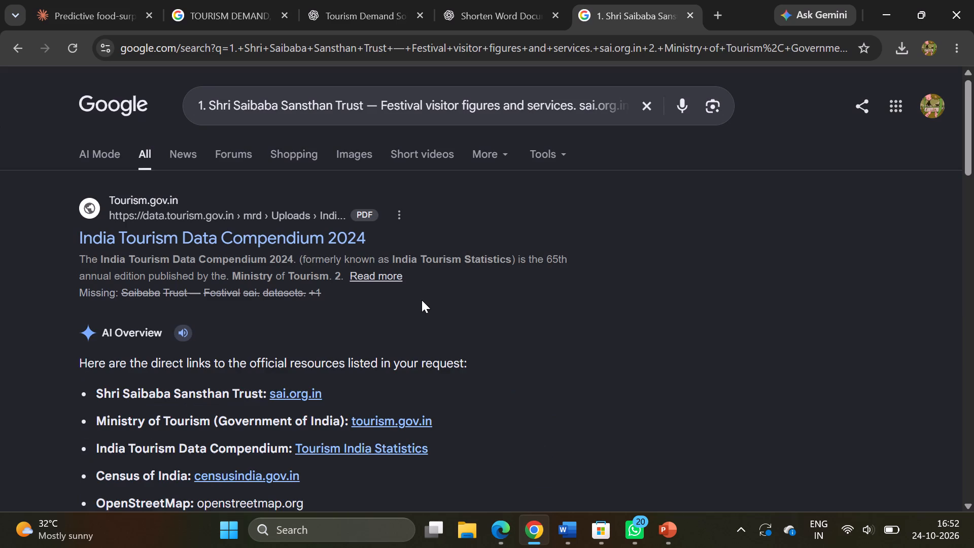
Append a hyphen and the sai.org.in link from the AI Overview to the Shri Saibaba Sansthan Trust reference in the shortened Word document.
scroll(422, 300, "down", 1)
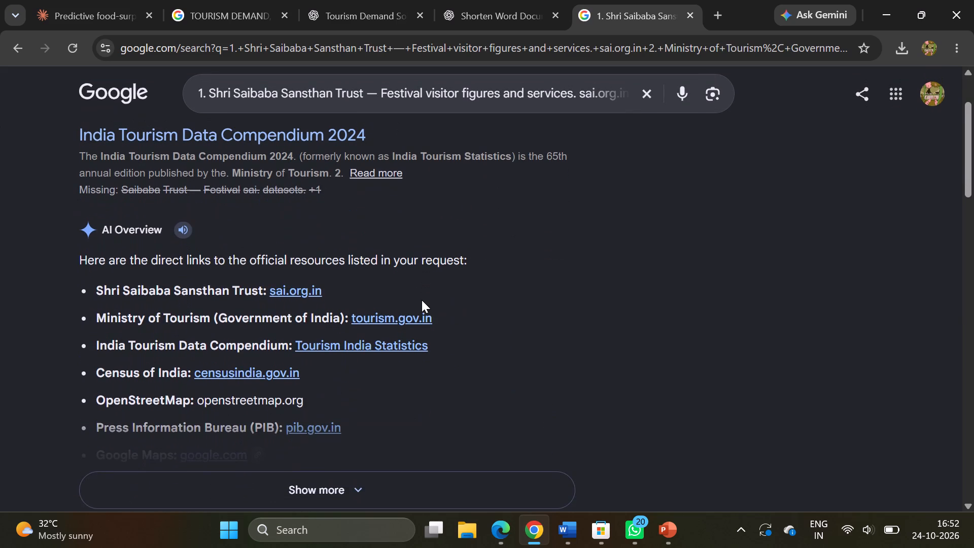
left_click_drag(268, 291, 345, 294)
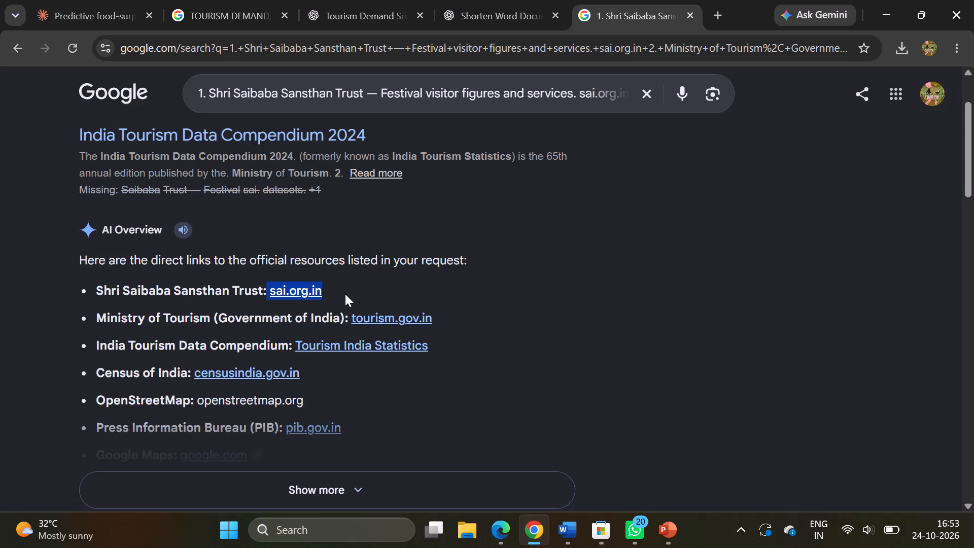
key("ctrl+c")
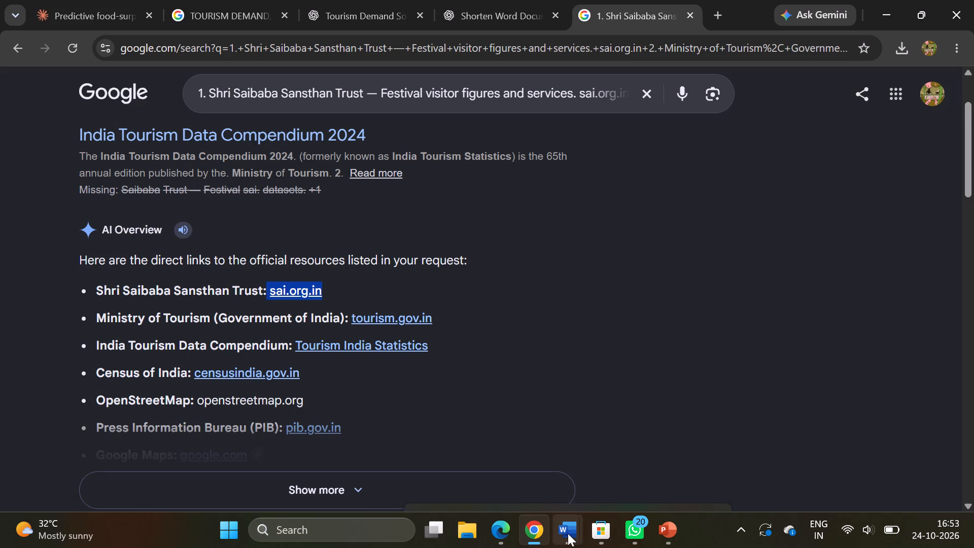
left_click(568, 533)
left_click(568, 533)
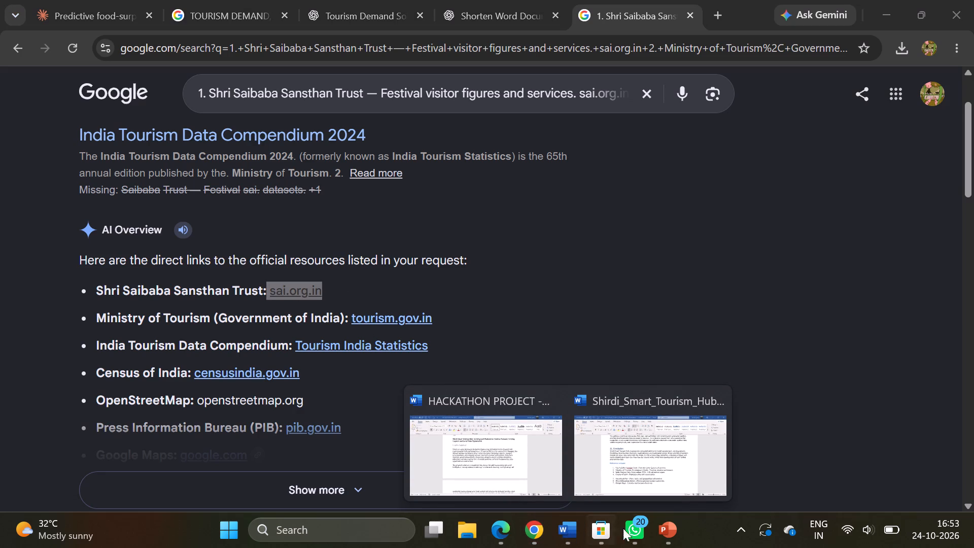
left_click(631, 474)
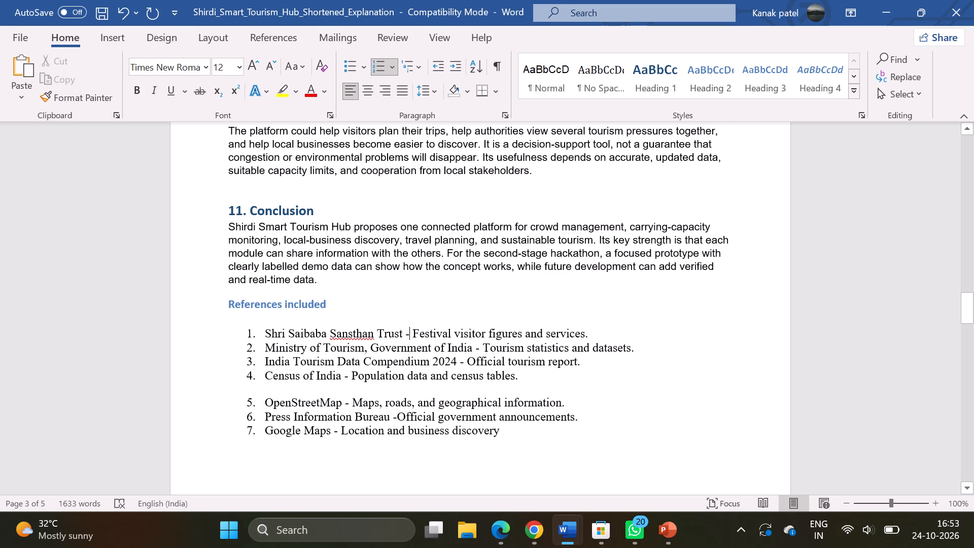
left_click(594, 334)
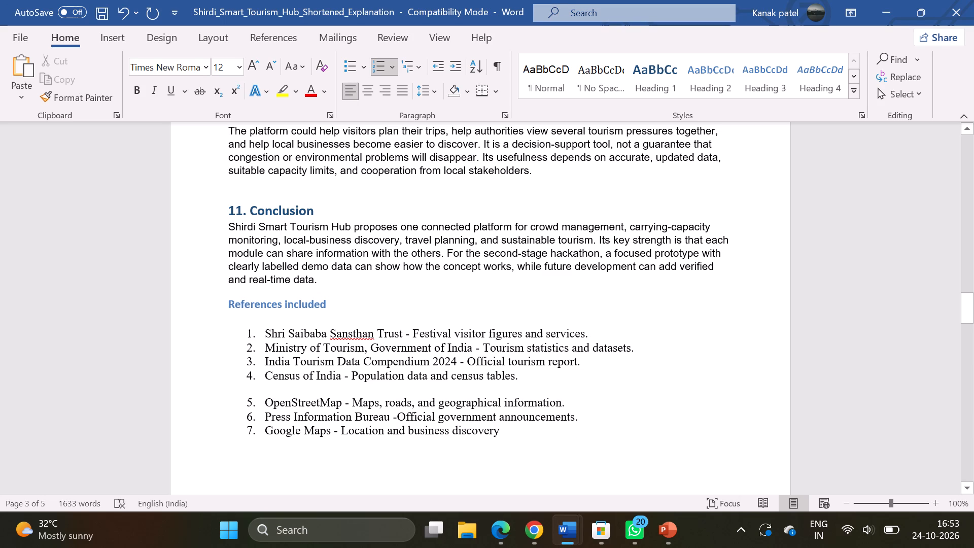
key("minus")
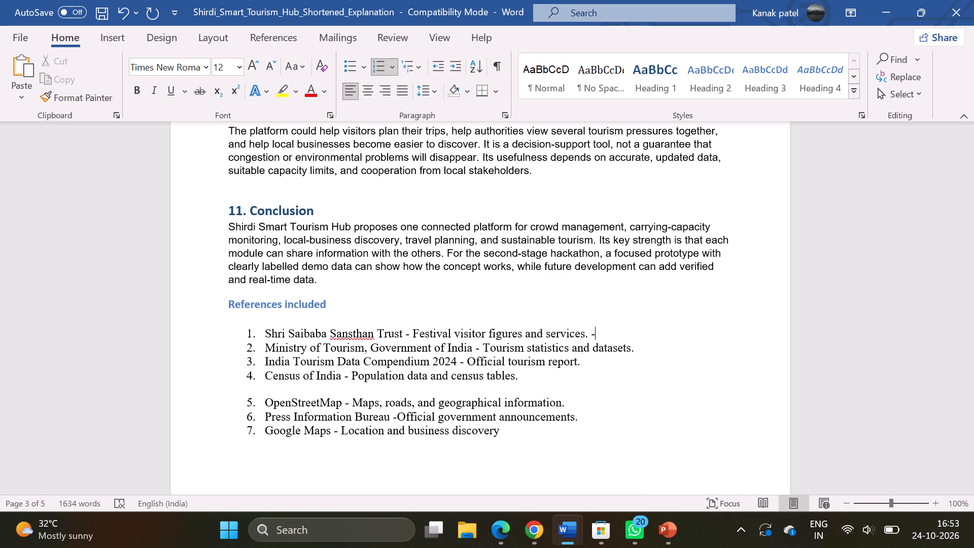
key("ctrl+v")
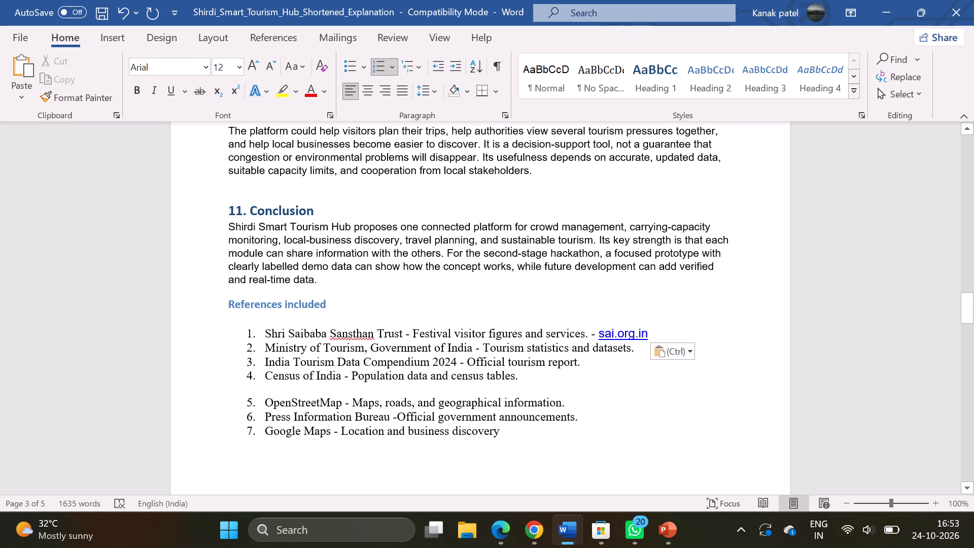
Append a hyphen and the tourism.gov.in link from the Google AI Overview in Chrome to the Ministry of Tourism reference in the shortened Word document.
left_click(637, 347)
key("minus")
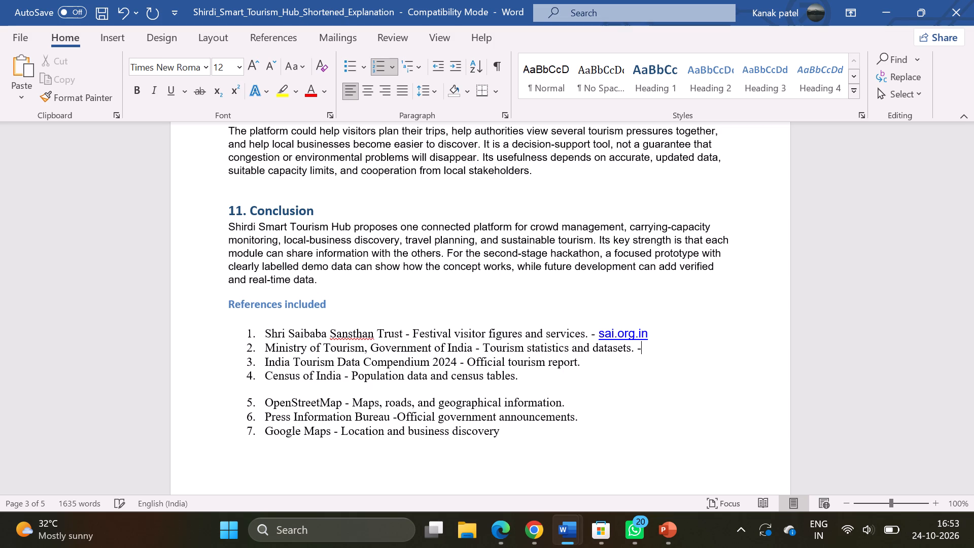
left_click(530, 523)
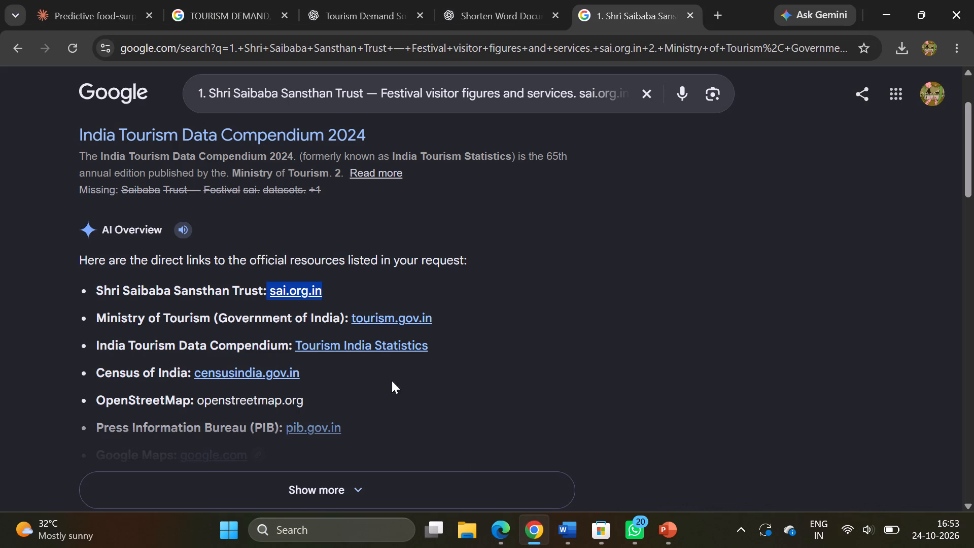
left_click_drag(580, 277, 456, 474)
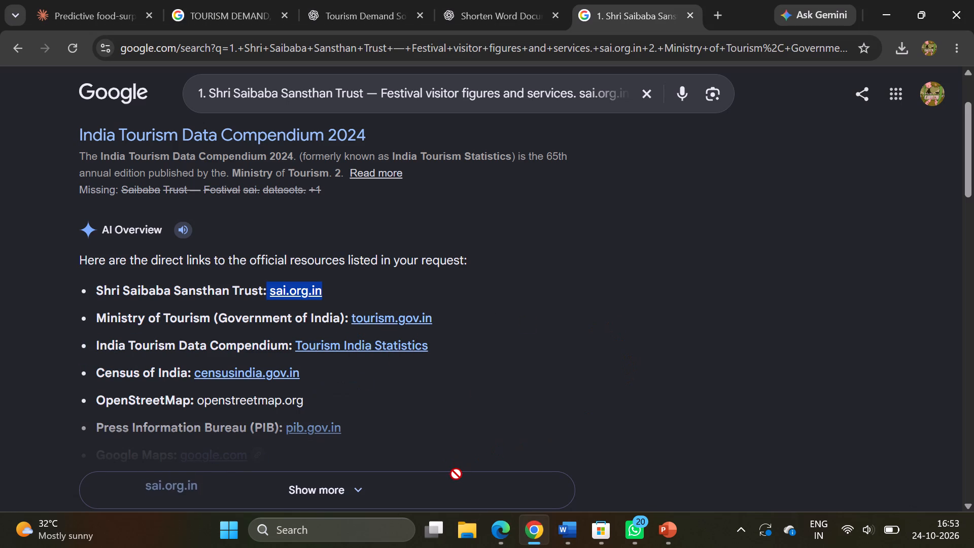
left_click_drag(456, 474, 456, 475)
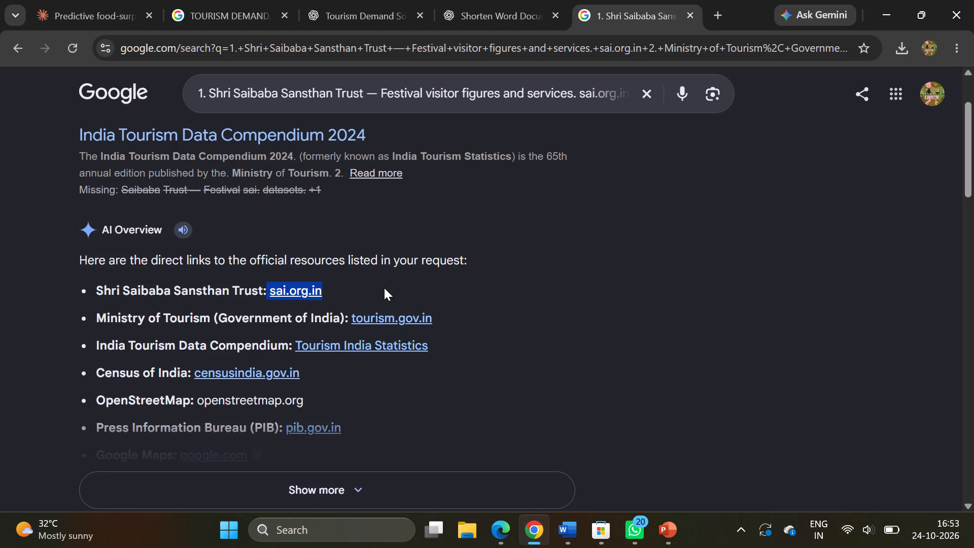
left_click(384, 288)
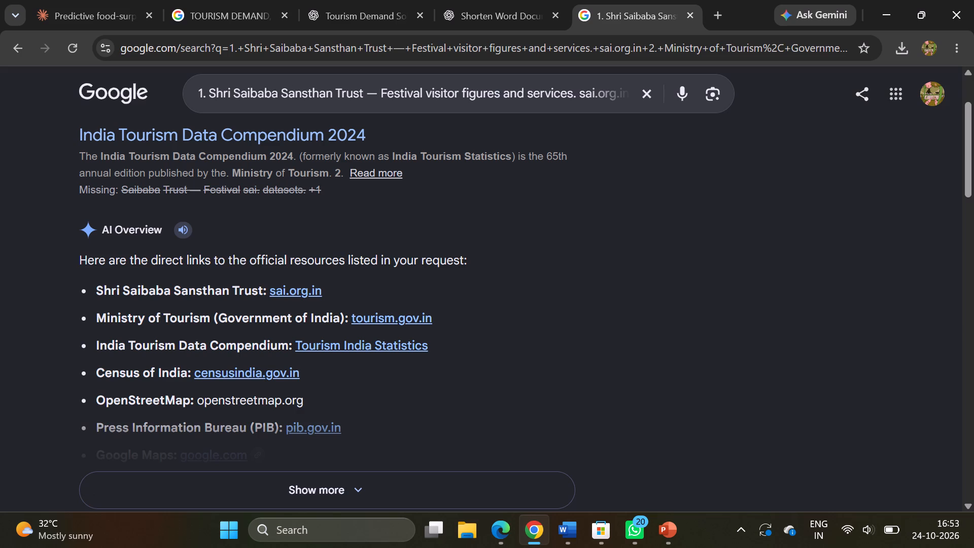
left_click_drag(349, 319, 433, 318)
key("ctrl+c")
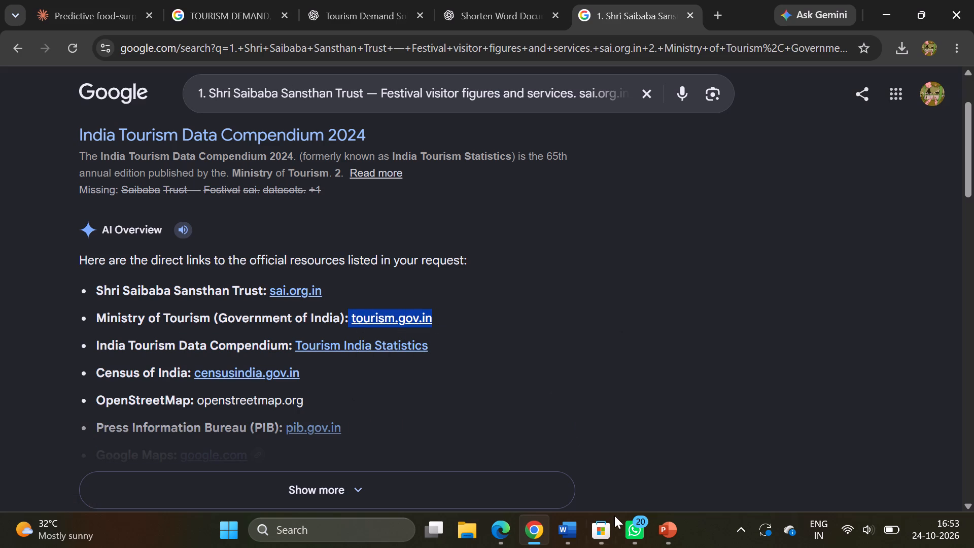
left_click(571, 528)
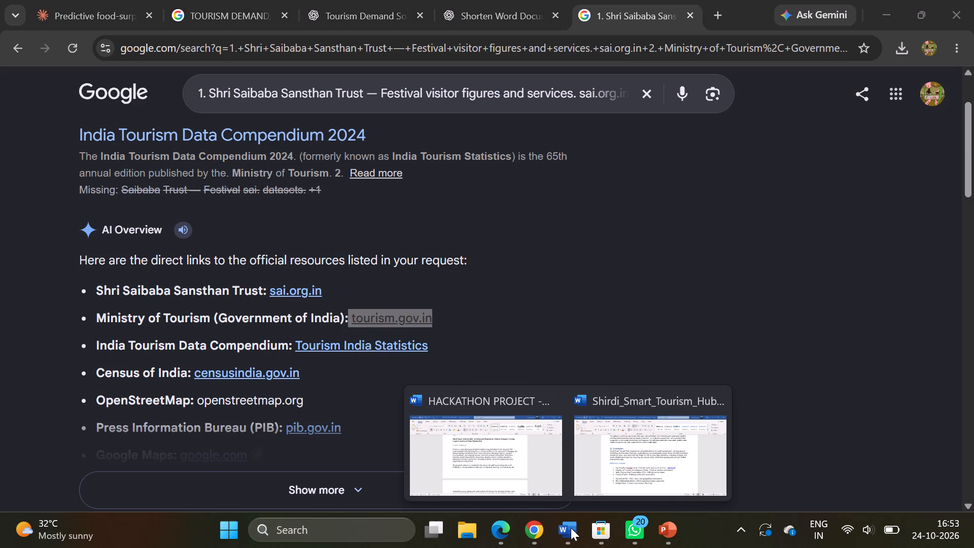
double_click(571, 528)
left_click(640, 448)
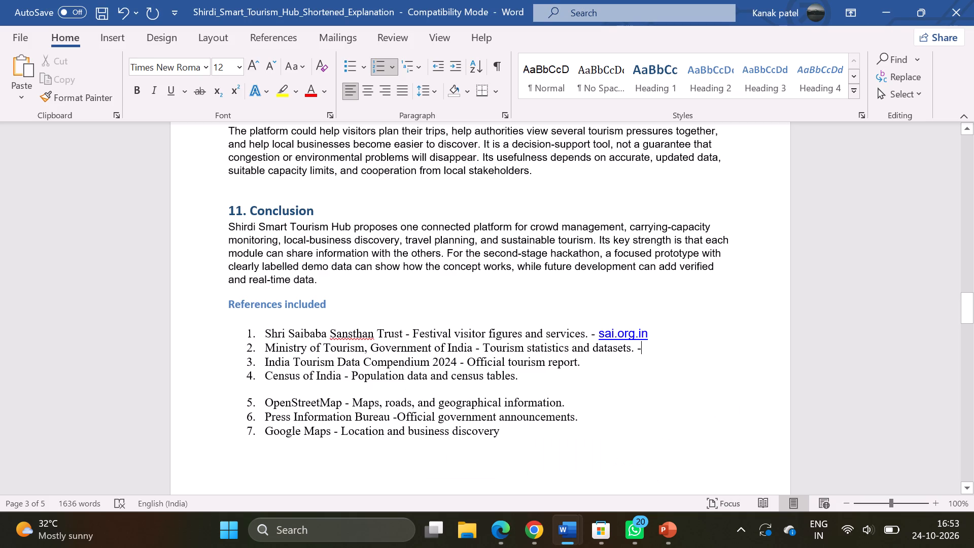
key("ctrl+v")
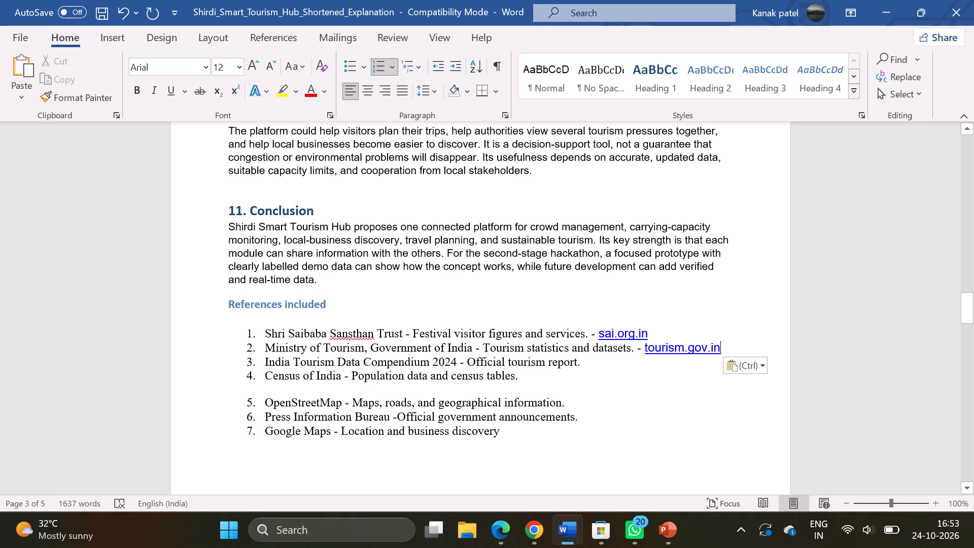
Add a hyphen at the end of the India Tourism Data Compendium, Census of India and OpenStreetMap references, ready for their links.
left_click(578, 361)
key("minus")
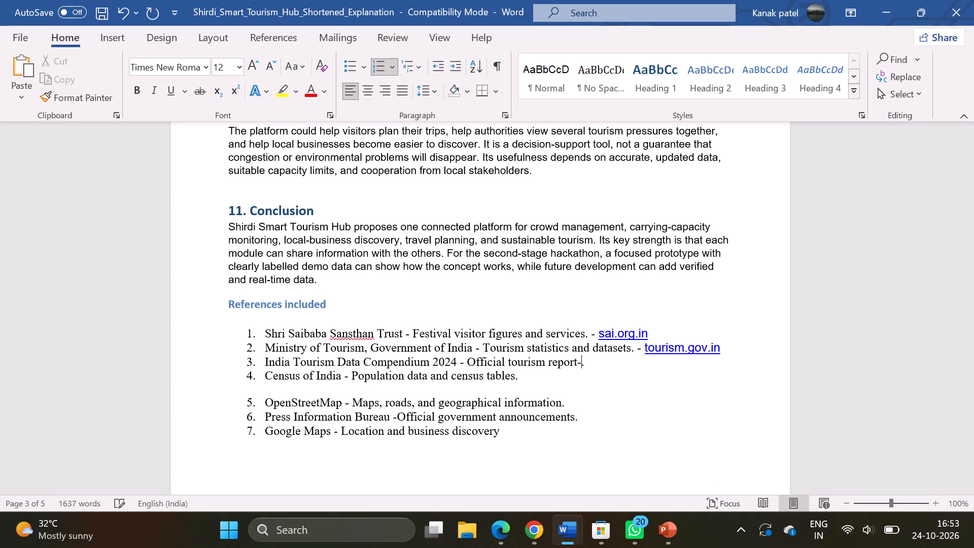
left_click(517, 371)
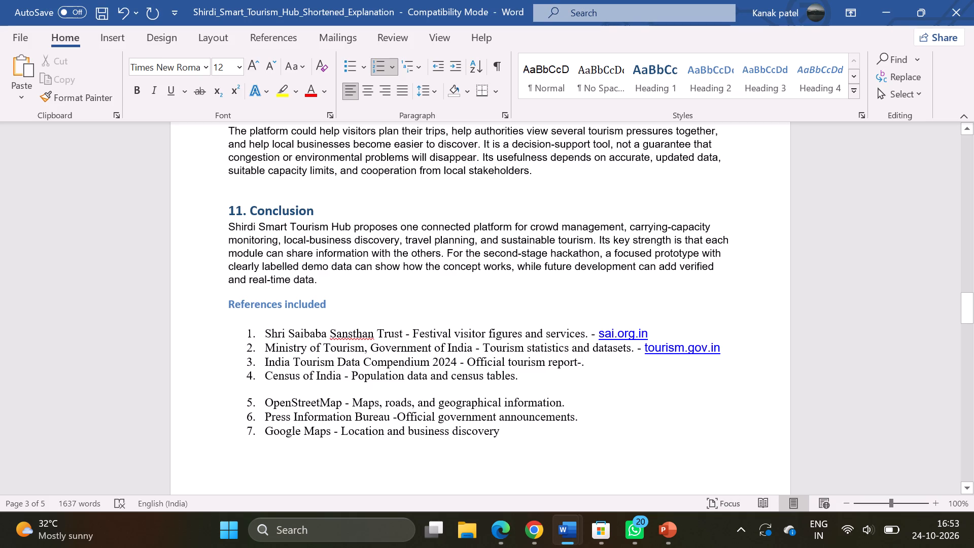
key("minus")
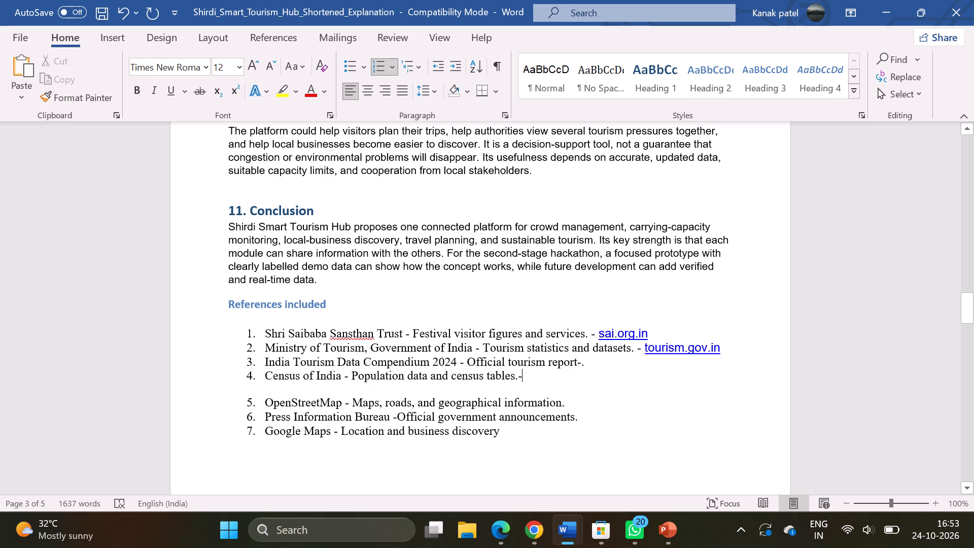
left_click(565, 402)
key("minus")
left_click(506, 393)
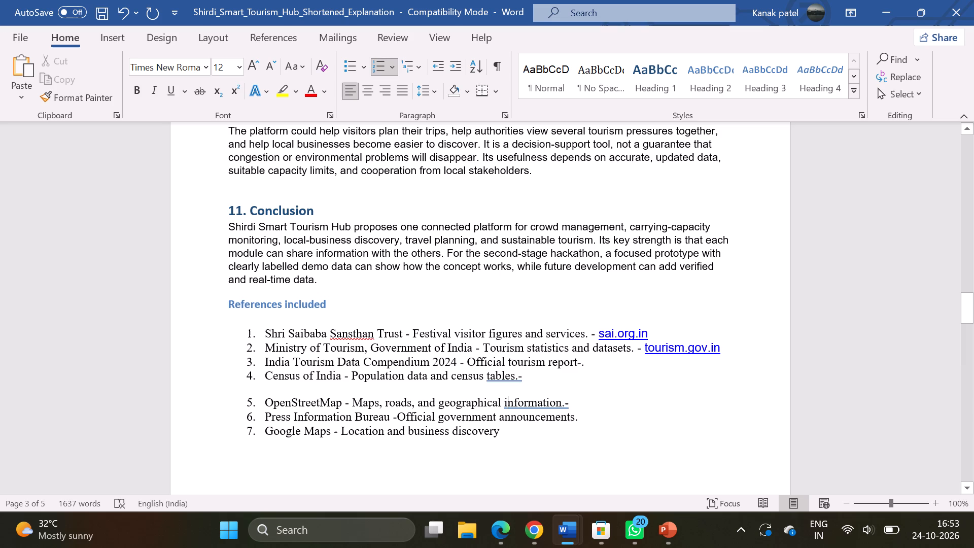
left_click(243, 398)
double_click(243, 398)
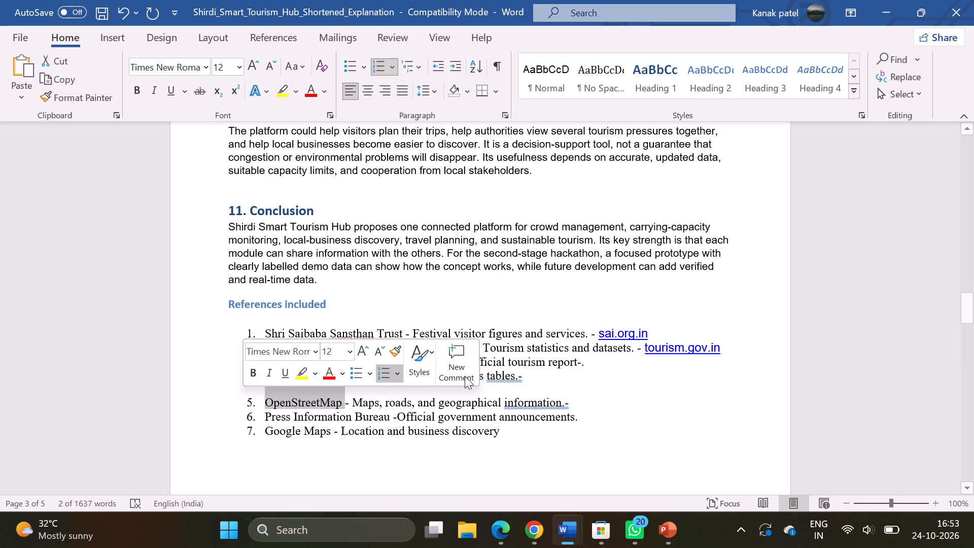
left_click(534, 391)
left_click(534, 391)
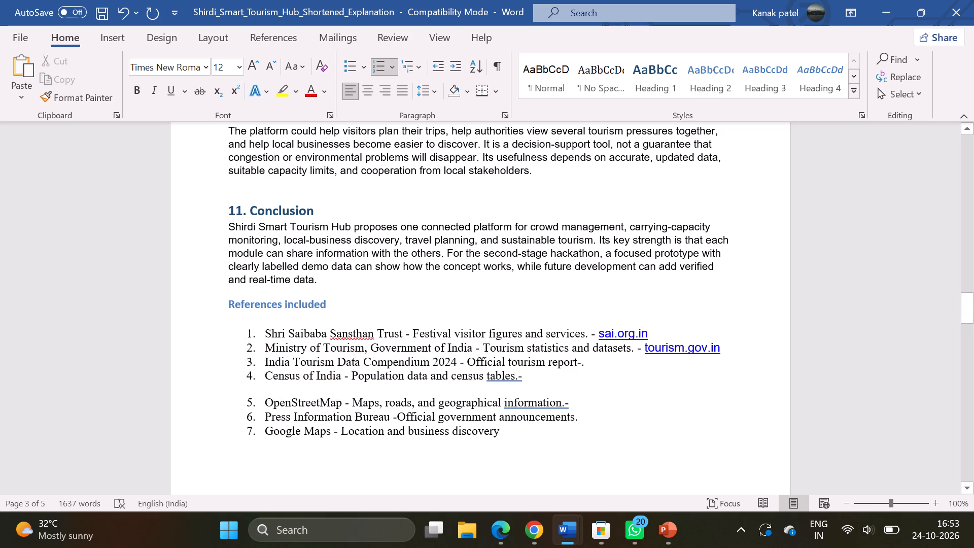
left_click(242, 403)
Add a hyphen at the end of the Press Information Bureau and Google Maps references.
left_click(579, 421)
key("minus")
left_click(509, 433)
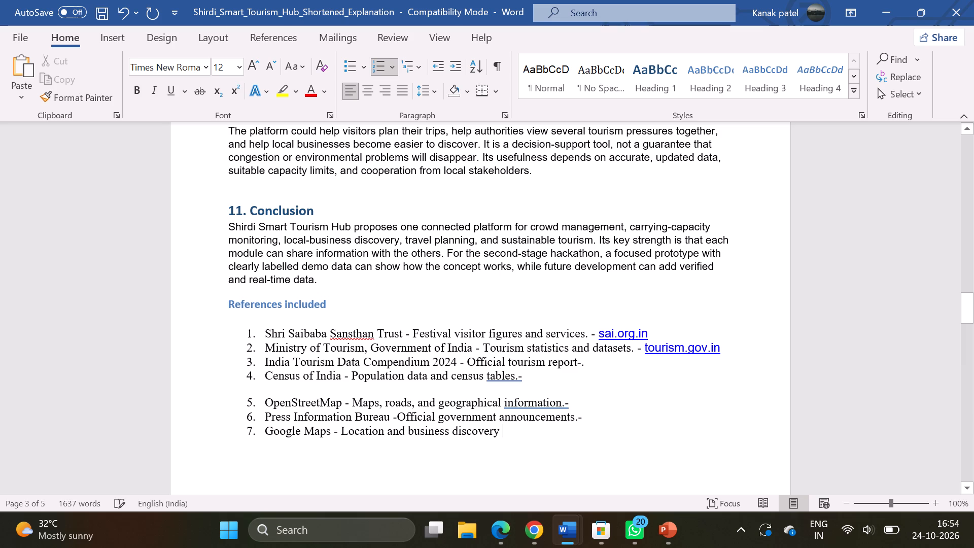
key("minus")
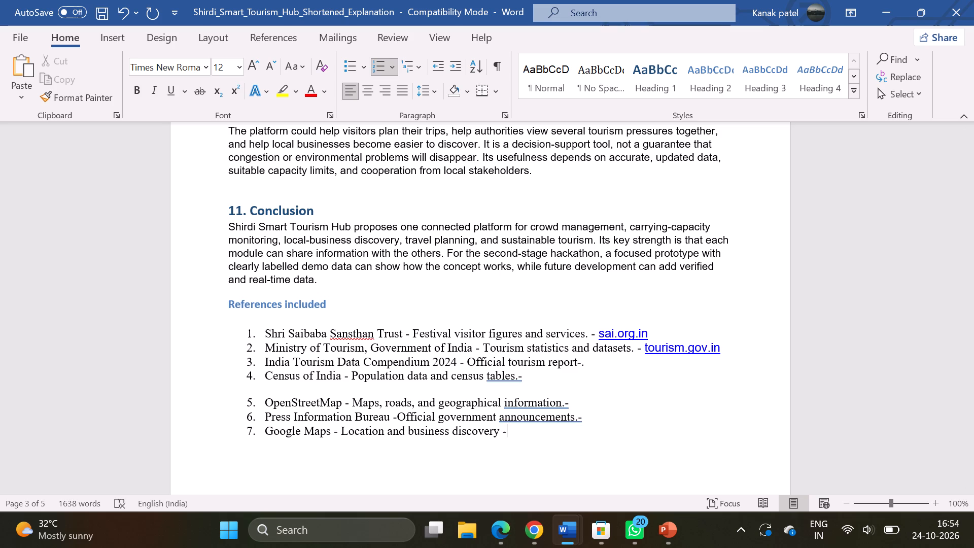
Replace the word "References" with "Resources" in the heading above the numbered source list, so it reads "Resources included".
scroll(509, 433, "left", 1)
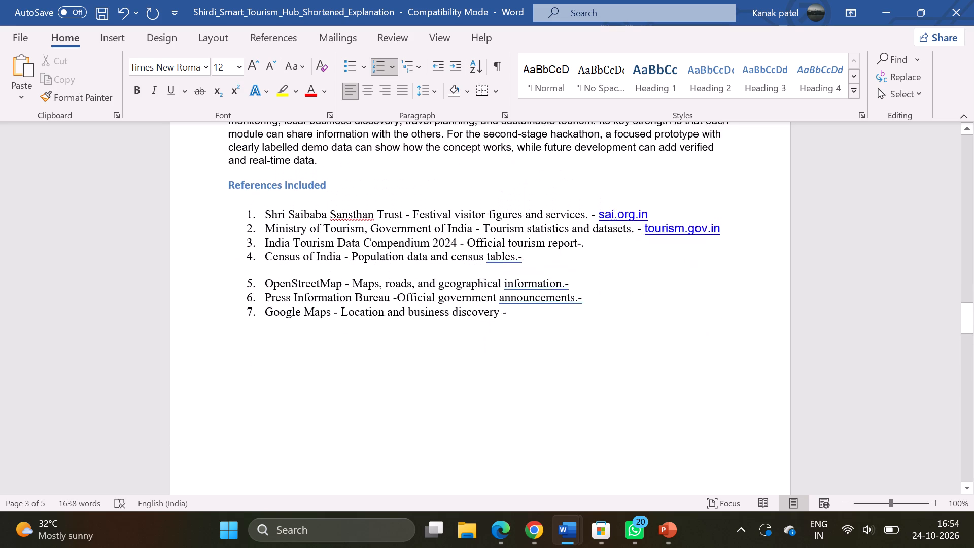
scroll(509, 433, "left", 2)
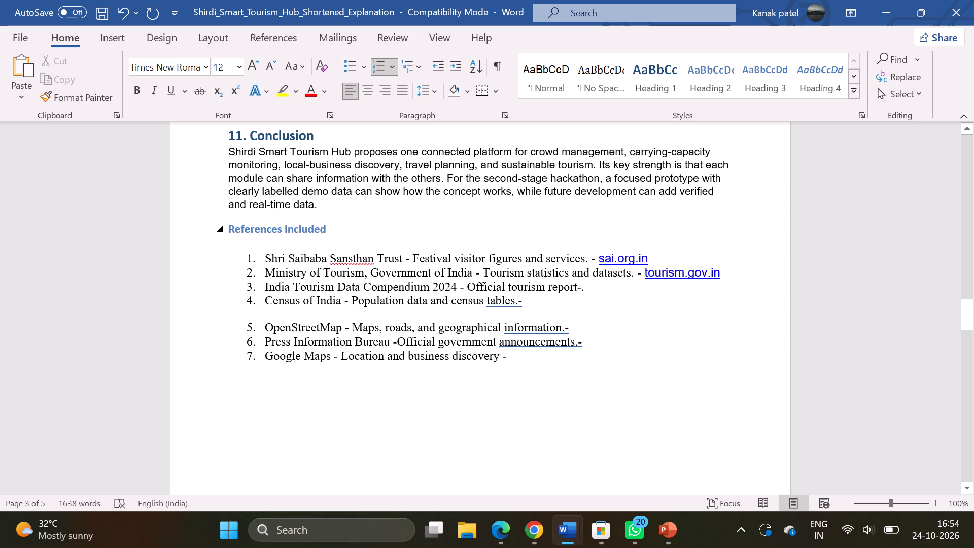
left_click(283, 230)
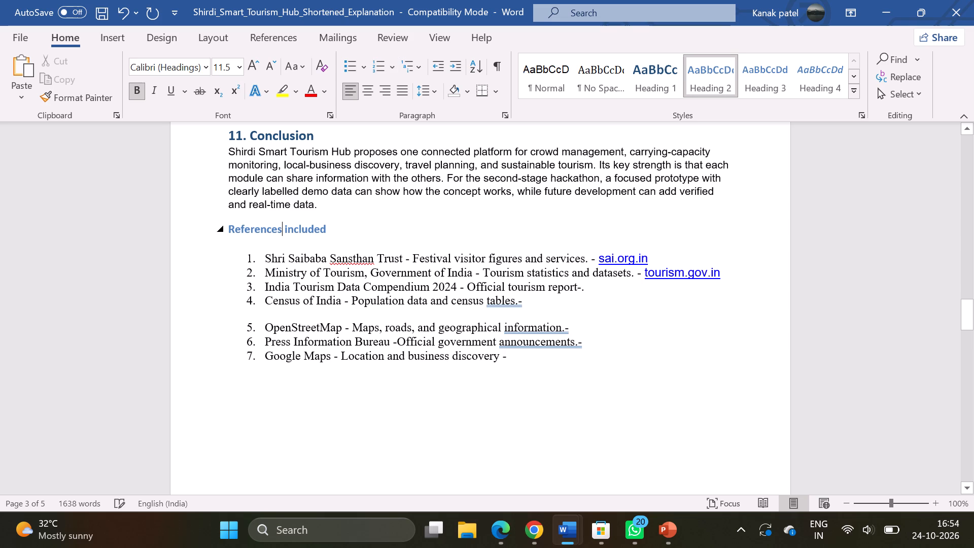
key("BackSpace")
key("BackSpace")
key("BackSpace")
key("BackSpace")
key("BackSpace")
key("BackSpace")
key("BackSpace")
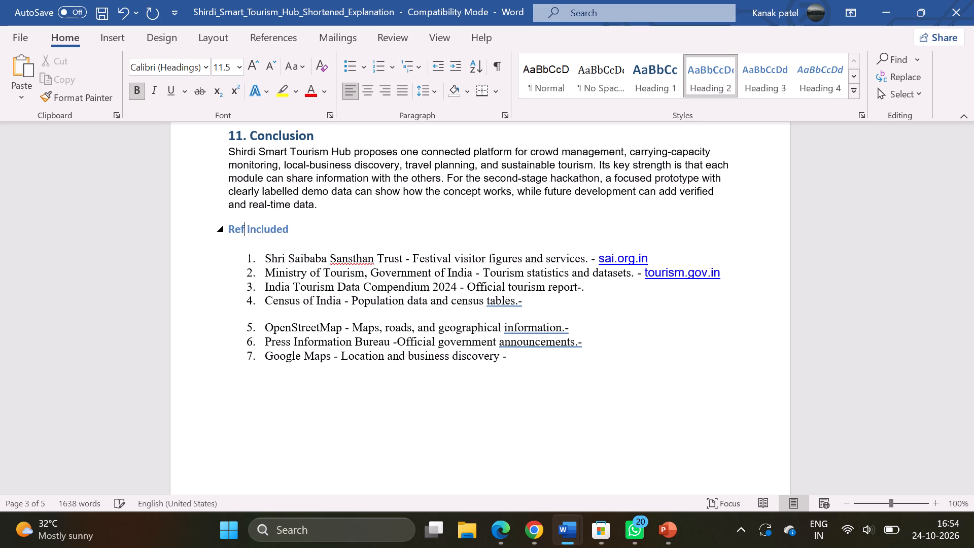
key("BackSpace")
key("BackSpace")
key("BackSpace")
key("BackSpace")
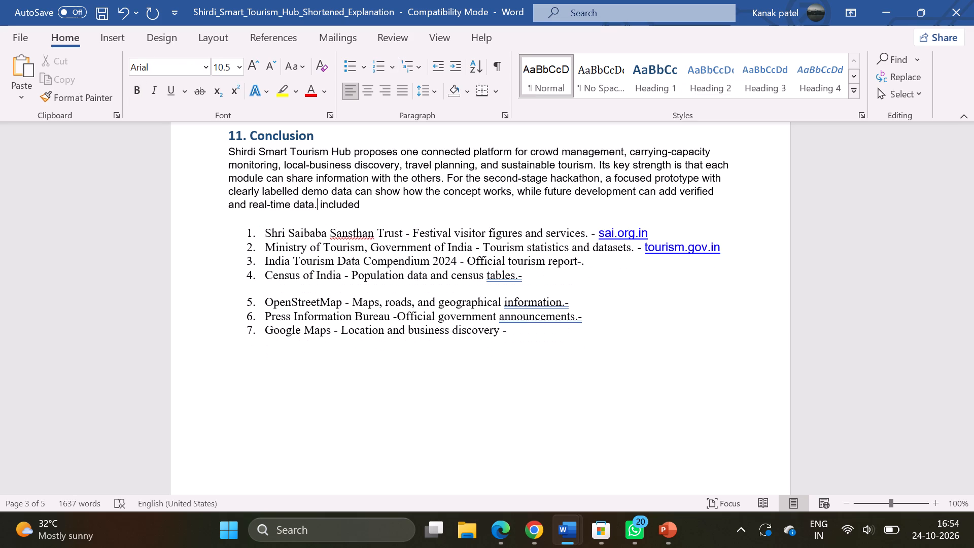
left_click(123, 13)
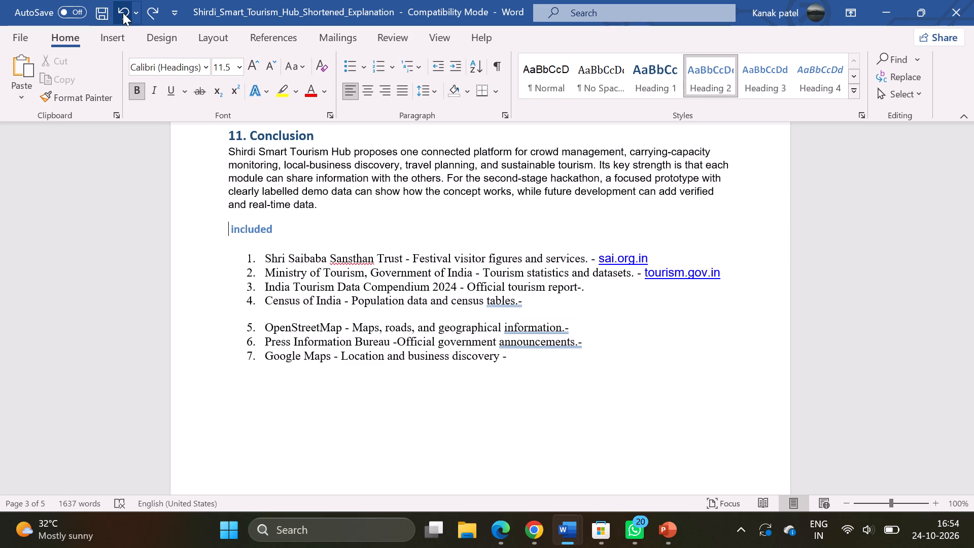
key("r")
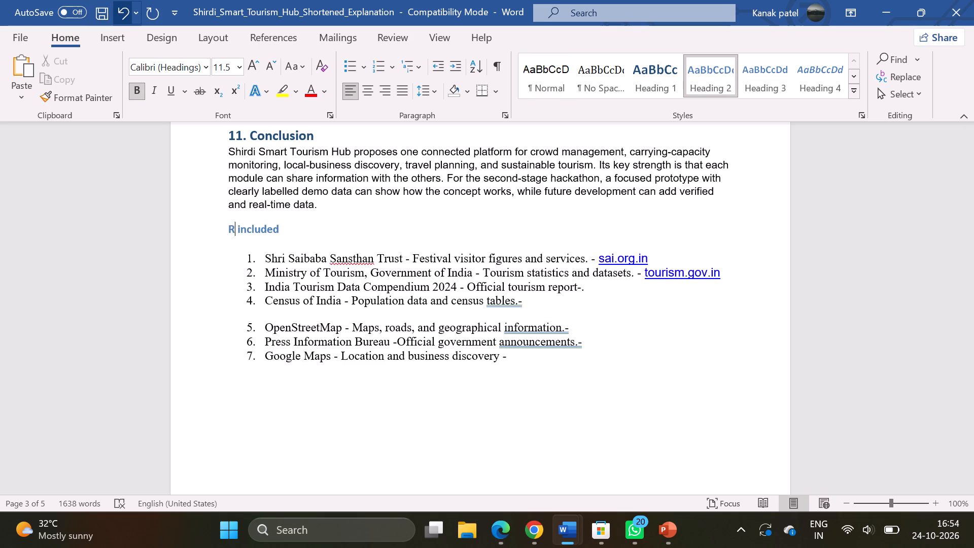
key("e")
key("BackSpace")
type("eso")
key("u")
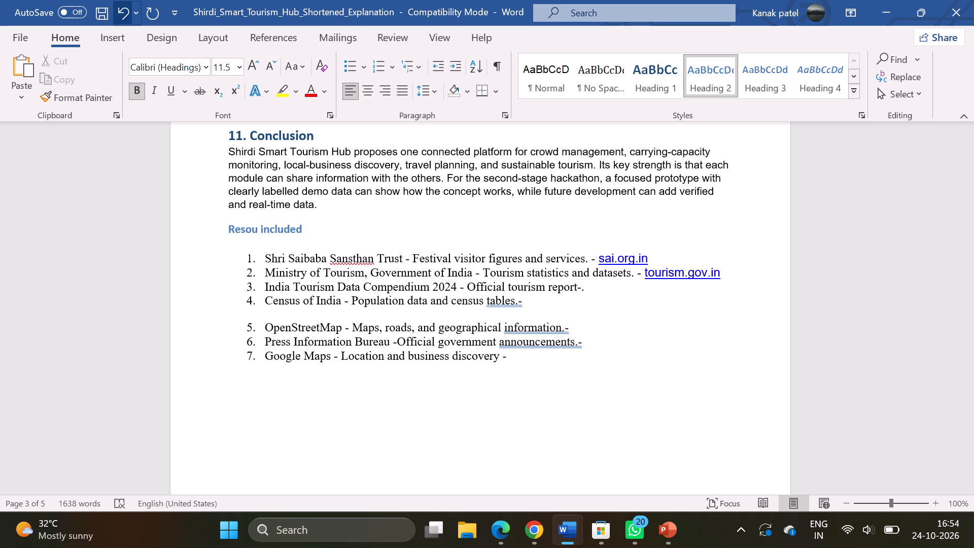
key("r")
type("ce")
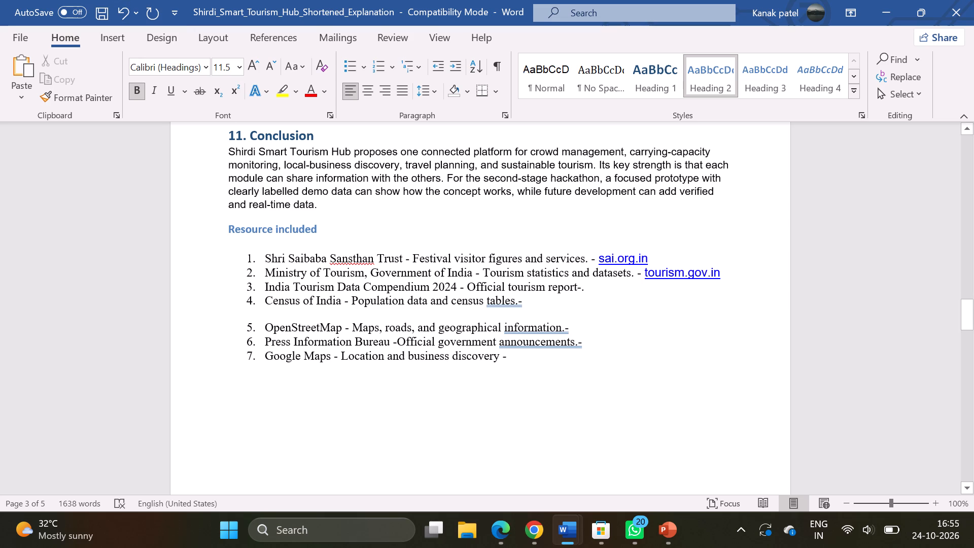
key("s")
left_click(321, 220)
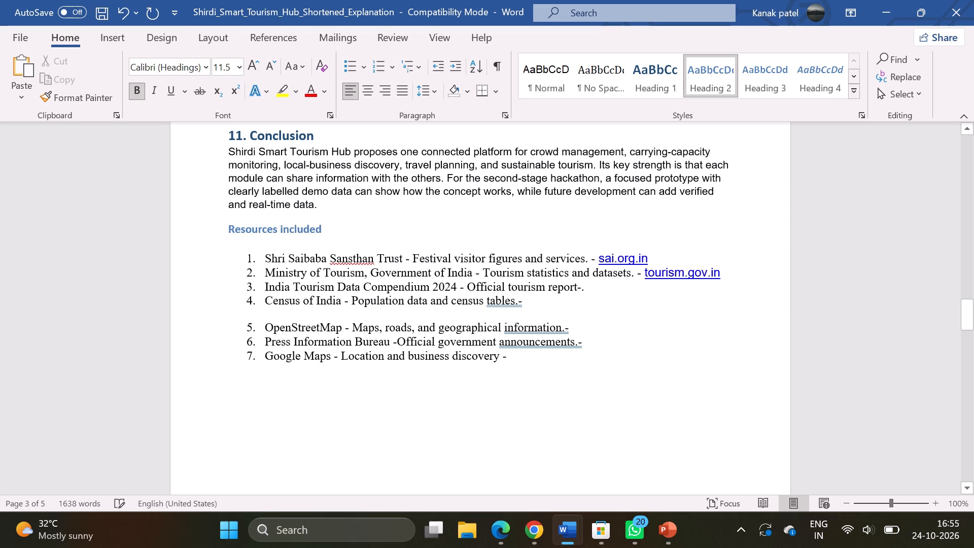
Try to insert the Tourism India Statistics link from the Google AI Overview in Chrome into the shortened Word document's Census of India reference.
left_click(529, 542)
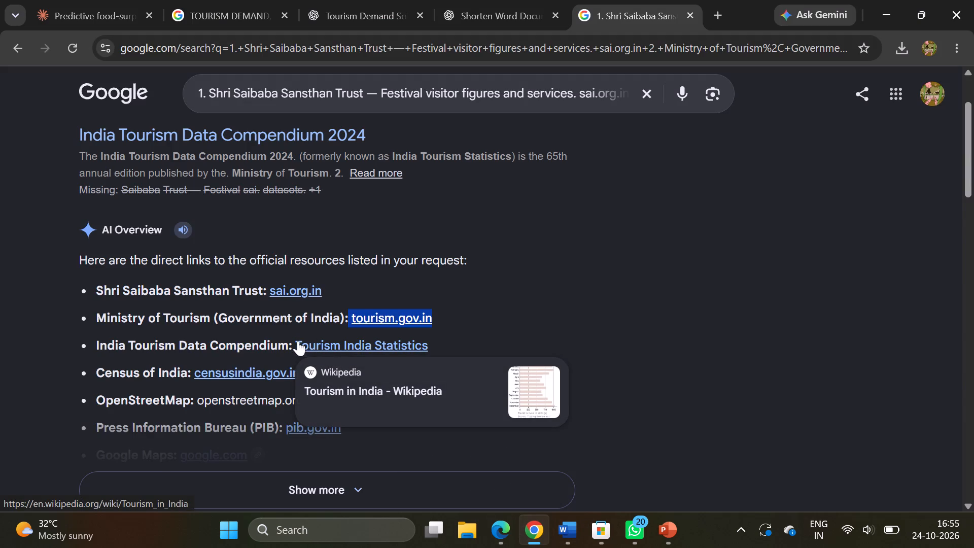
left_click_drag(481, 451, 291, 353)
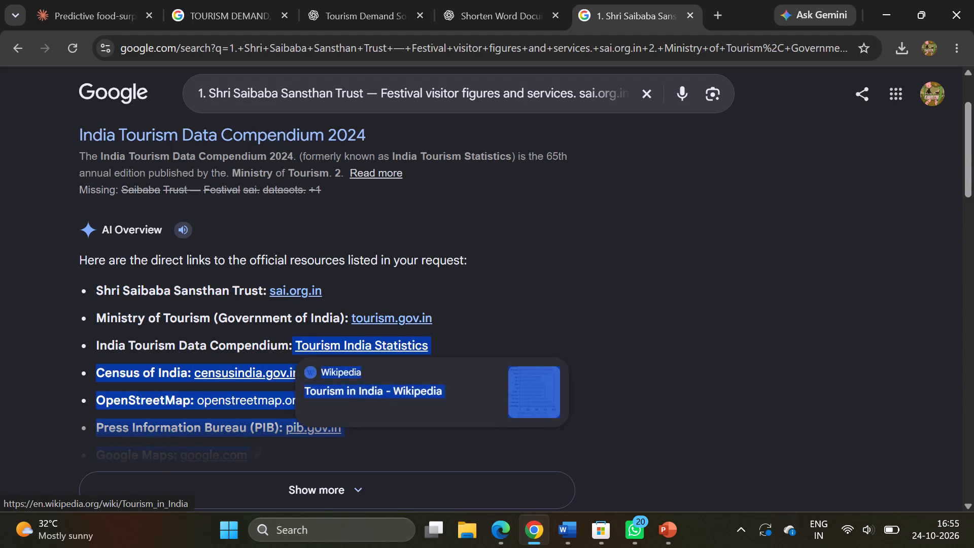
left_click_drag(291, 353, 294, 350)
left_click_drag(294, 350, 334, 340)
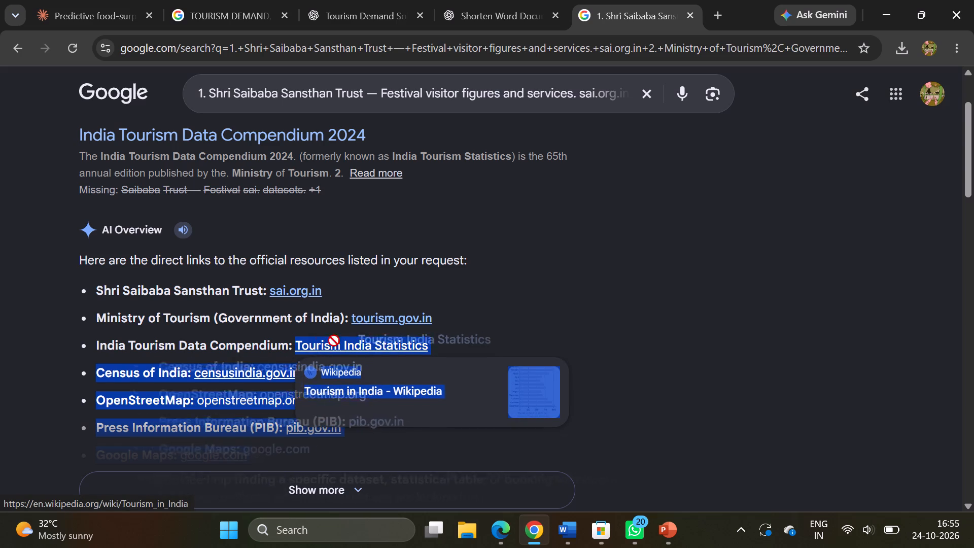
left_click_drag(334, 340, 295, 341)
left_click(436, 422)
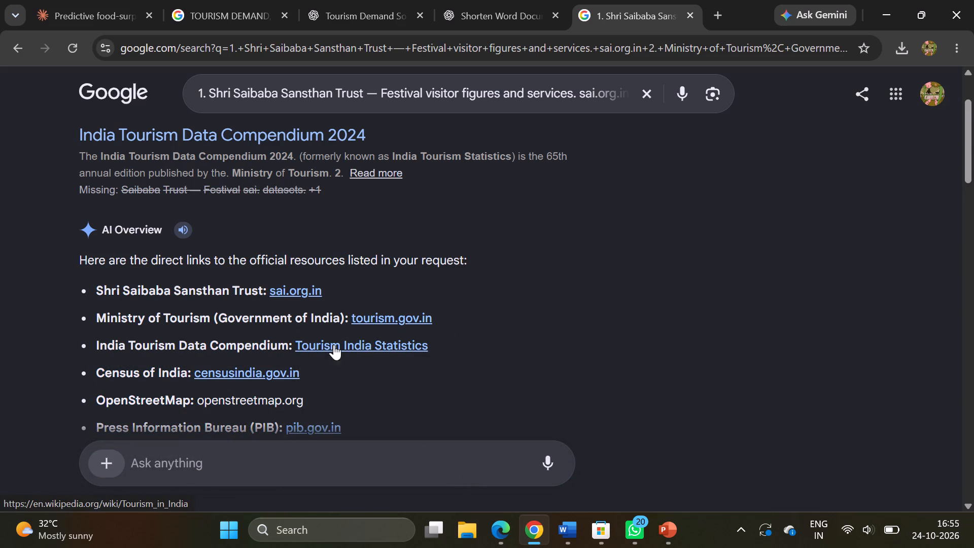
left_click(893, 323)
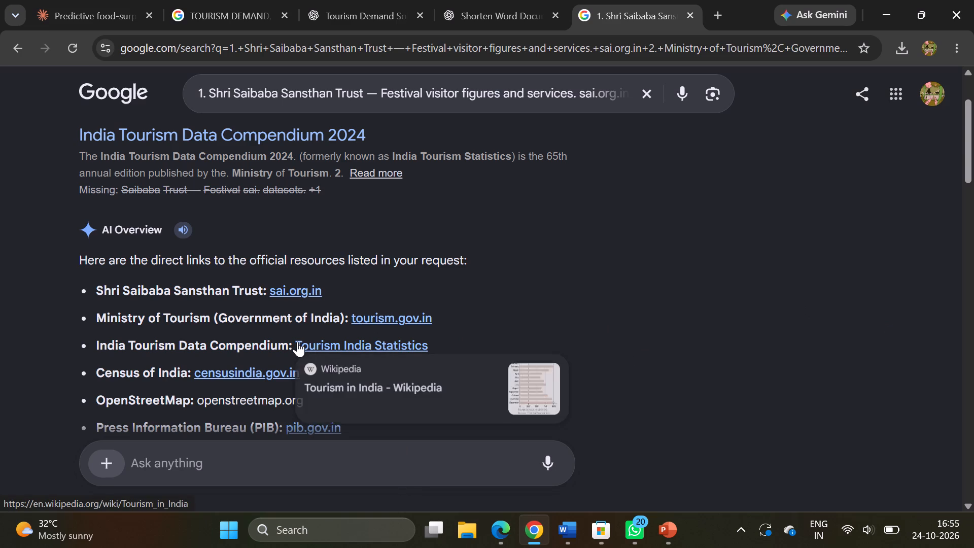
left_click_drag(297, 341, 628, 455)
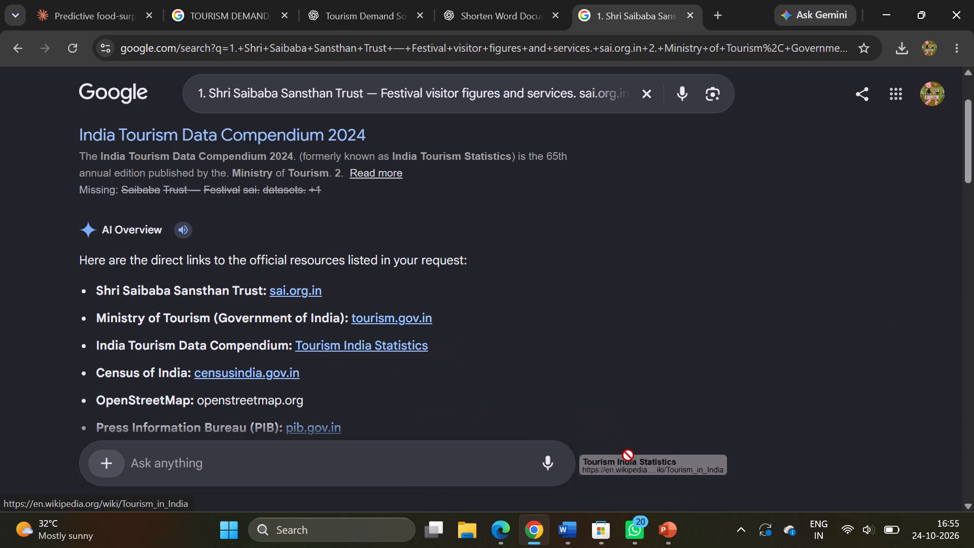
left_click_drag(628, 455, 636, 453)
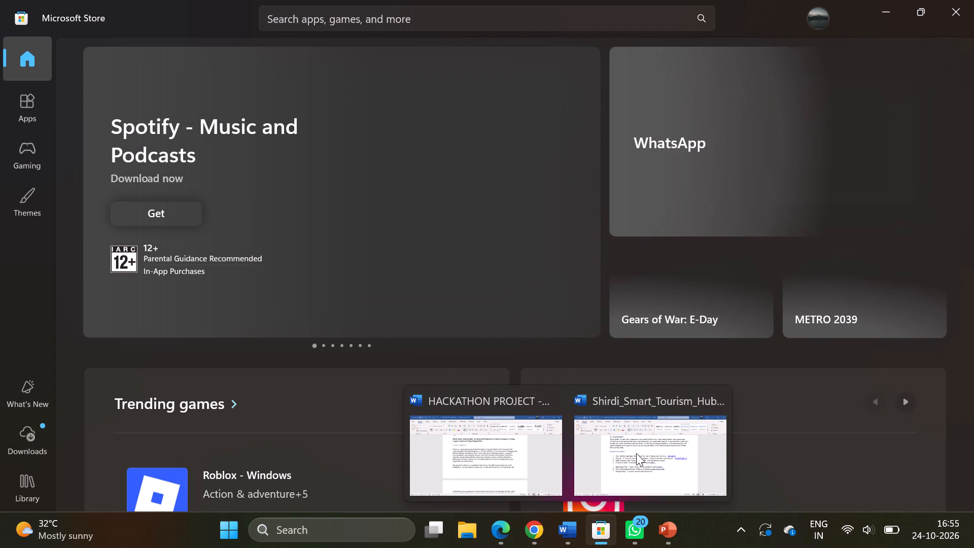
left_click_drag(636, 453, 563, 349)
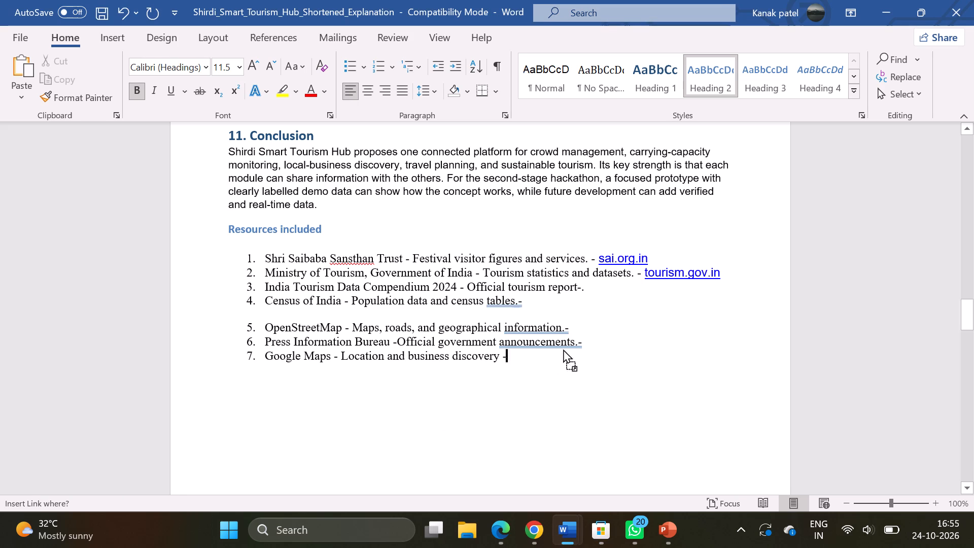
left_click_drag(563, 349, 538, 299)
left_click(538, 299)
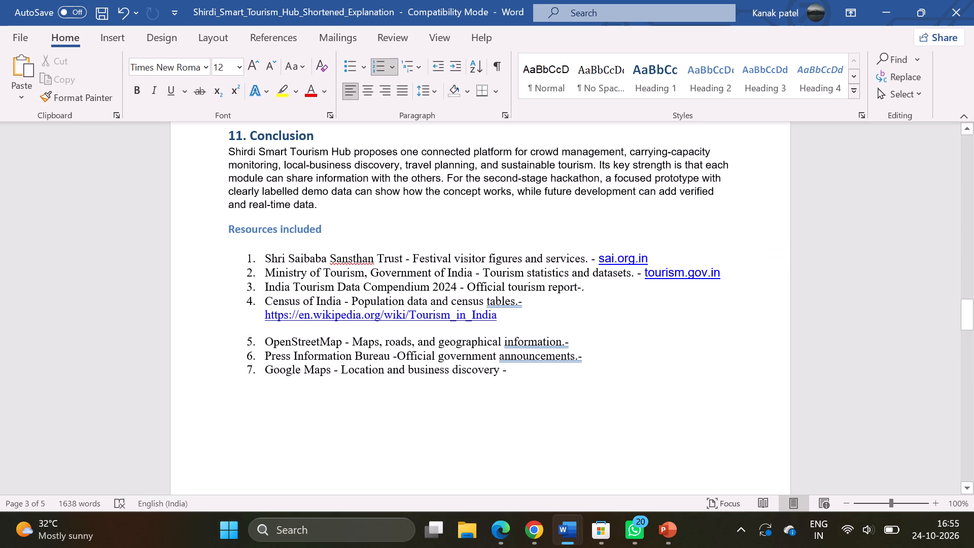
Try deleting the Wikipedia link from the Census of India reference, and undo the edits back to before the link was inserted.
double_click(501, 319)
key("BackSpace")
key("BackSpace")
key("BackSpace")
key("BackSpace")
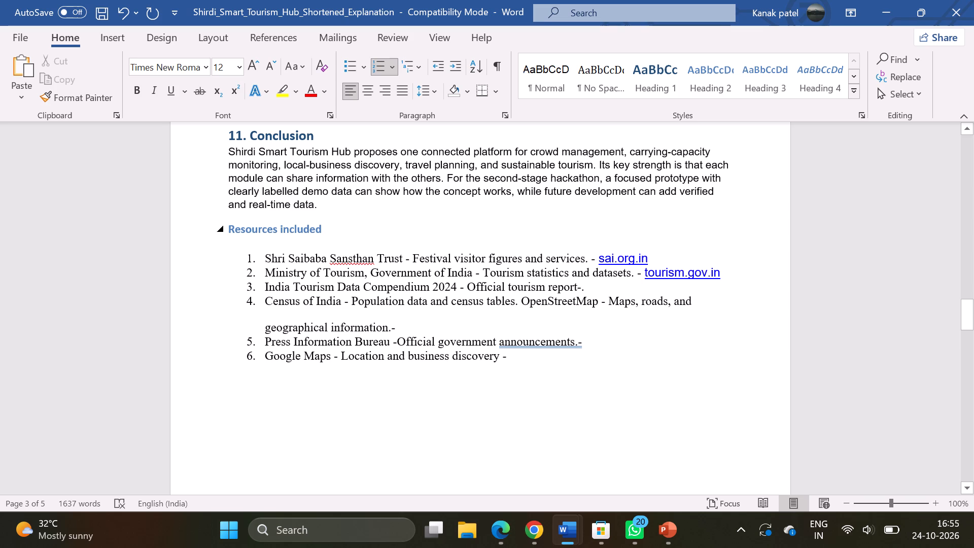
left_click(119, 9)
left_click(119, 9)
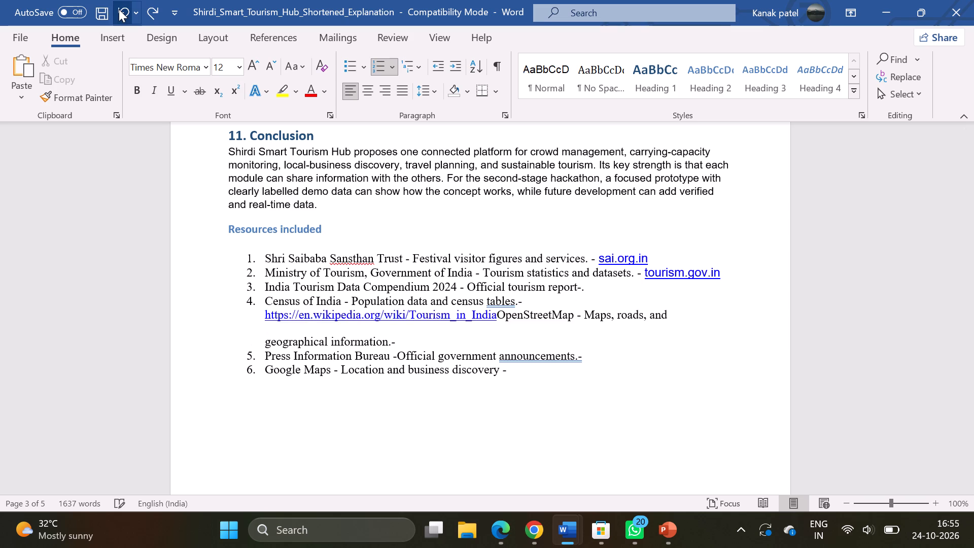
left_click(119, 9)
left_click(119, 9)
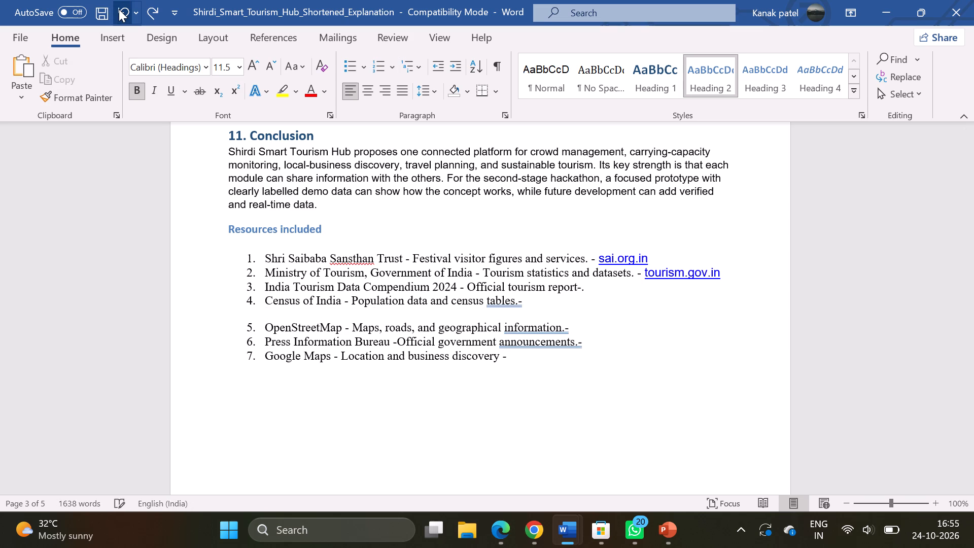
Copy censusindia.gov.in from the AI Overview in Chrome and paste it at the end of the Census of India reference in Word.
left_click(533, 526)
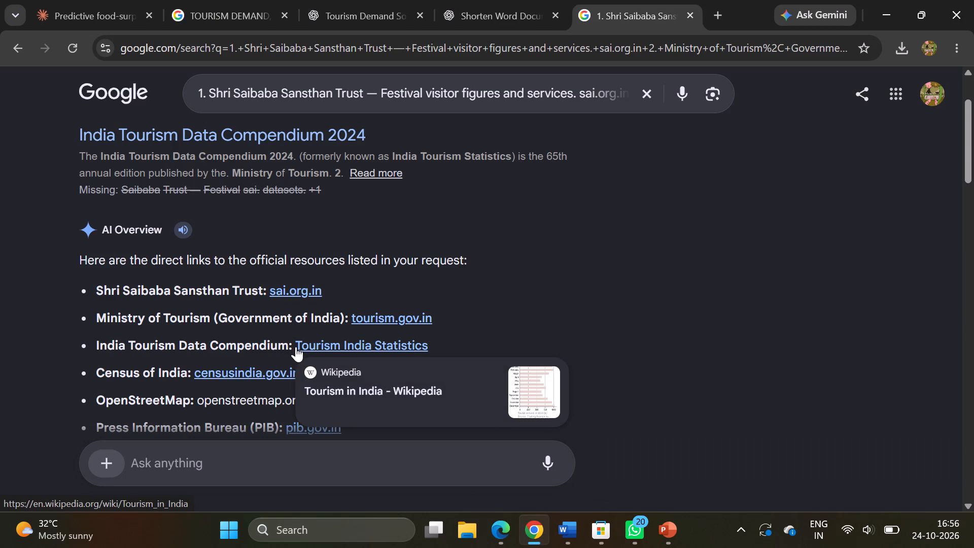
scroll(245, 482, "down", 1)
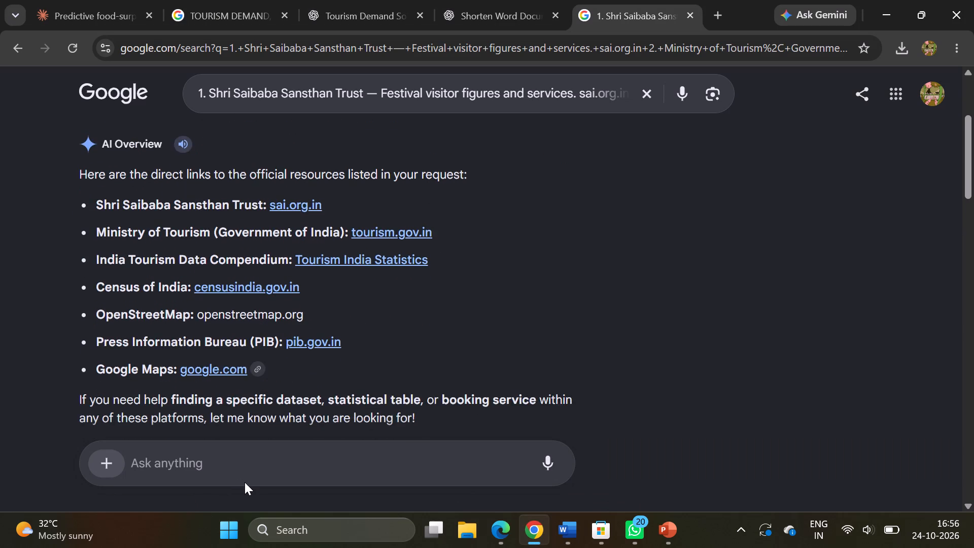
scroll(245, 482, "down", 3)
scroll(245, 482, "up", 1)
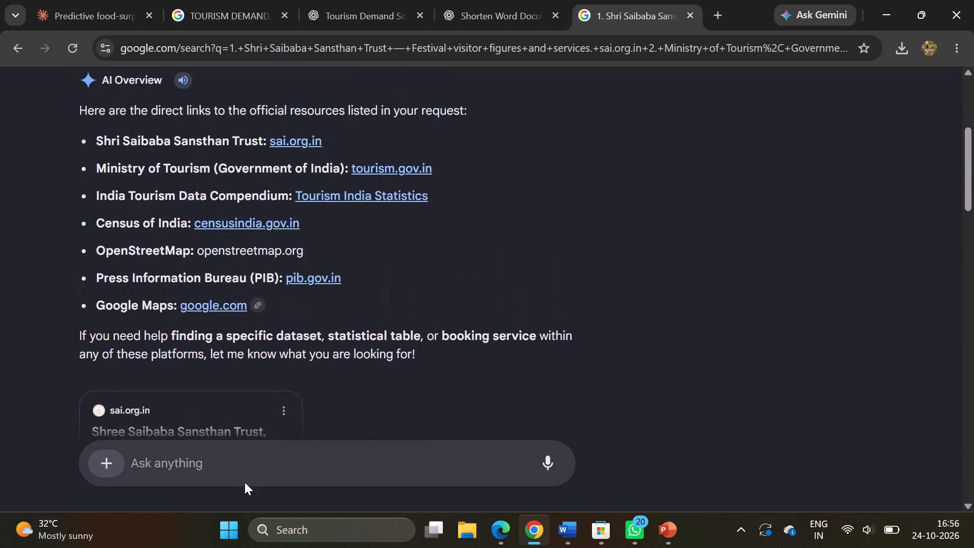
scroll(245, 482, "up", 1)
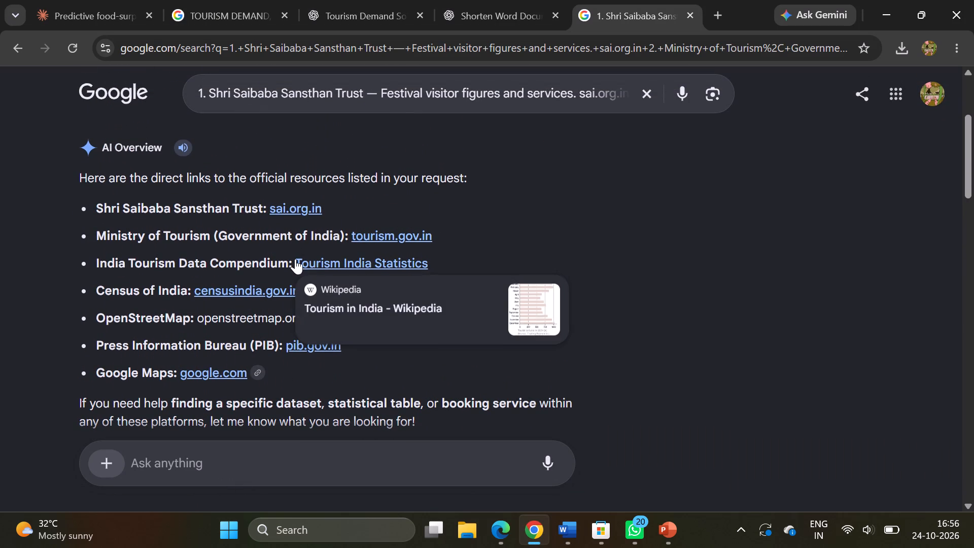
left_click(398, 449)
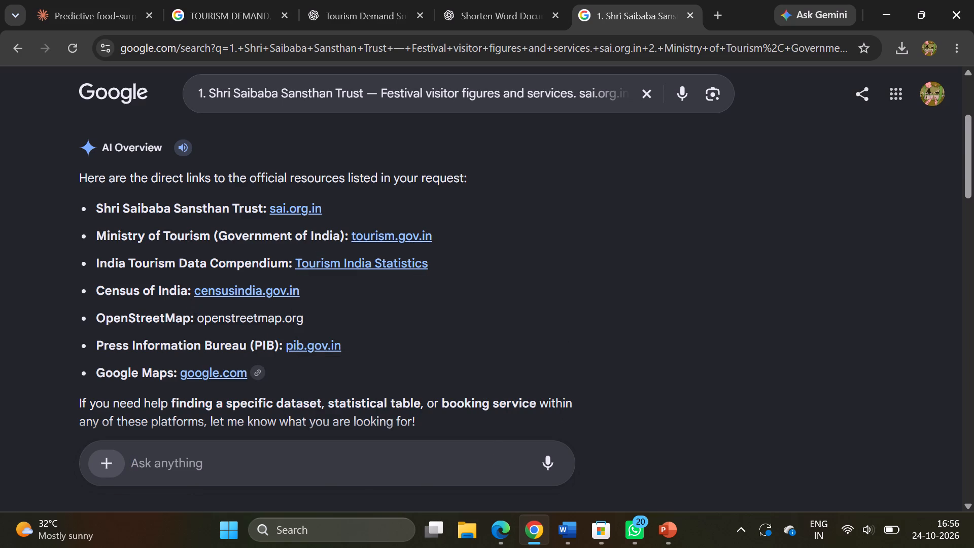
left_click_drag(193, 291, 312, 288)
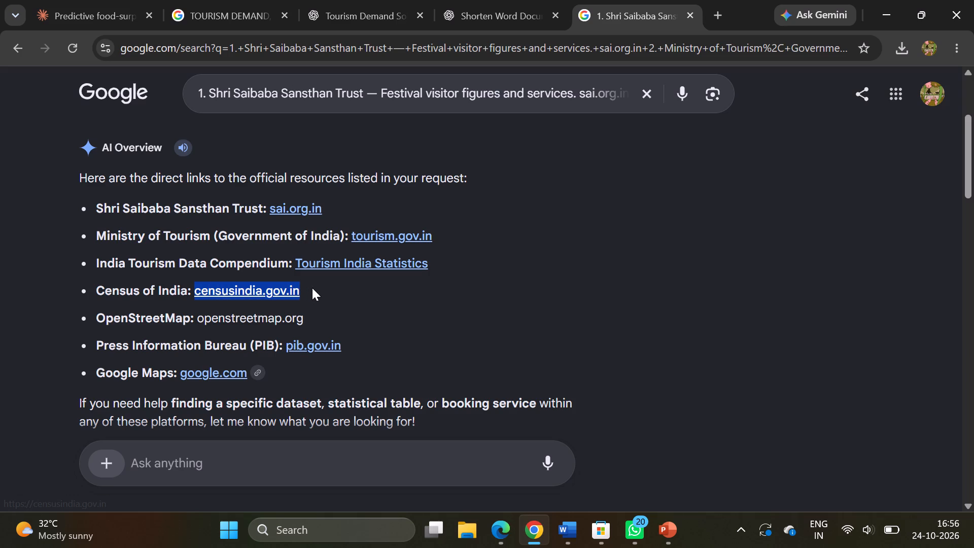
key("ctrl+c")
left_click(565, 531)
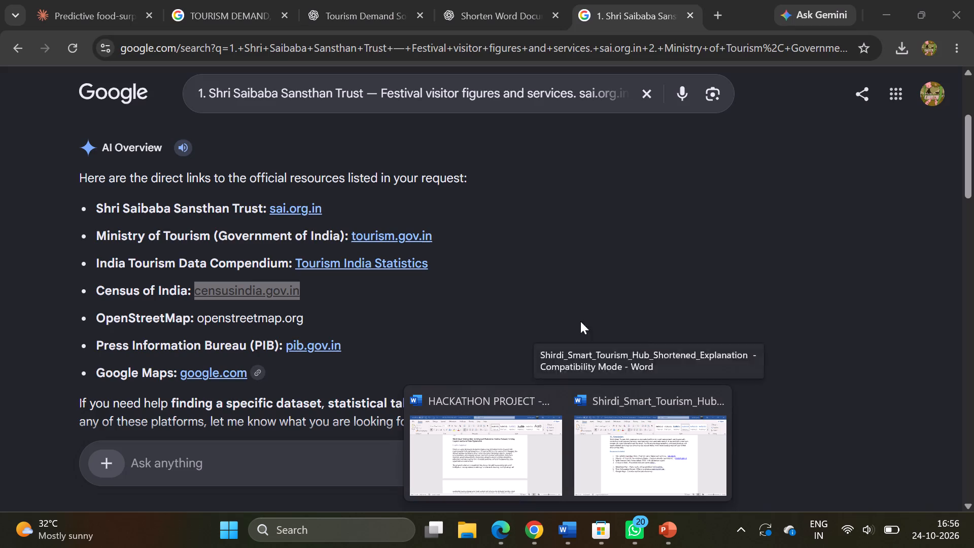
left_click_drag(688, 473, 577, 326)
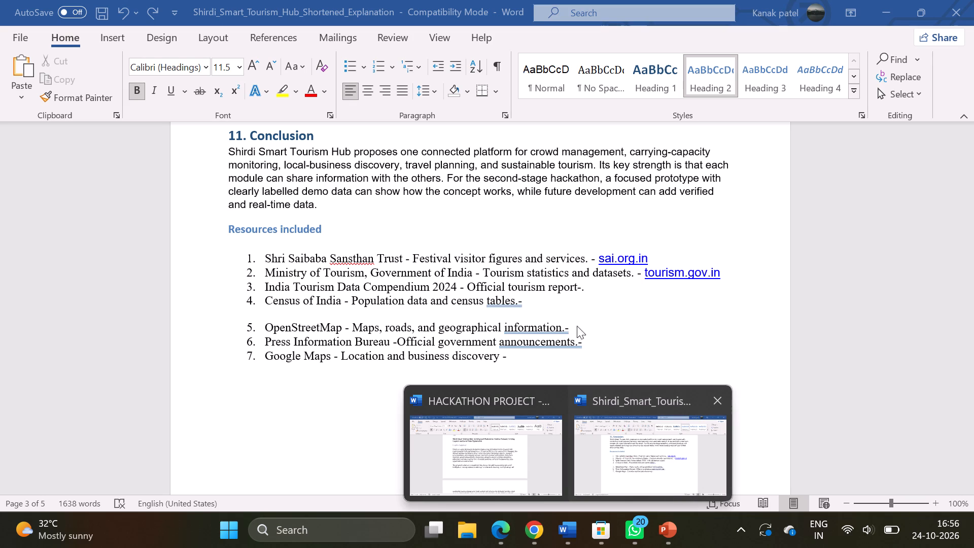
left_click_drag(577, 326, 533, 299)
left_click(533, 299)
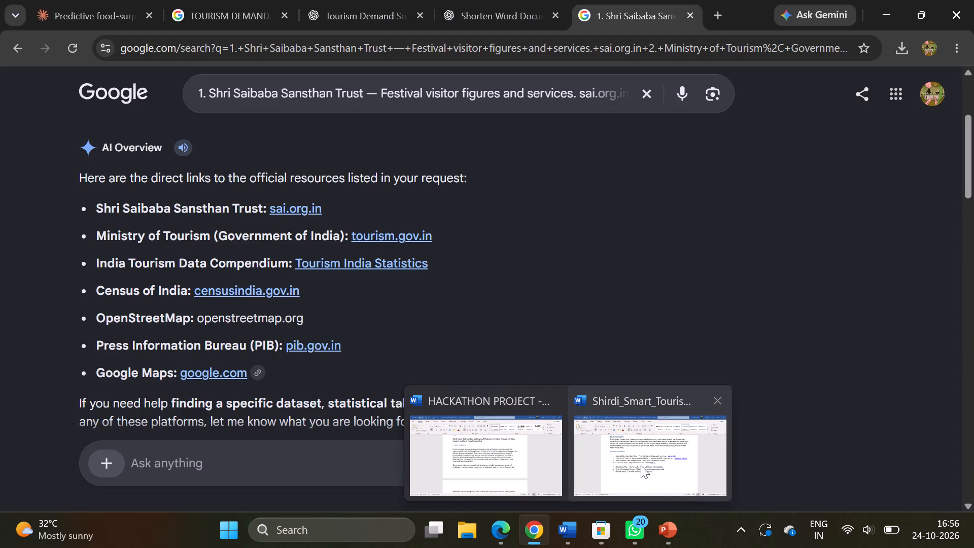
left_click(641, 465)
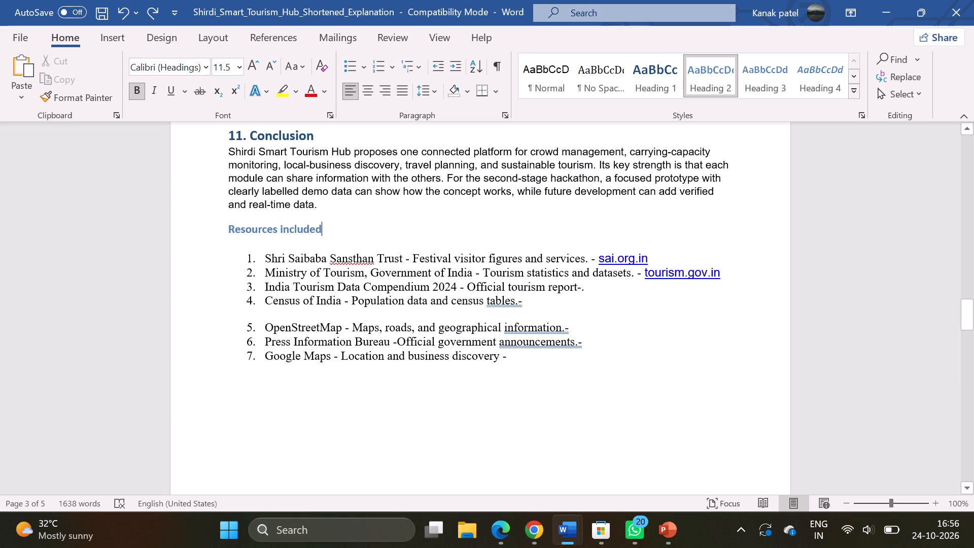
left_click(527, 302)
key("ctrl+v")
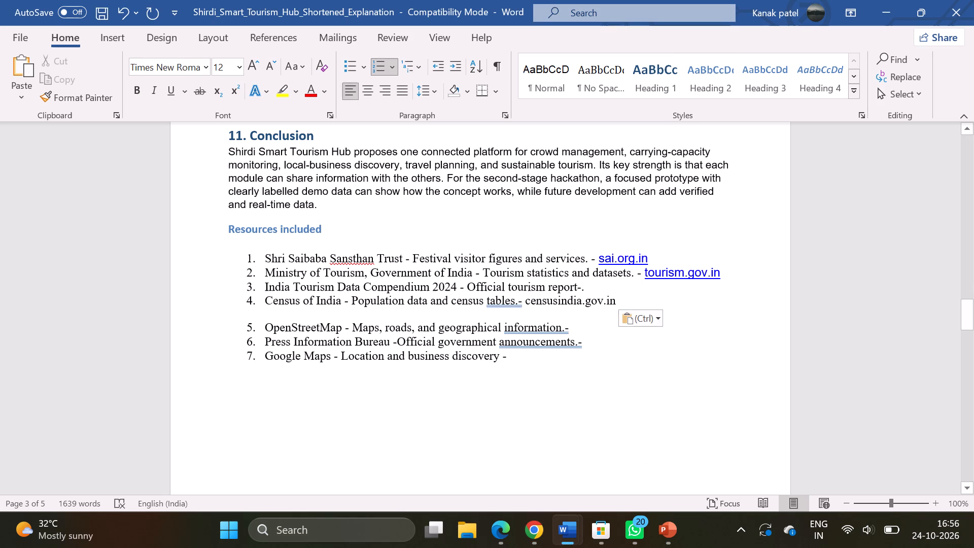
Replace the period, hyphen and pasted link after "census tables" in the Census of India reference with a single hyphen.
left_click(526, 300)
key("space")
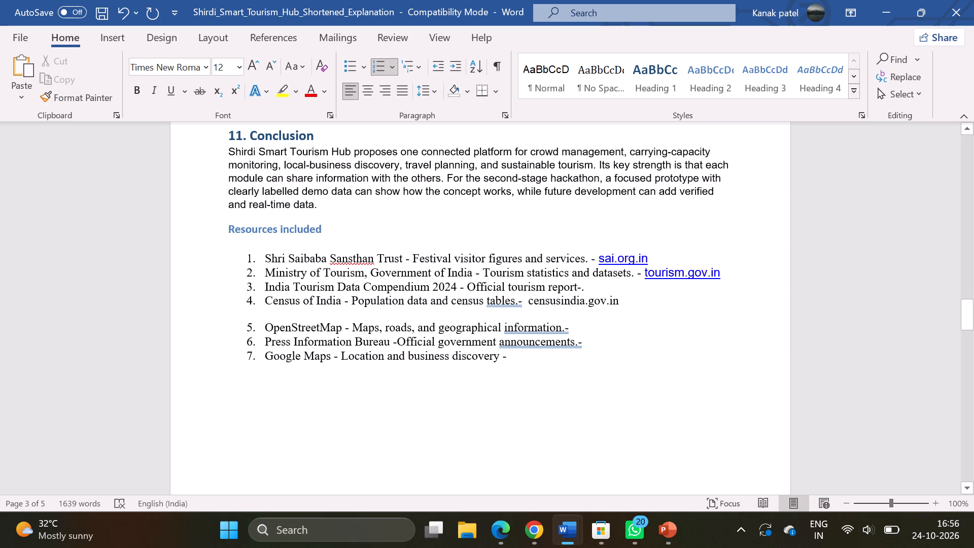
left_click_drag(526, 300, 632, 302)
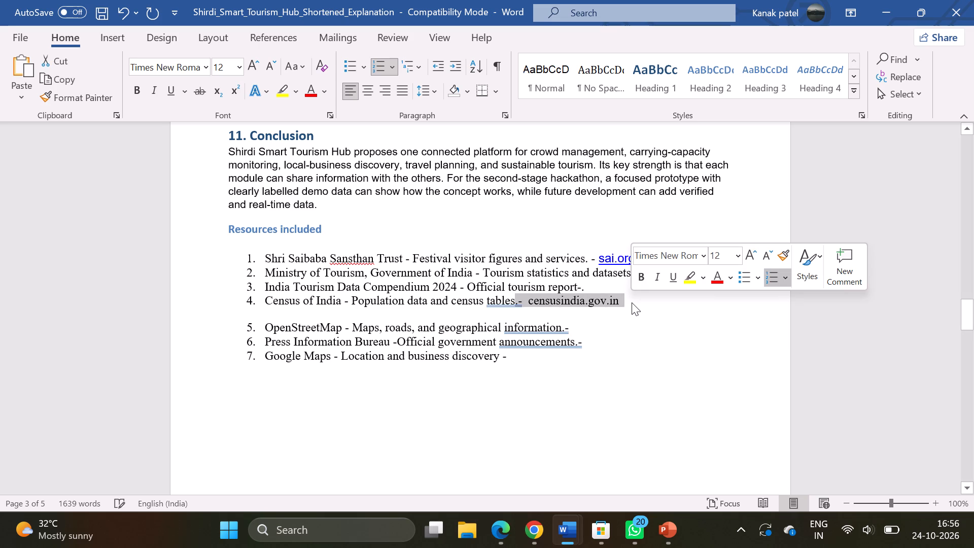
key("BackSpace")
key("minus")
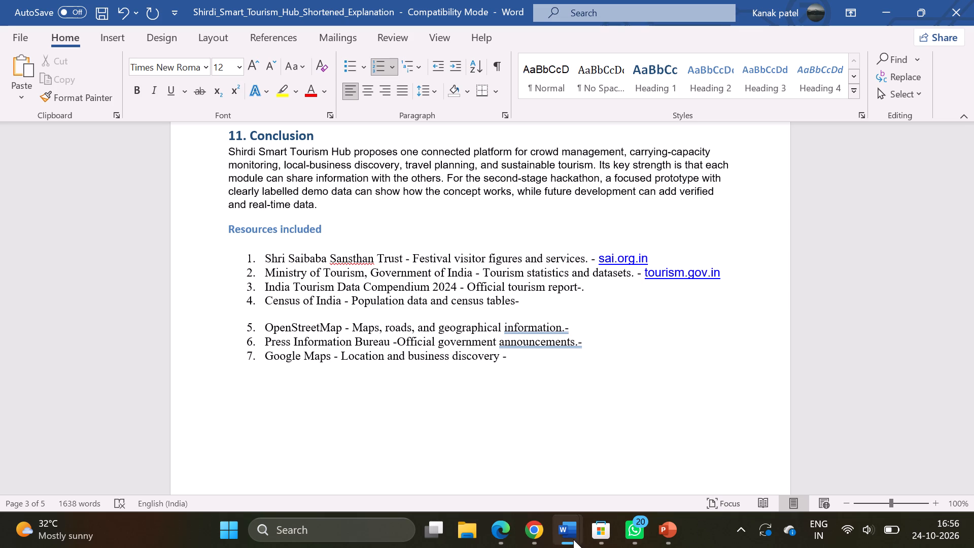
Copy censusindia.gov.in from the AI Overview in Chrome and paste it after the hyphen ending the Census of India reference in Word.
left_click(539, 534)
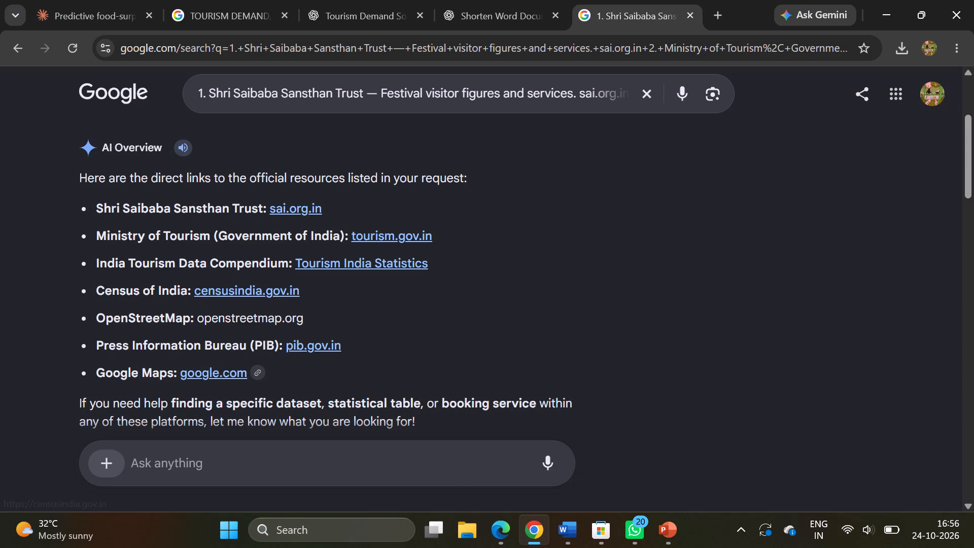
left_click_drag(193, 290, 313, 289)
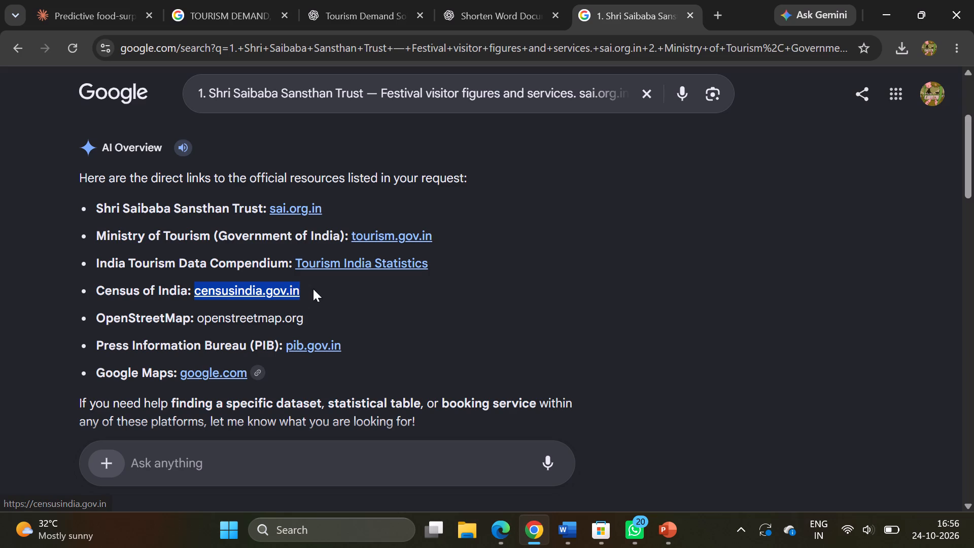
left_click_drag(313, 289, 369, 290)
key("ctrl+c")
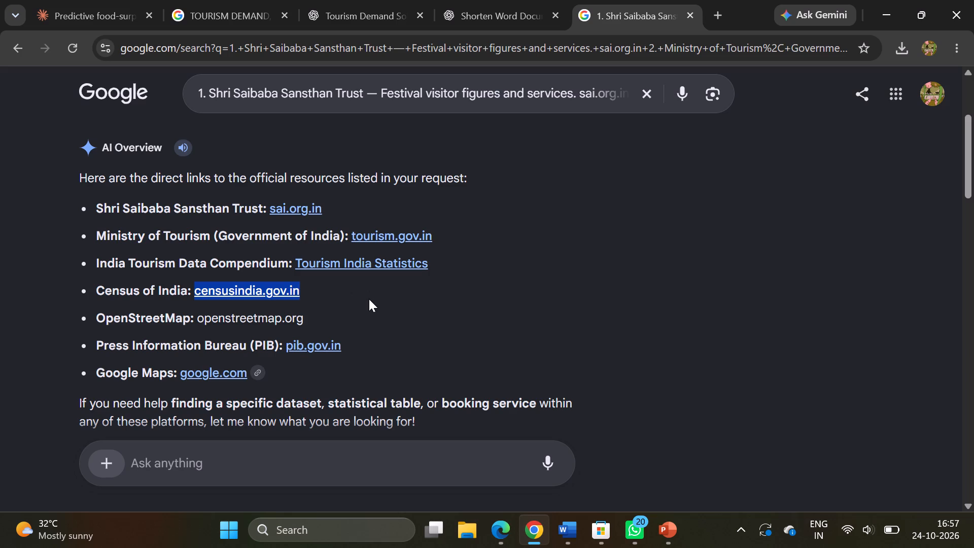
left_click(565, 528)
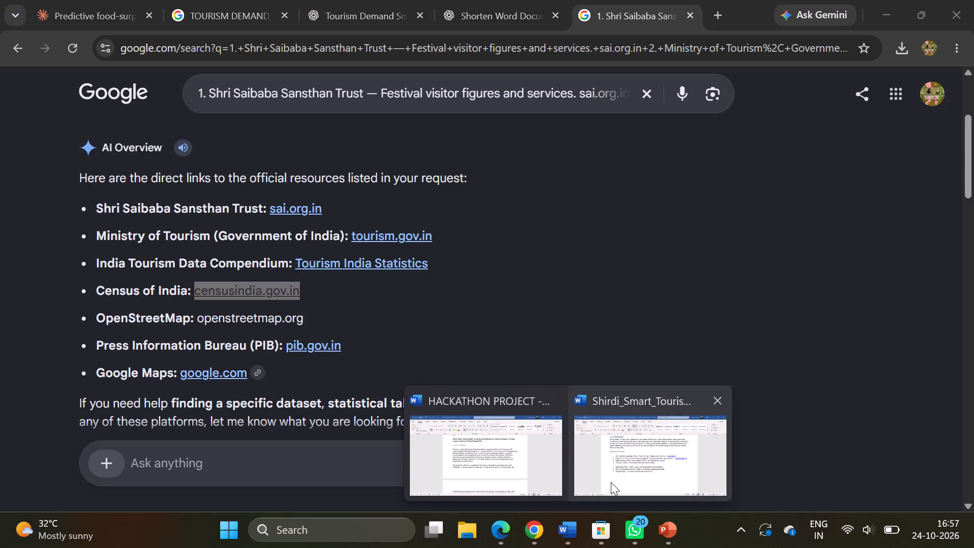
left_click(637, 487)
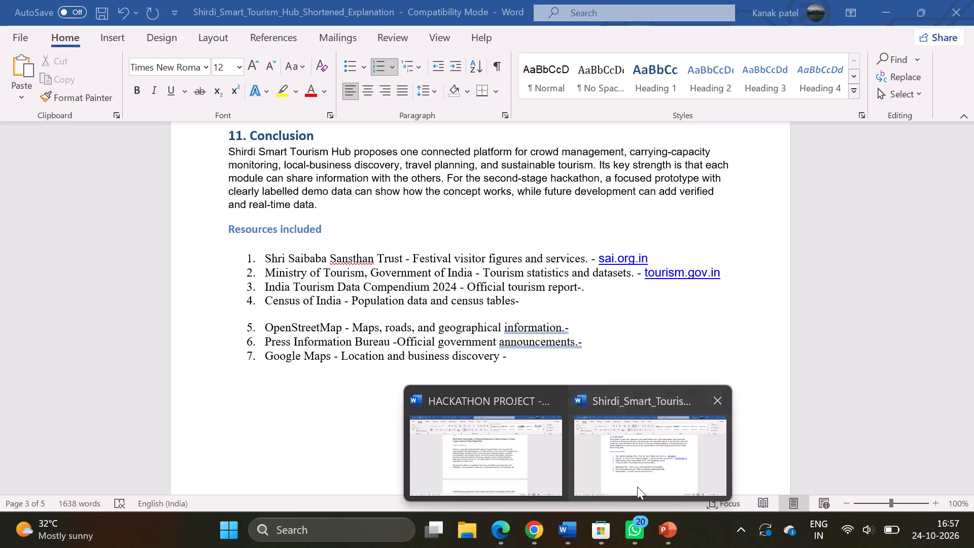
left_click(531, 304)
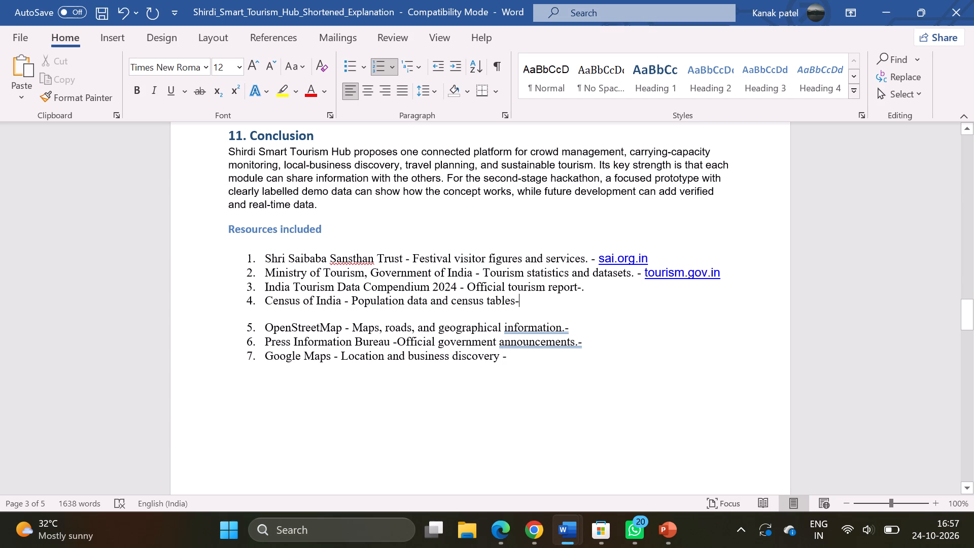
key("ctrl+v")
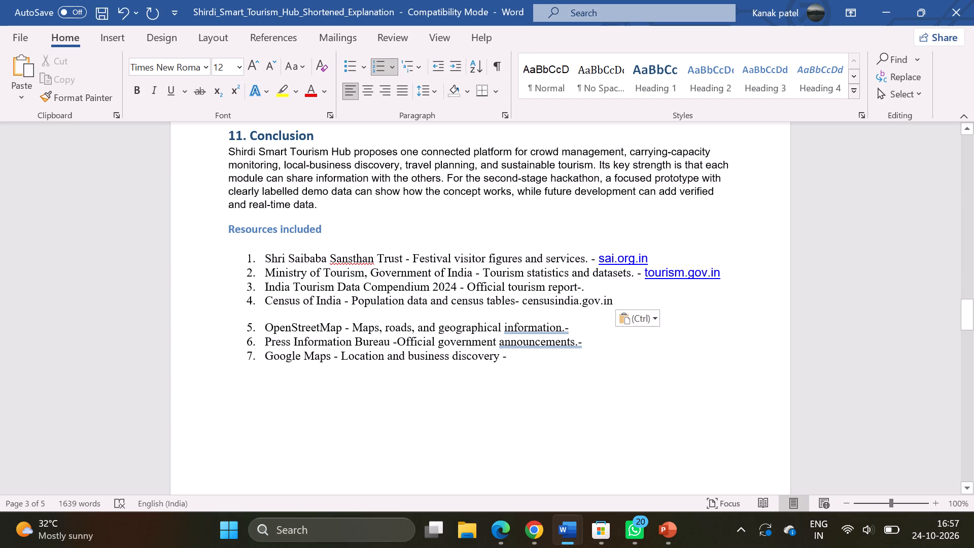
Delete the plain-text censusindia.gov.in after the hyphen in the Census of India reference.
left_click(563, 300)
left_click(616, 305)
key("BackSpace")
key("BackSpace")
key("BackSpace")
key("BackSpace")
key("BackSpace")
key("BackSpace")
key("BackSpace")
key("BackSpace")
key("BackSpace")
key("BackSpace")
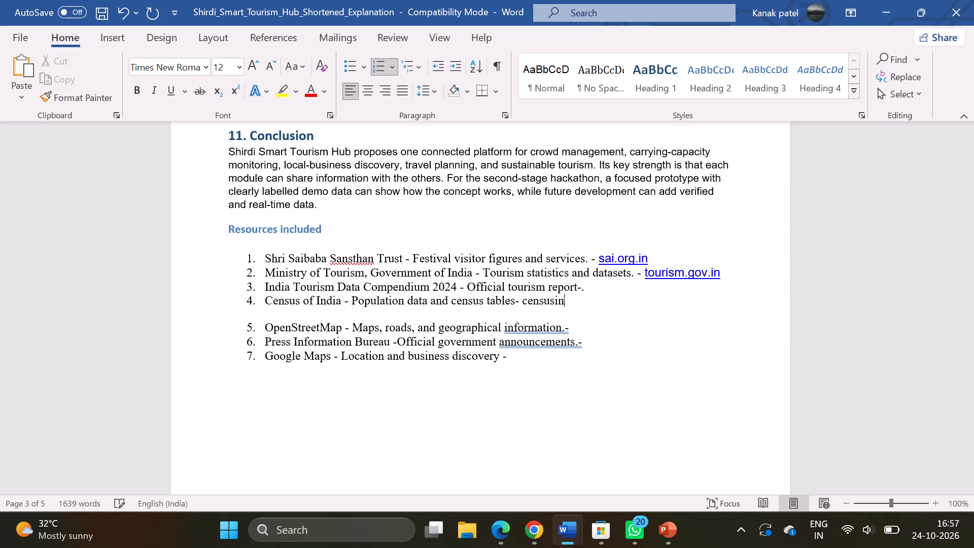
key("BackSpace")
key("BackSpace")
key("BackSpace")
key("BackSpace")
key("BackSpace")
key("BackSpace")
key("BackSpace")
key("BackSpace")
Copy the Tourism India Statistics link with its colon from the AI Overview in Chrome and paste it after the India Tourism Data Compendium reference in Word.
left_click(544, 536)
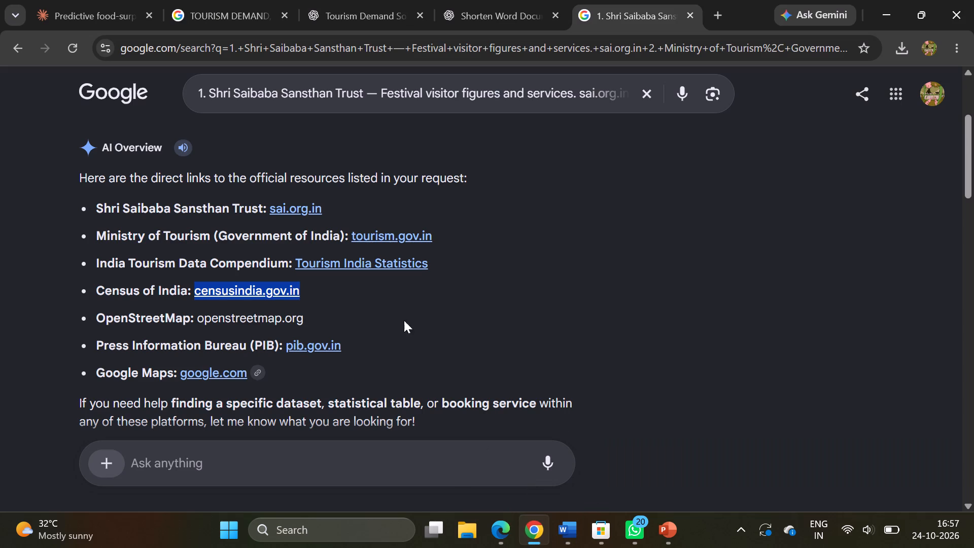
left_click(390, 482)
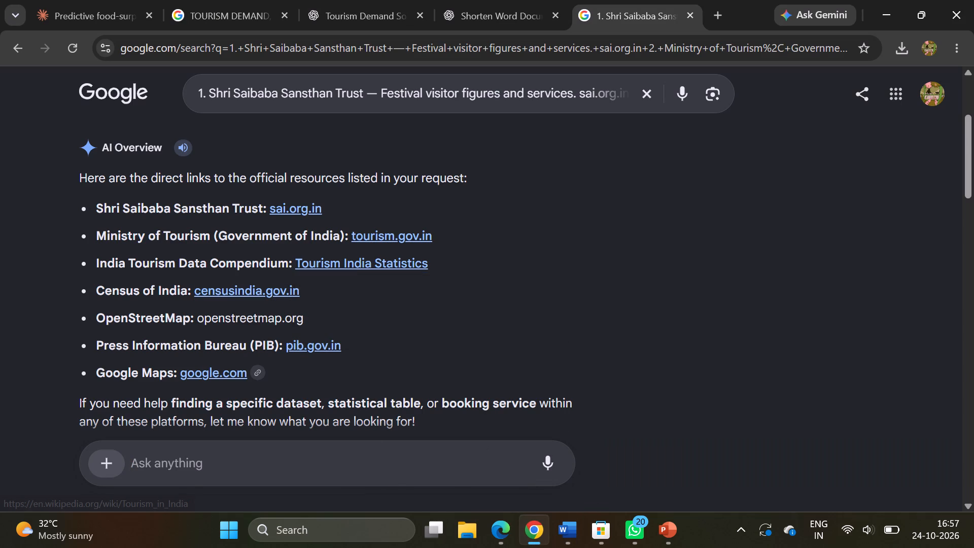
left_click_drag(290, 261, 441, 248)
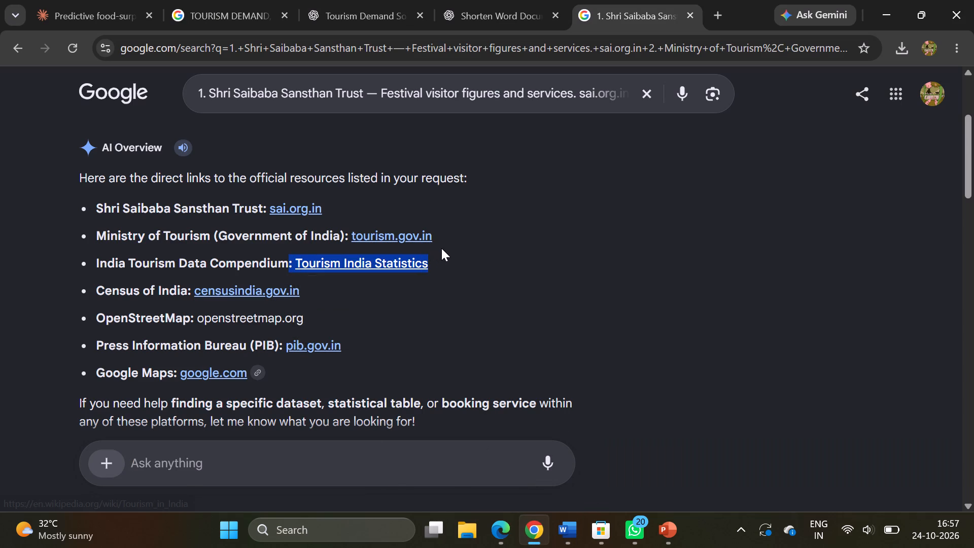
key("ctrl+c")
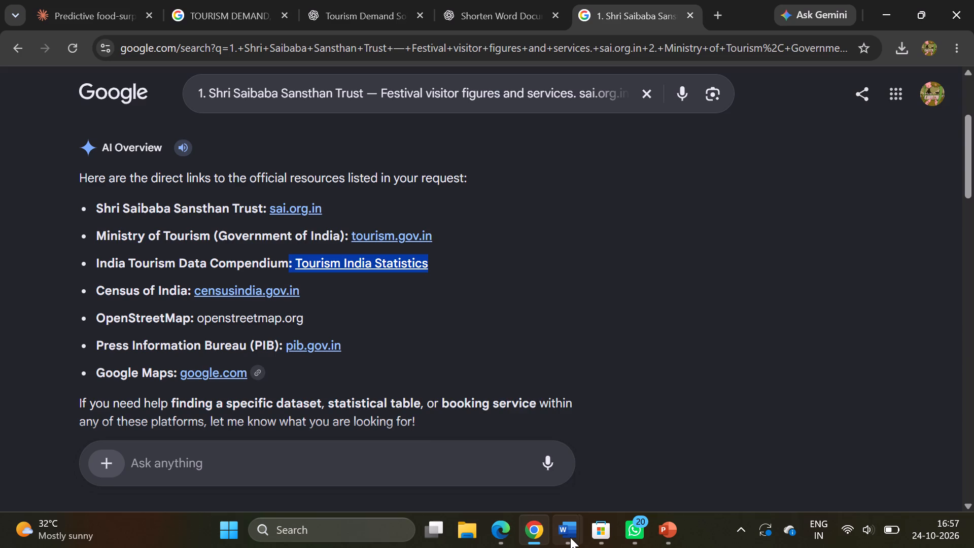
left_click(570, 537)
left_click(634, 468)
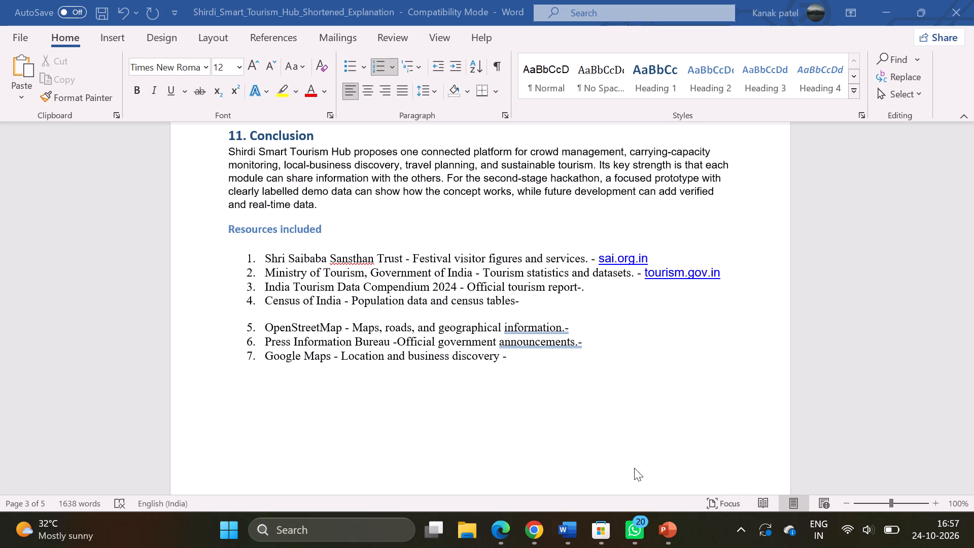
left_click(592, 290)
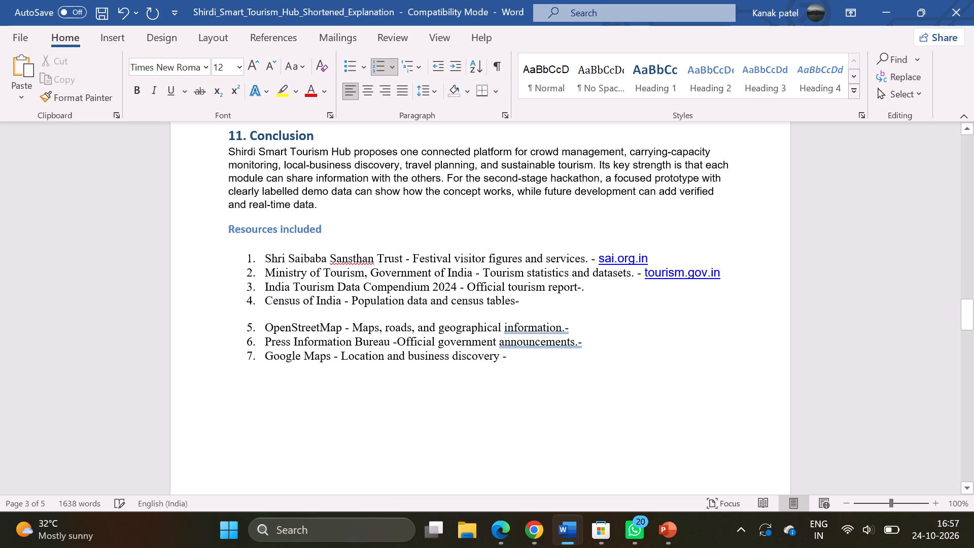
key("ctrl+v")
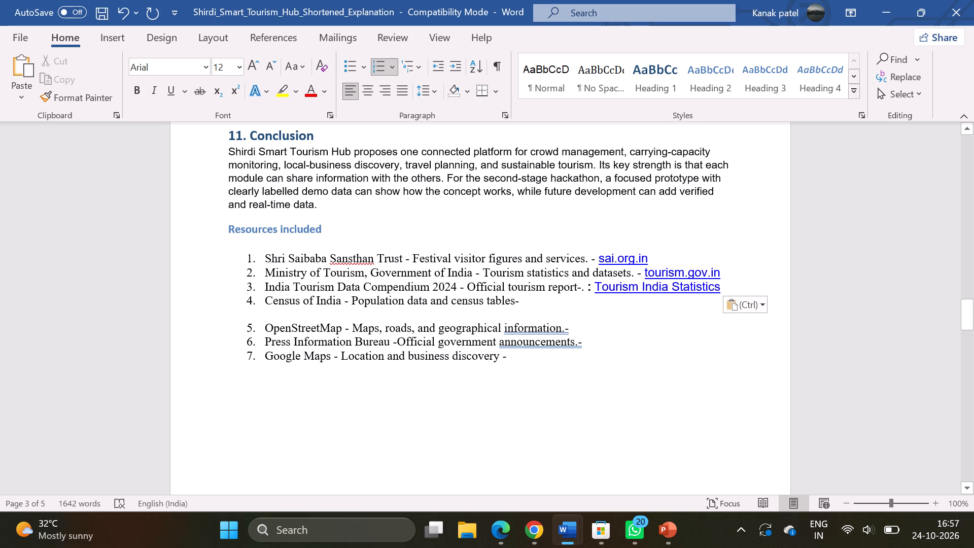
Copy the censusindia.gov.in link with its colon from the AI Overview in Chrome and paste it after the Census of India reference in Word.
left_click(535, 525)
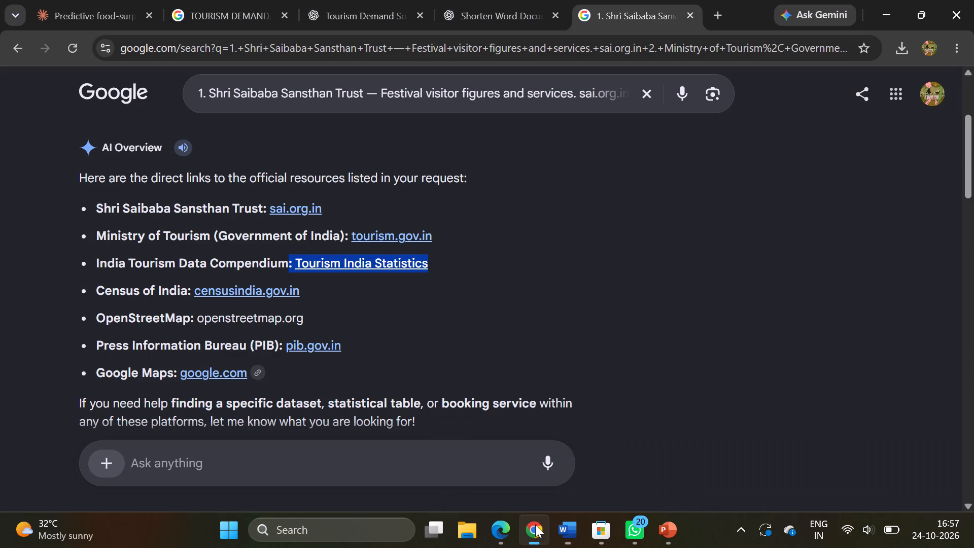
left_click(386, 454)
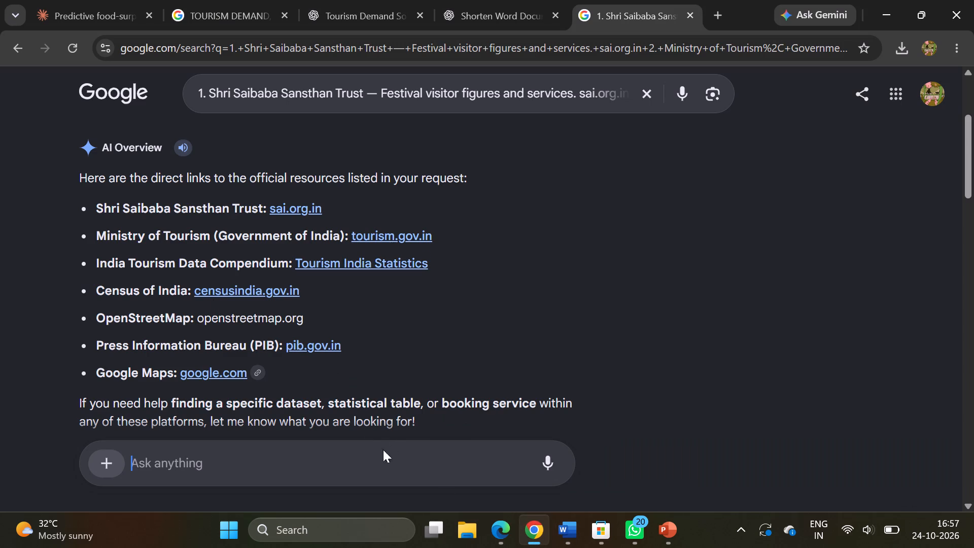
left_click(189, 292)
left_click_drag(189, 292, 250, 298)
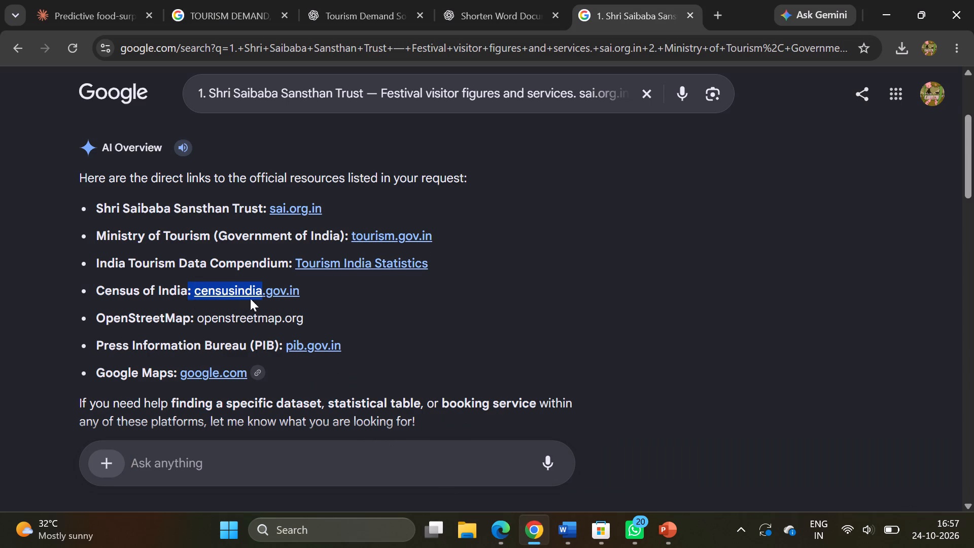
left_click_drag(250, 298, 313, 288)
key("ctrl+c")
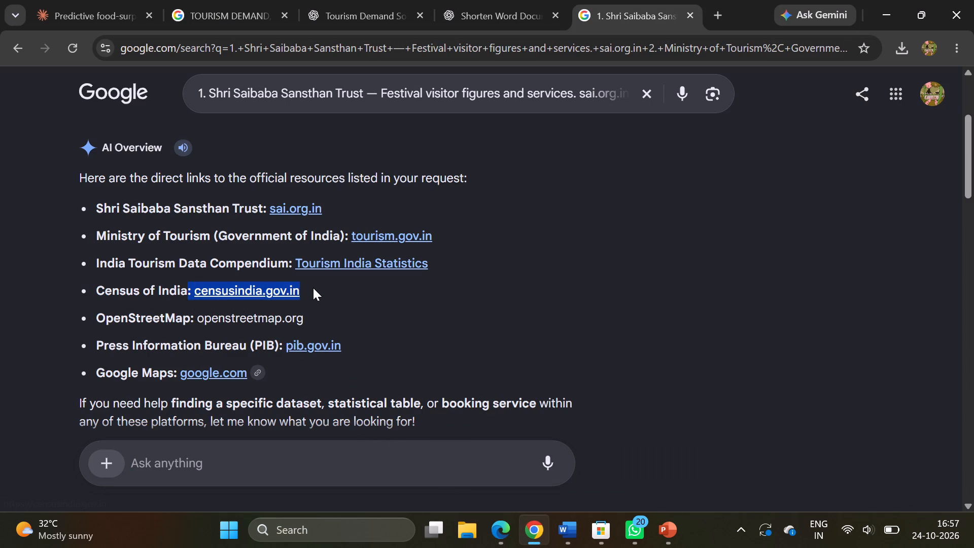
left_click(574, 524)
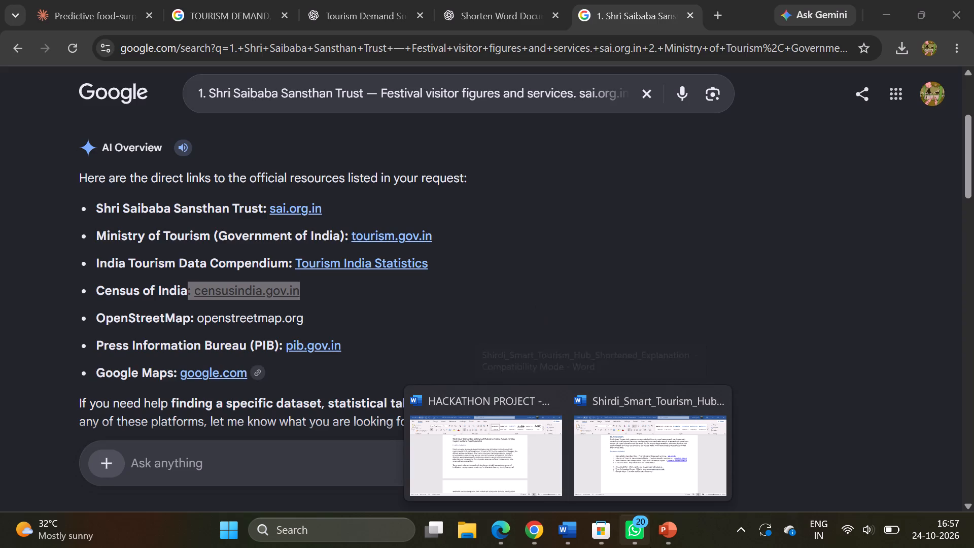
left_click(641, 450)
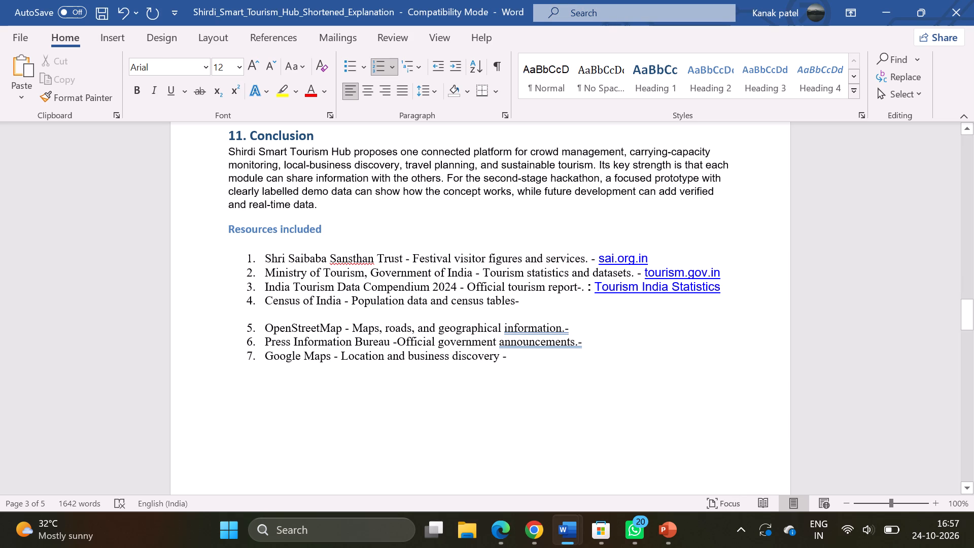
left_click(528, 300)
key("ctrl+v")
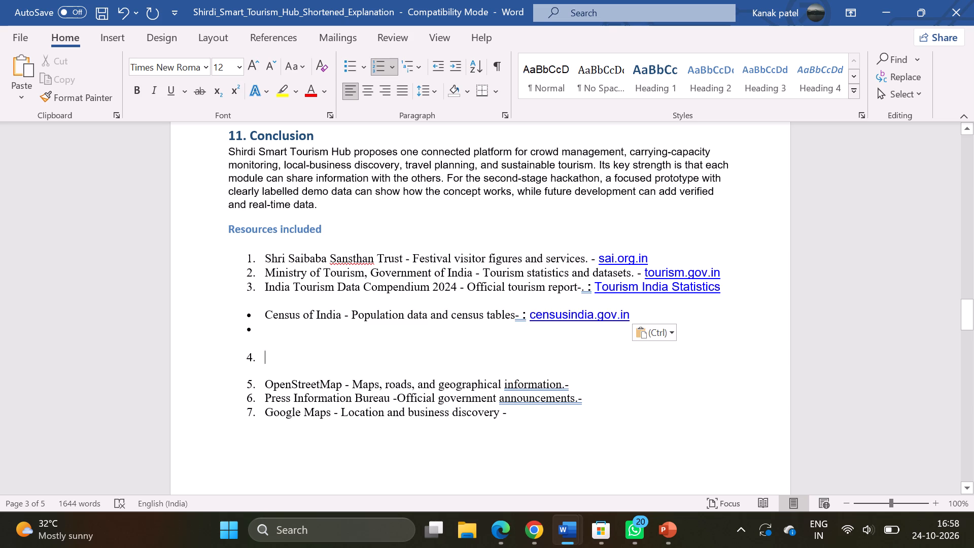
Remove the number and bullet from the empty list items below the Census of India reference.
key("BackSpace")
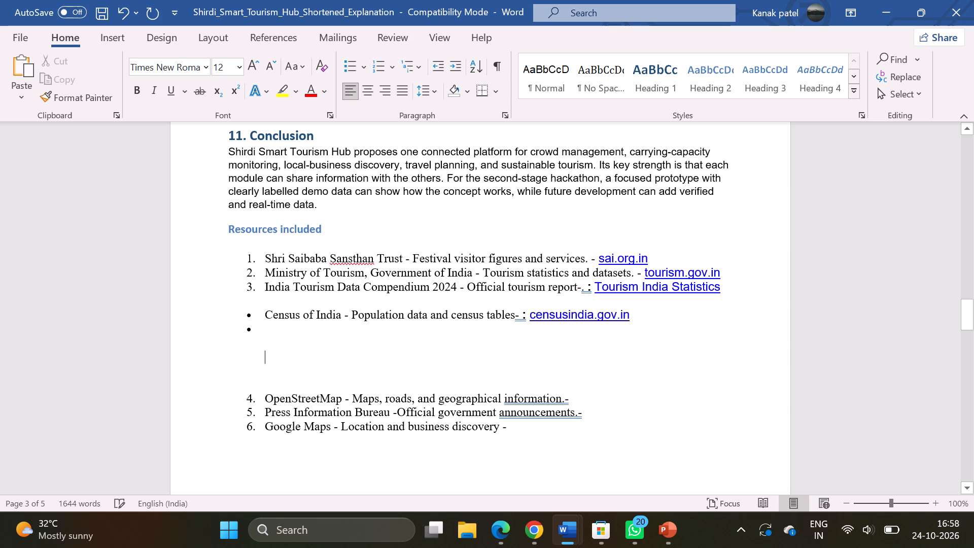
key("BackSpace")
left_click(254, 387)
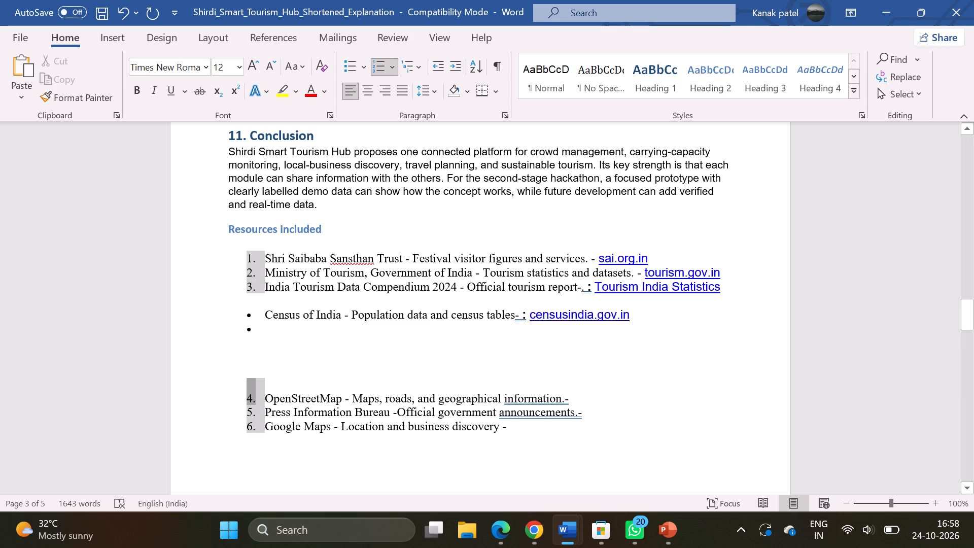
left_click(252, 360)
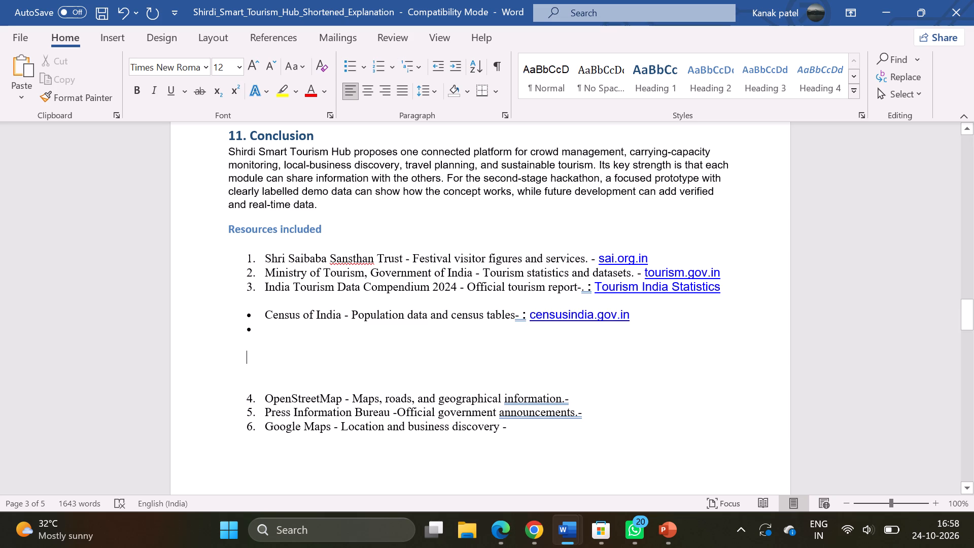
left_click(253, 326)
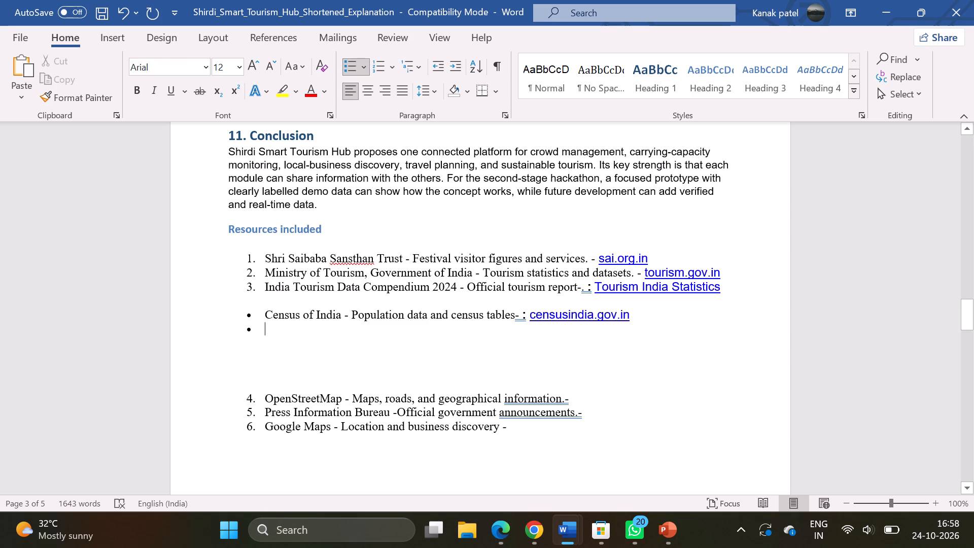
double_click(250, 324)
key("BackSpace")
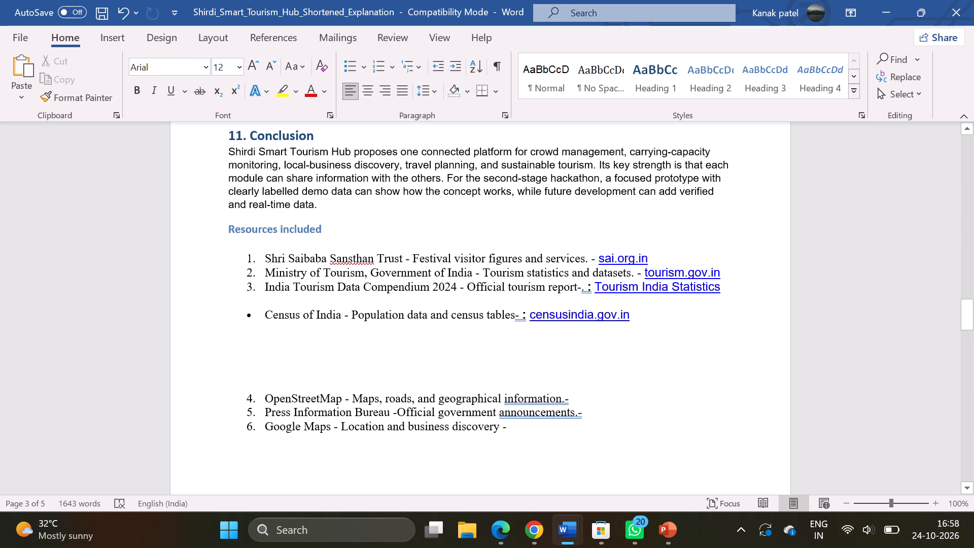
Replace the bullet before the Census of India reference with list number 4, retyping its first letter as a lowercase c.
double_click(254, 314)
left_click(254, 314)
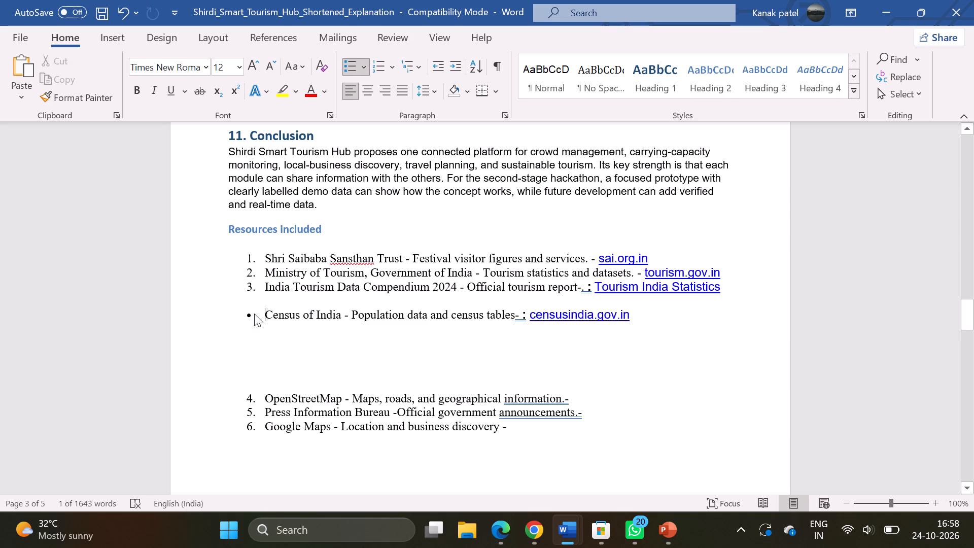
left_click(254, 314)
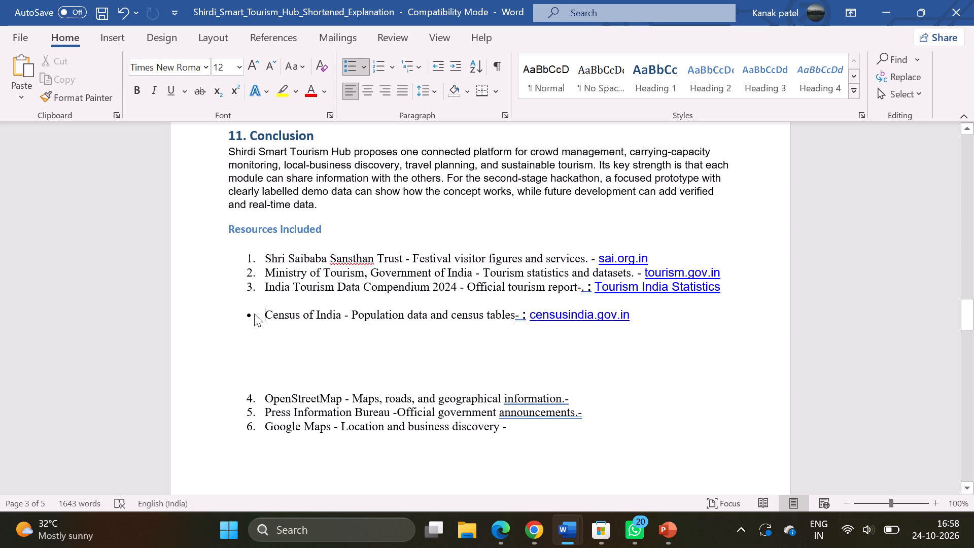
left_click(252, 322)
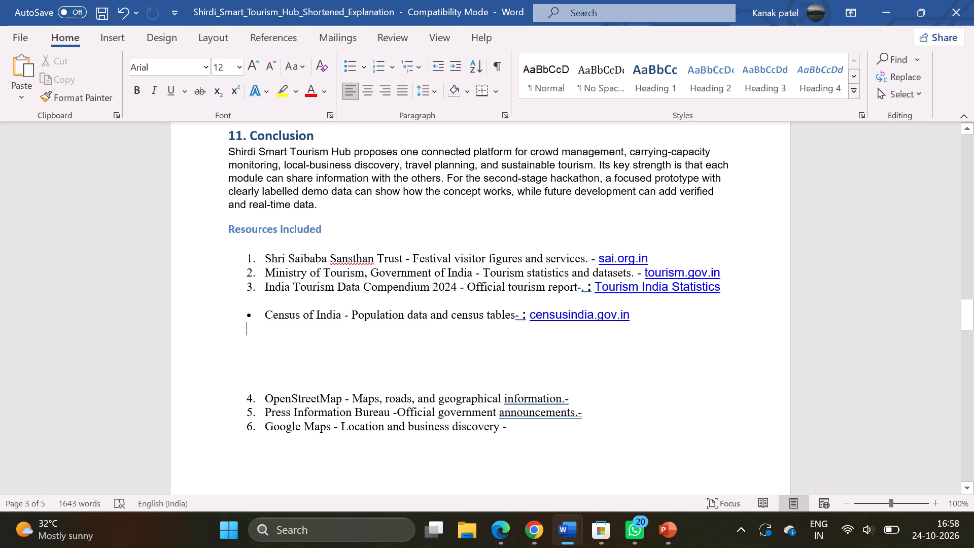
left_click(251, 311)
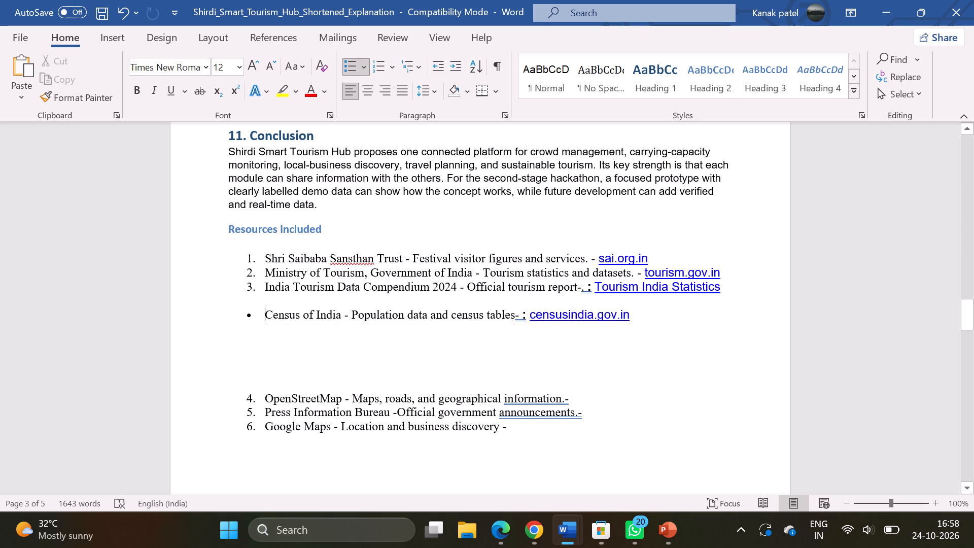
key("BackSpace")
key("Delete")
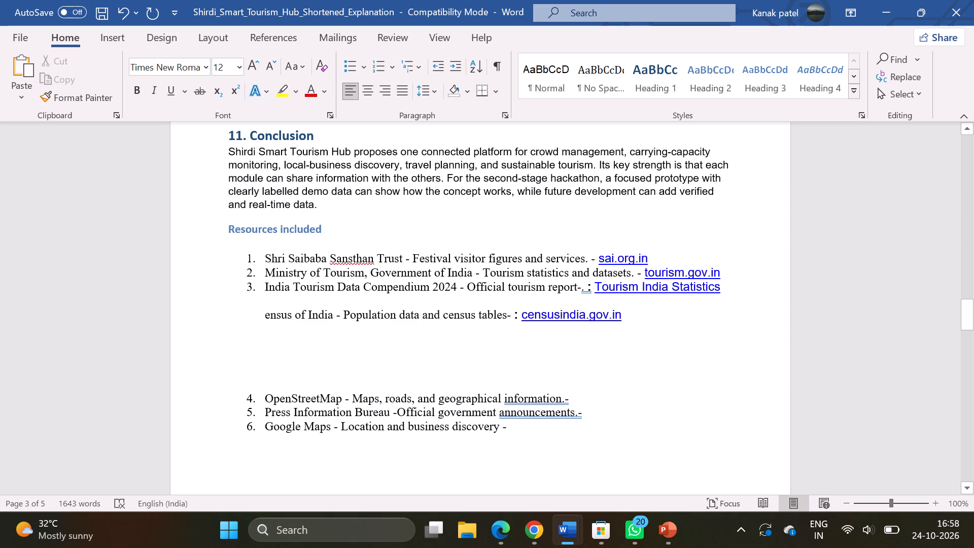
key("c")
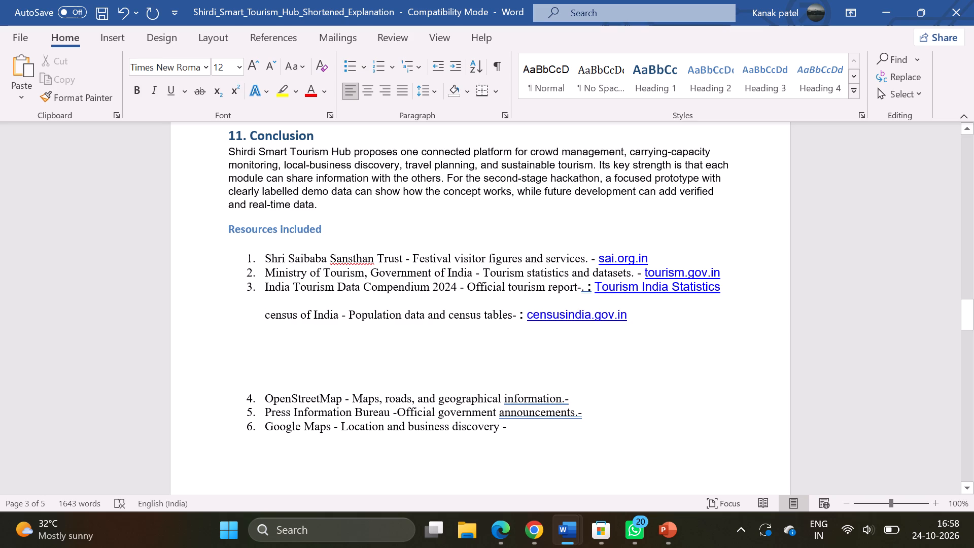
left_click(258, 312)
key("BackSpace")
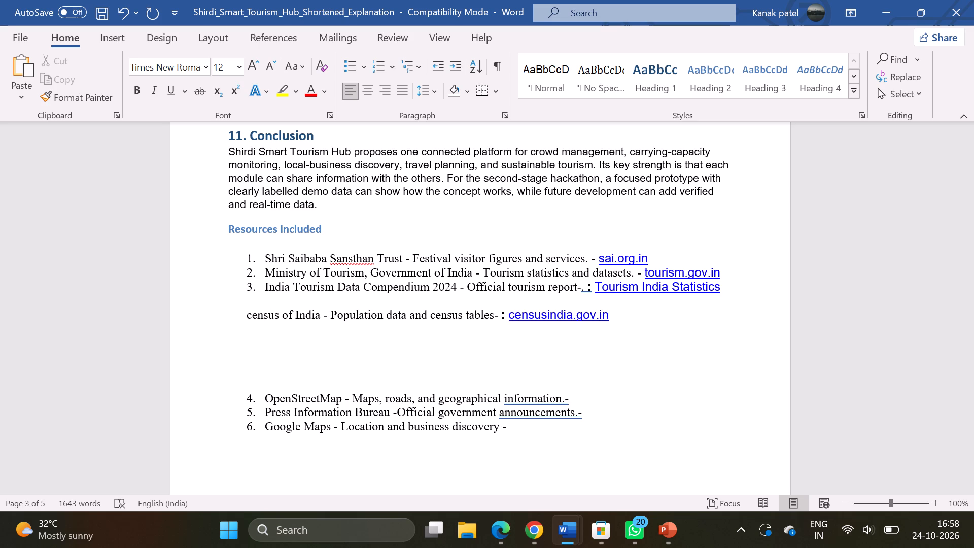
type("4.")
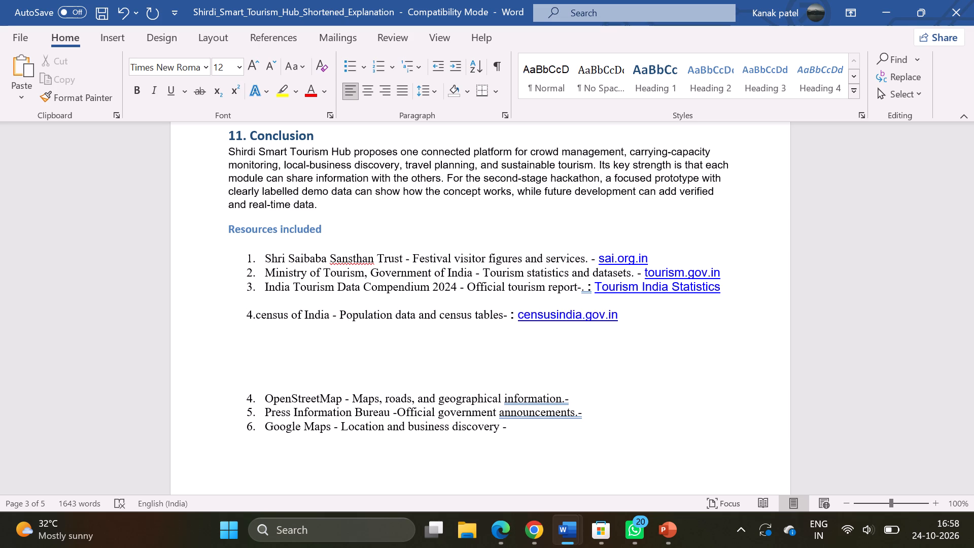
left_click(258, 312)
key("space")
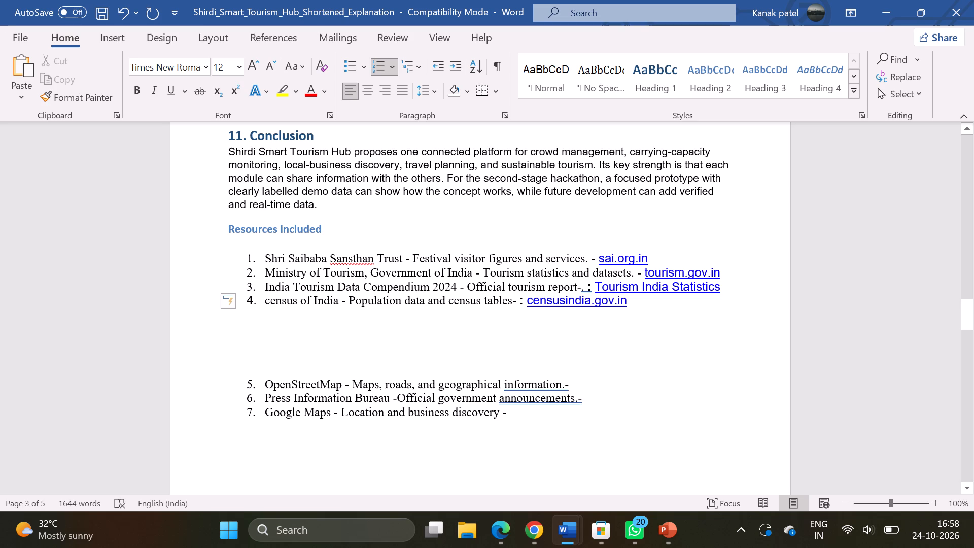
Remove the blank gap between the Census of India and OpenStreetMap references, keeping OpenStreetMap on its own line as list number 5.
left_click(239, 384)
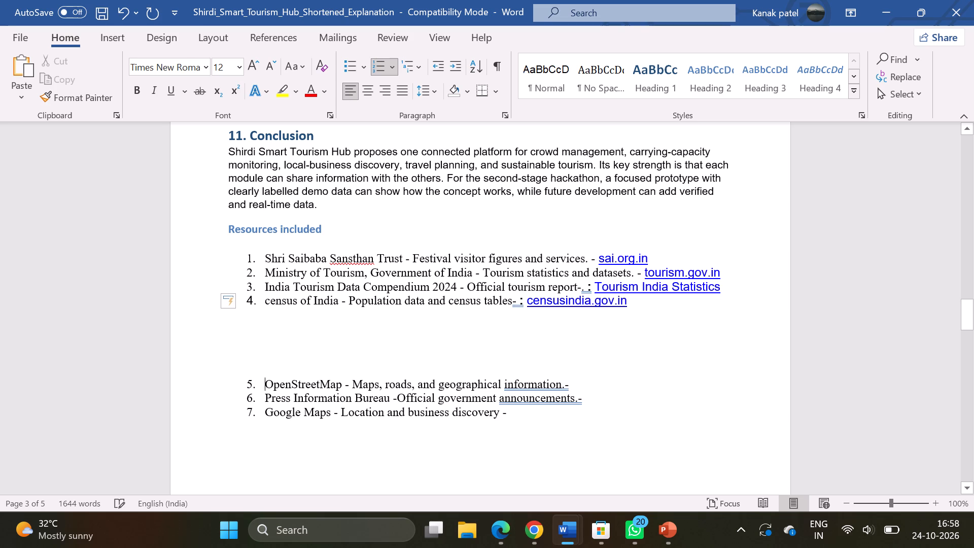
left_click(246, 384)
key("BackSpace")
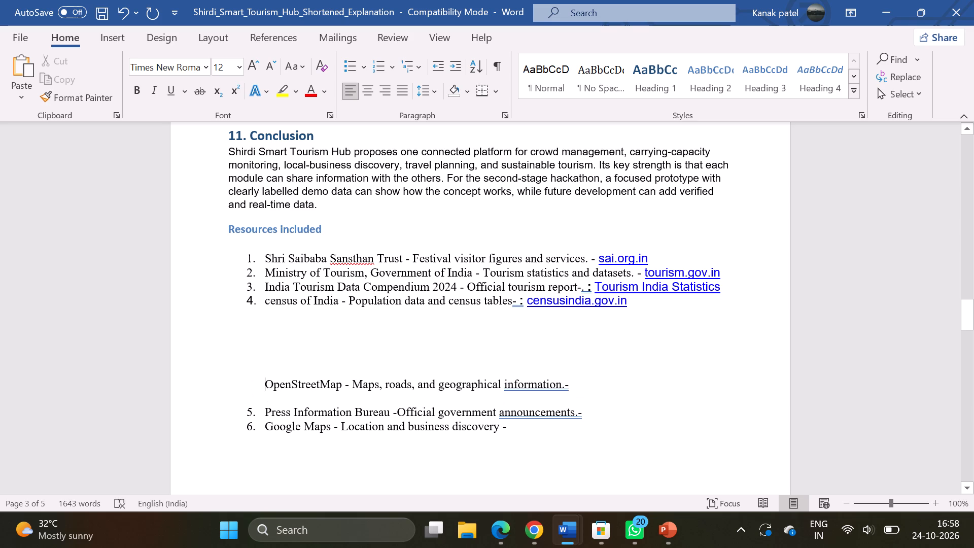
key("BackSpace")
key("BackSpace")
key("BackSpace")
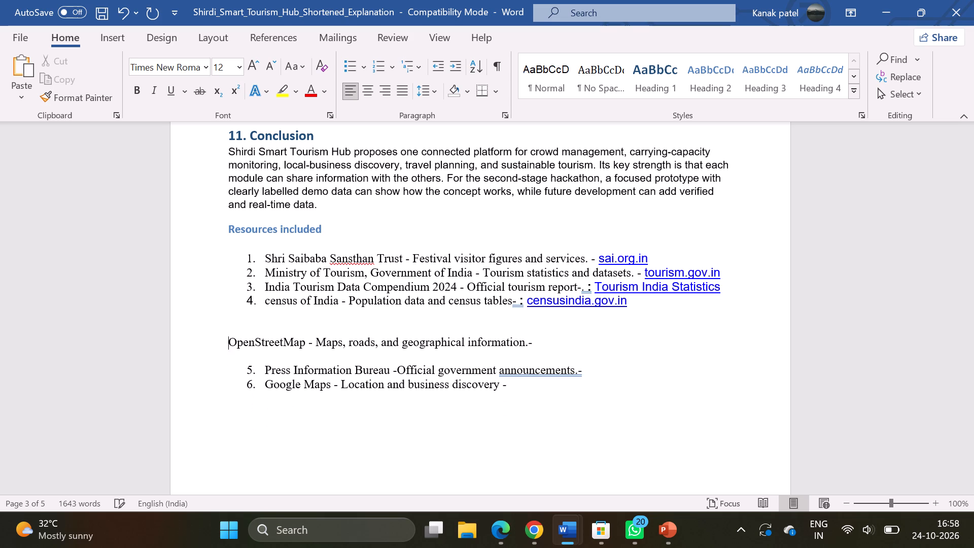
key("BackSpace")
key("BackSpace")
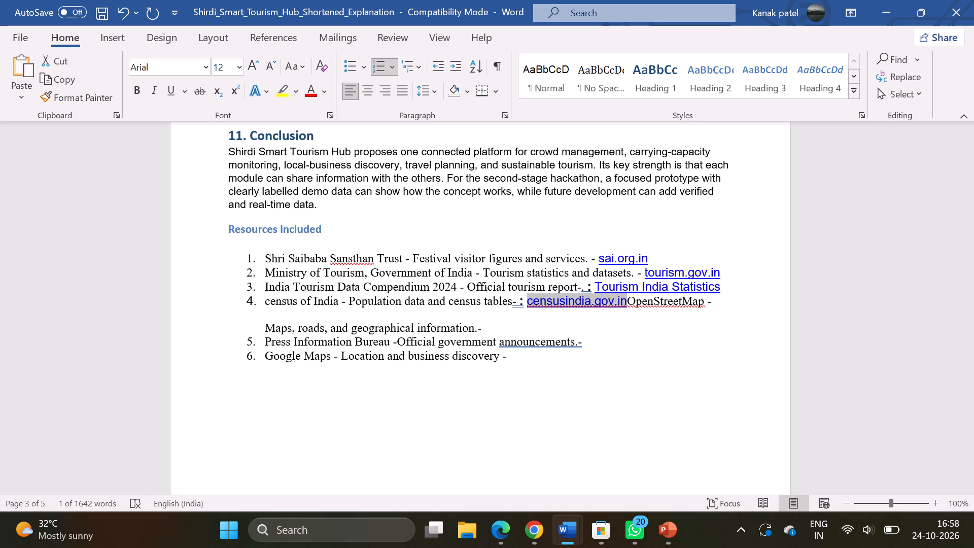
left_click(120, 10)
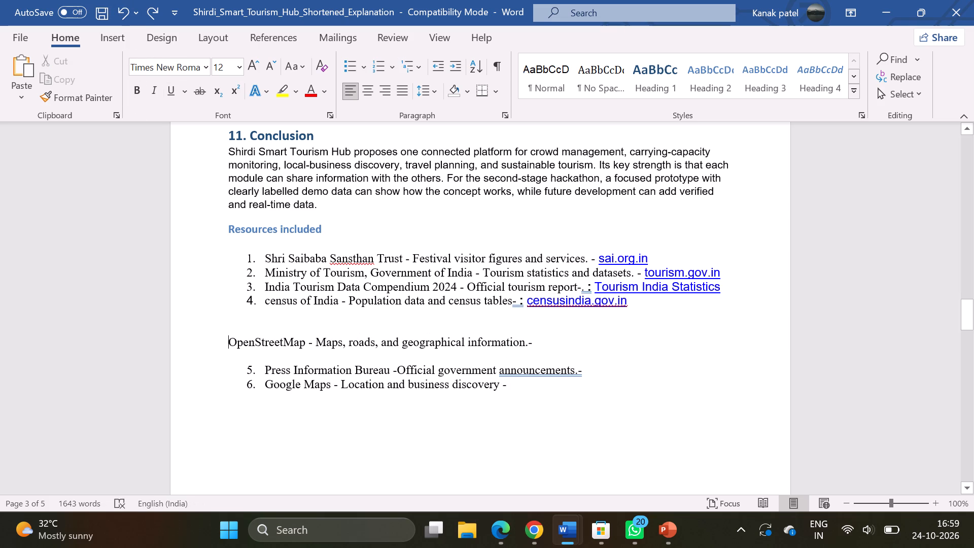
key("BackSpace")
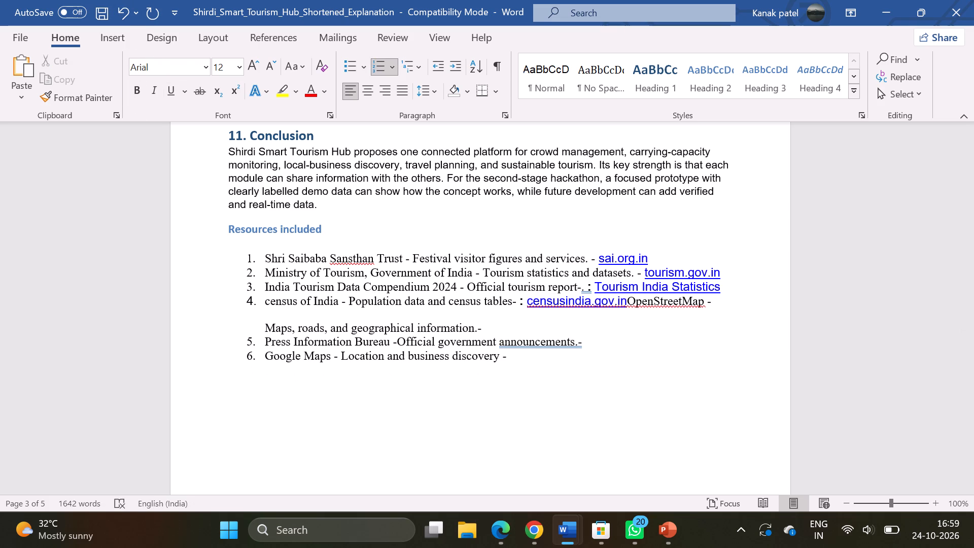
key("Return")
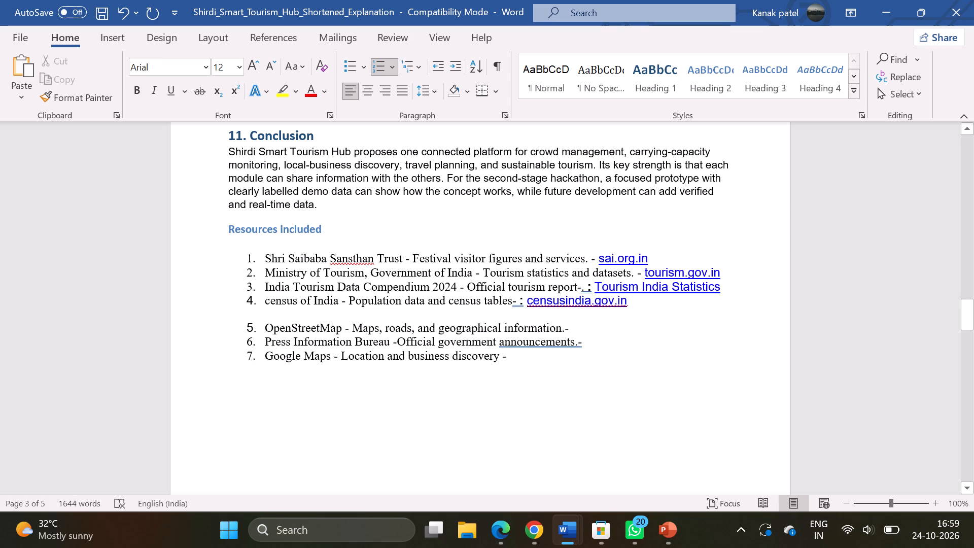
Copy openstreetmap.org with its colon from the AI Overview in Chrome and paste it after the OpenStreetMap reference in Word.
left_click(535, 527)
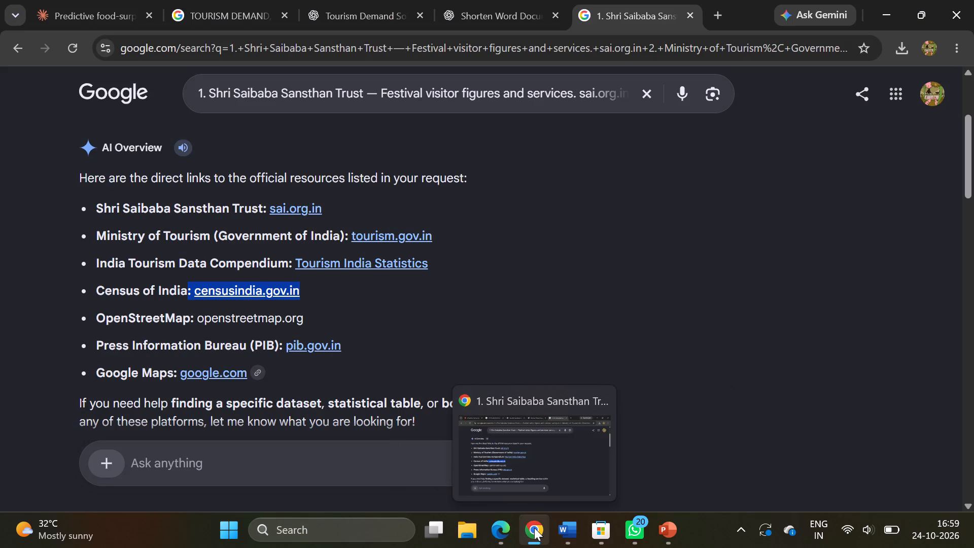
double_click(191, 317)
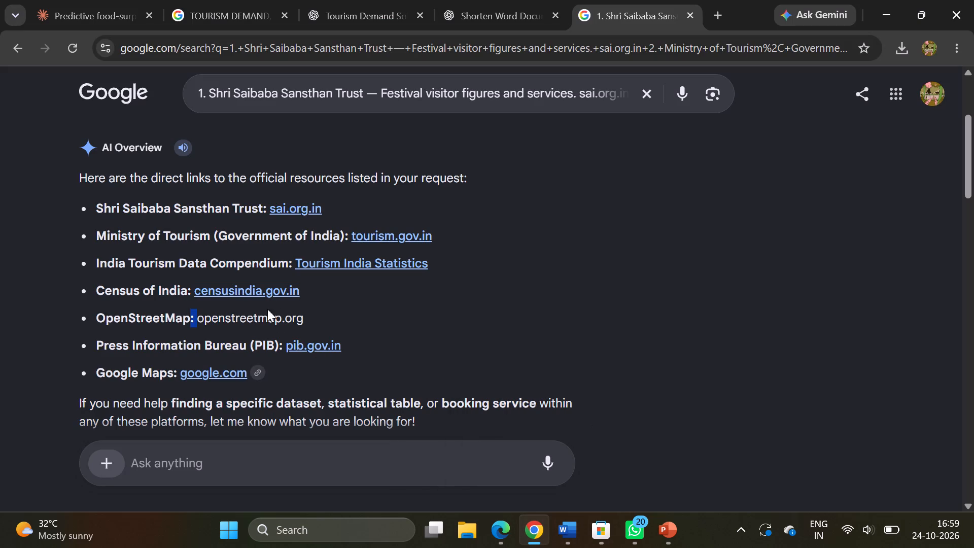
left_click_drag(193, 318, 228, 317)
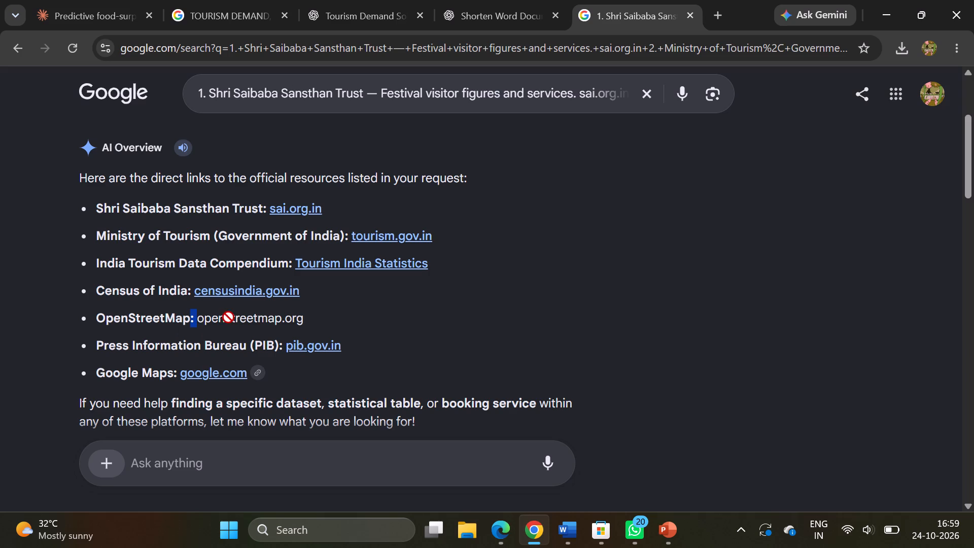
left_click_drag(228, 317, 414, 450)
left_click(414, 450)
left_click(191, 317)
left_click_drag(191, 317, 255, 317)
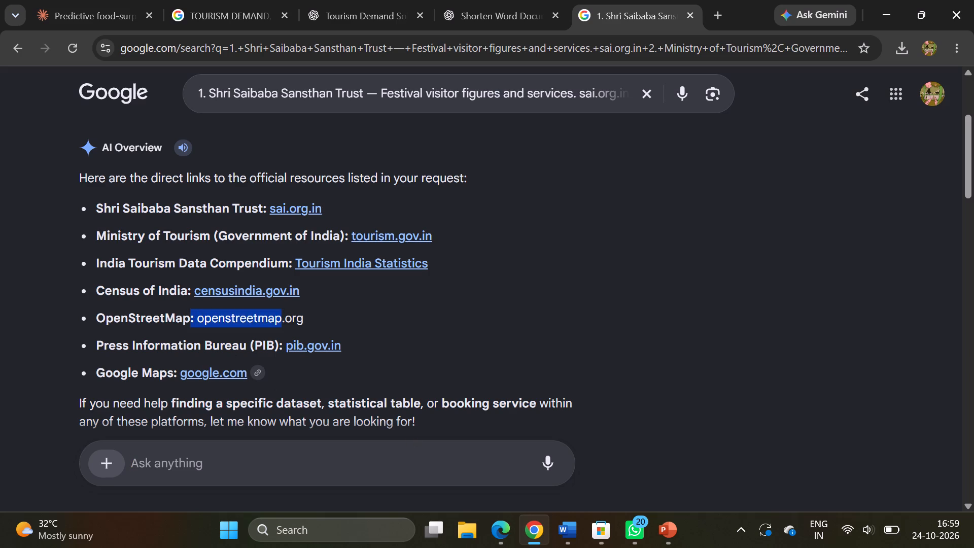
left_click_drag(255, 317, 316, 315)
key("ctrl+c")
left_click(581, 523)
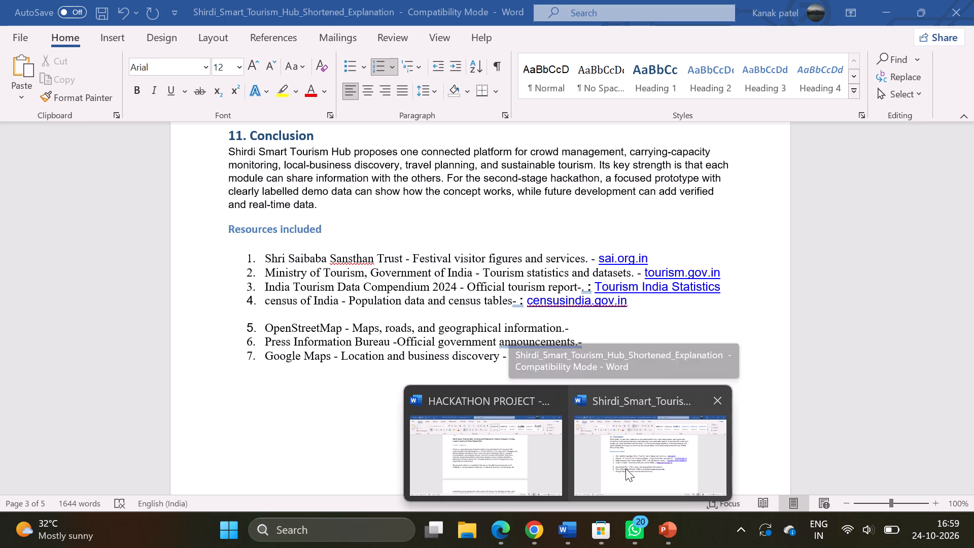
left_click(625, 468)
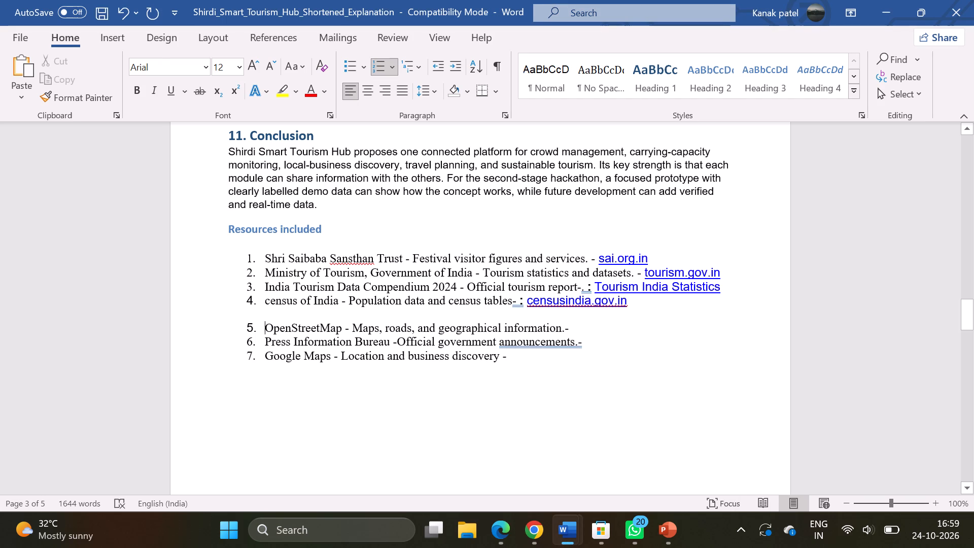
left_click(576, 328)
left_click(695, 371)
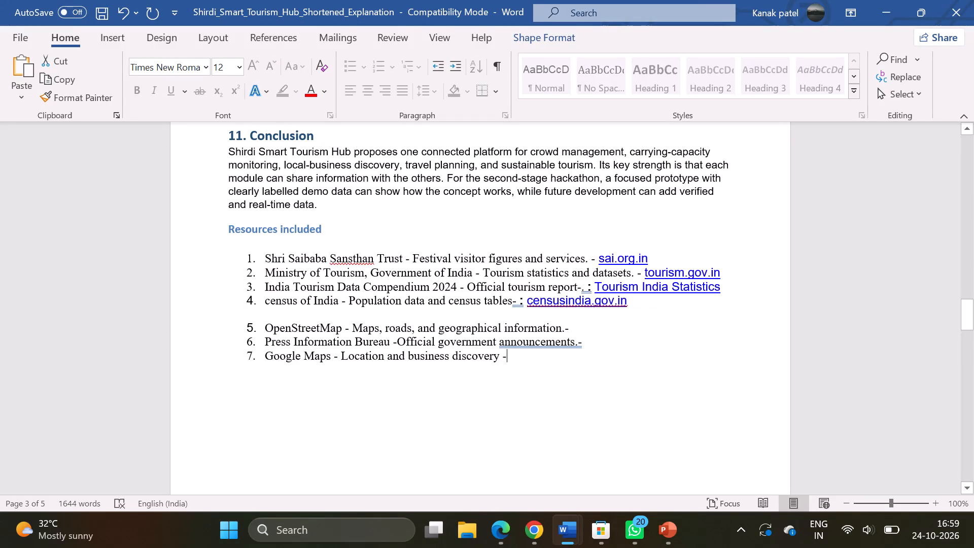
left_click(571, 328)
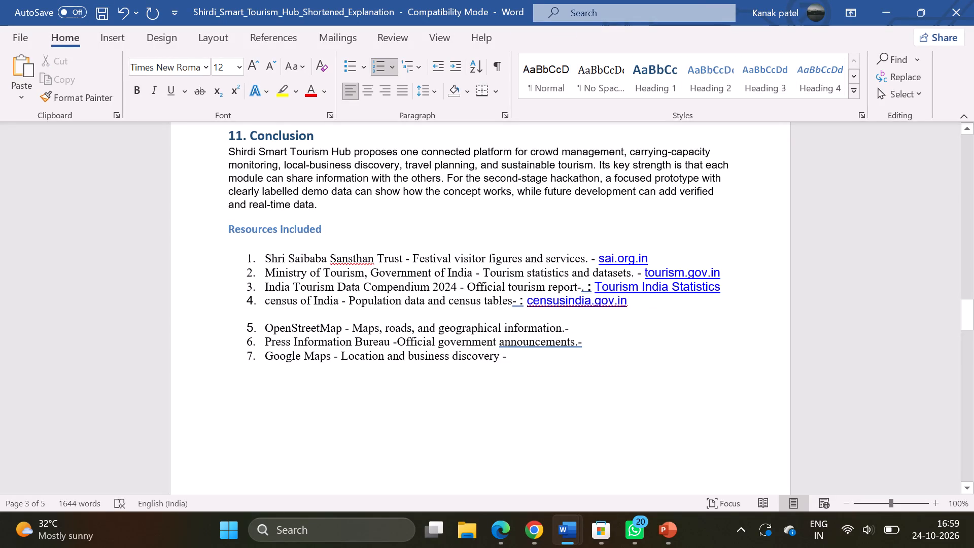
key("ctrl+v")
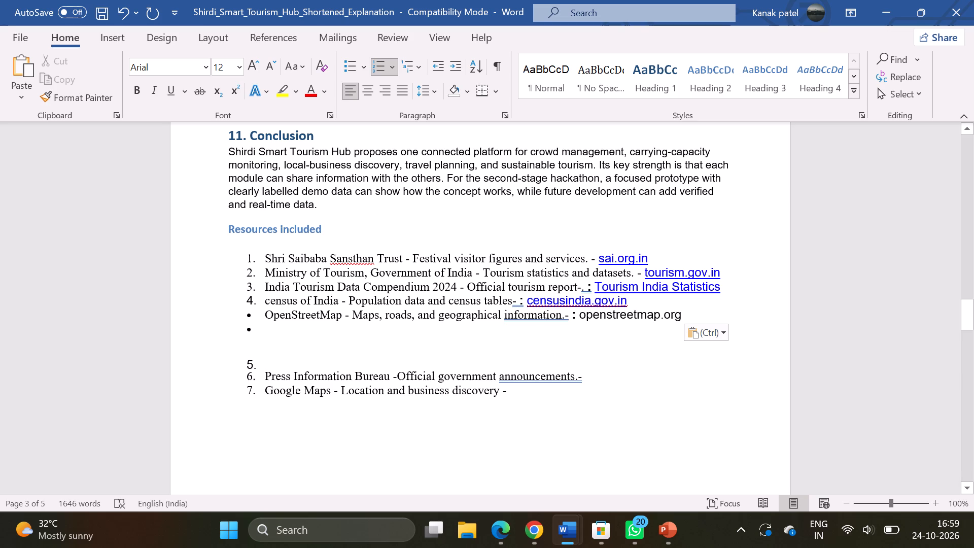
Remove the empty numbered and bulleted list items below the OpenStreetMap reference.
key("BackSpace")
key("BackSpace")
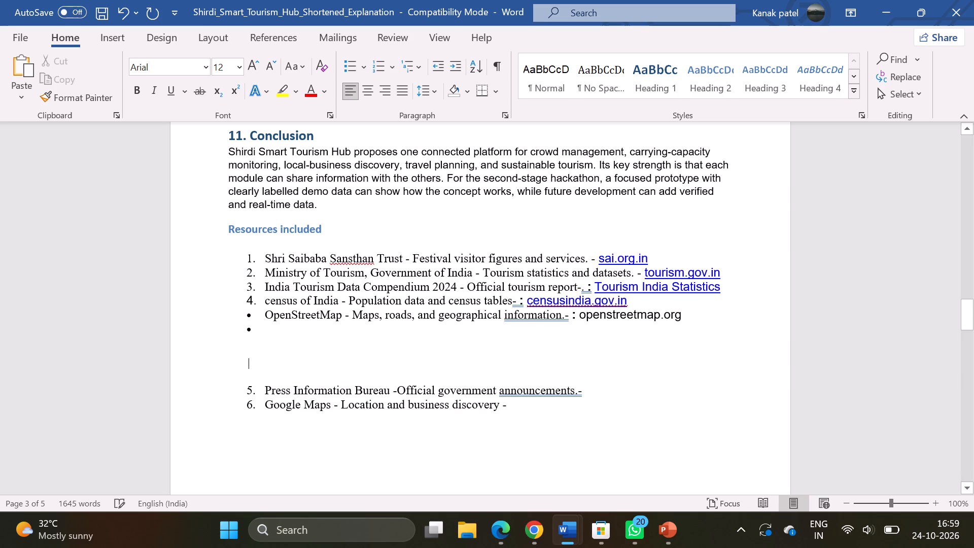
key("BackSpace")
key("BackSpace")
key("BackSpace")
key("BackSpace")
key("BackSpace")
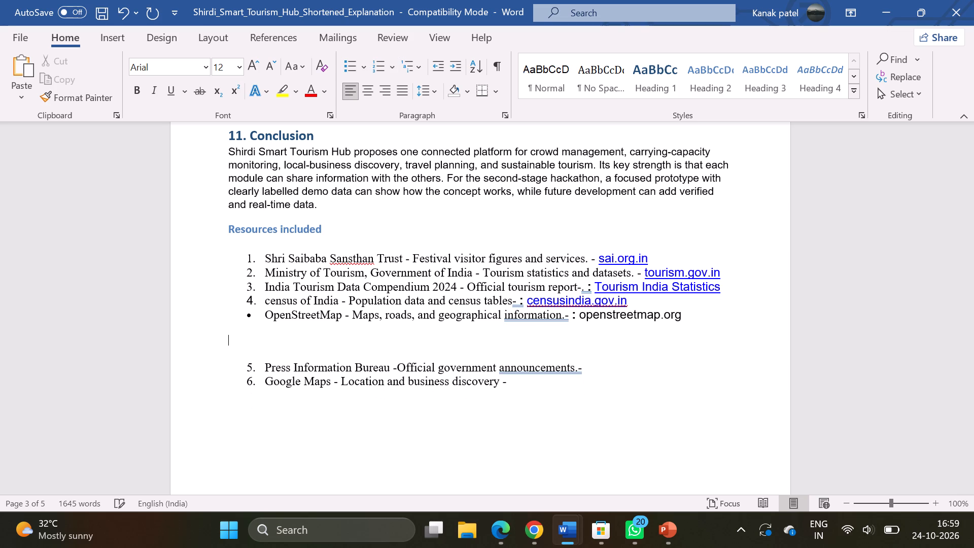
key("BackSpace")
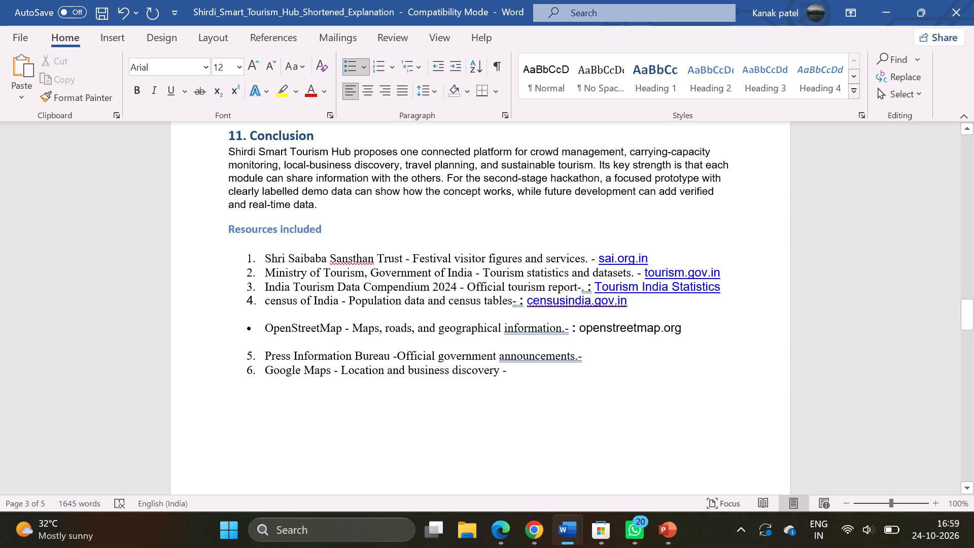
Replace the bullet before the OpenStreetMap reference with list number 5.
left_click(259, 327)
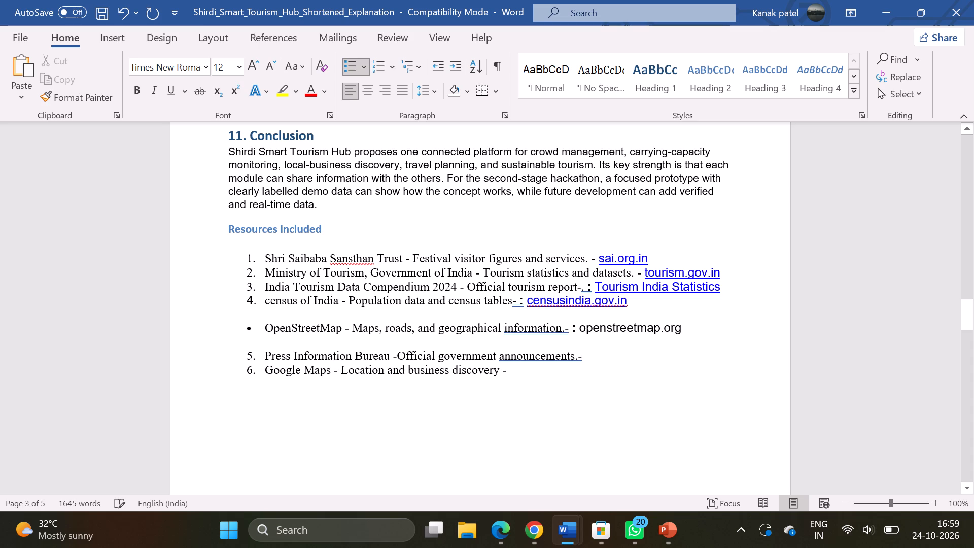
key("BackSpace")
key("BackSpace")
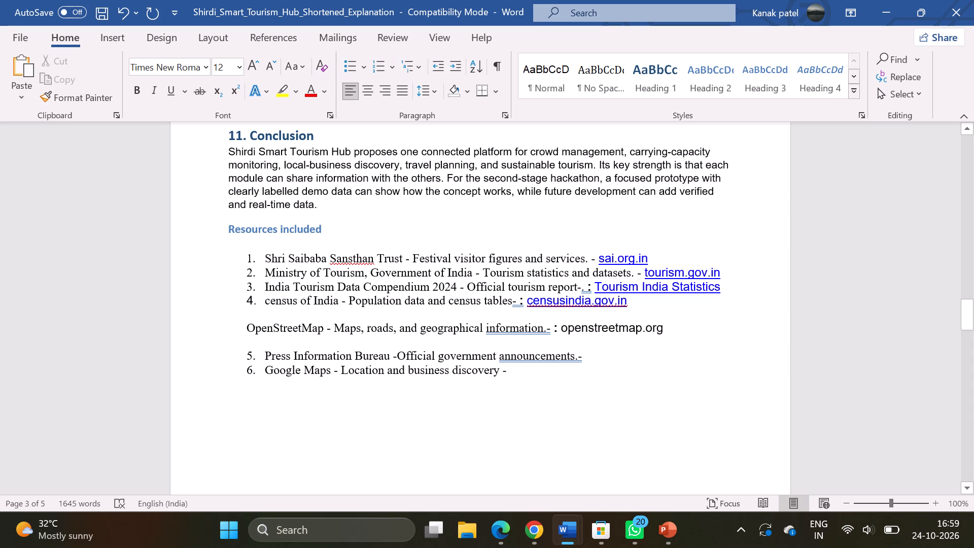
key("5")
key("period")
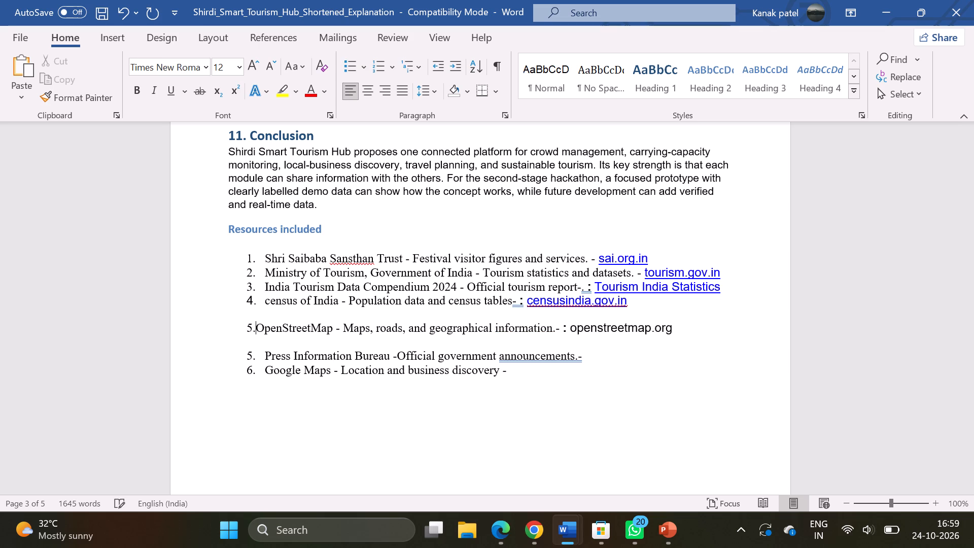
key("space")
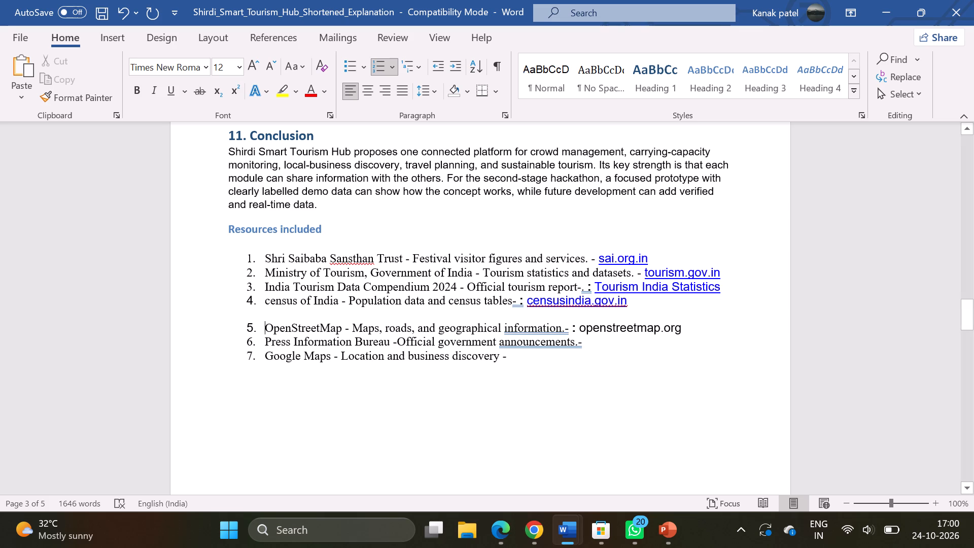
Insert an empty line after each of the India Tourism Data Compendium, Ministry of Tourism and Shri Saibaba Sansthan Trust references.
left_click(242, 334)
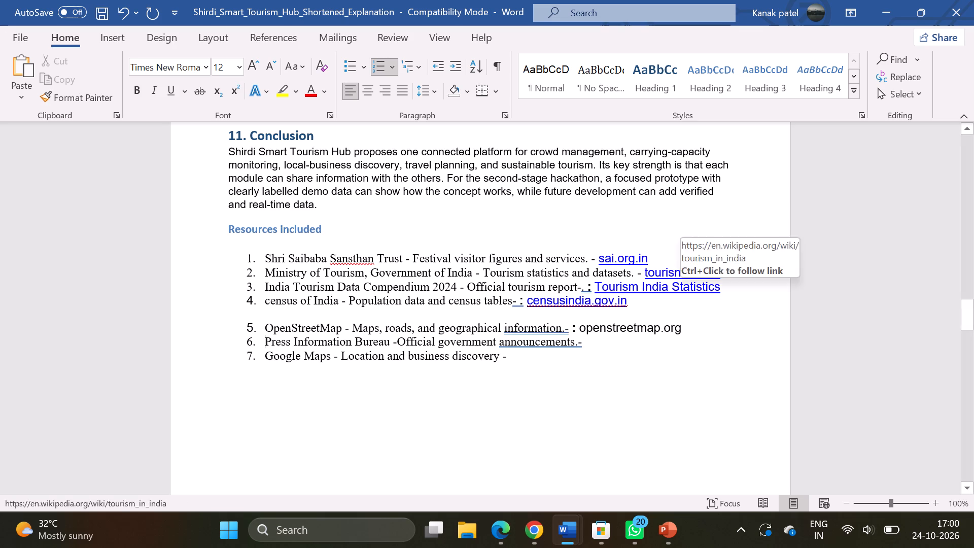
left_click(722, 291)
key("Return")
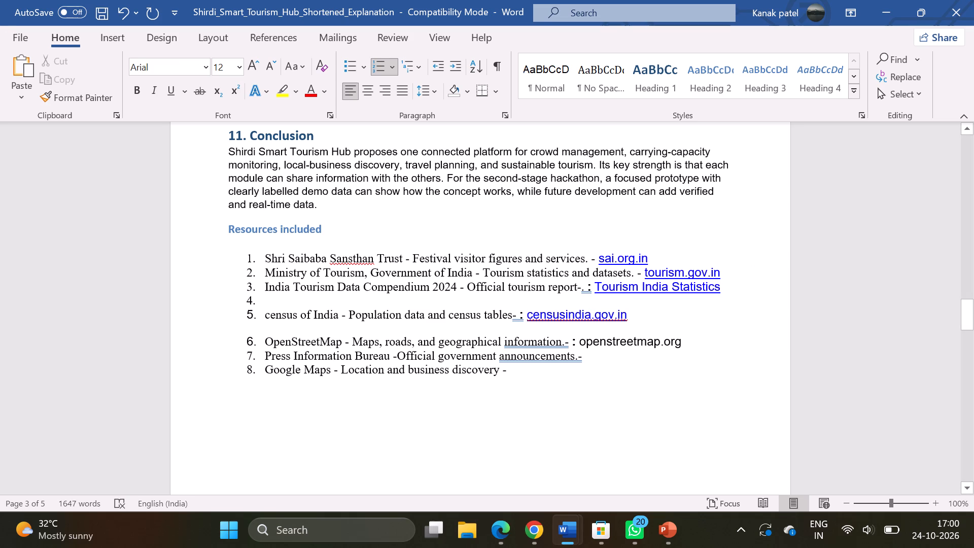
left_click(724, 272)
key("Return")
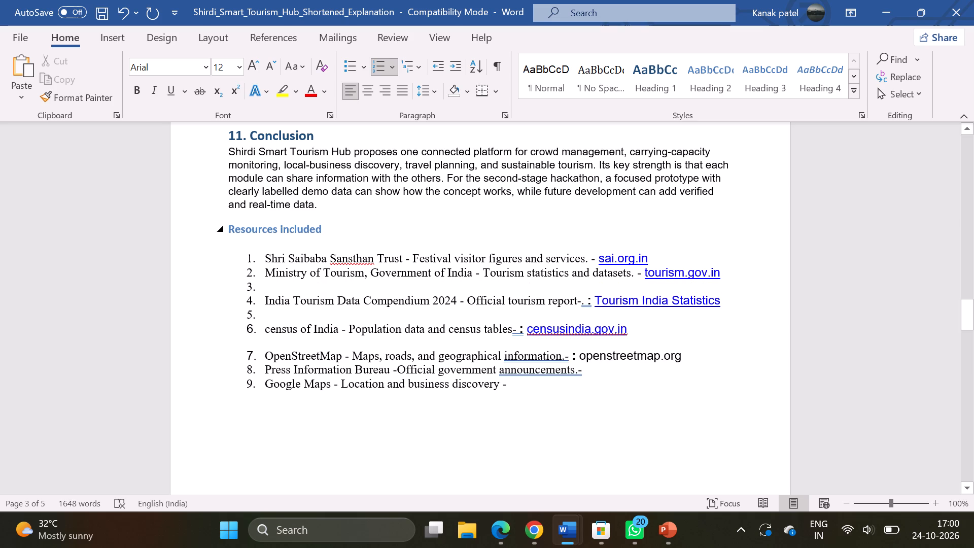
left_click(650, 260)
key("Return")
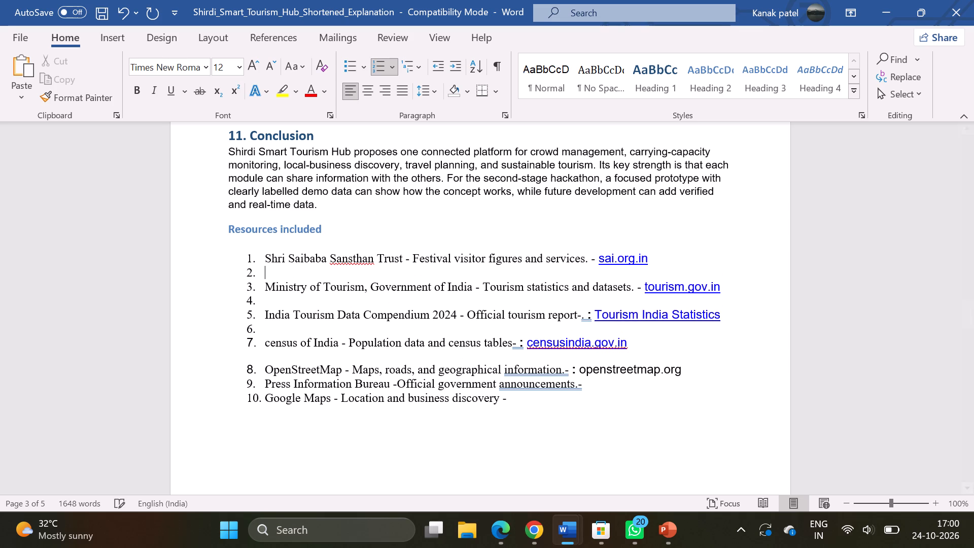
Remove the list numbers from the blank lines after the Shri Saibaba Sansthan Trust, Ministry of Tourism and India Tourism Data Compendium references.
left_click(254, 273)
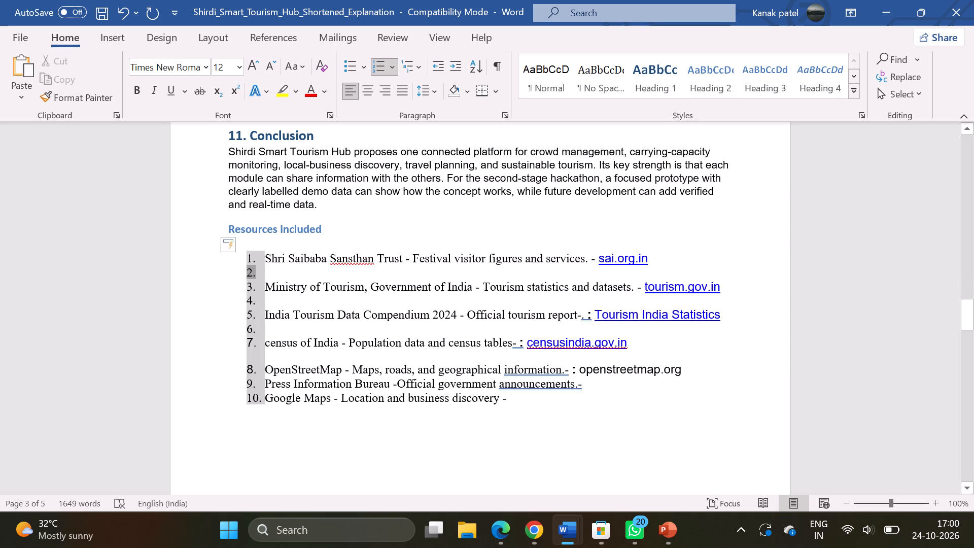
key("Delete")
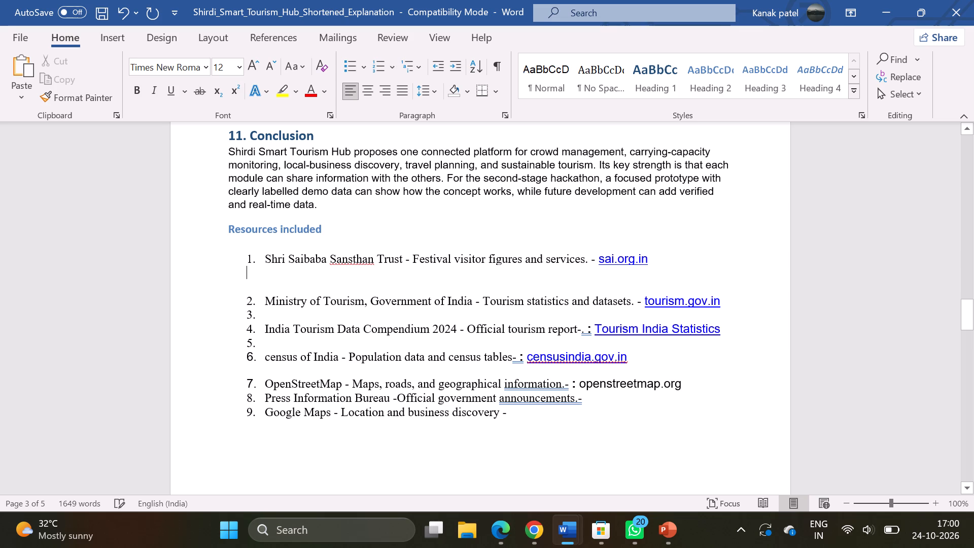
left_click(256, 314)
left_click(256, 314)
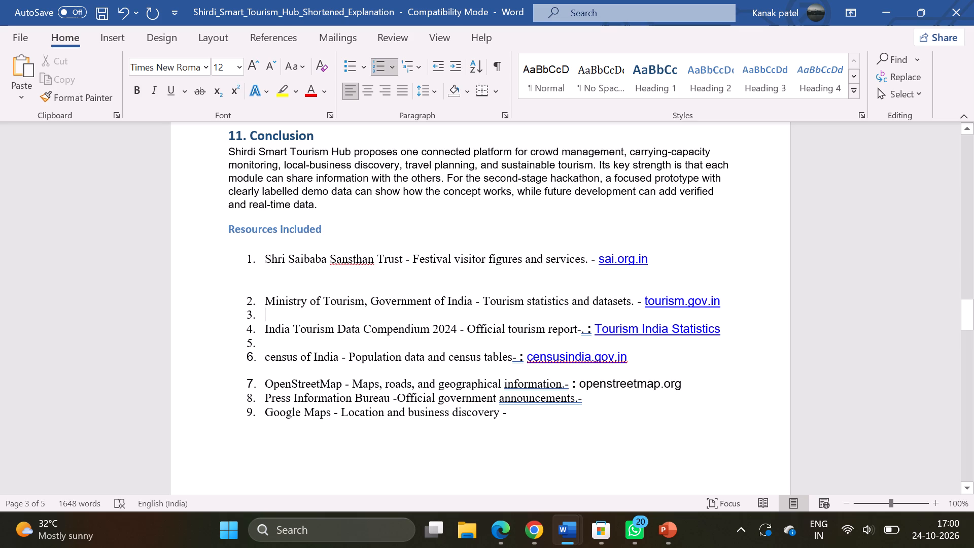
left_click_drag(247, 314, 255, 315)
left_click_drag(246, 314, 252, 316)
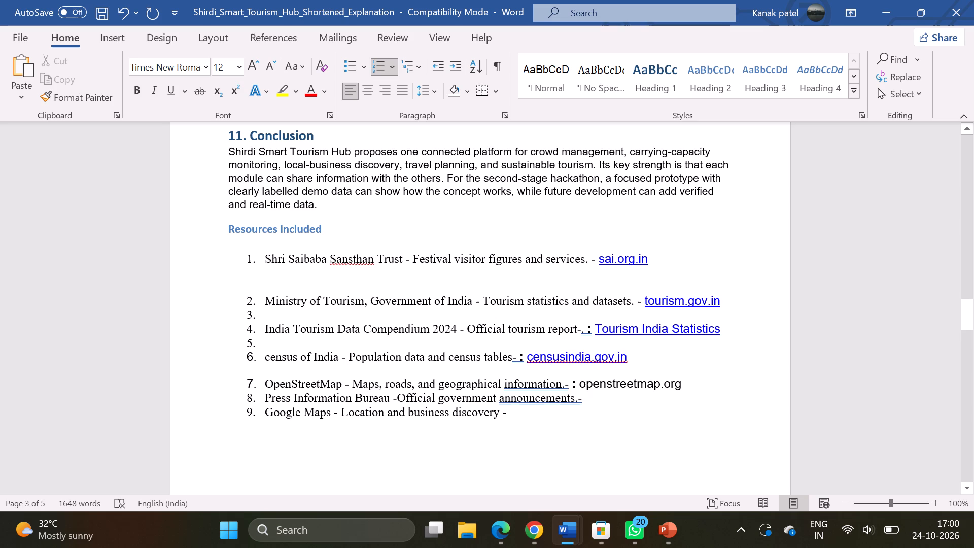
left_click_drag(252, 316, 251, 315)
double_click(251, 315)
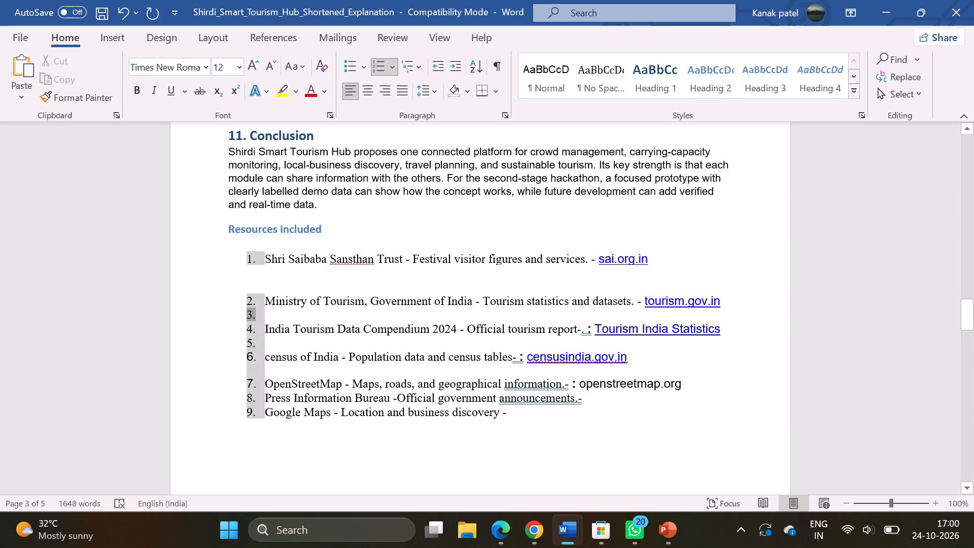
key("Delete")
double_click(249, 357)
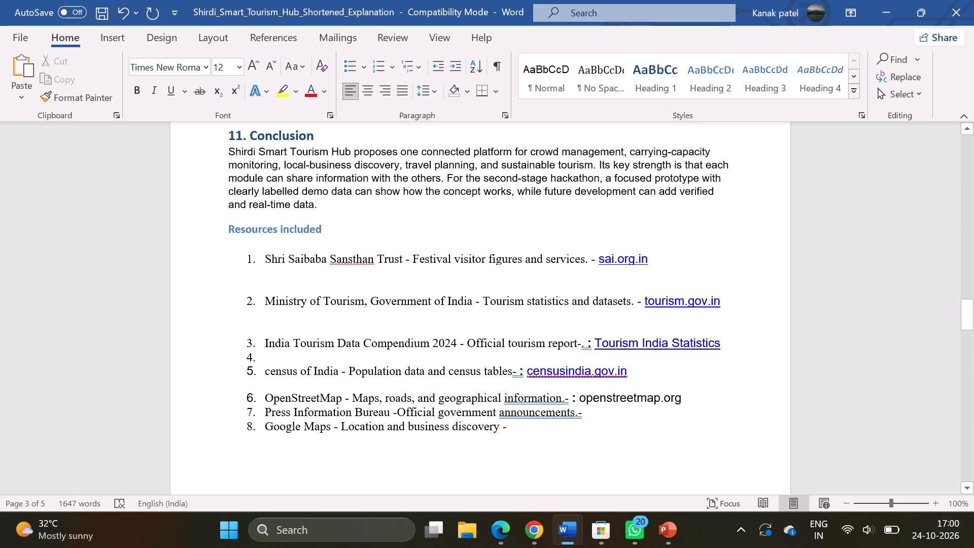
key("Delete")
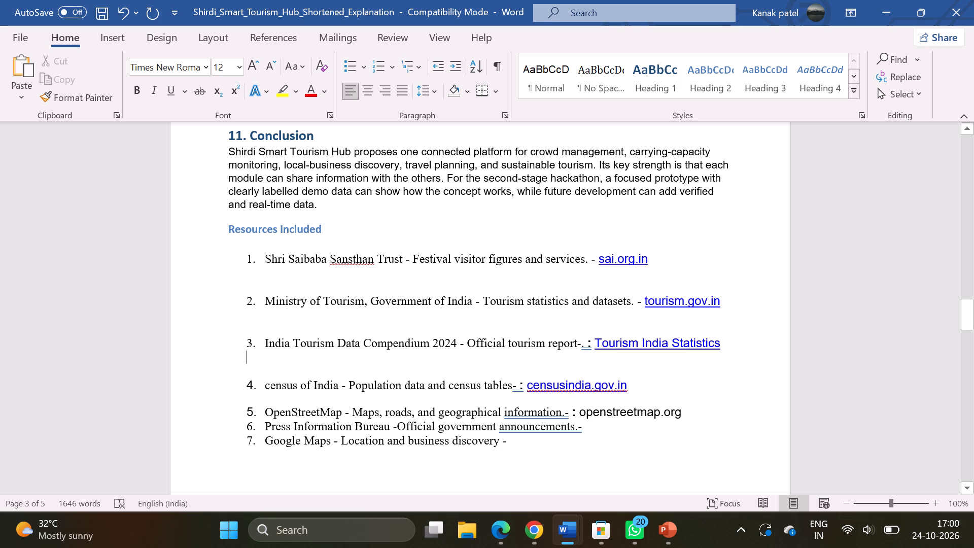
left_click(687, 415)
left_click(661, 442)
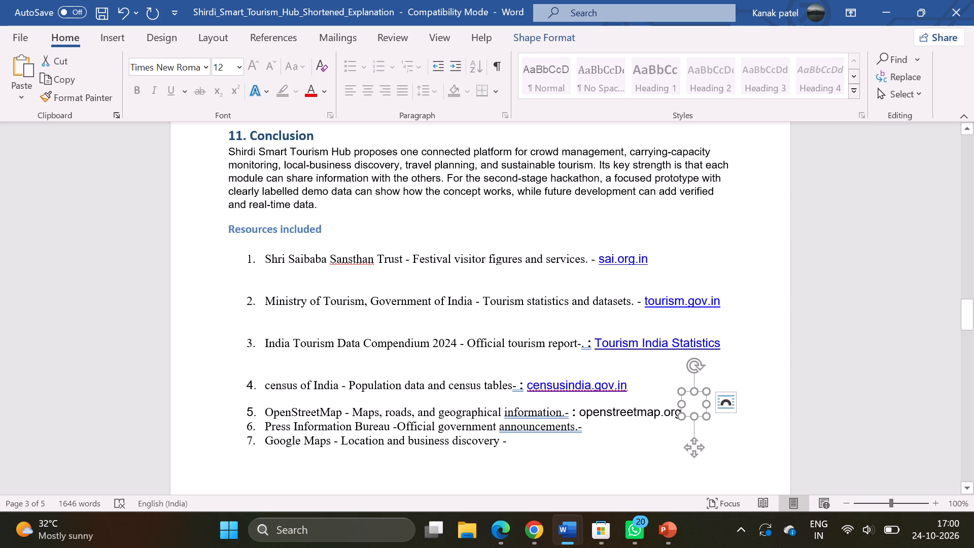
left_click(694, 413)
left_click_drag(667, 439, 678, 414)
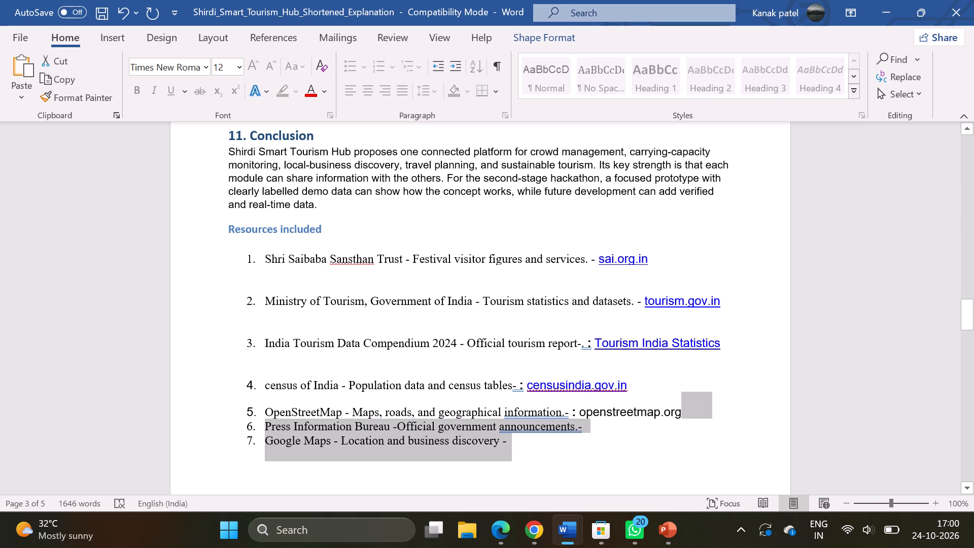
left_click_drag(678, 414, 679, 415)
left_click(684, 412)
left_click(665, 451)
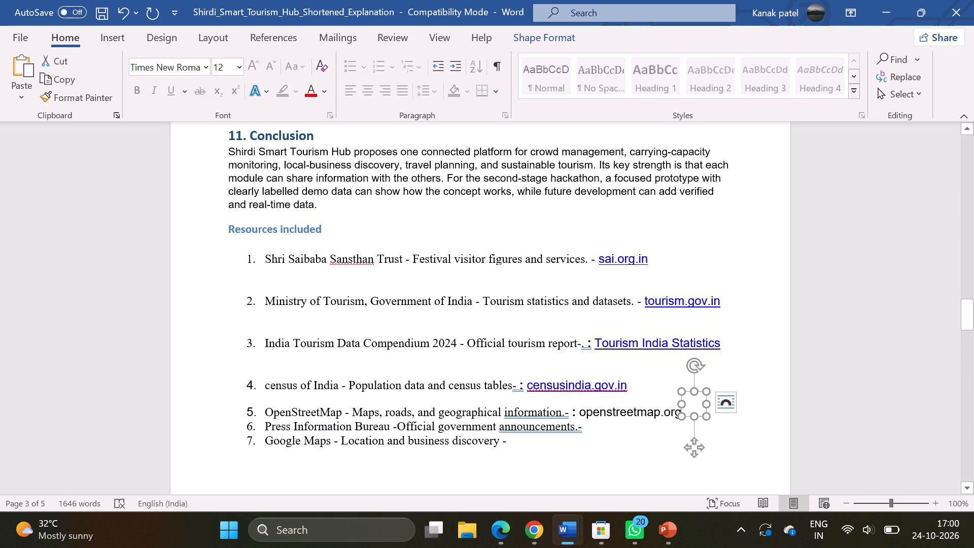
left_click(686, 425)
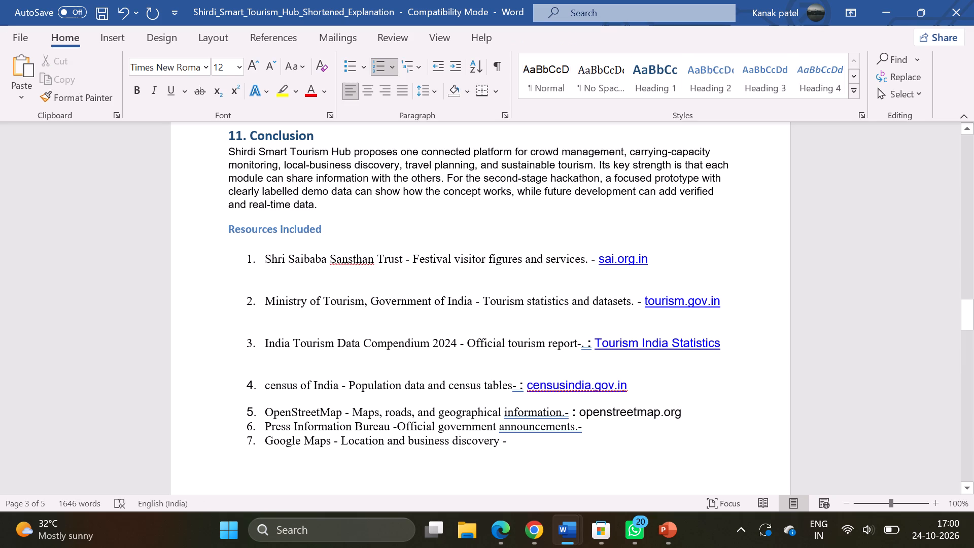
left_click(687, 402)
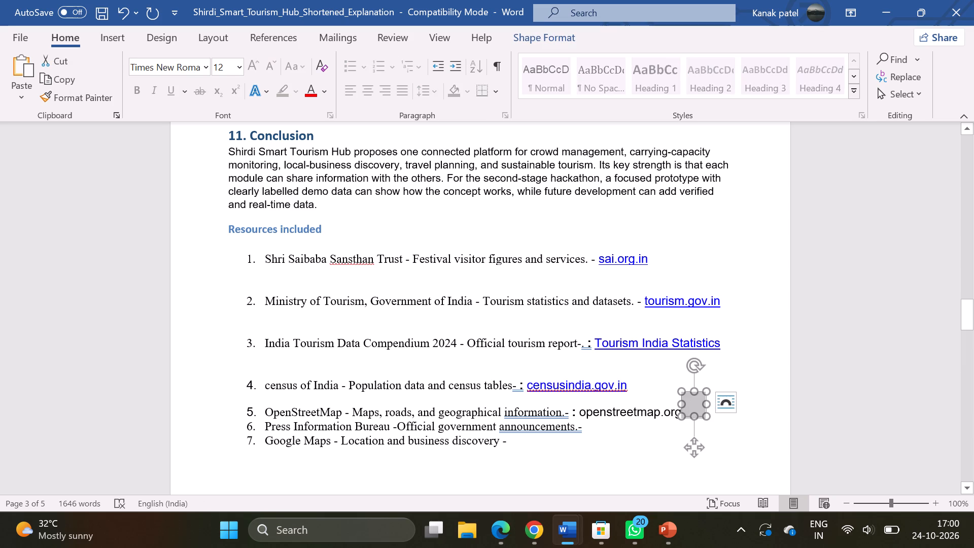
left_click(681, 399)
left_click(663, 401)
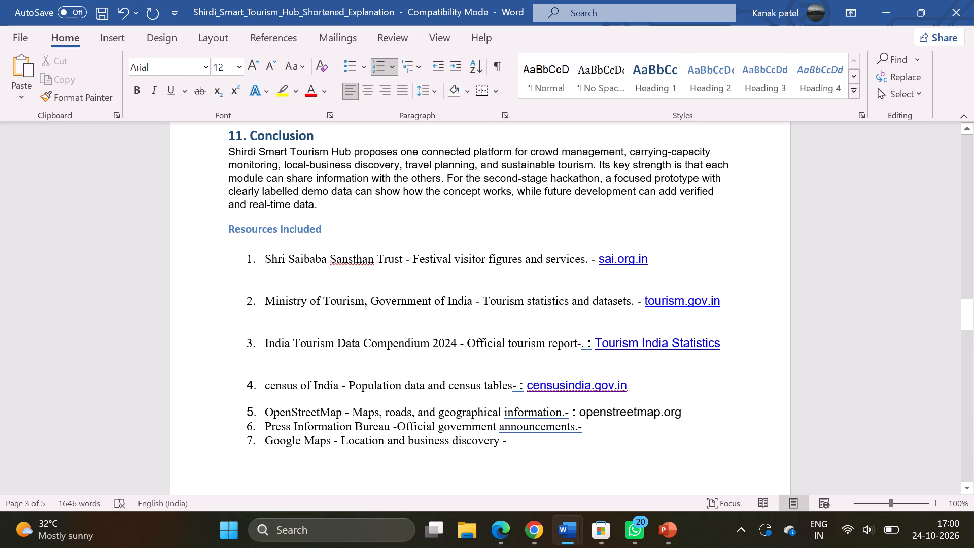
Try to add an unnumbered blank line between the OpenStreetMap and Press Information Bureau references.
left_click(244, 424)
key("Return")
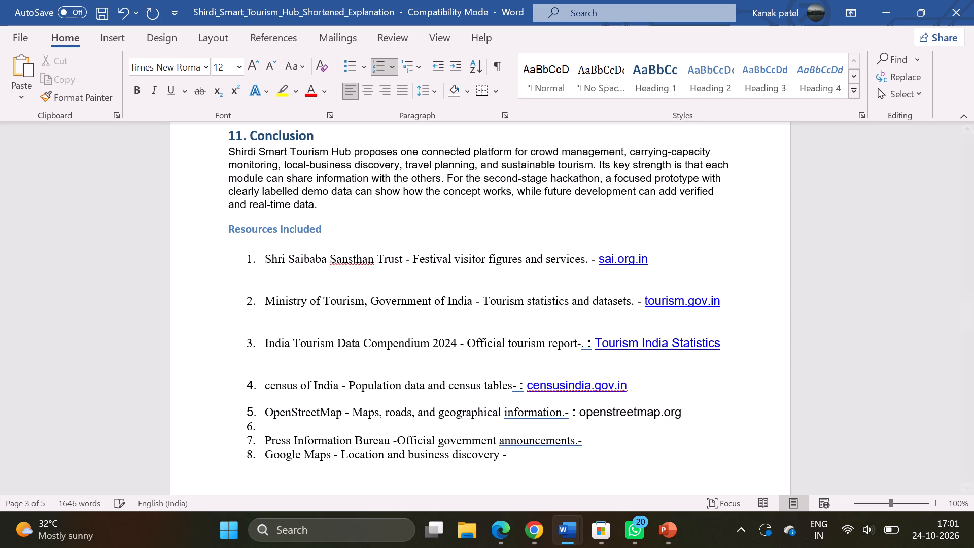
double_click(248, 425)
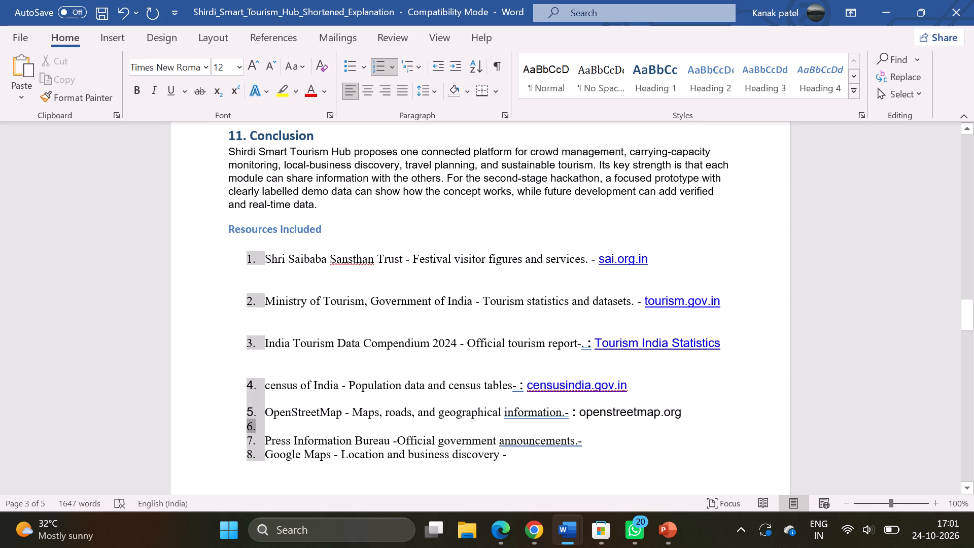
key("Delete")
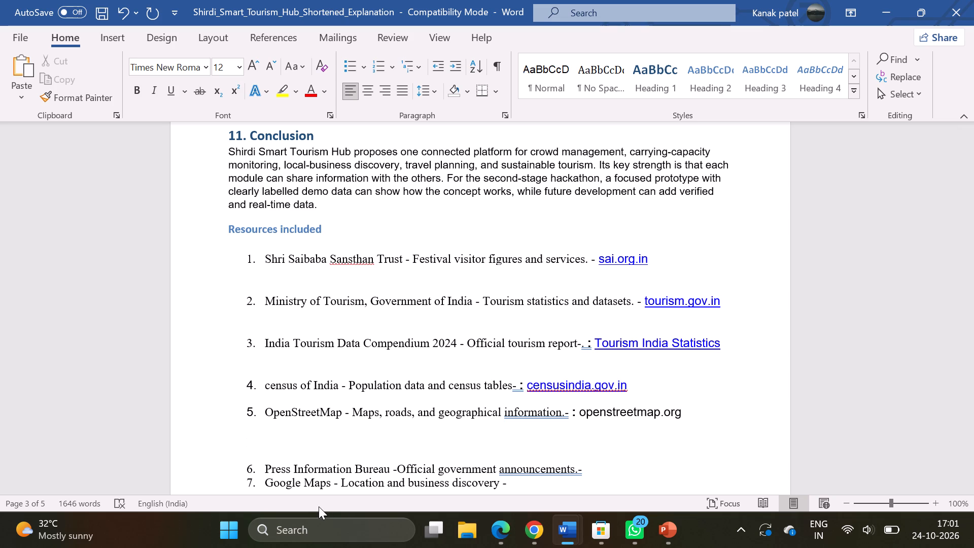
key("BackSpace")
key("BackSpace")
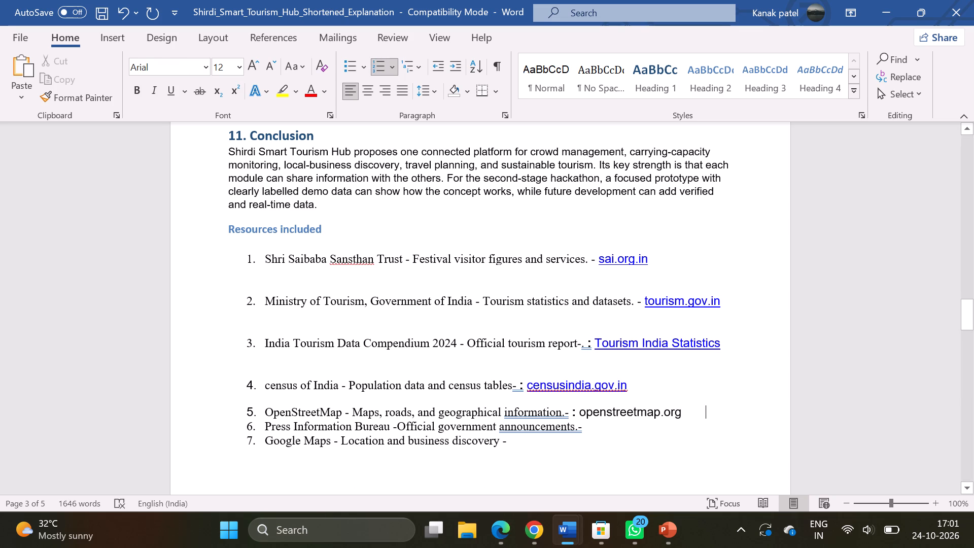
Insert an empty numbered line after the OpenStreetMap reference.
key("Return")
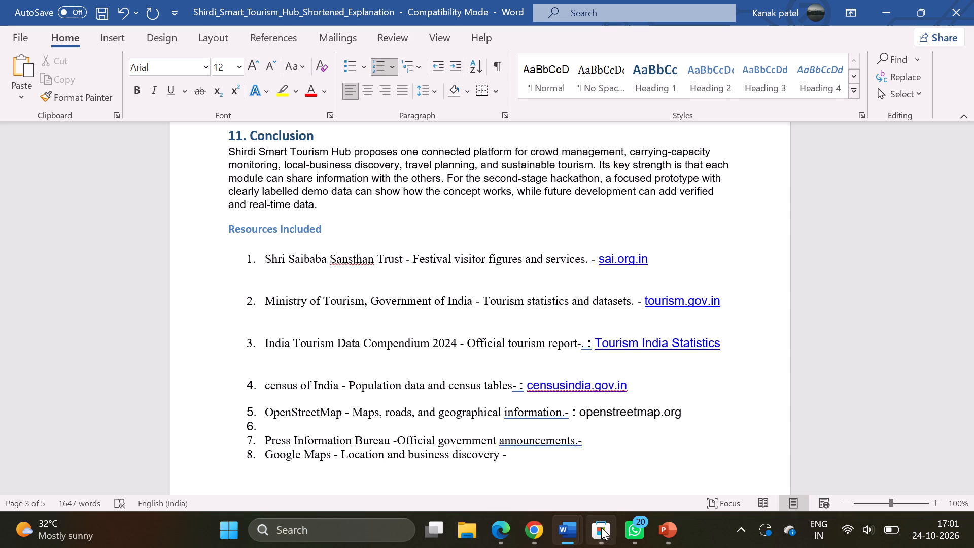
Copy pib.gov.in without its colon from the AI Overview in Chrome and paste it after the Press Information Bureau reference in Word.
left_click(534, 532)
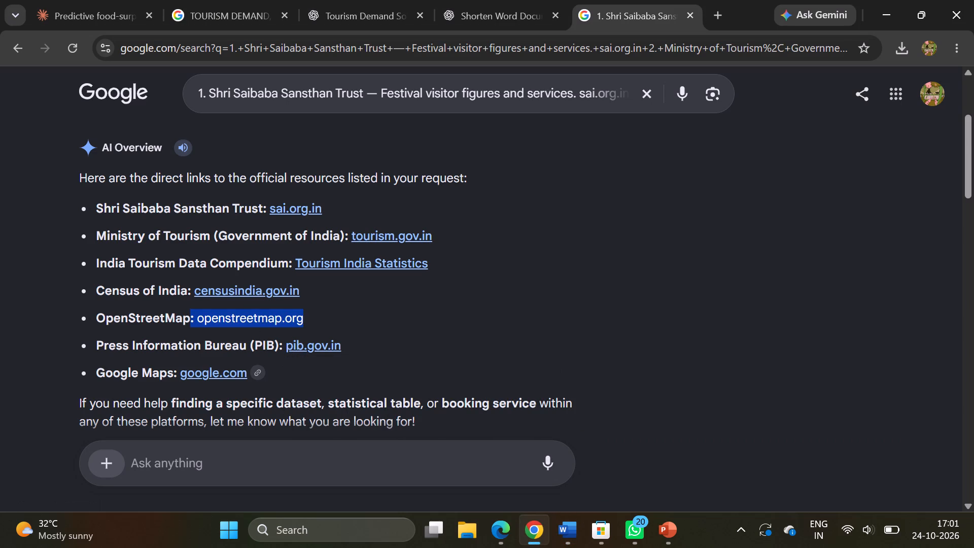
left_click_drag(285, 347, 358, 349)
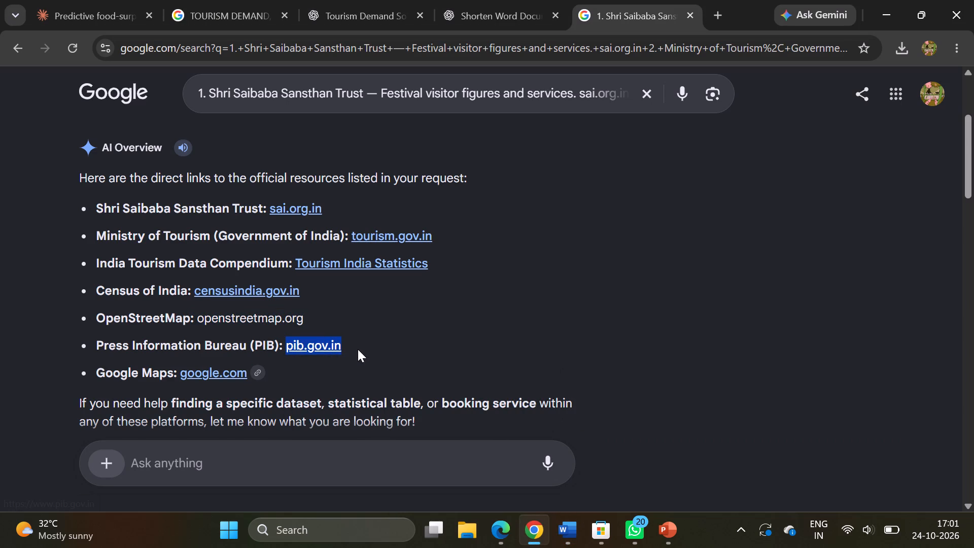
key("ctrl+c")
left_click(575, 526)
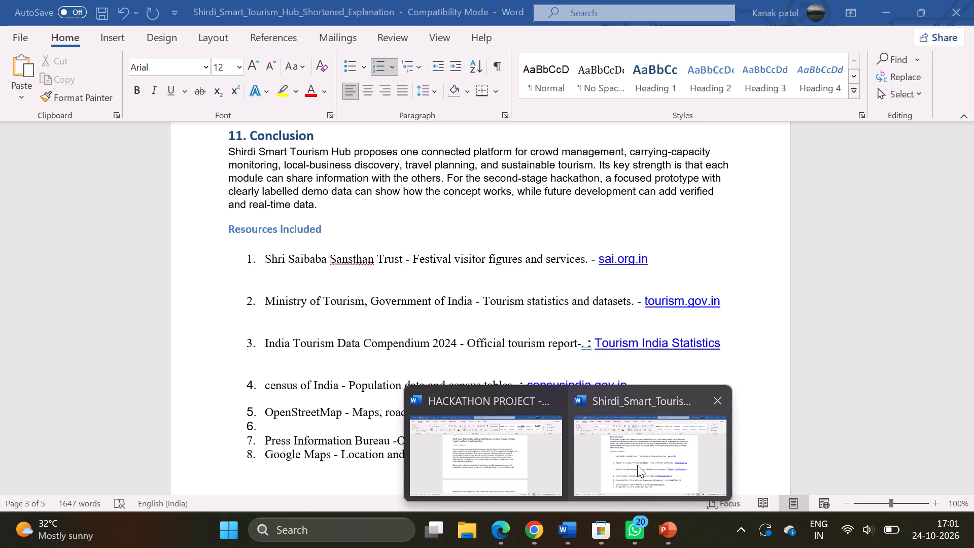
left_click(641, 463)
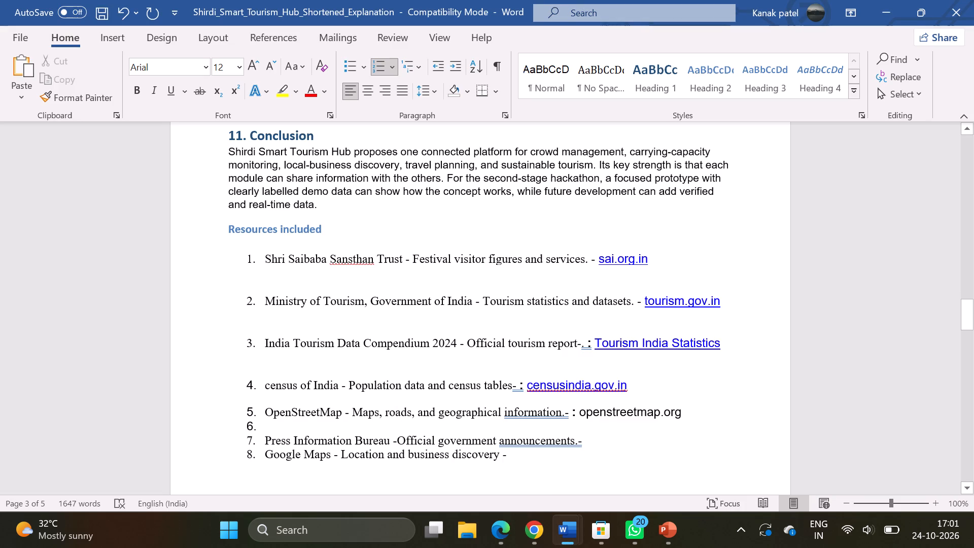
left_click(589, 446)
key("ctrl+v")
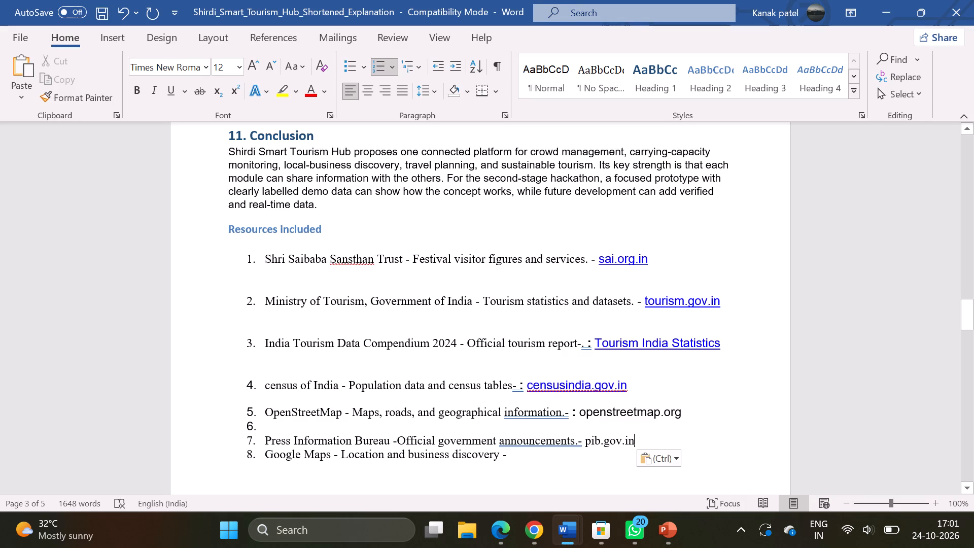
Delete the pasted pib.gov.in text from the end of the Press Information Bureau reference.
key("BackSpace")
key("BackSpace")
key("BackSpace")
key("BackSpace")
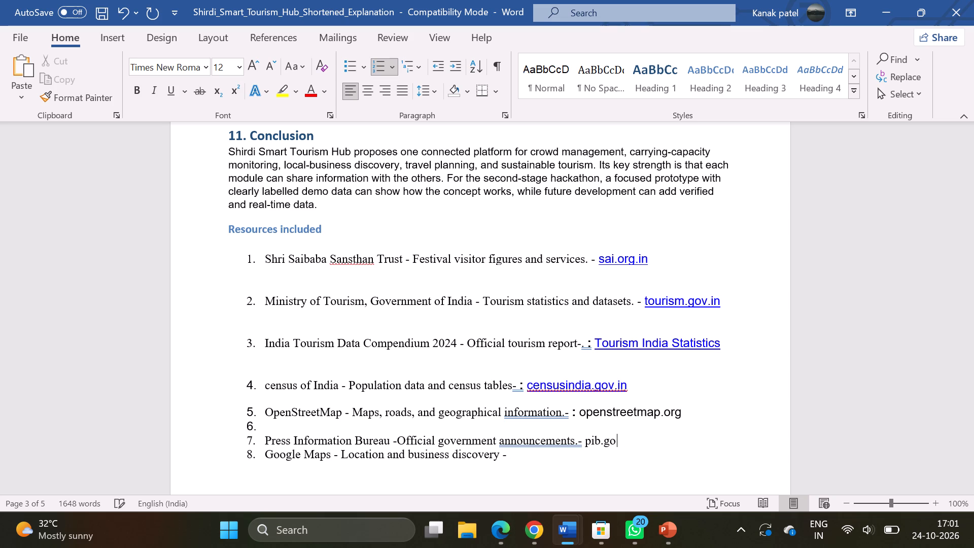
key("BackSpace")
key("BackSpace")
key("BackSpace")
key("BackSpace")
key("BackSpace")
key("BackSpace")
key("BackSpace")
Copy pib.gov.in with its preceding colon from the AI Overview in Chrome and paste it after the Press Information Bureau reference in Word.
left_click(537, 530)
left_click(433, 331)
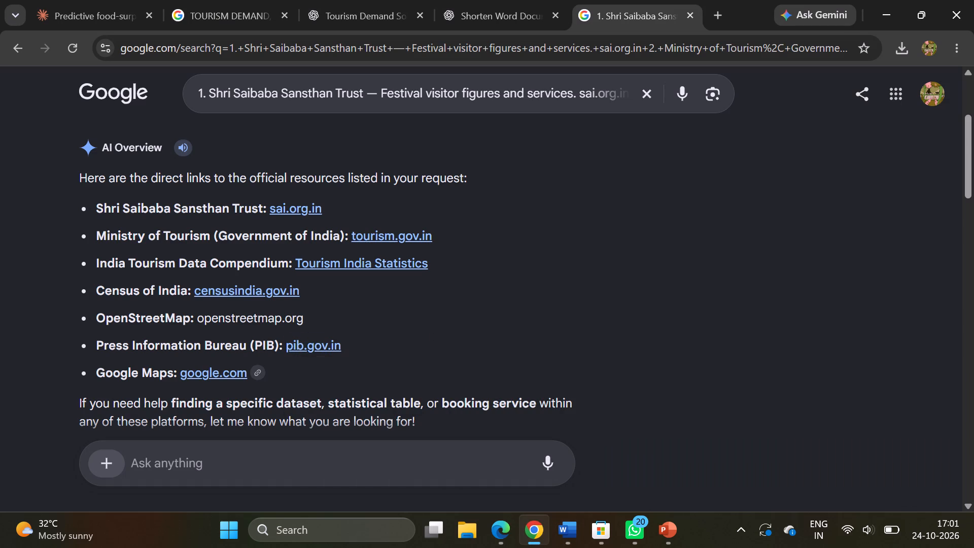
left_click_drag(278, 346, 353, 353)
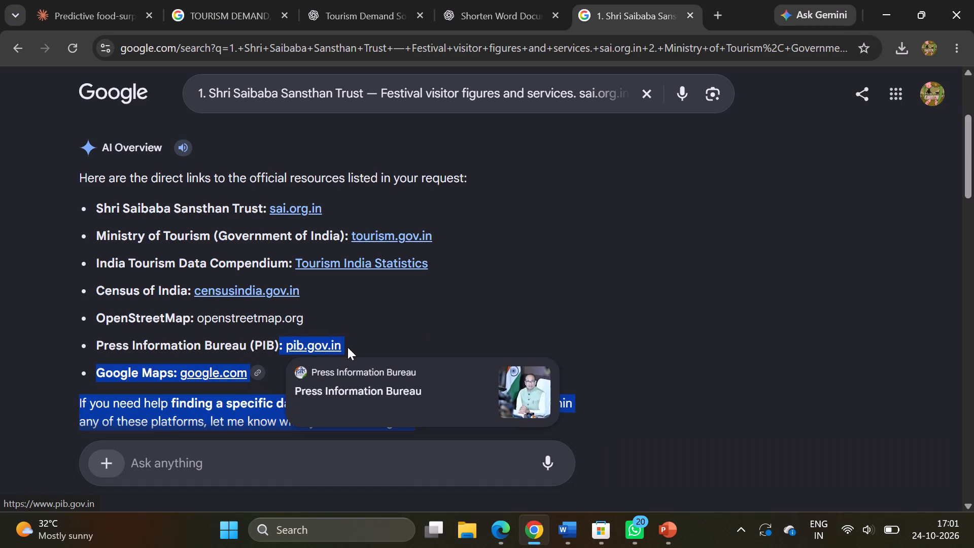
left_click(347, 345)
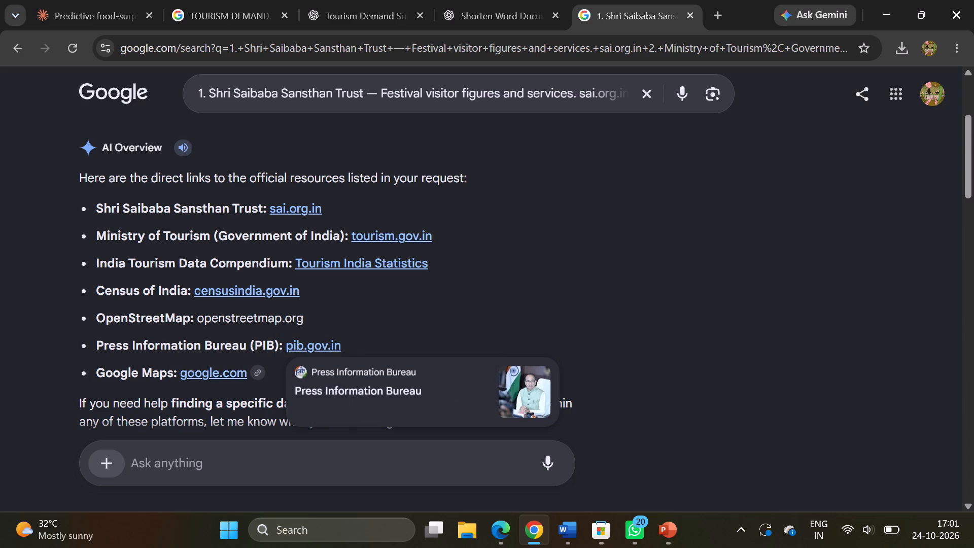
left_click_drag(280, 345, 346, 346)
key("ctrl+c")
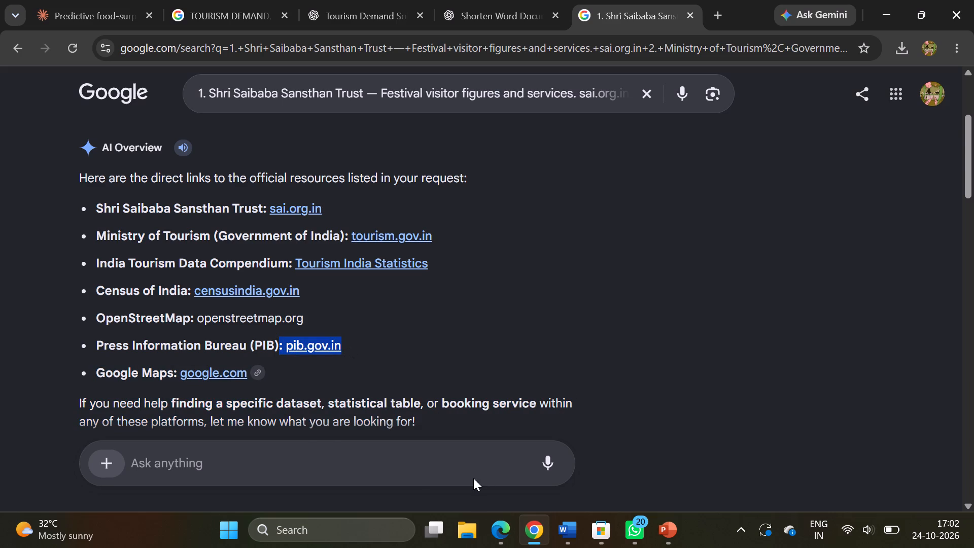
left_click(571, 545)
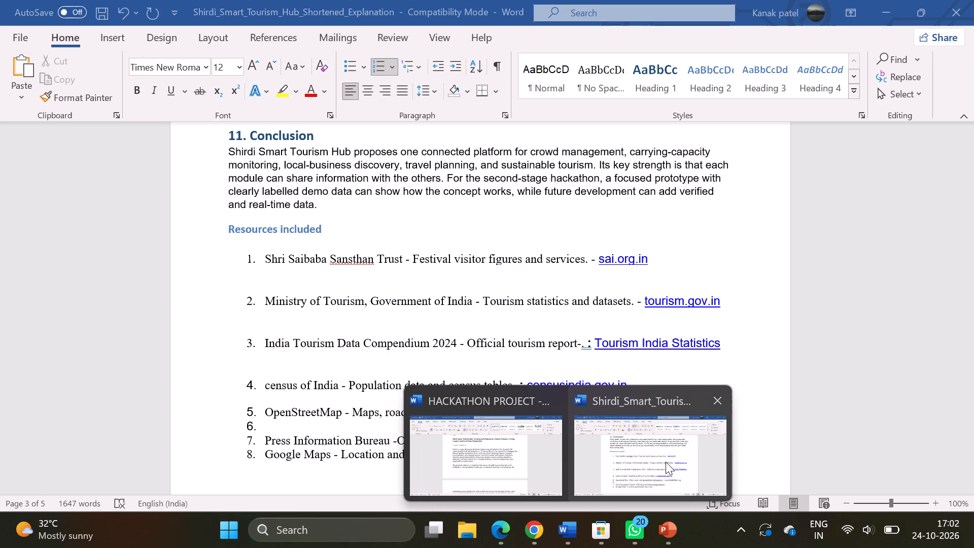
left_click(666, 462)
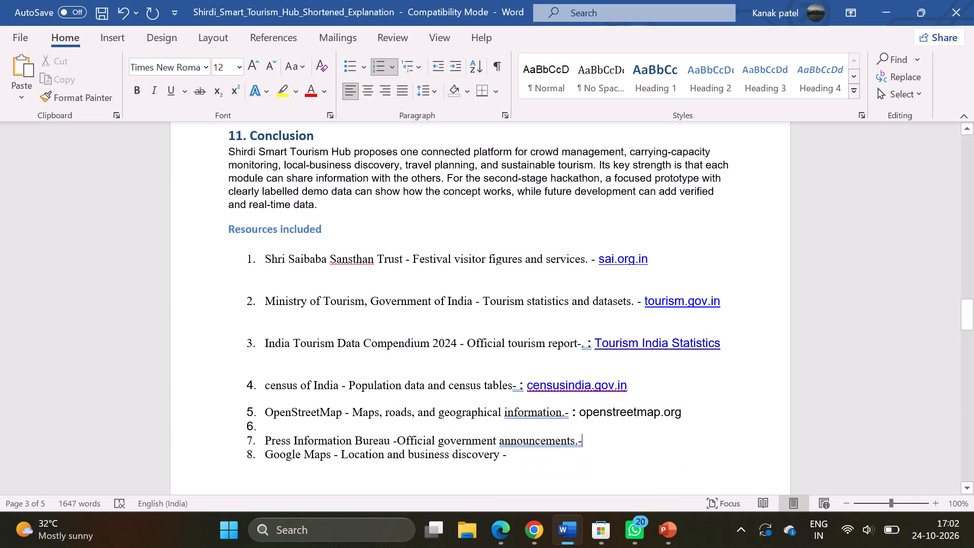
key("ctrl+v")
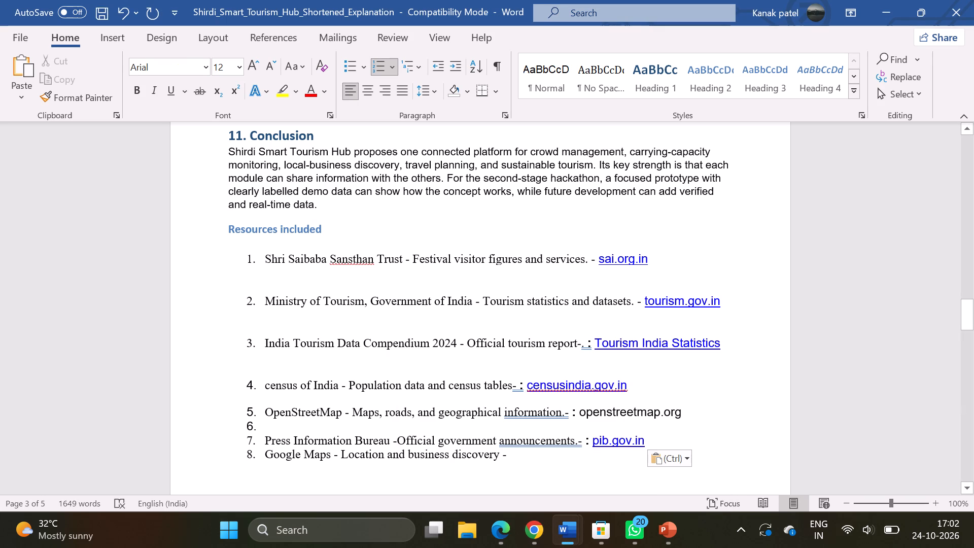
Insert a blank line without a list number between the Press Information Bureau and Google Maps references.
key("Return")
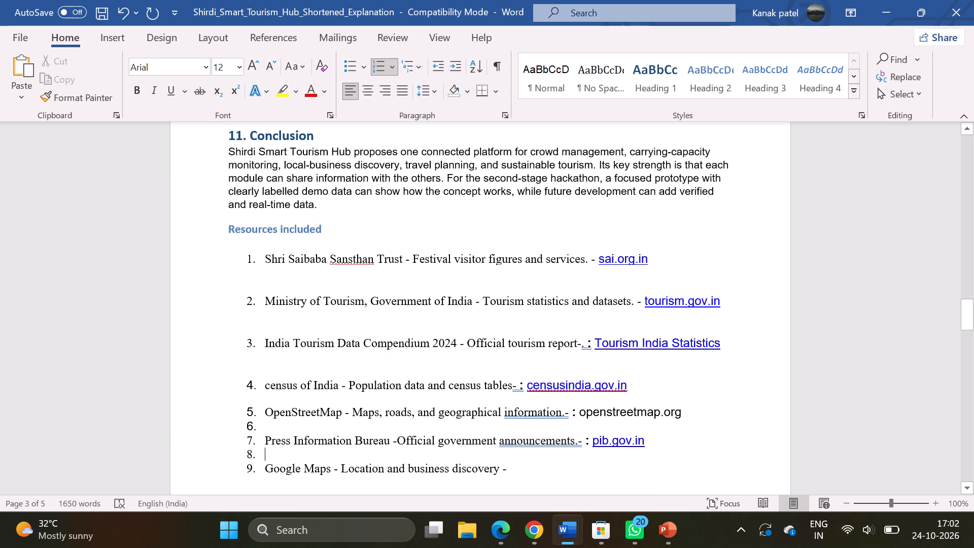
double_click(245, 454)
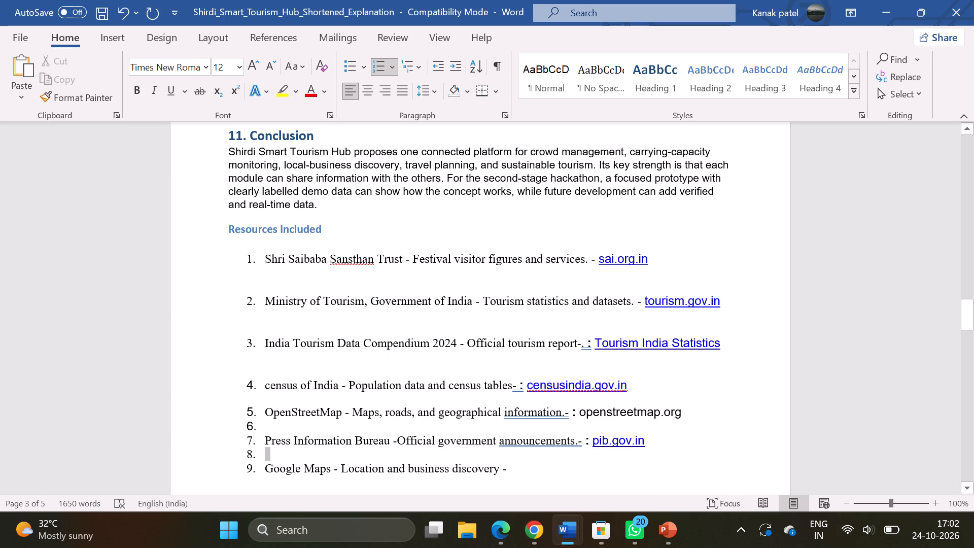
double_click(246, 453)
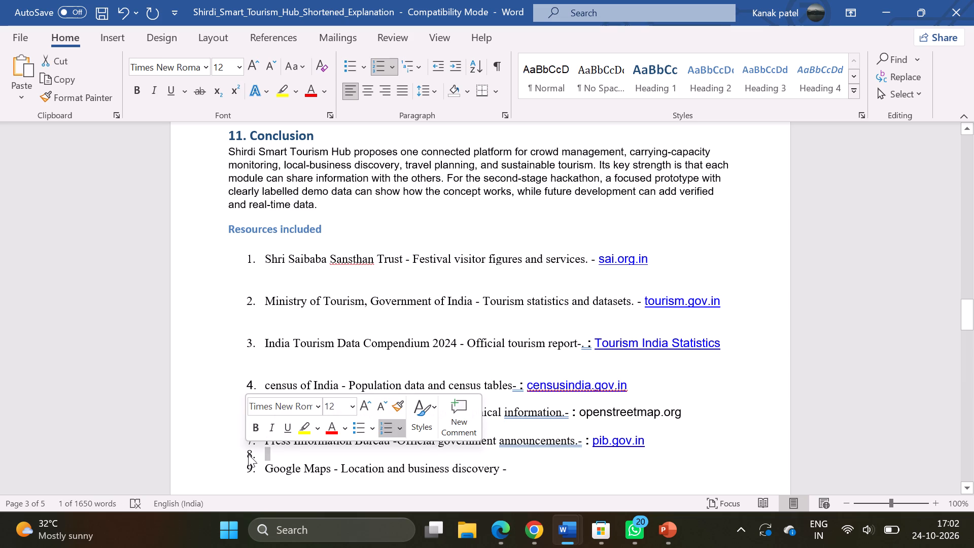
left_click(276, 450)
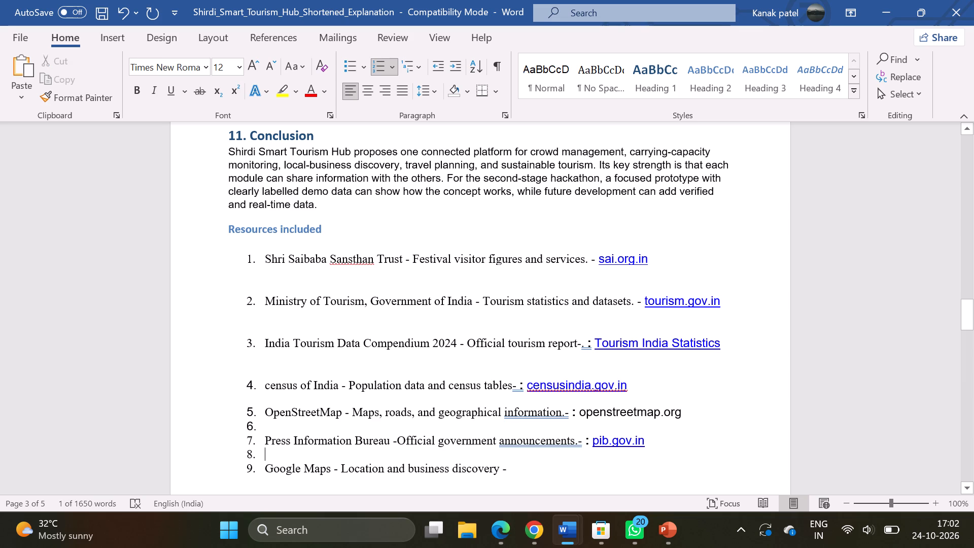
double_click(248, 456)
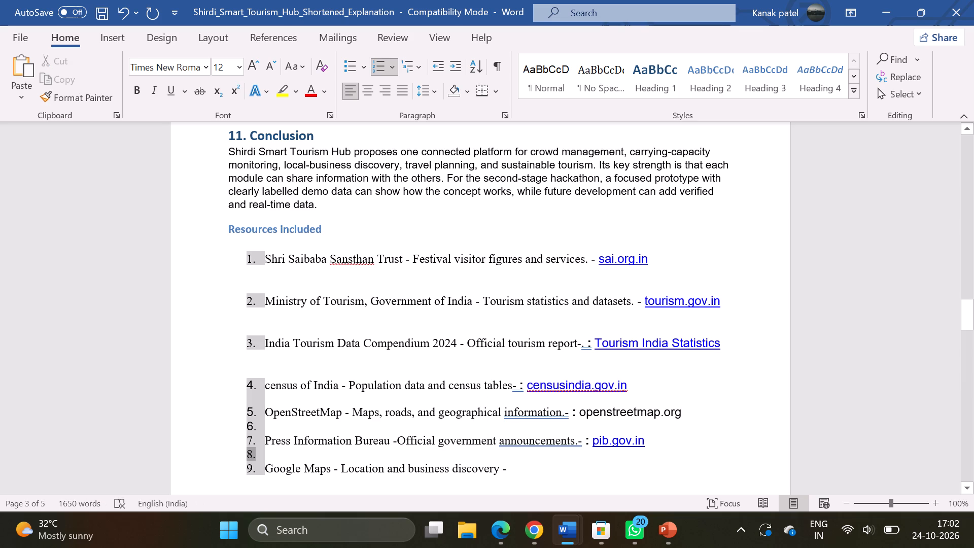
key("Delete")
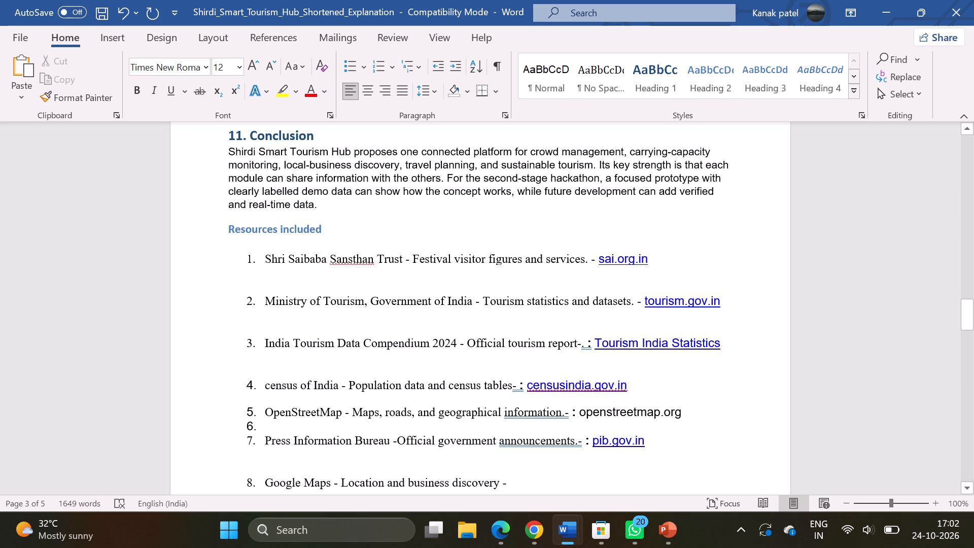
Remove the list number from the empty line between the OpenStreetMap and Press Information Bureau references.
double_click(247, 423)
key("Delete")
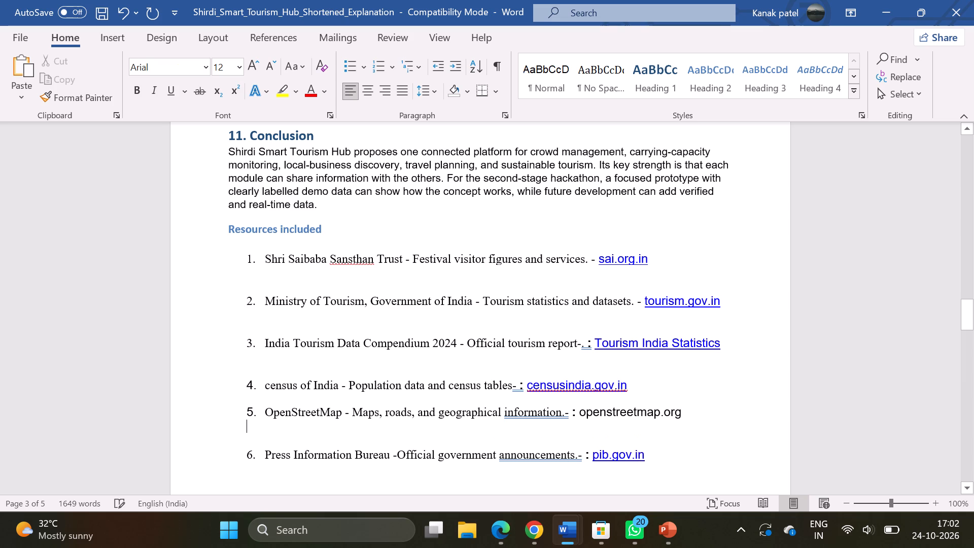
Review the document from its title page through the resources list to the last page.
scroll(248, 419, "down", 3)
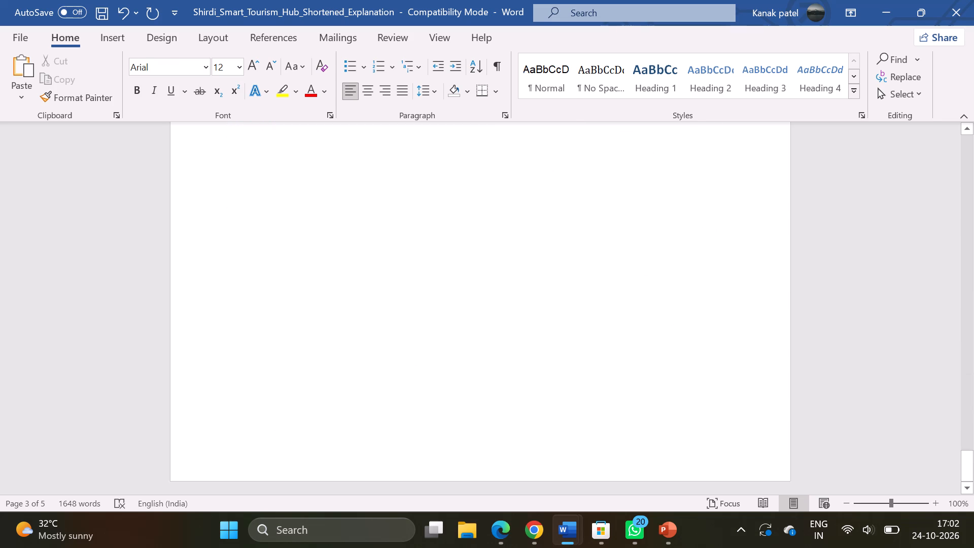
scroll(248, 419, "up", 2)
scroll(248, 419, "down", 7)
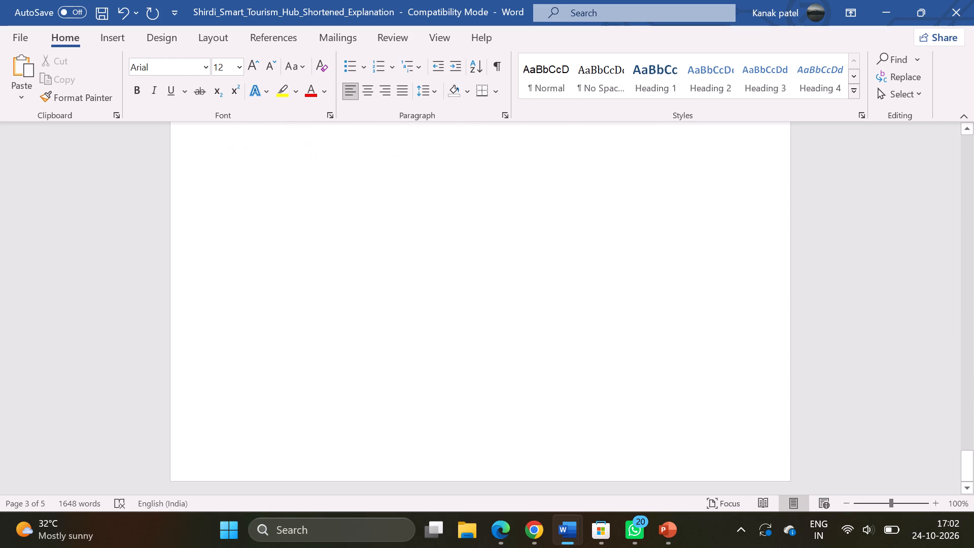
scroll(248, 419, "down", 2)
scroll(248, 419, "up", 19)
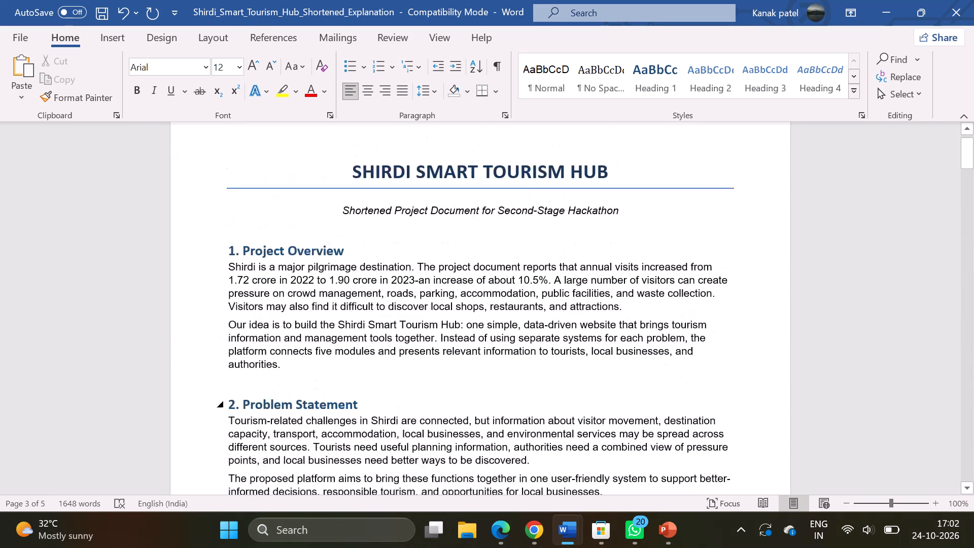
scroll(248, 419, "up", 20)
scroll(248, 419, "up", 1)
scroll(248, 419, "down", 17)
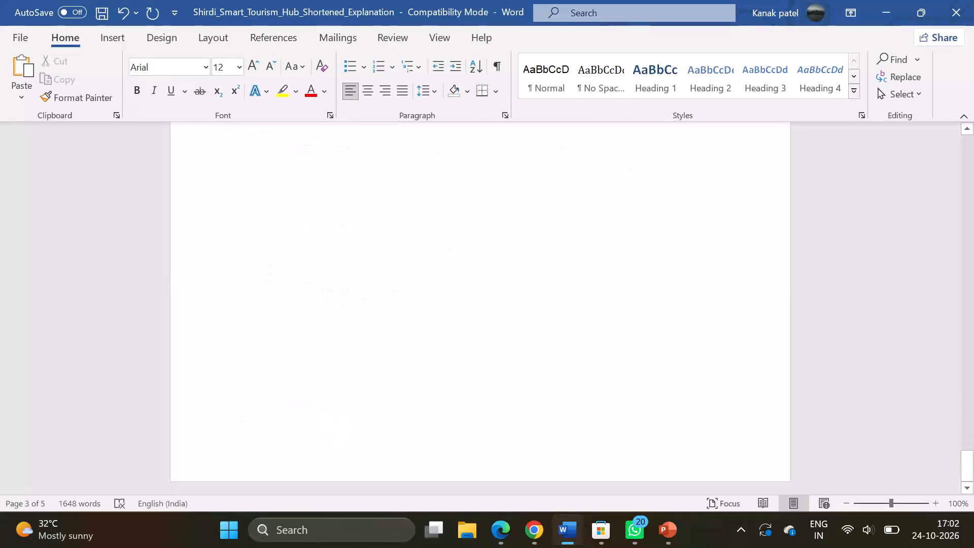
scroll(249, 411, "down", 2)
scroll(267, 369, "up", 1)
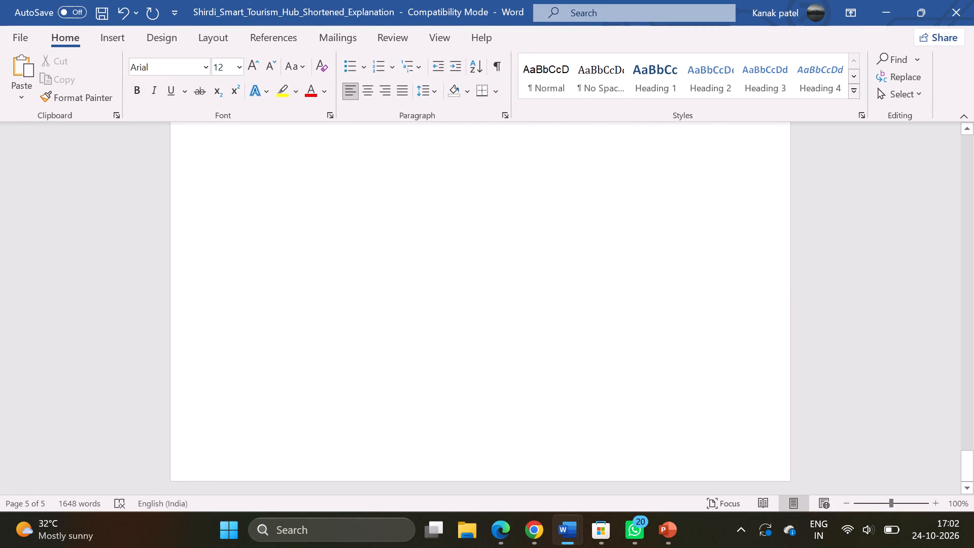
scroll(267, 369, "up", 6)
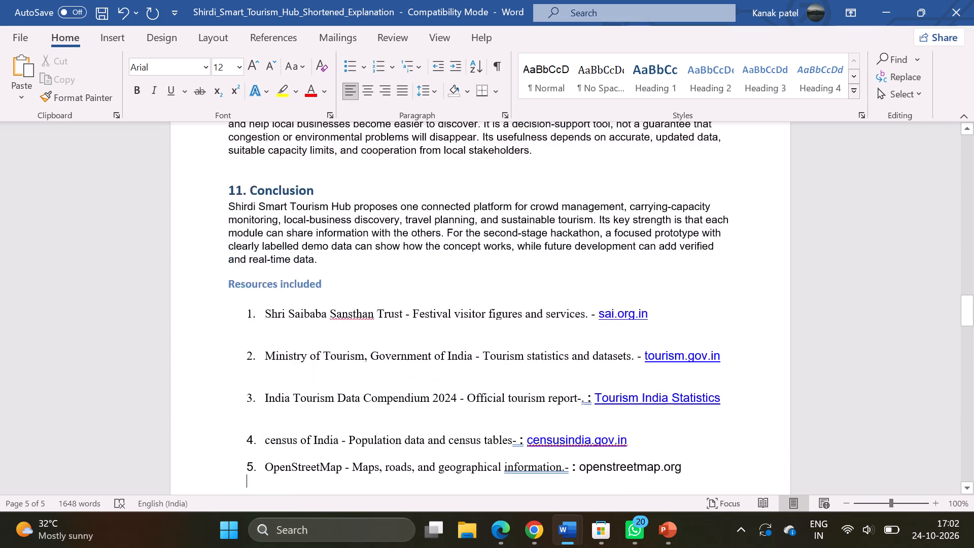
scroll(267, 369, "up", 10)
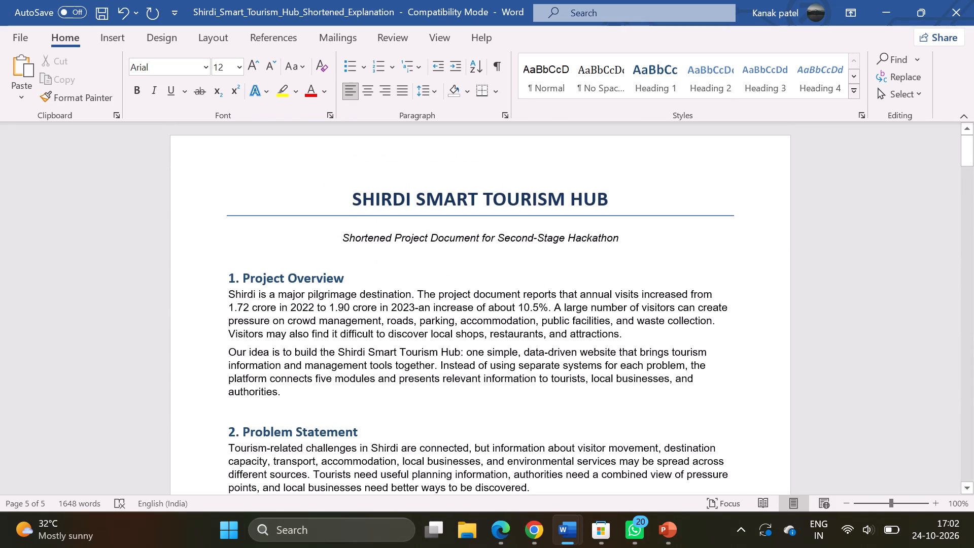
scroll(267, 369, "up", 1)
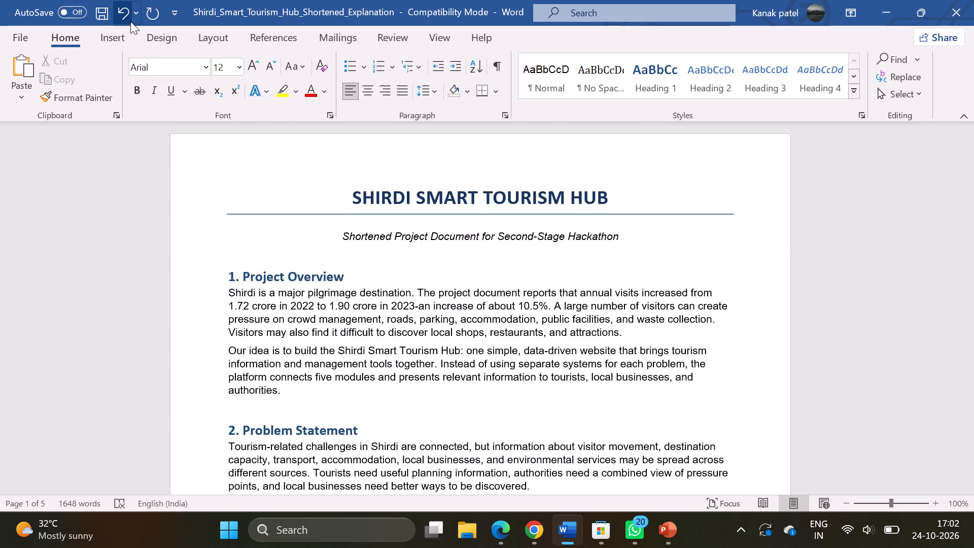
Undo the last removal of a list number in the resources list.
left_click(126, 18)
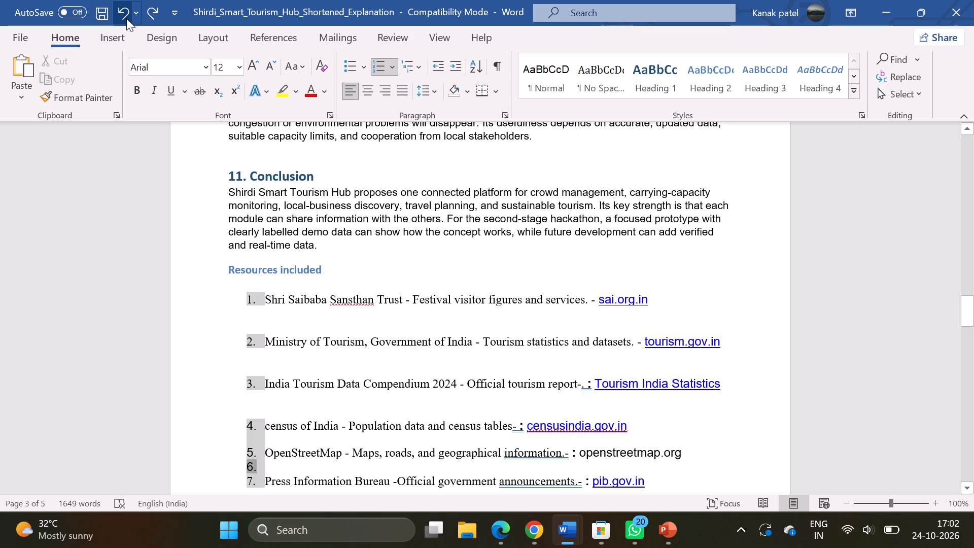
Remove the list number from the empty line between the OpenStreetMap and Press Information Bureau references.
scroll(126, 18, "down", 1)
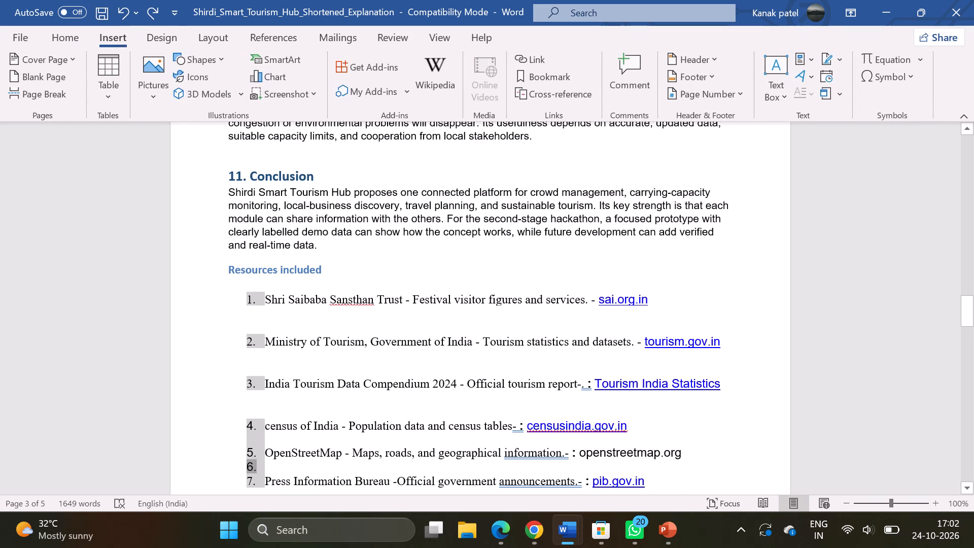
scroll(357, 331, "down", 2)
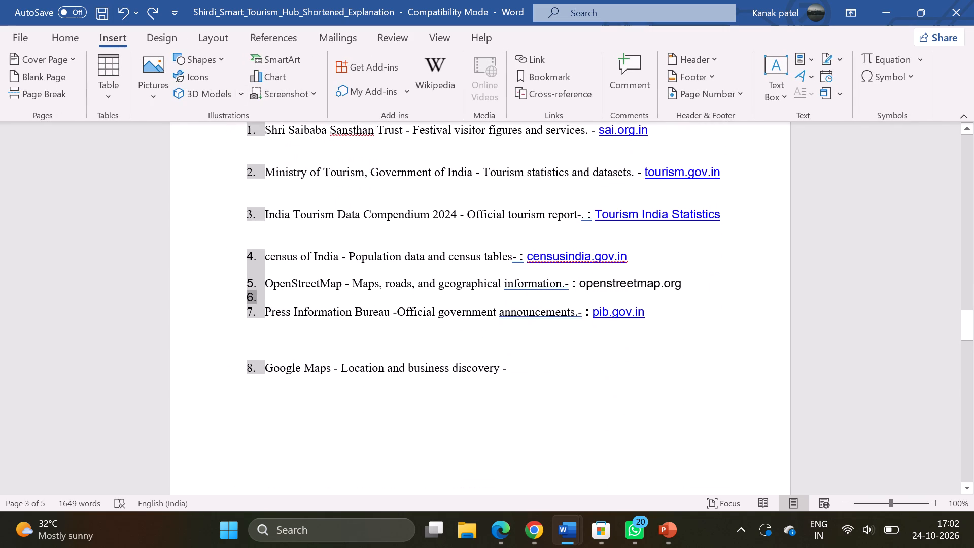
key("Delete")
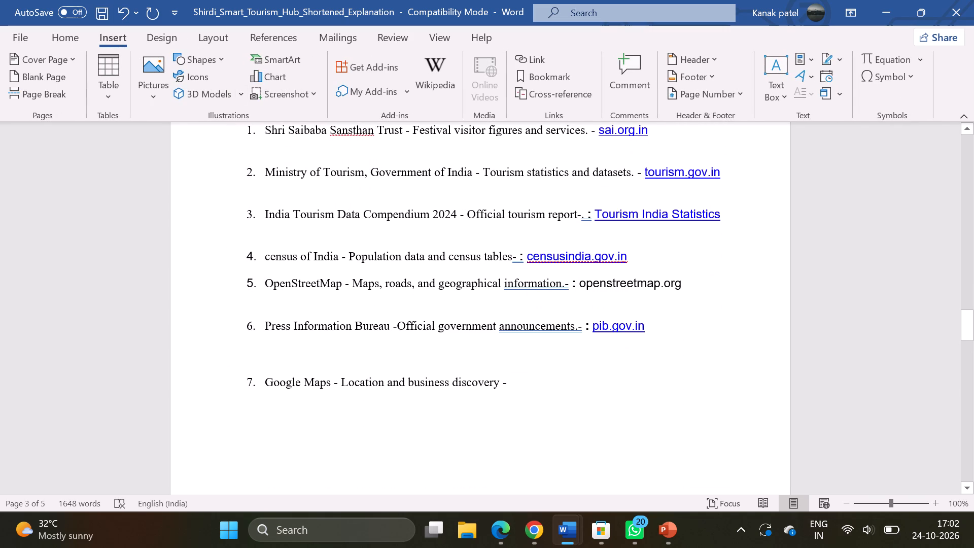
Copy google.com with its preceding colon from the AI Overview in Chrome and paste it after the Google Maps reference in Word.
left_click(539, 535)
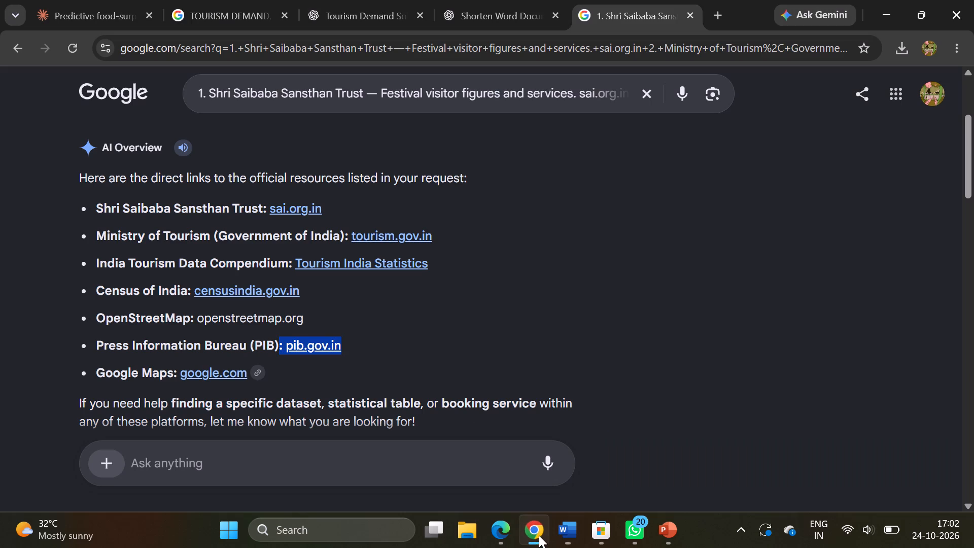
left_click(178, 372)
left_click_drag(178, 372, 266, 369)
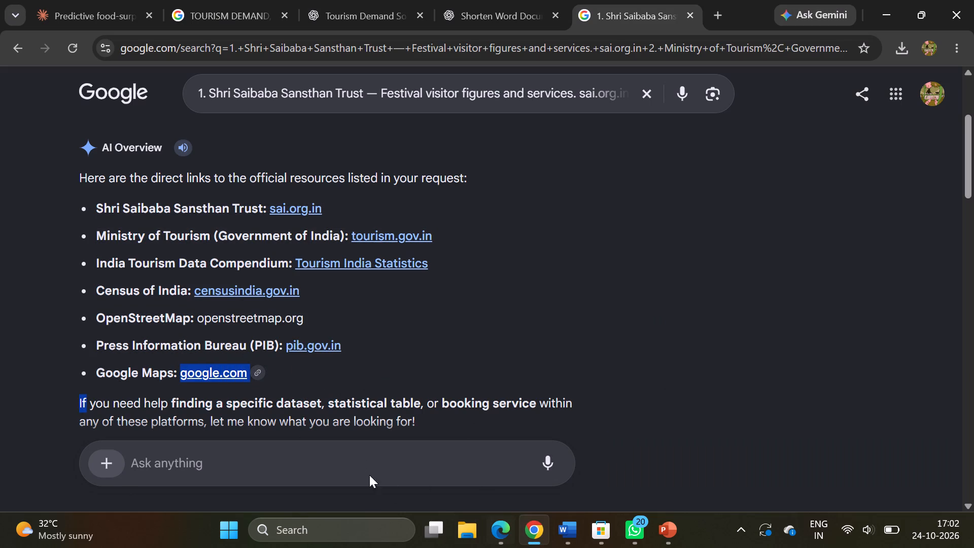
left_click(564, 534)
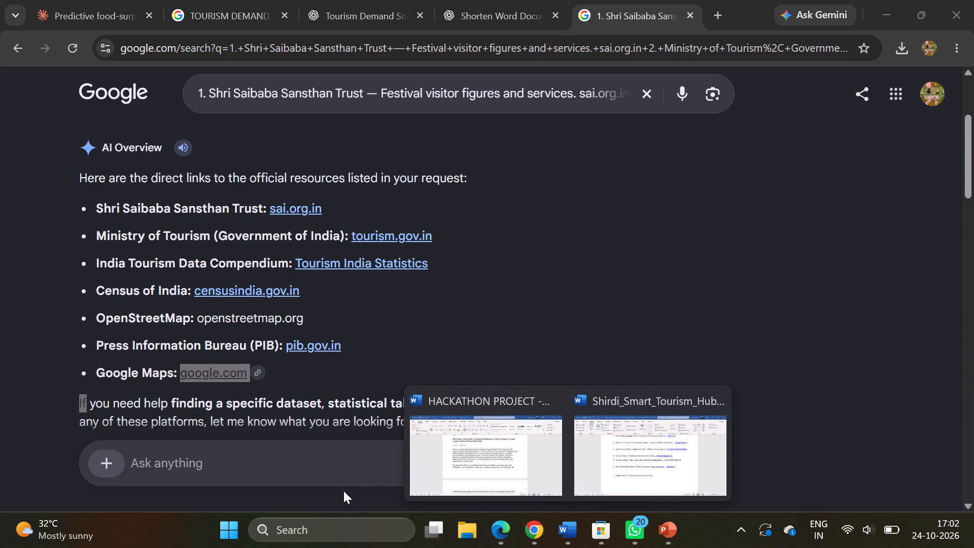
left_click(486, 312)
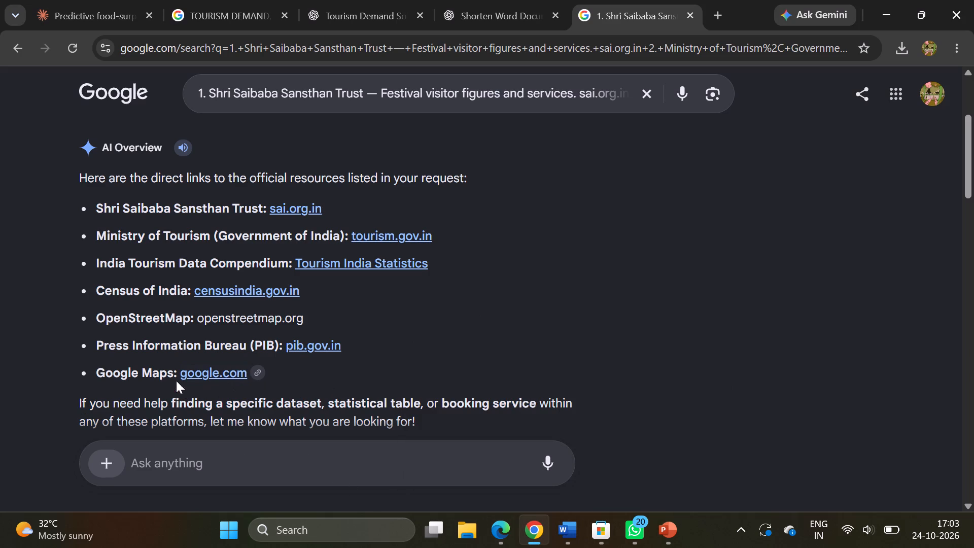
left_click(173, 372)
left_click_drag(173, 372, 248, 369)
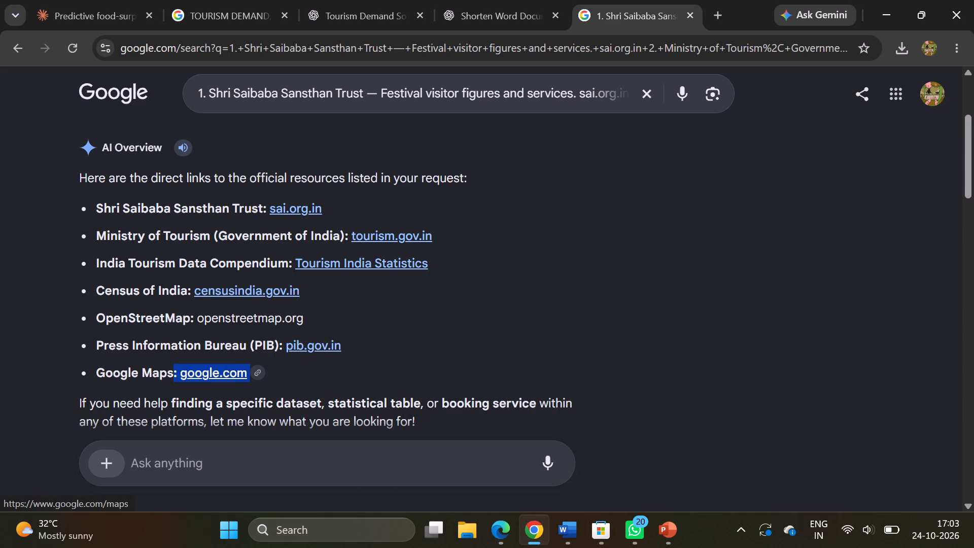
left_click_drag(248, 369, 248, 370)
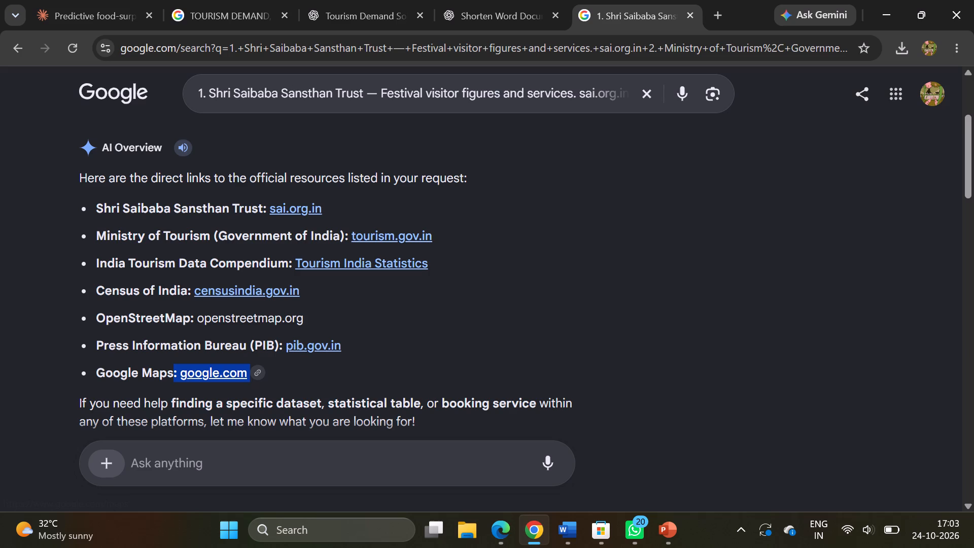
key("ctrl+c")
left_click(563, 520)
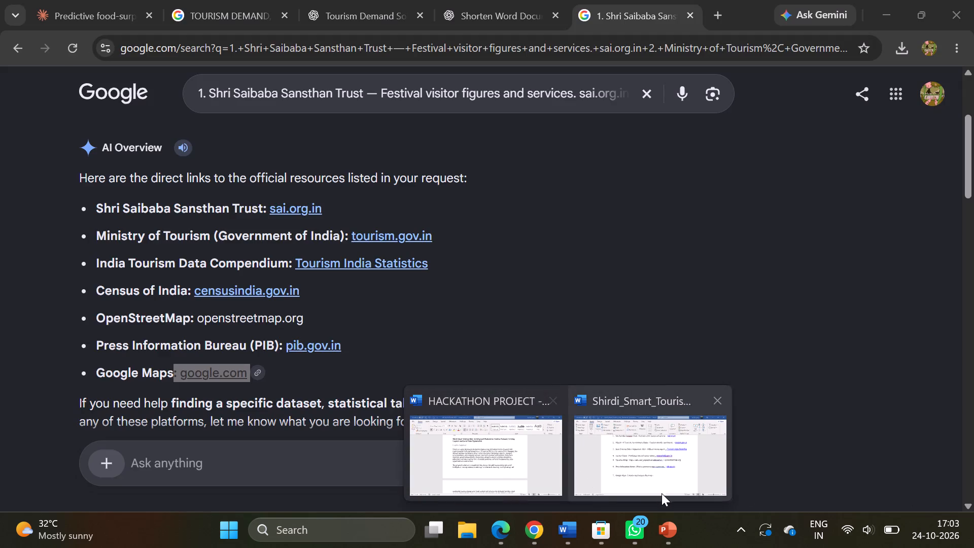
double_click(660, 492)
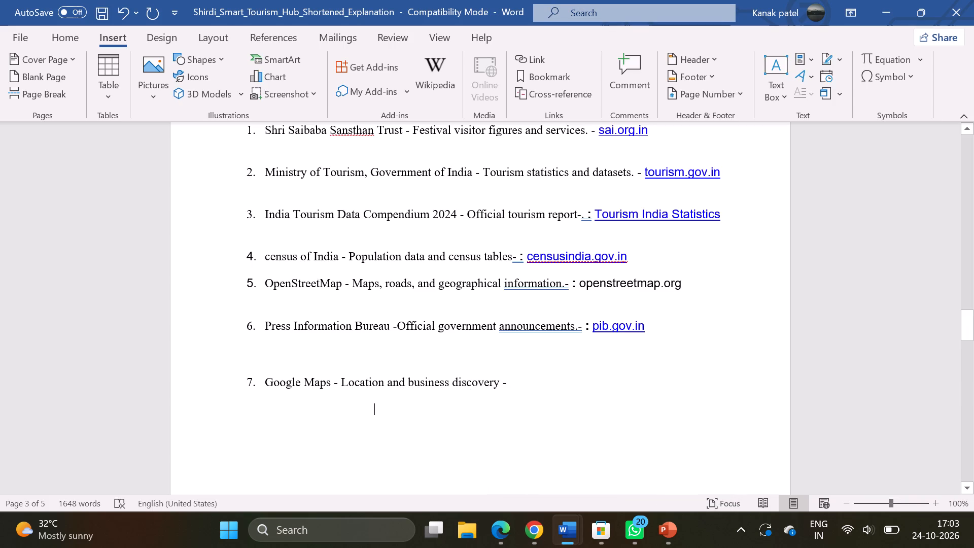
left_click(514, 386)
key("ctrl+v")
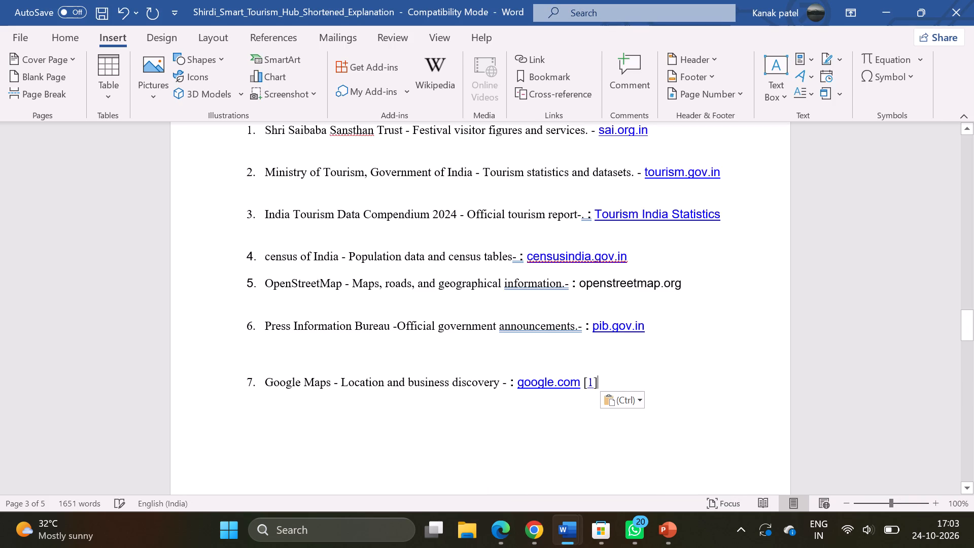
Delete the [1] citation marker following google.com in the Google Maps reference.
key("space")
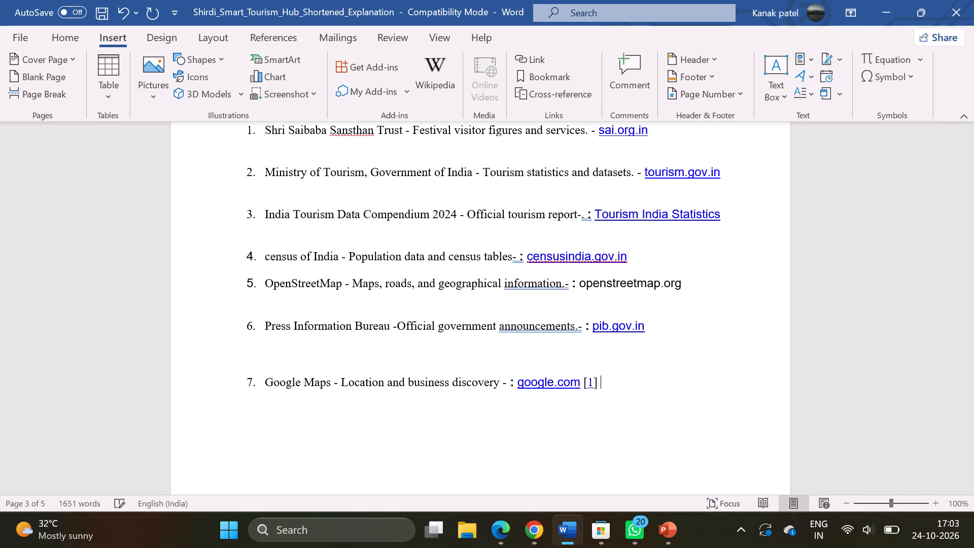
key("BackSpace")
key("BackSpace")
key("BackSpace")
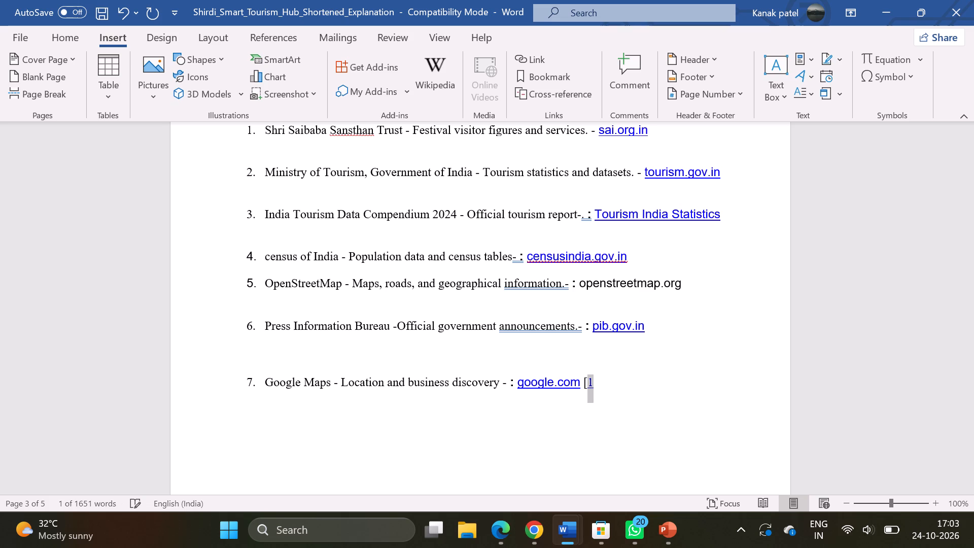
key("BackSpace")
key("BackSpace")
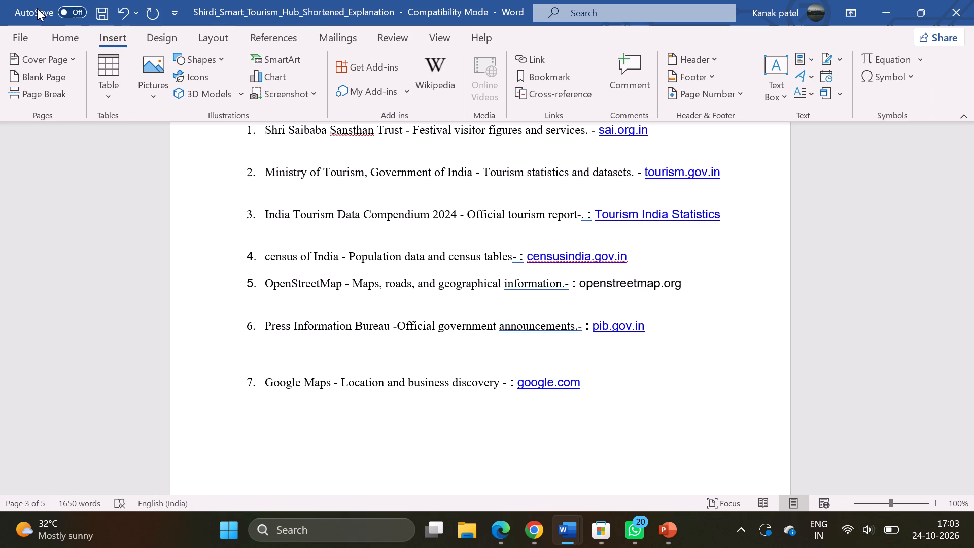
Save the shortened explanation document under its current name.
left_click(10, 35)
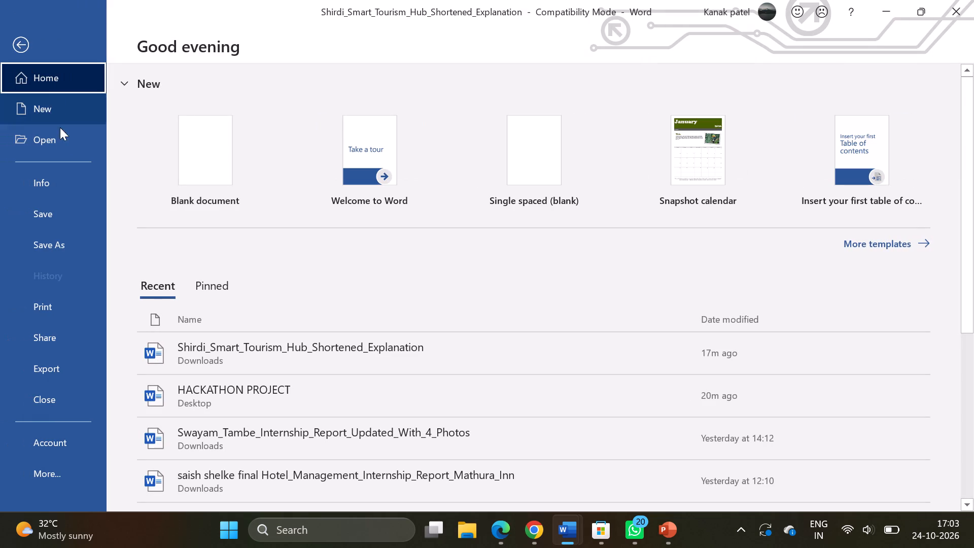
left_click(48, 216)
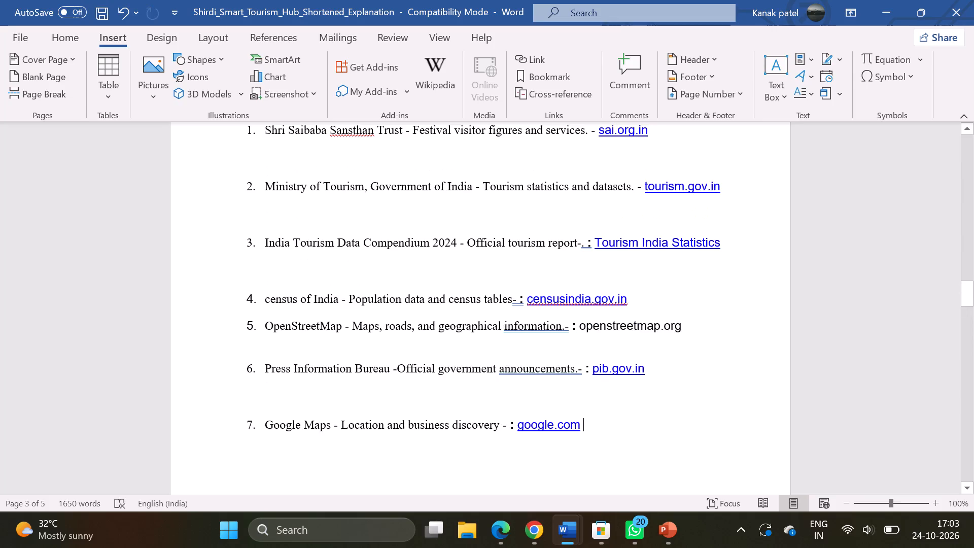
Save a copy of the document in the Documents folder as CODE X4, in Word Document type, accepting the upgrade to the newest file format.
left_click(16, 40)
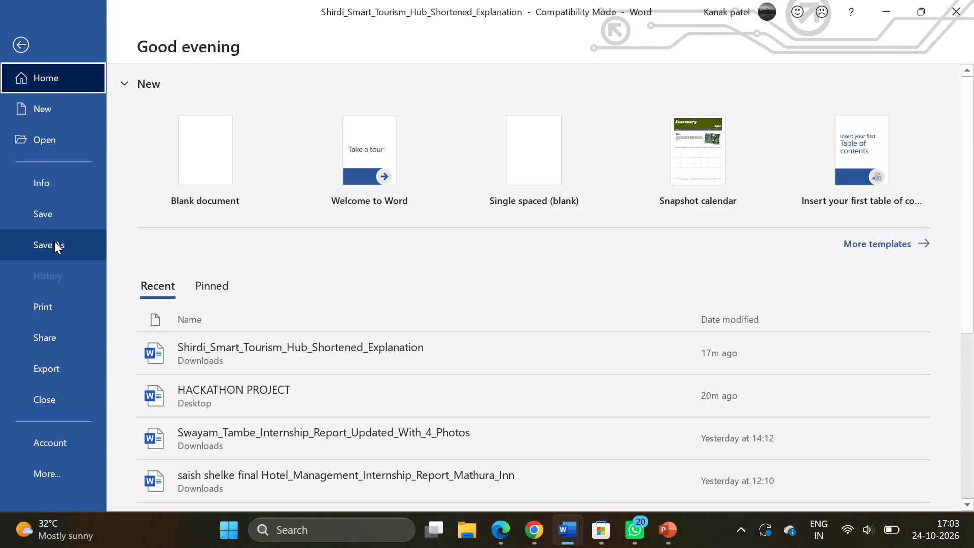
left_click(54, 241)
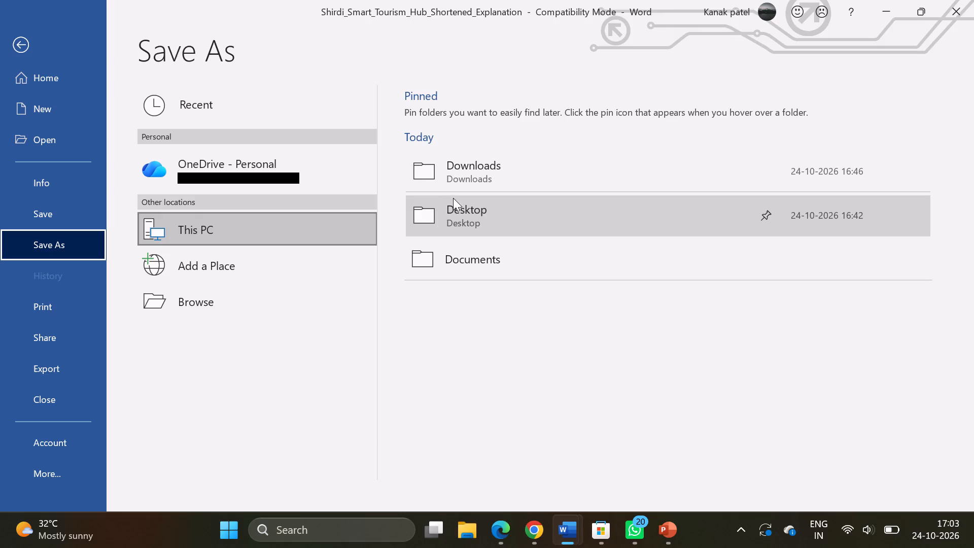
left_click(463, 244)
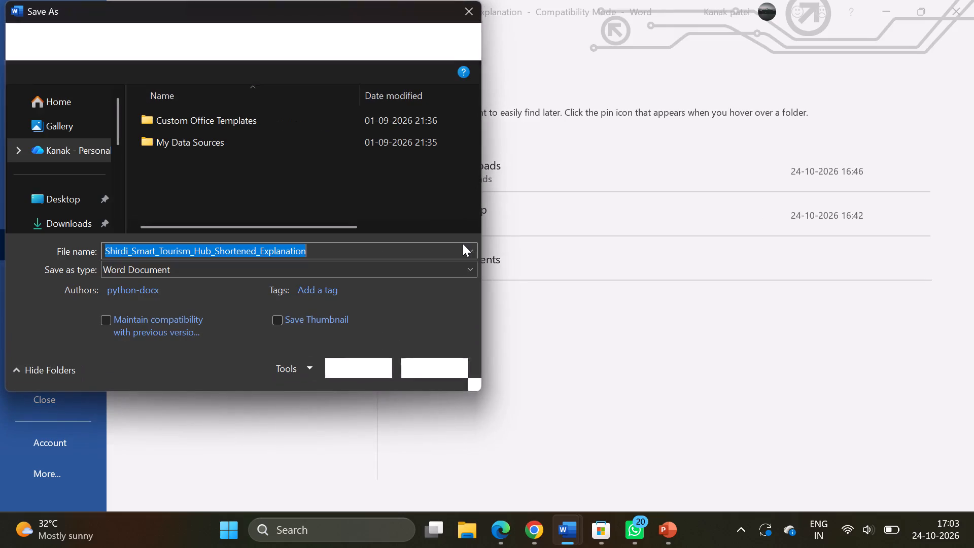
key("BackSpace")
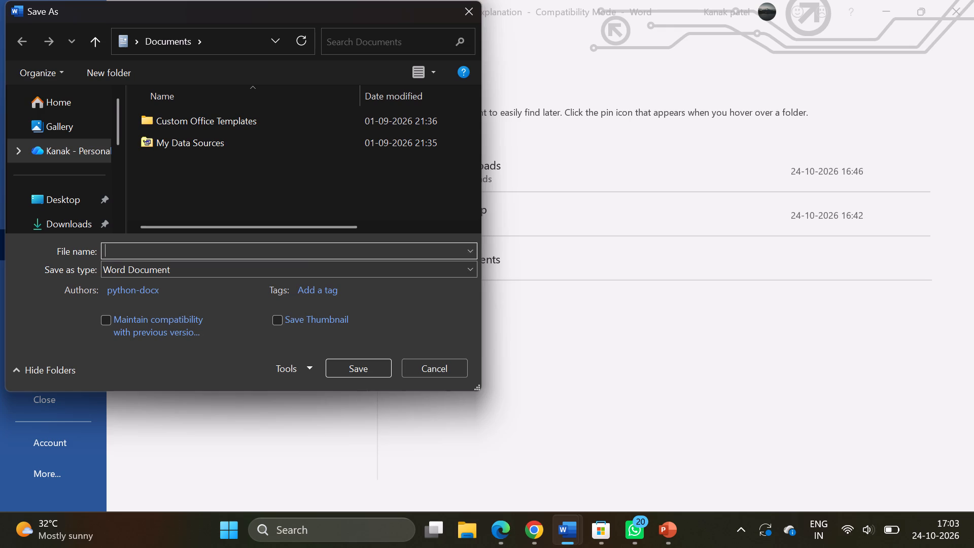
type("co")
type("de")
key("BackSpace")
key("BackSpace")
key("BackSpace")
key("BackSpace")
type("CODE")
key("space")
type("X4")
key("space")
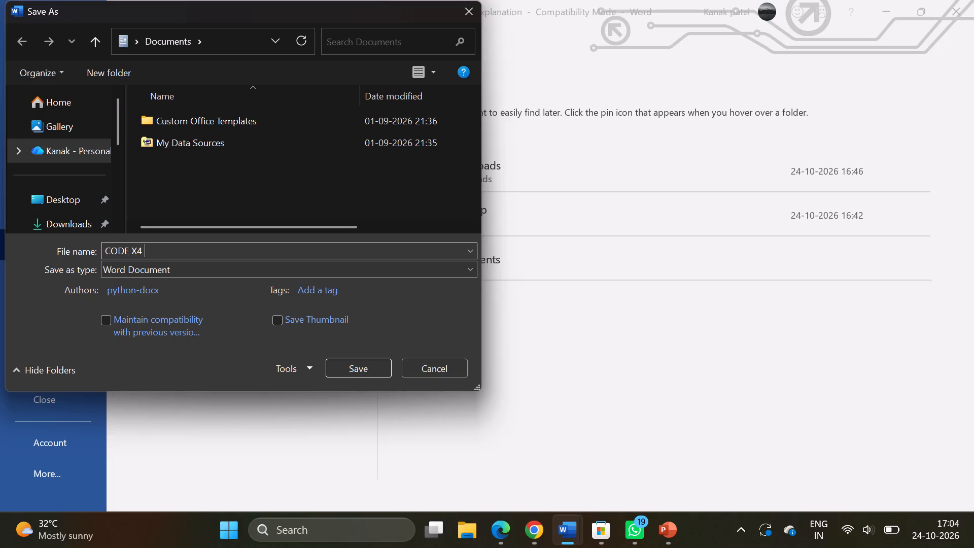
left_click(376, 369)
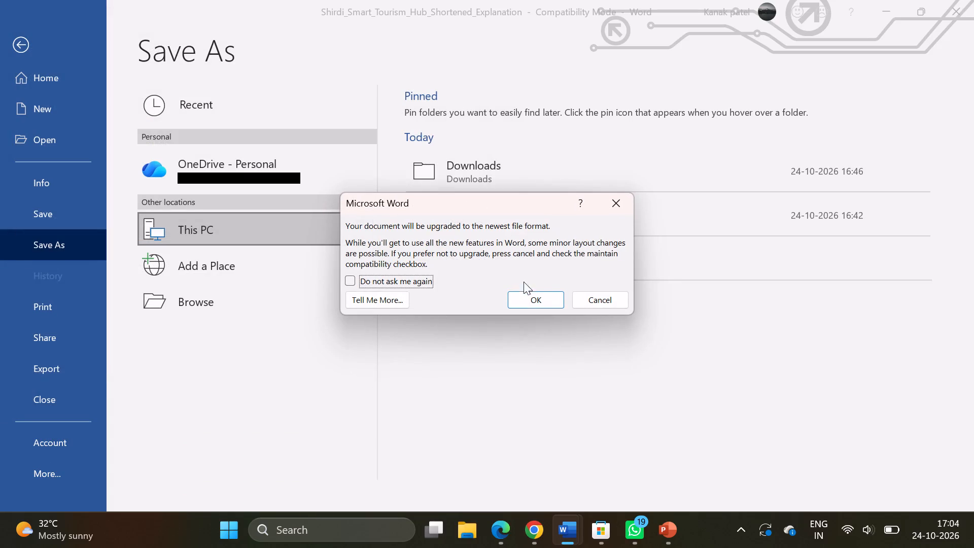
left_click(536, 298)
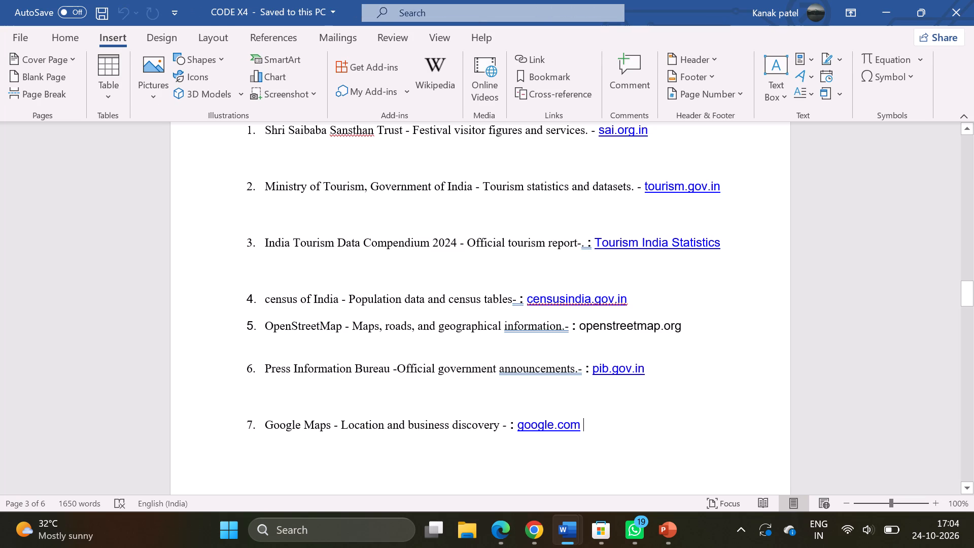
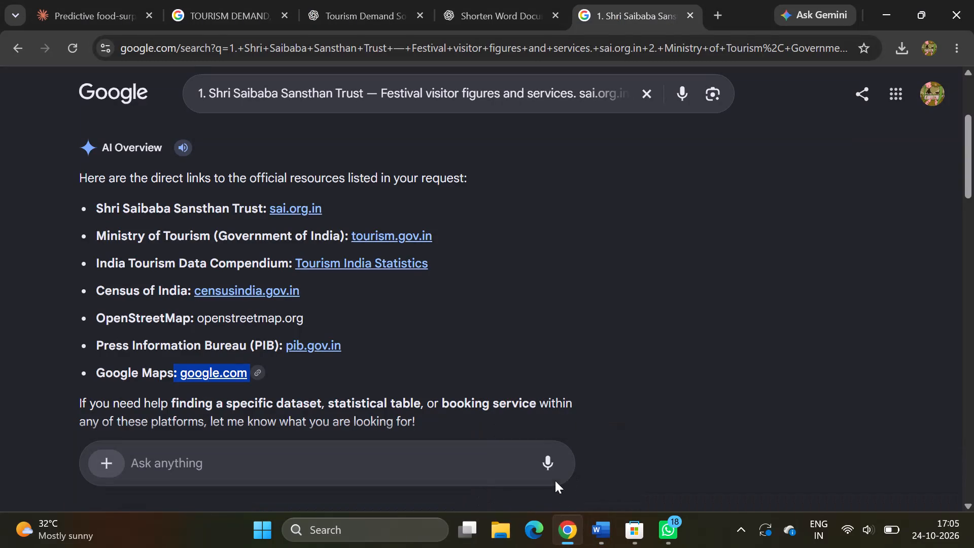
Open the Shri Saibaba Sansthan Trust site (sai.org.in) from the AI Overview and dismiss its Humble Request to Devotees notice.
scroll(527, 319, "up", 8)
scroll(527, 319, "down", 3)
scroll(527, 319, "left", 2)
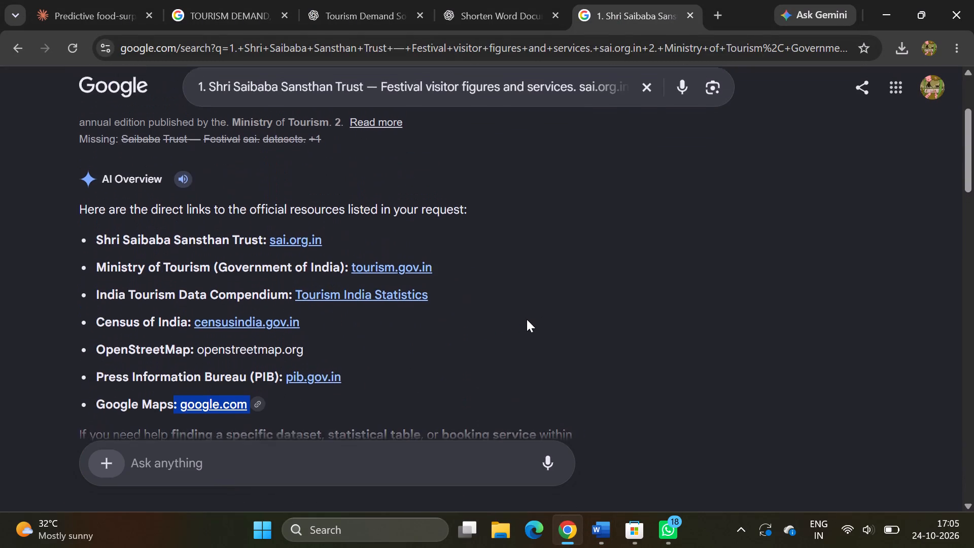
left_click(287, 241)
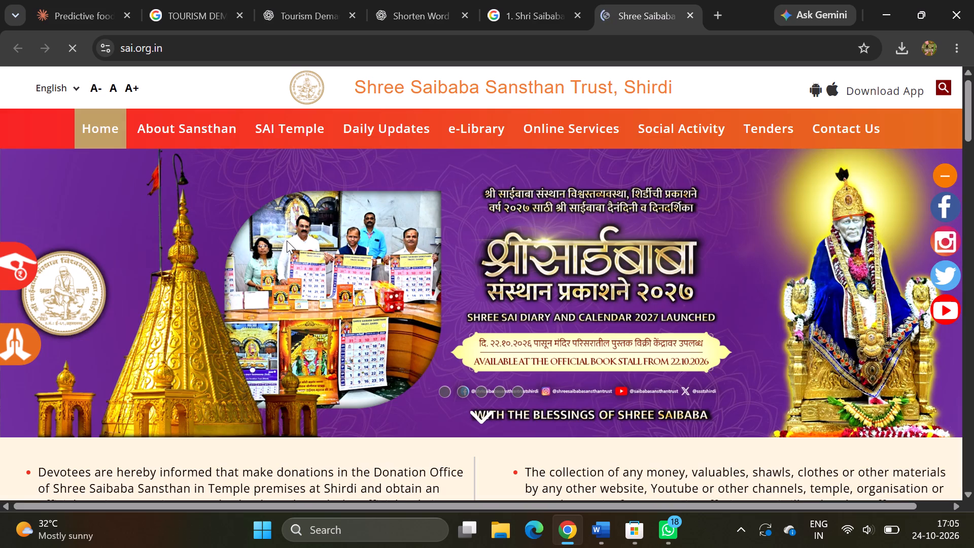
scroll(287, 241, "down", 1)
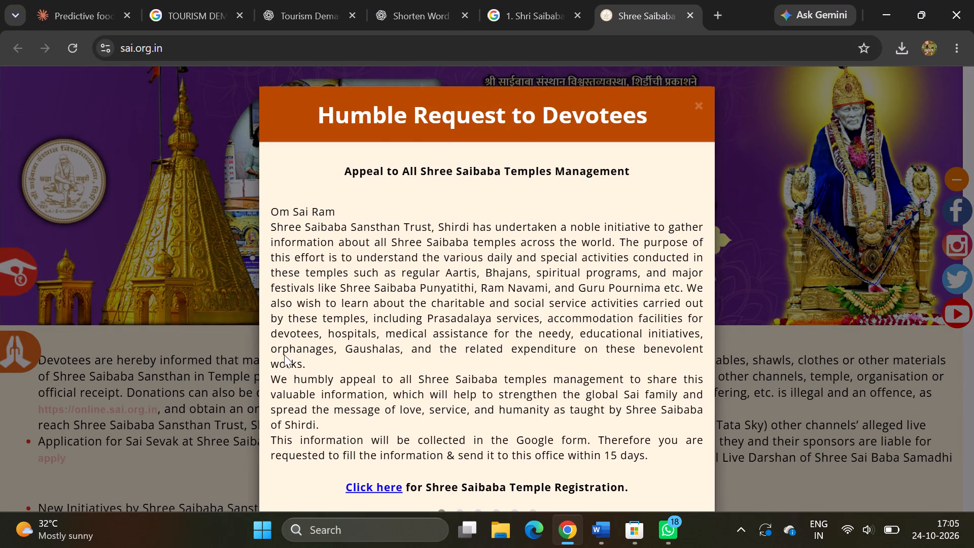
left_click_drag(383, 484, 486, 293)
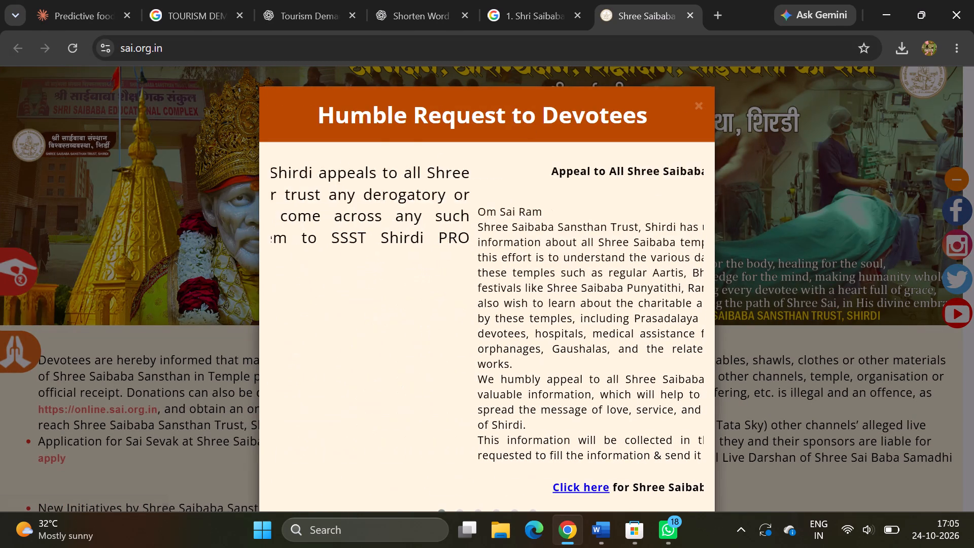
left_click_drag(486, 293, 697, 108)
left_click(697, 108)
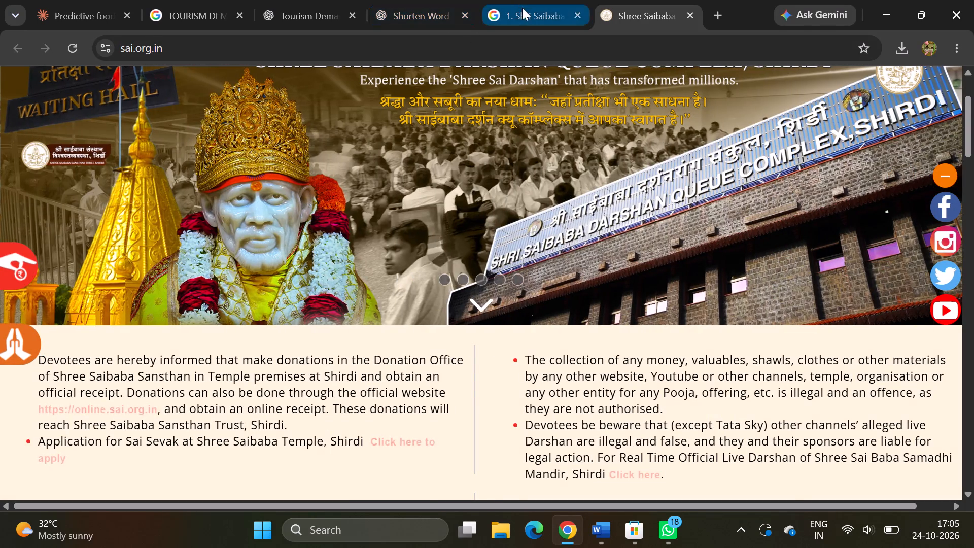
Close the tabs for Tourism Demand Solutions, Shorten Word Document and the Shri Saibaba Sansthan Trust search results.
left_click(522, 8)
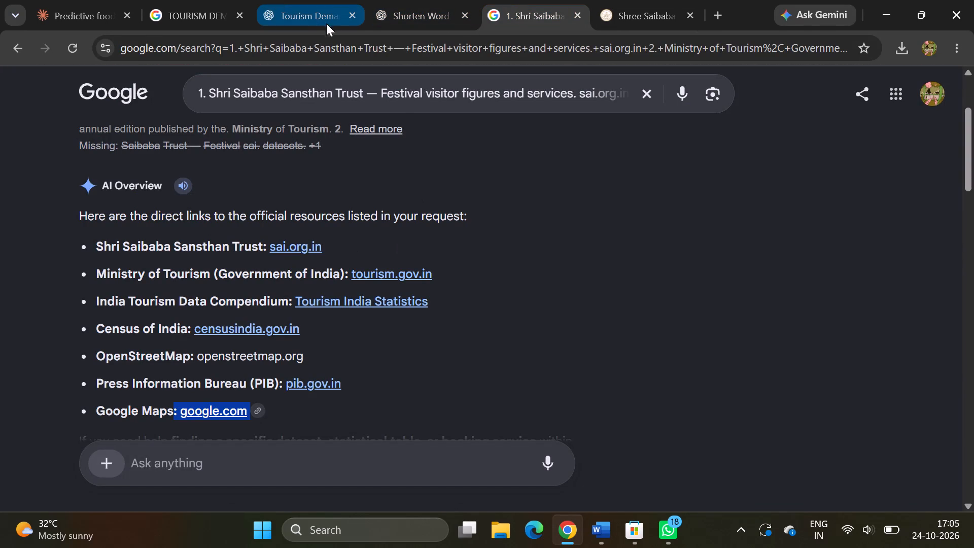
left_click(349, 12)
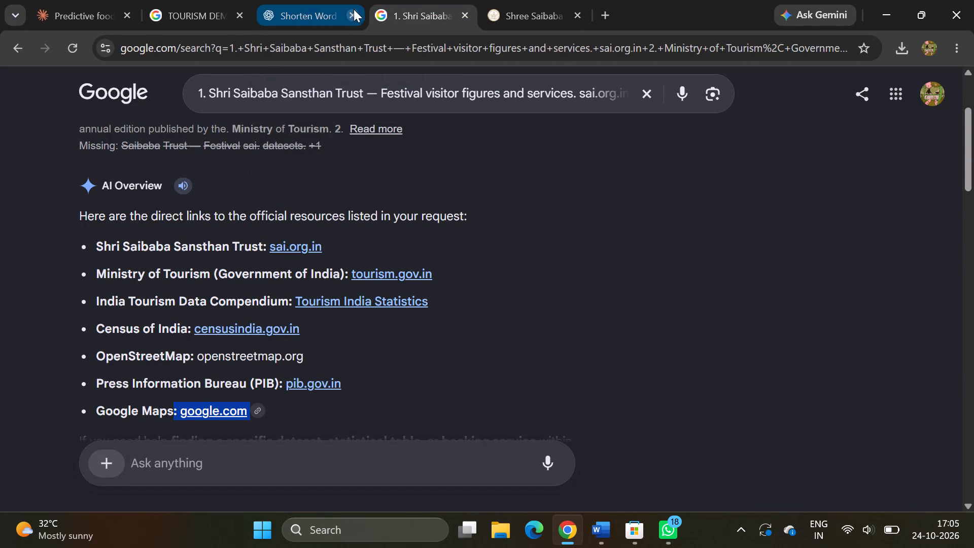
left_click(354, 10)
left_click(353, 10)
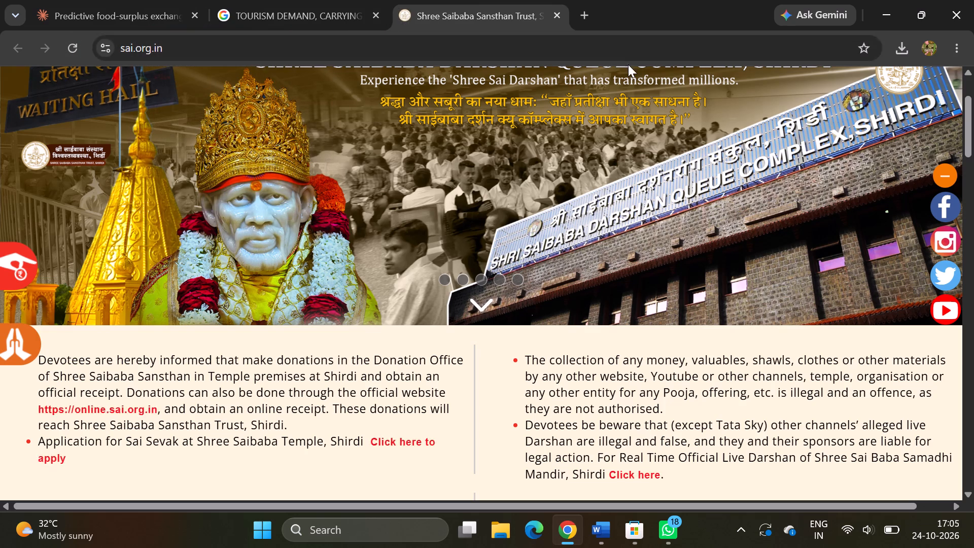
left_click(263, 3)
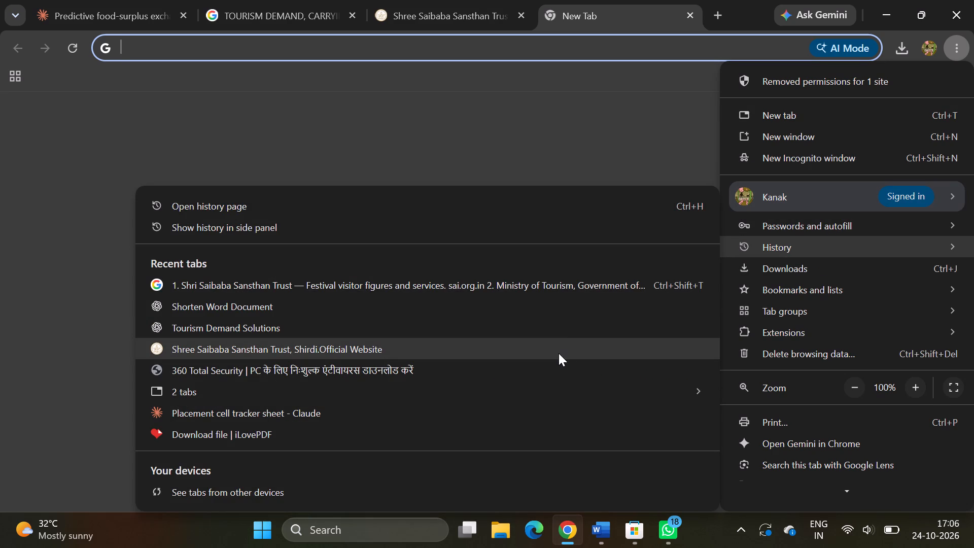
left_click(543, 284)
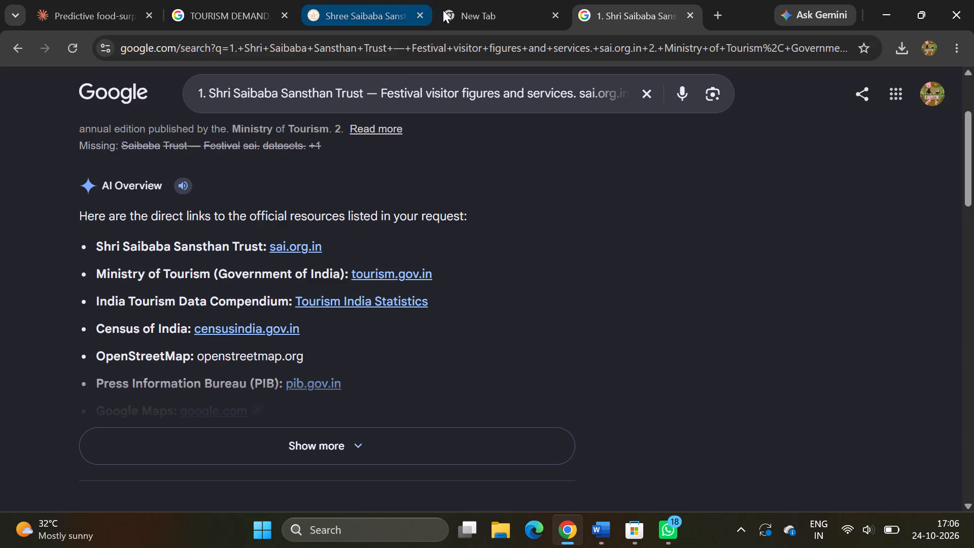
Close the blank new tab, the Claude chat tab and the Shree Saibaba Sansthan Trust website tab, keeping both Google search tabs.
left_click(555, 13)
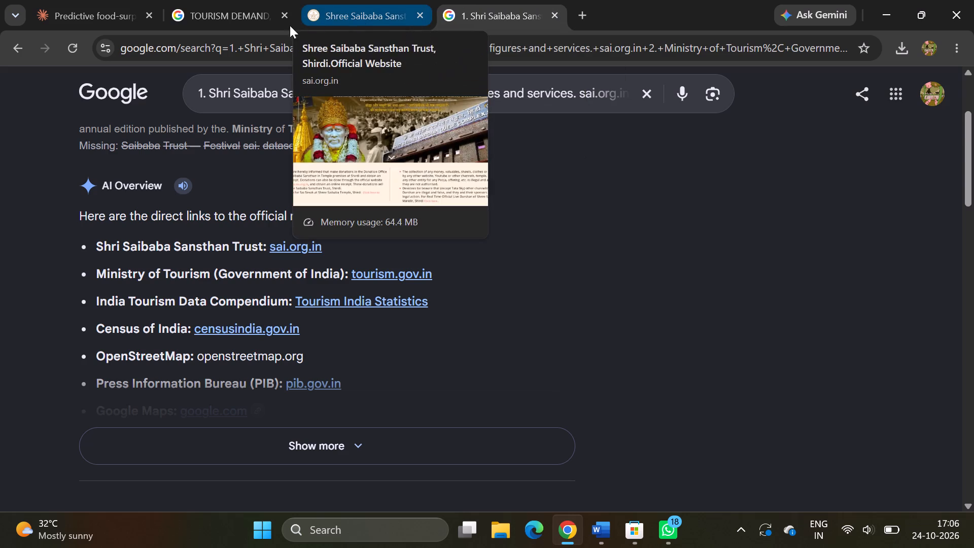
left_click(152, 12)
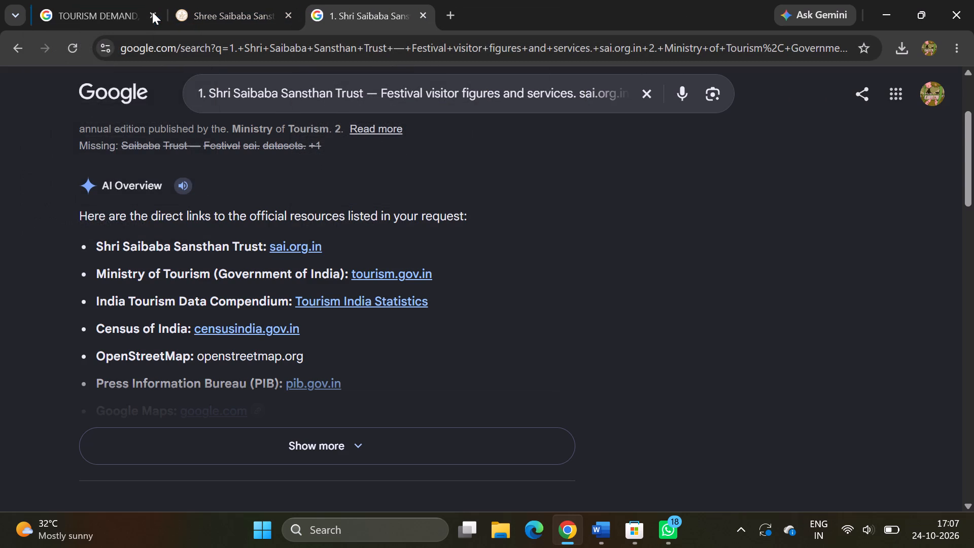
left_click(100, 14)
scroll(234, 132, "up", 2)
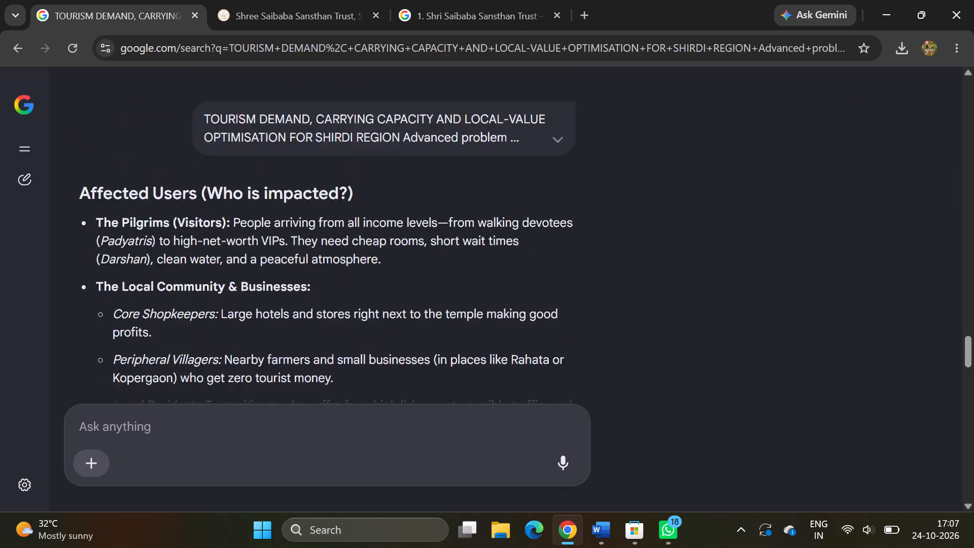
scroll(234, 132, "up", 8)
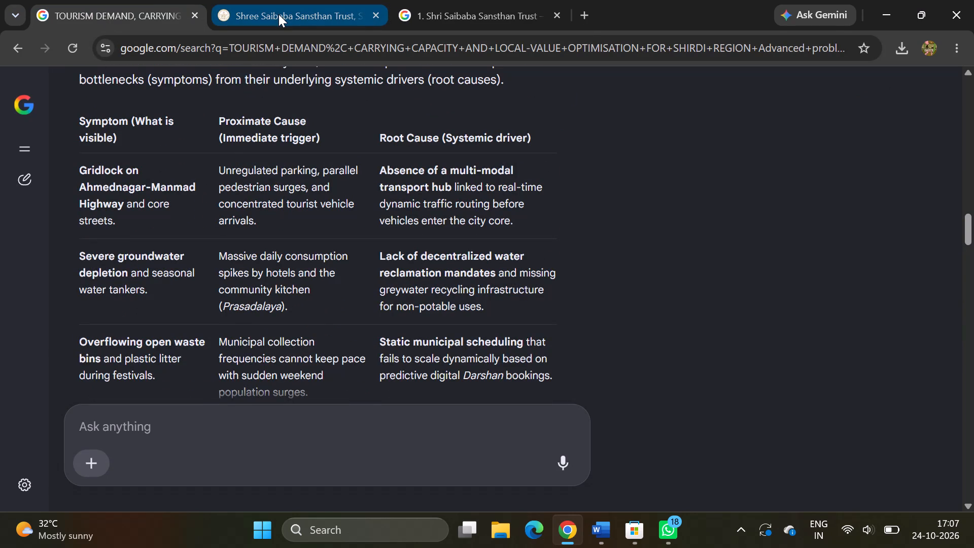
left_click(448, 7)
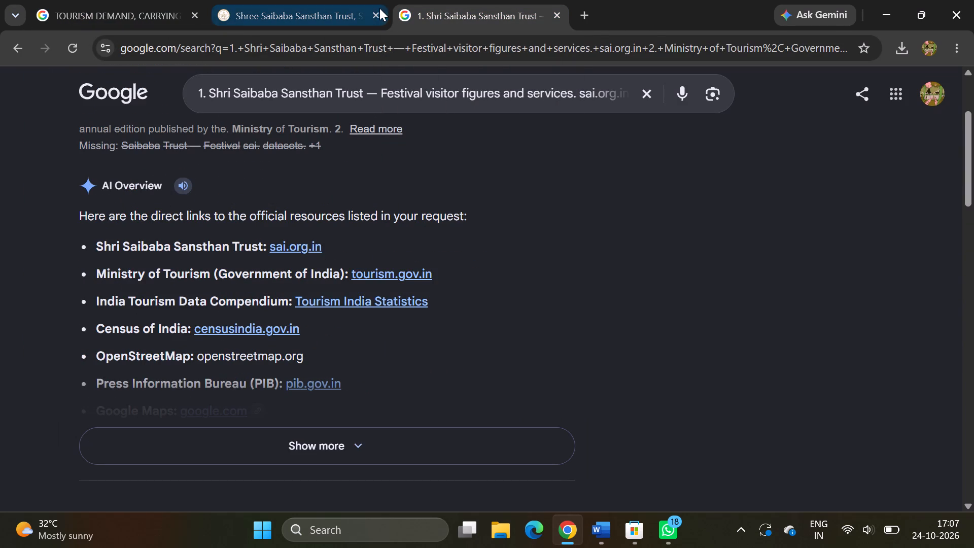
left_click(377, 11)
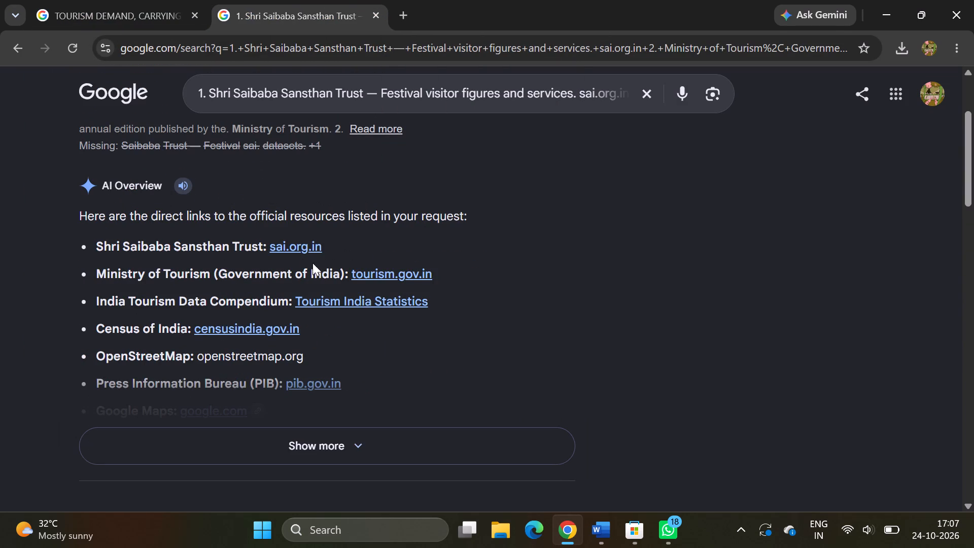
Open the AI Overview links sai.org.in, tourism.gov.in, Tourism India Statistics and censusindia.gov.in, each in its own tab.
left_click(293, 239)
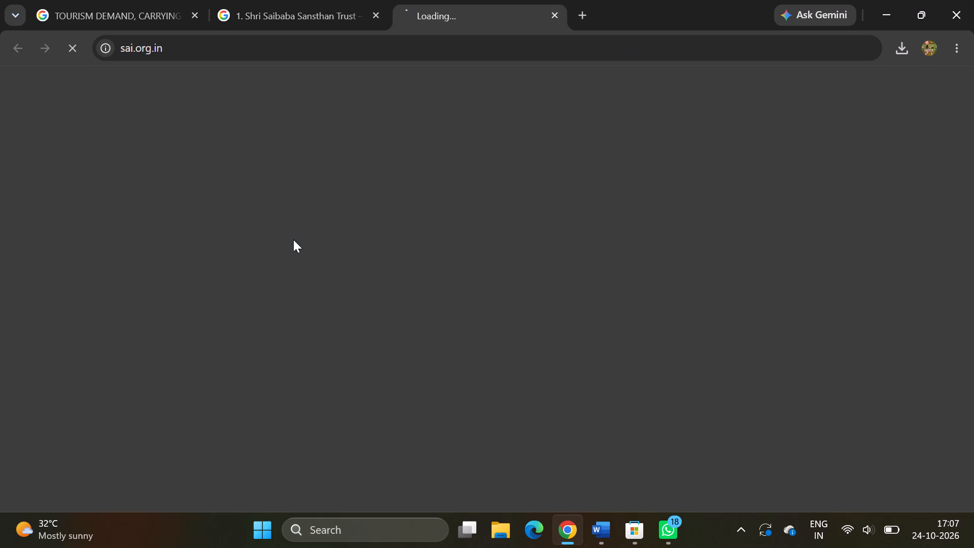
left_click(299, 15)
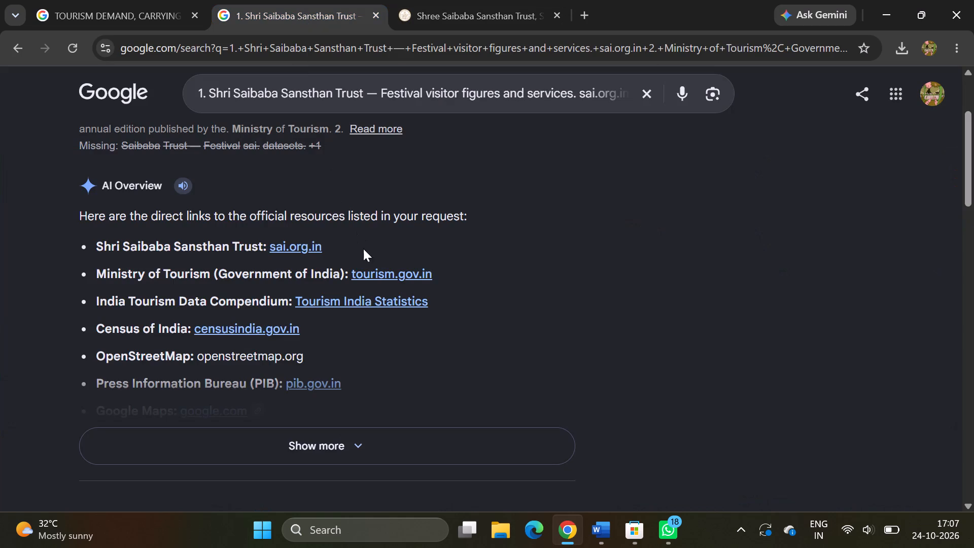
left_click(379, 277)
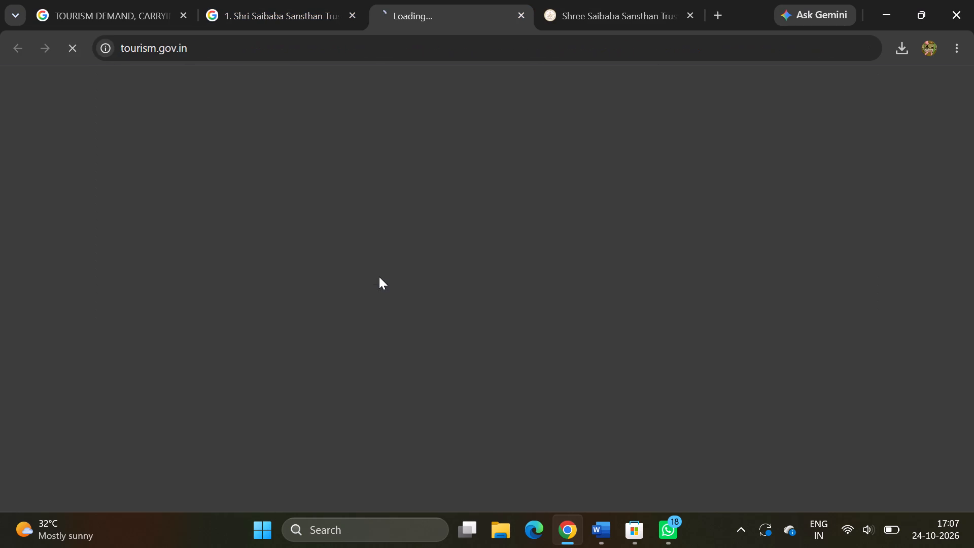
left_click(314, 20)
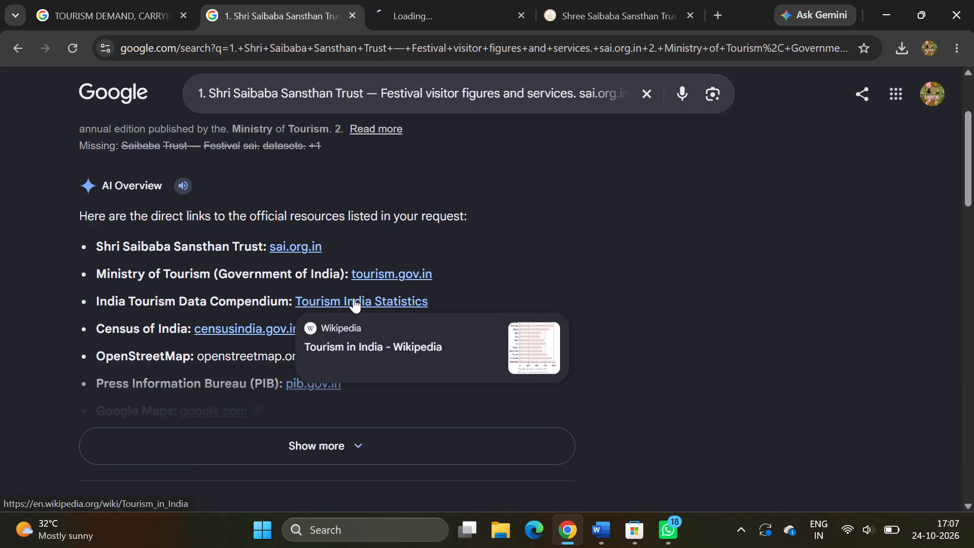
left_click(354, 298)
left_click(219, 17)
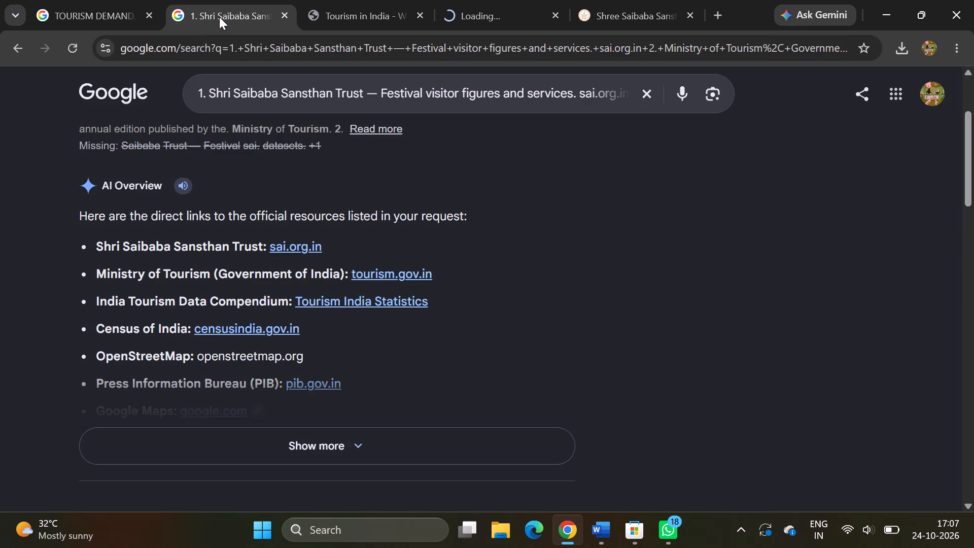
triple_click(260, 330)
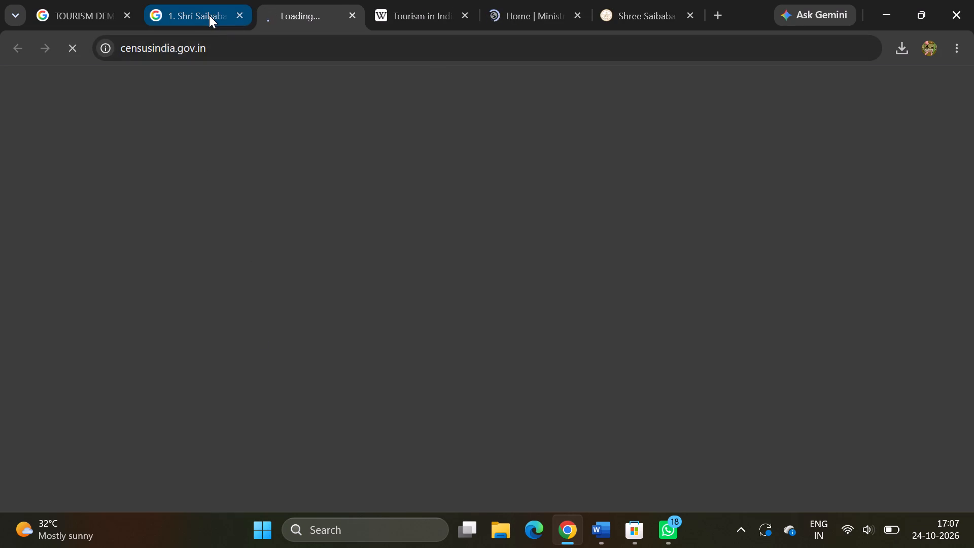
Expand the AI Overview's source list and open its pib.gov.in and Google Maps links in separate tabs.
left_click(209, 15)
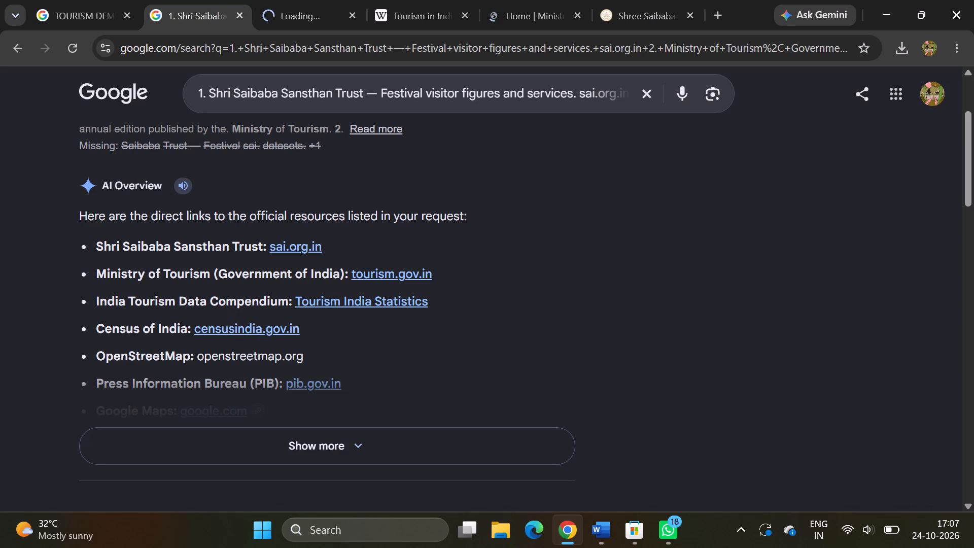
left_click(243, 357)
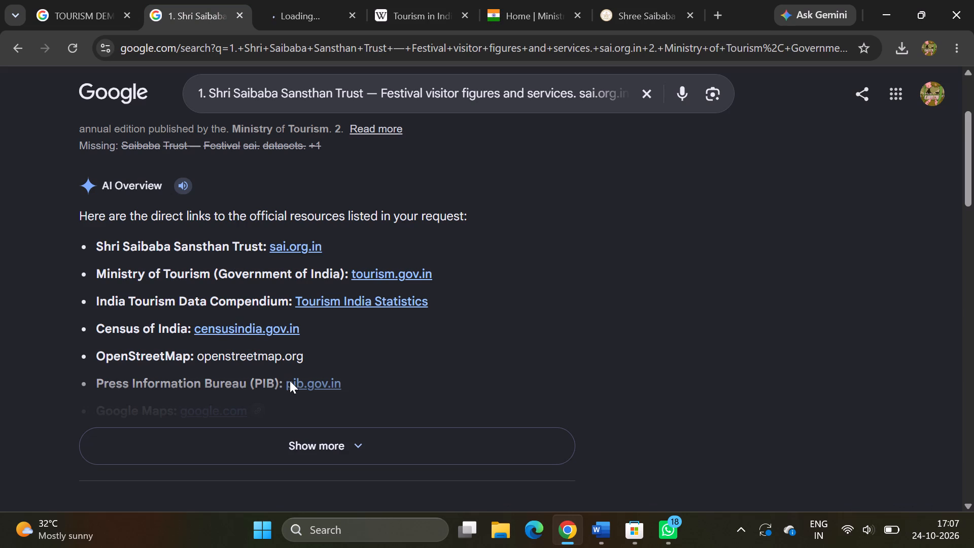
left_click(290, 381)
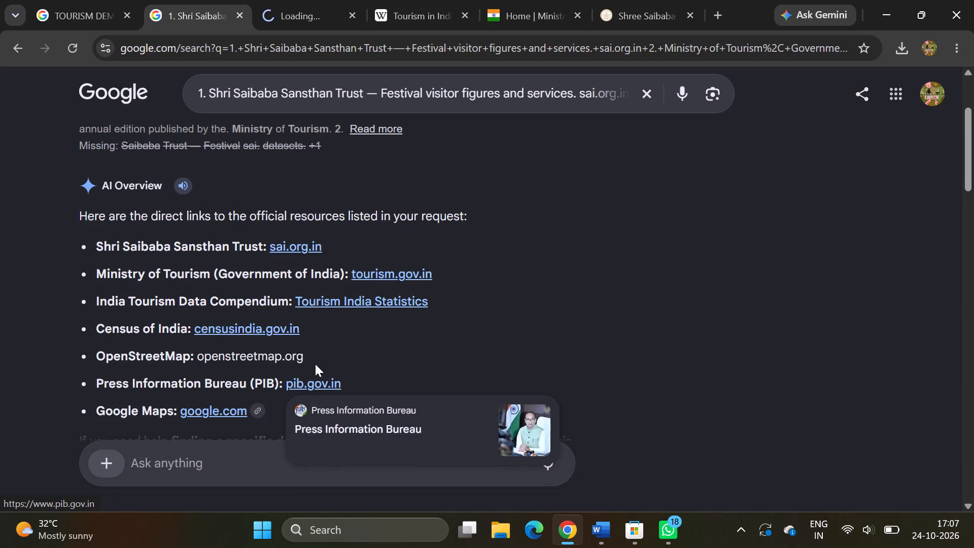
left_click(310, 385)
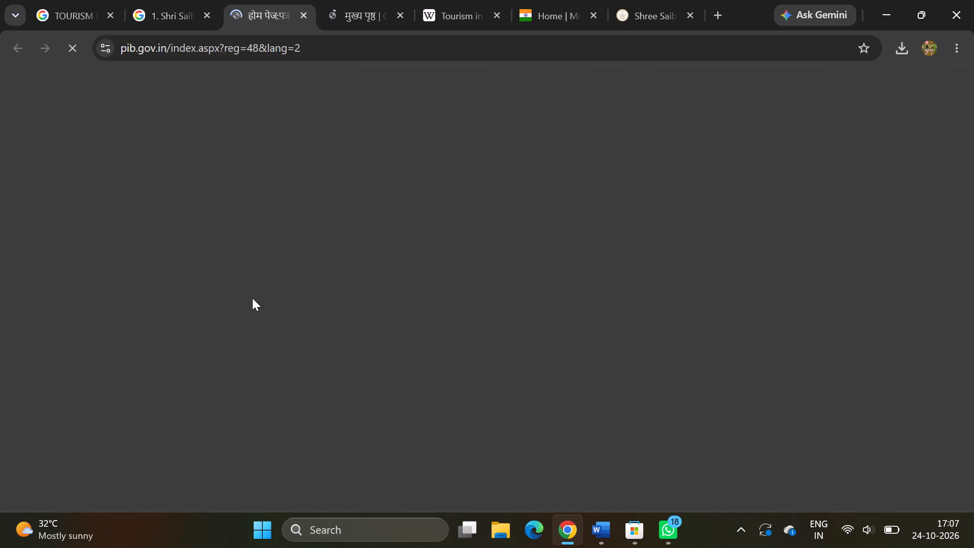
left_click(173, 17)
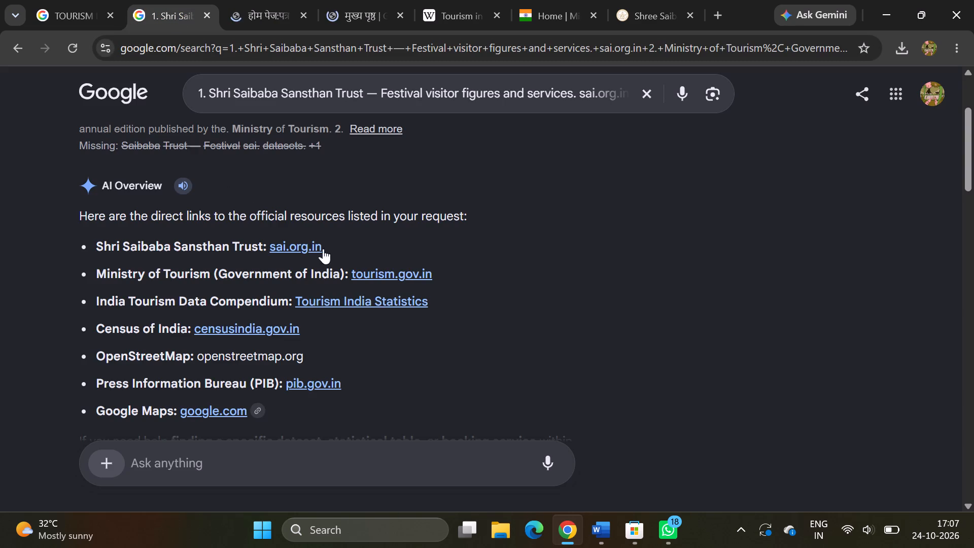
double_click(228, 410)
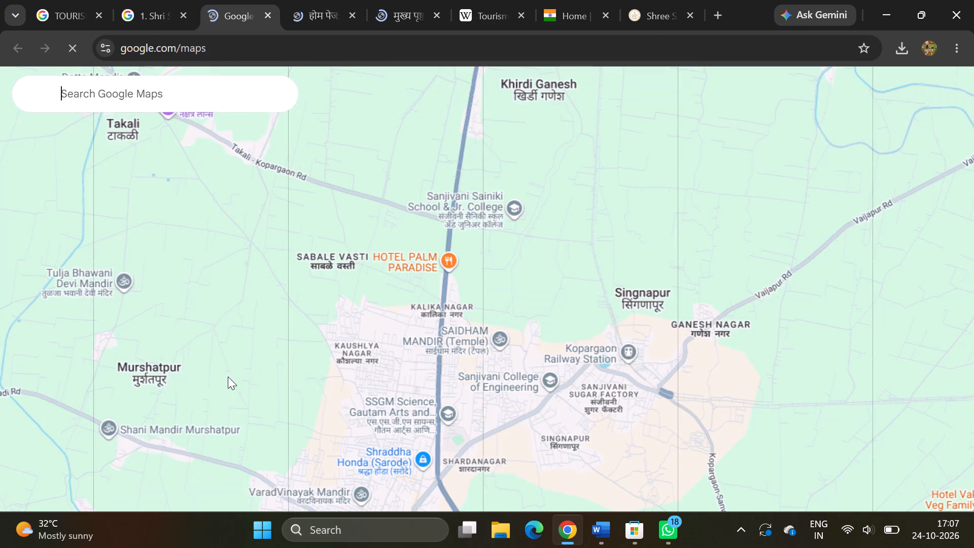
Check the Press Information Bureau page and close its tab.
left_click(154, 13)
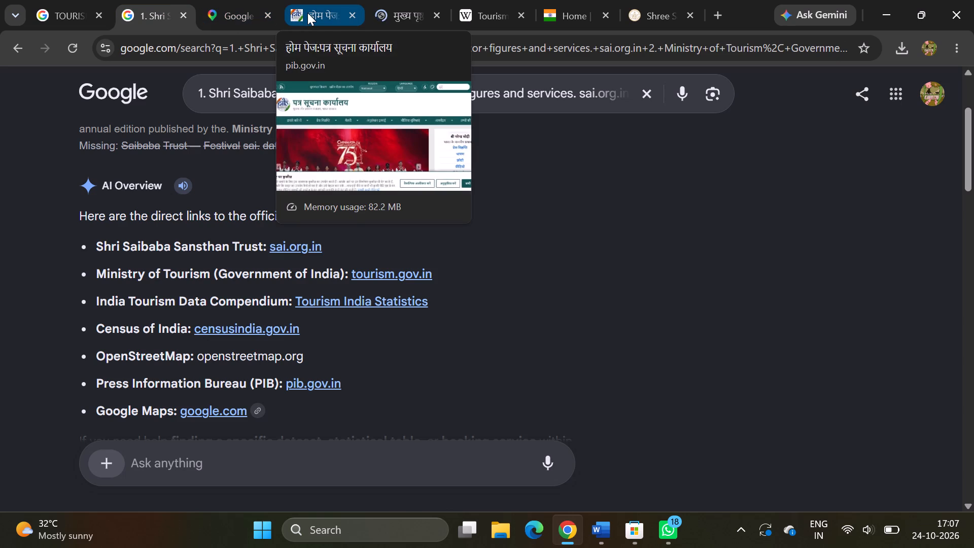
left_click(307, 13)
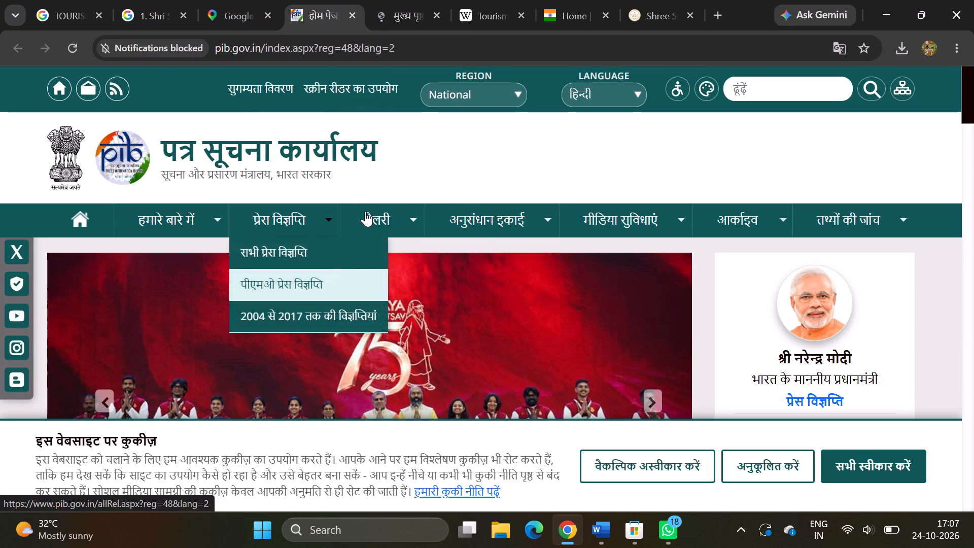
left_click(350, 15)
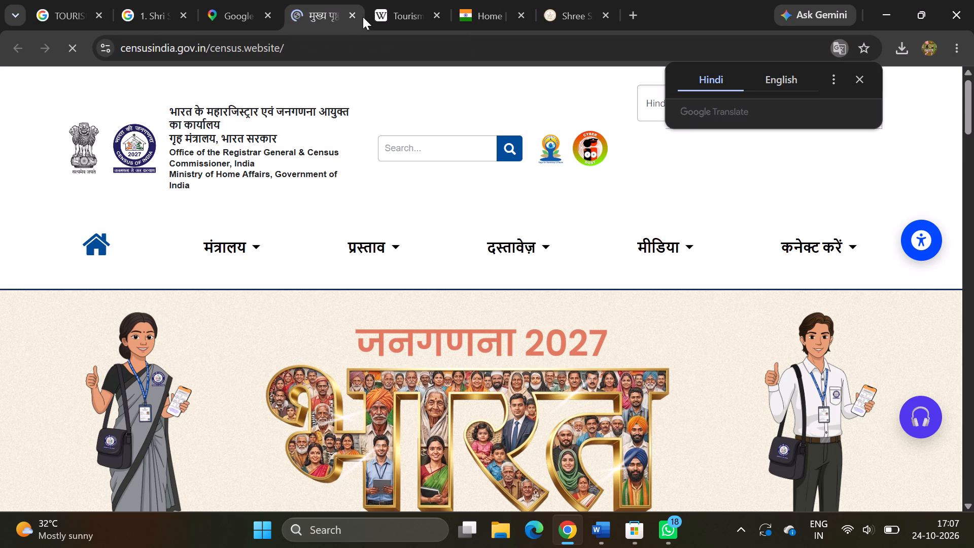
Close the Census of India website tab.
left_click(351, 14)
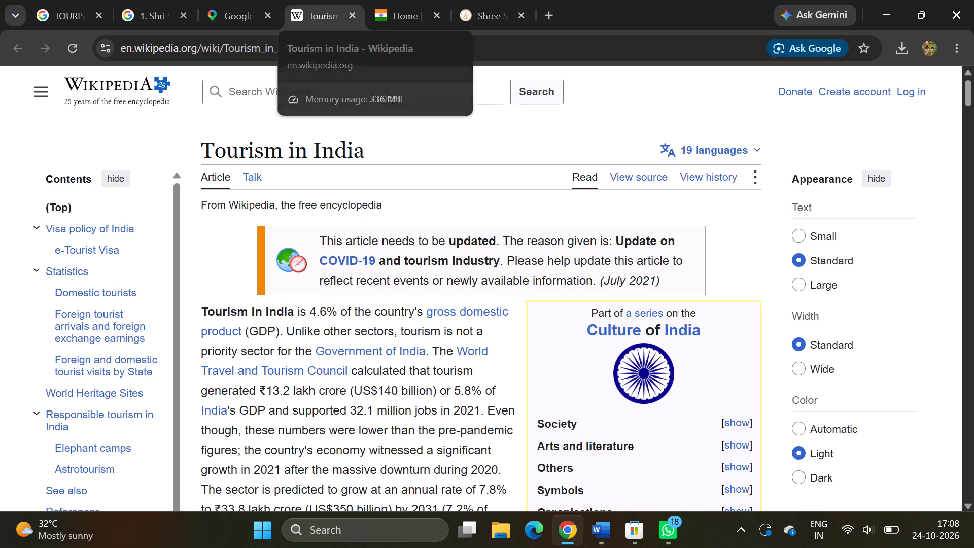
Open the AI Overview's tourism.gov.in link again in a new tab and look through the Ministry of Tourism home page.
left_click(154, 17)
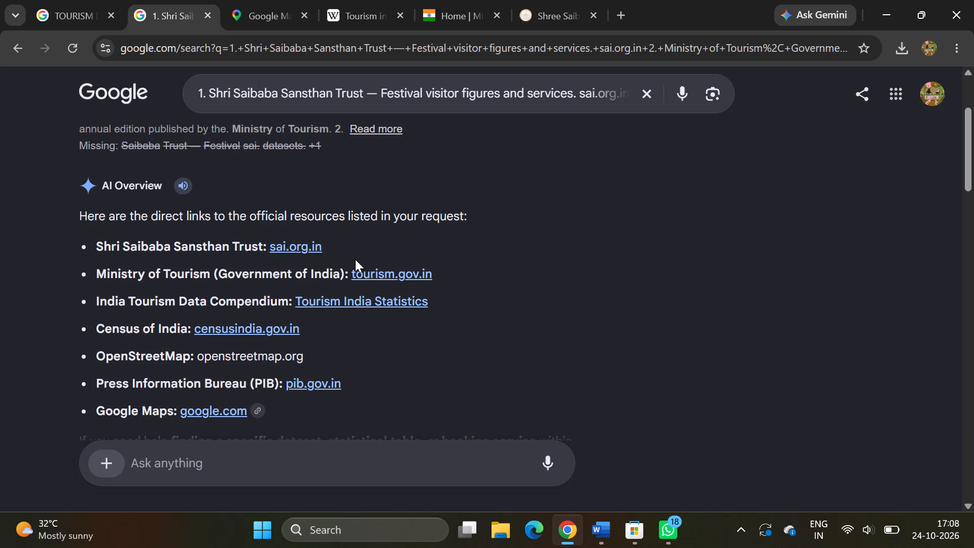
left_click(385, 271)
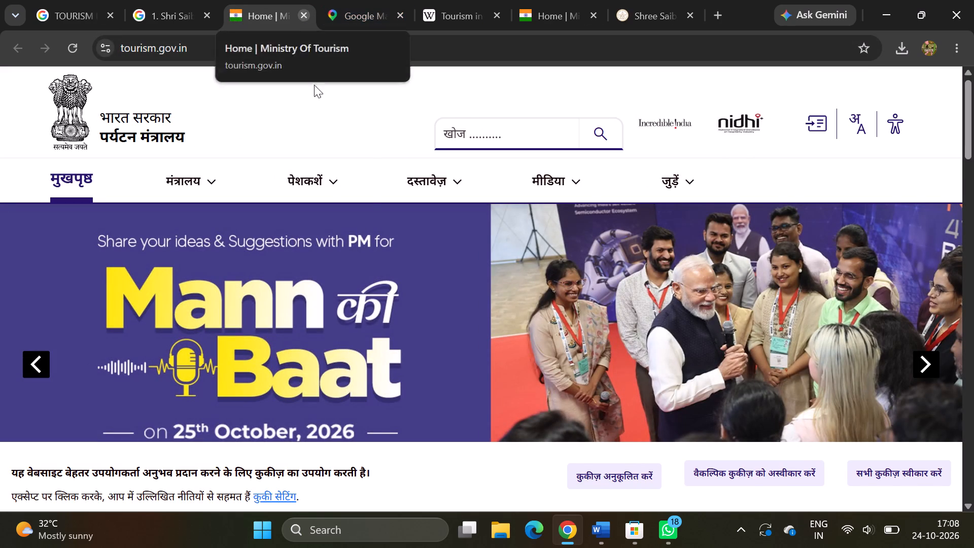
scroll(332, 326, "down", 5)
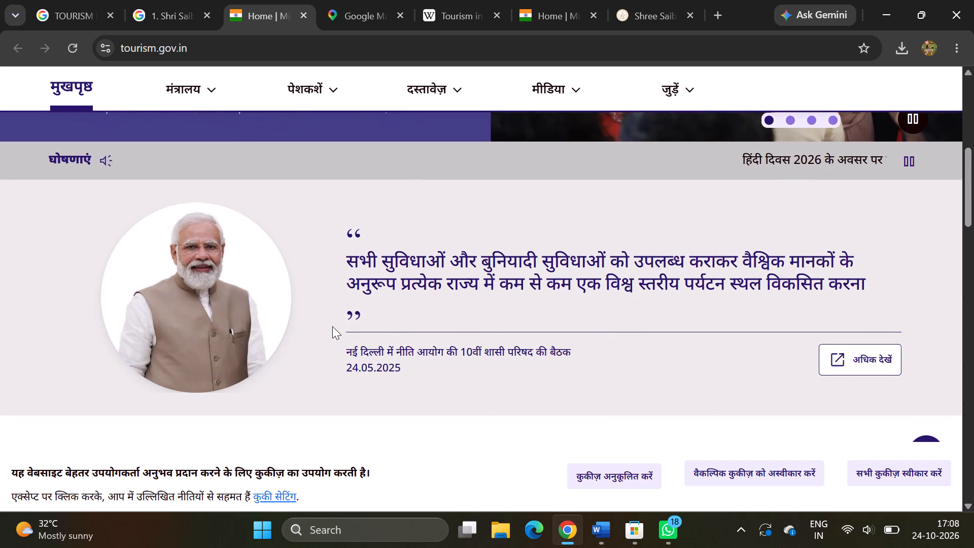
scroll(332, 326, "down", 4)
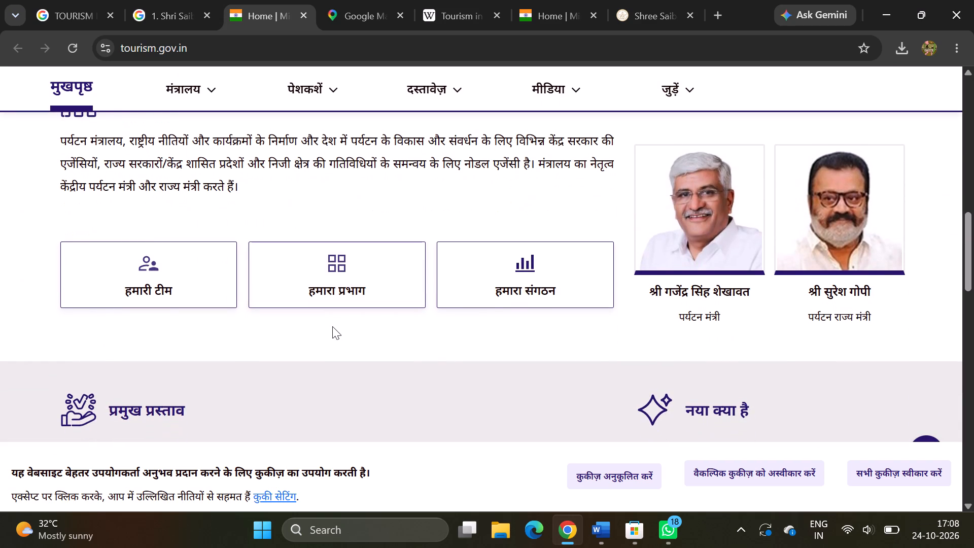
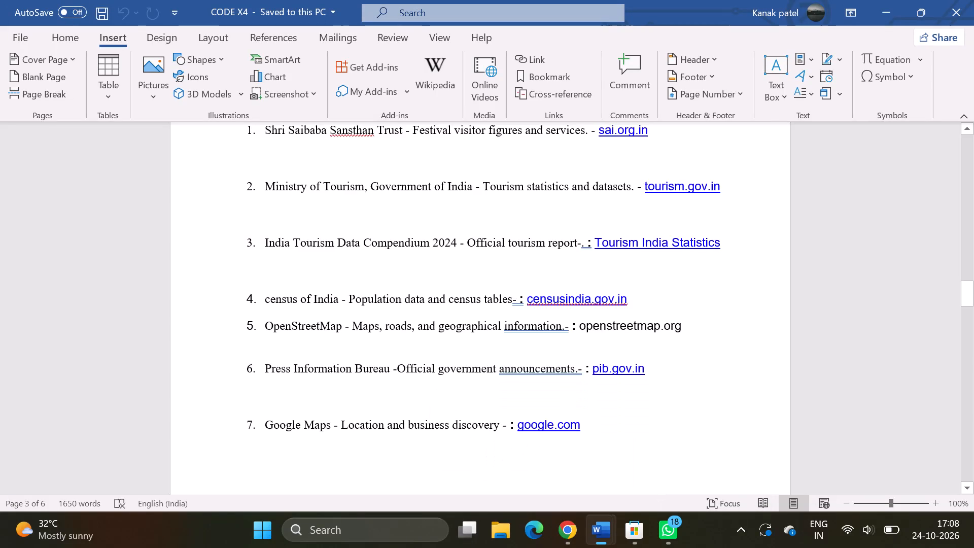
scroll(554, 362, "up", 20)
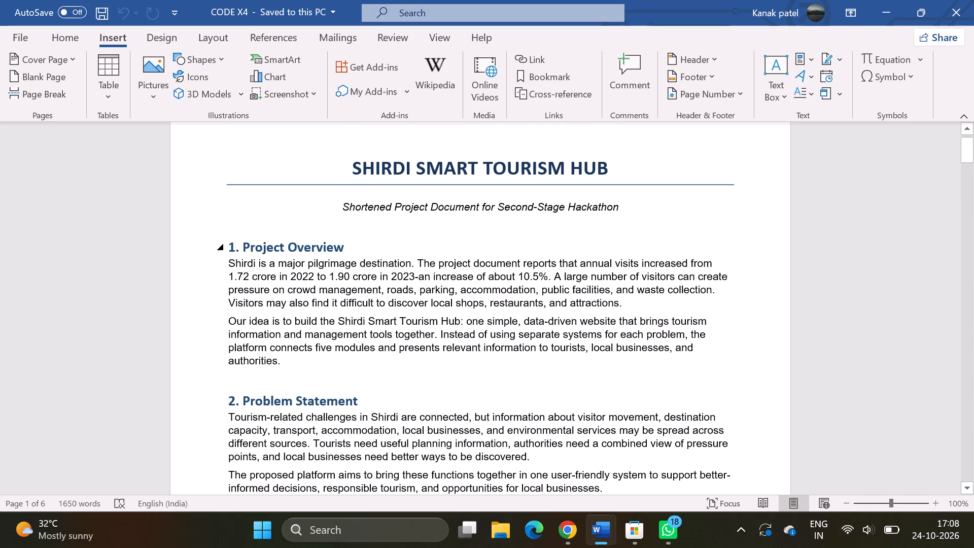
Delete the italic subtitle "Shortened Project Document for Second-Stage Hackathon" below the title and leave blank space before the Project Overview heading.
double_click(347, 205)
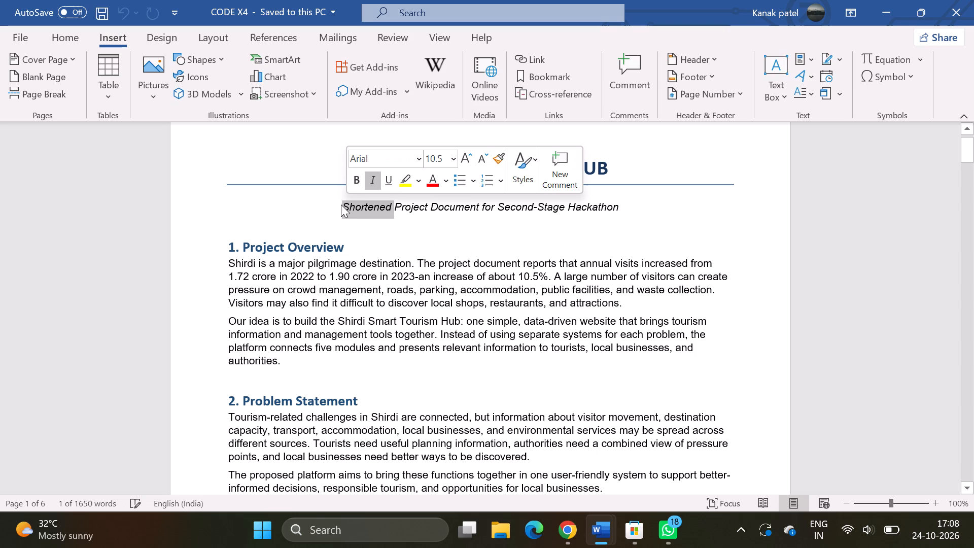
left_click(339, 214)
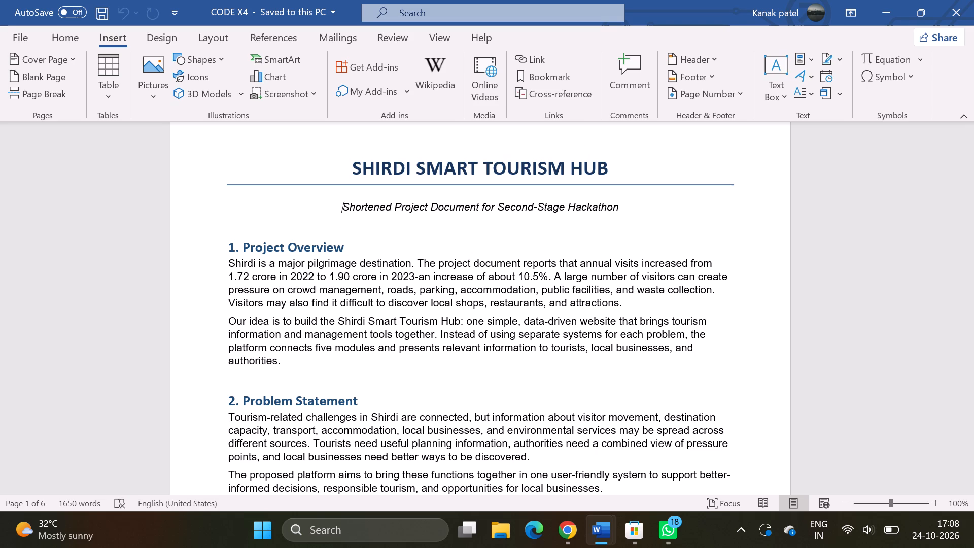
left_click(346, 201)
left_click_drag(346, 201, 576, 203)
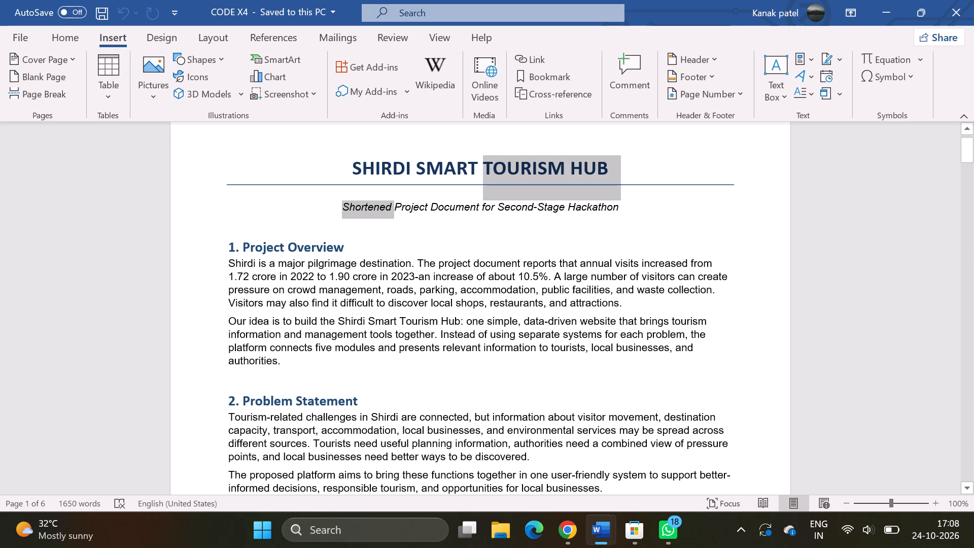
left_click_drag(576, 203, 593, 218)
key("BackSpace")
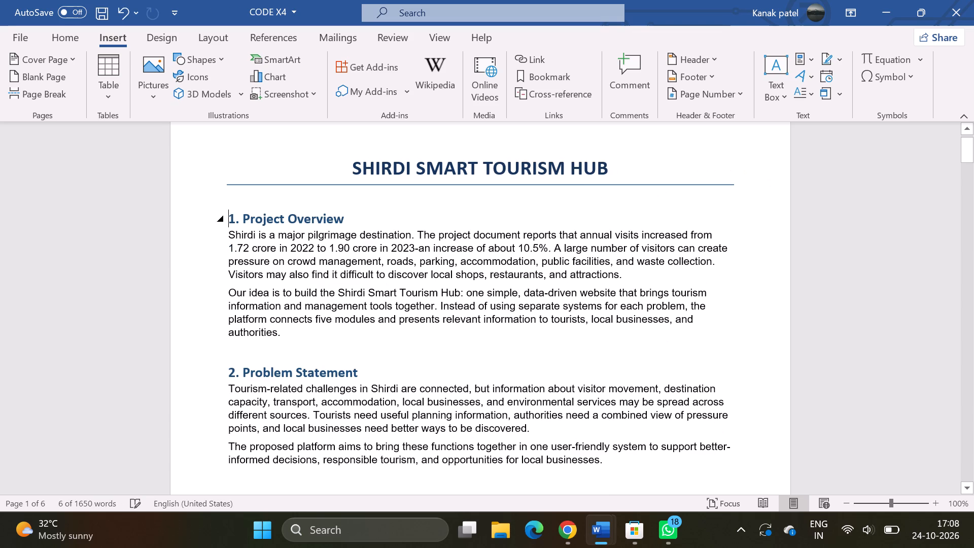
key("Return")
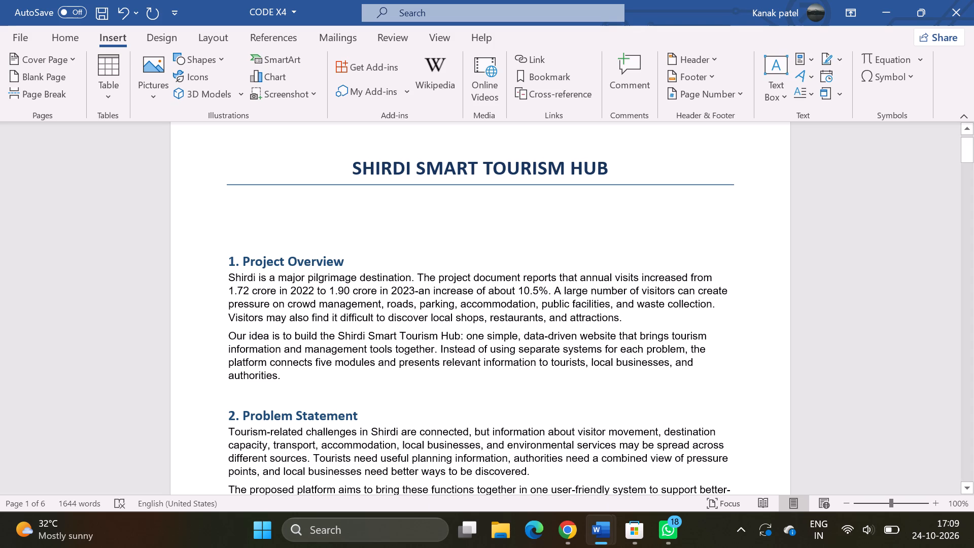
Look through the document's closing pages, from the presenting reminders and judges' questions back to the numbered source list.
scroll(734, 328, "up", 3)
scroll(734, 328, "down", 12)
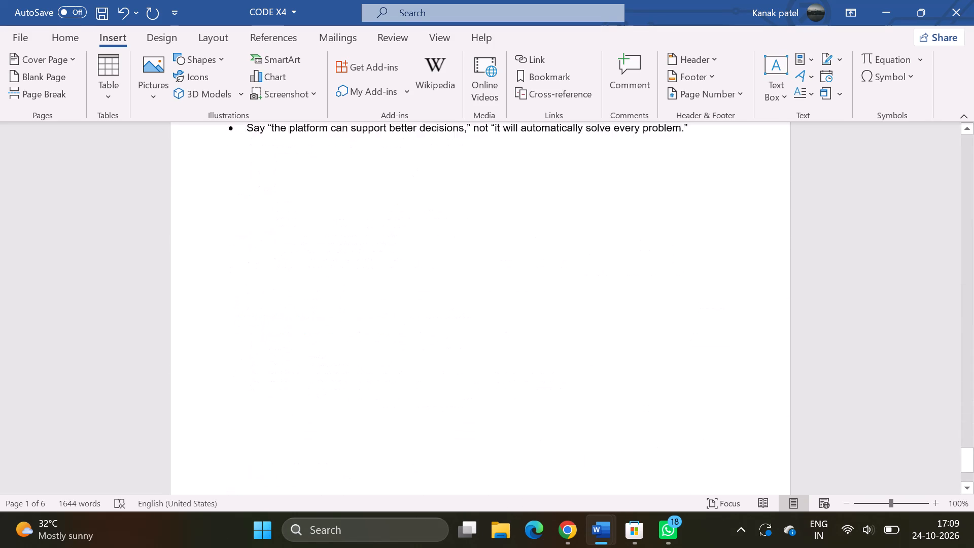
scroll(734, 328, "down", 4)
scroll(635, 438, "up", 1)
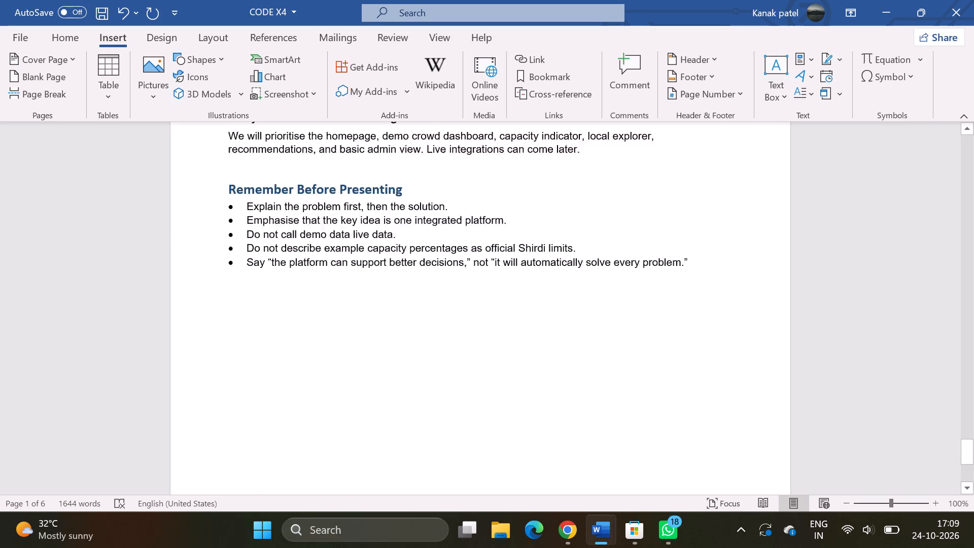
scroll(635, 438, "up", 1)
scroll(566, 361, "down", 8)
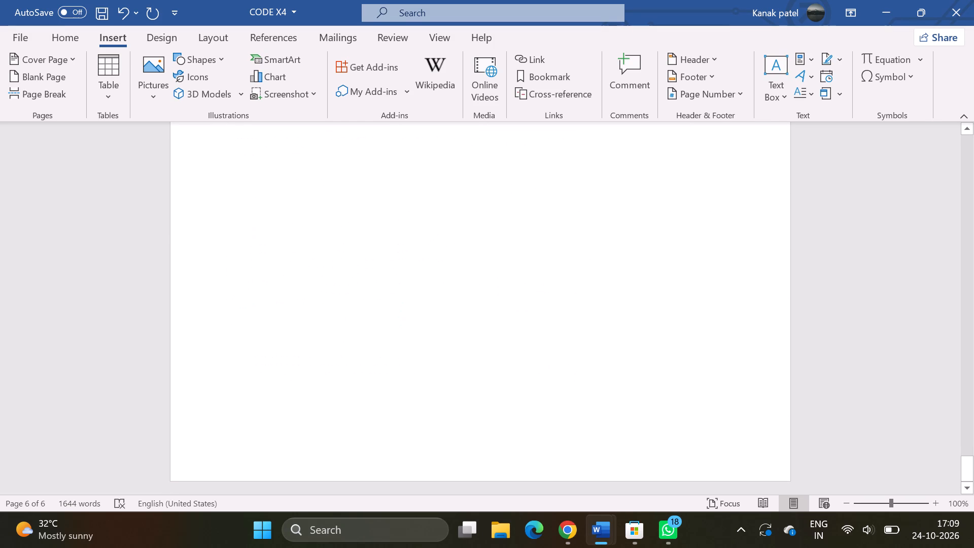
scroll(566, 361, "up", 6)
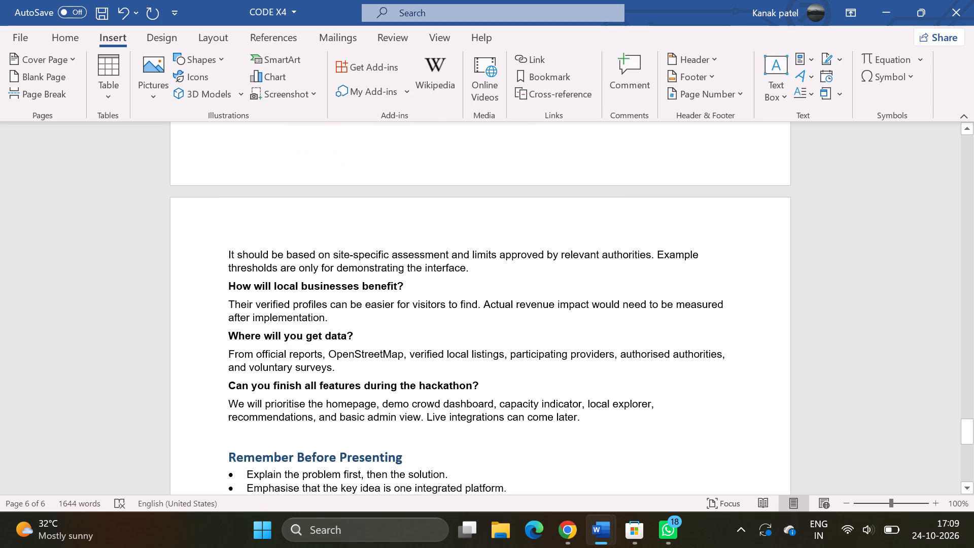
scroll(566, 361, "up", 1)
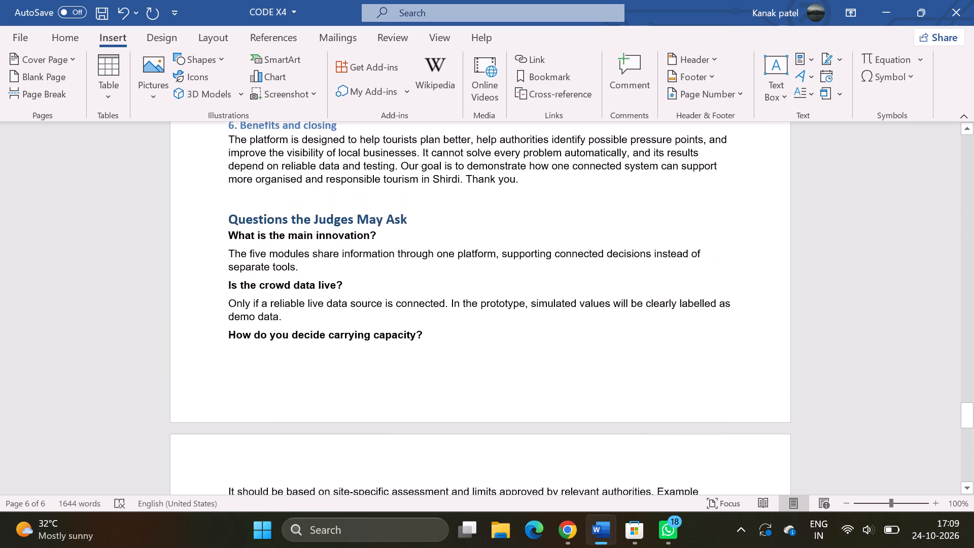
scroll(566, 361, "up", 8)
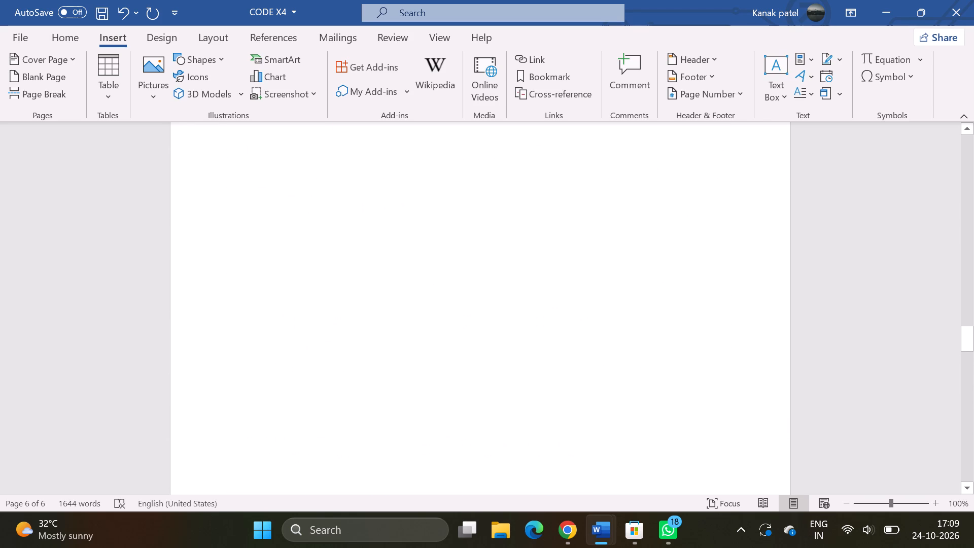
scroll(566, 361, "up", 3)
Delete the speaking guide text from the heading "SIMPLE EXPLANATION FOR THE SECOND-STAGE HACKATHON" through to the last bullet of the document.
scroll(566, 361, "down", 4)
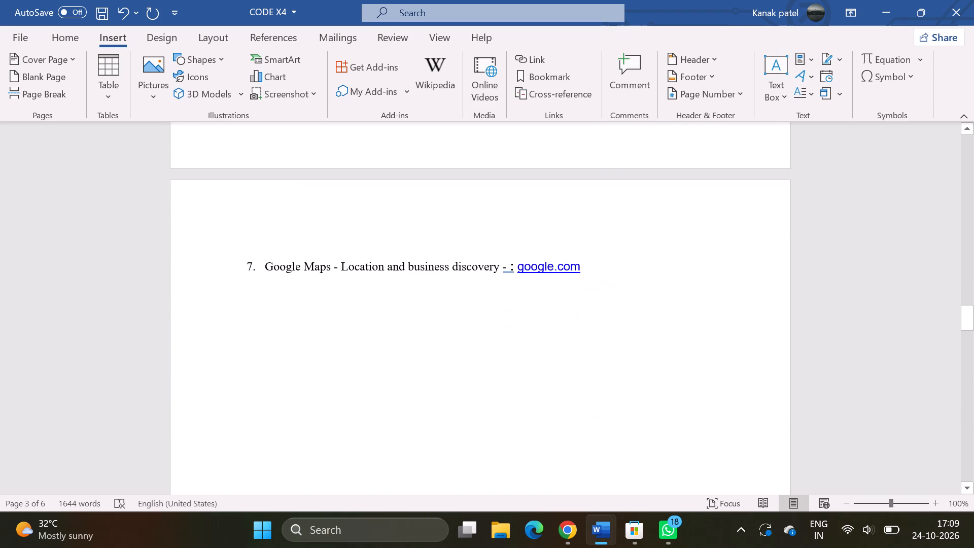
scroll(566, 361, "down", 6)
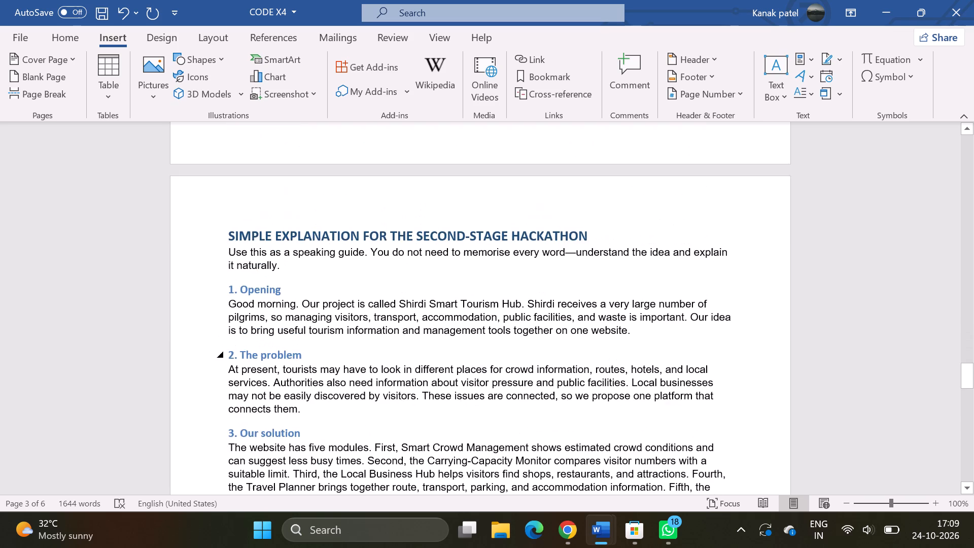
scroll(566, 361, "down", 1)
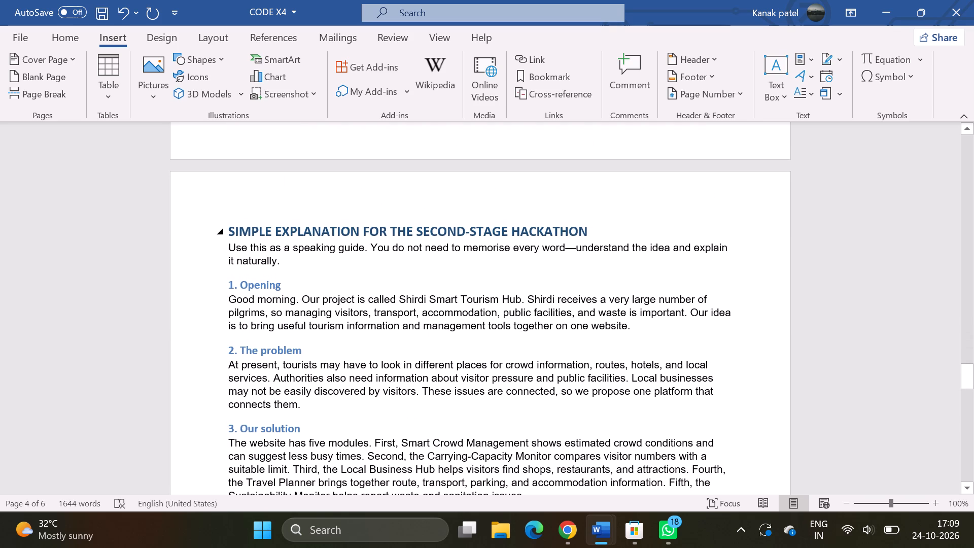
left_click(227, 229)
left_click_drag(227, 229, 505, 456)
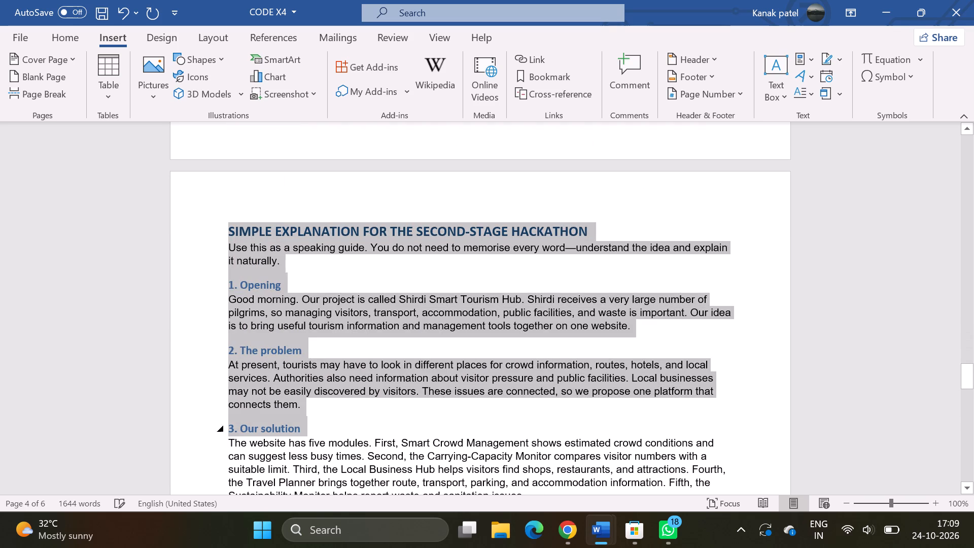
left_click_drag(505, 456, 516, 547)
key("Delete")
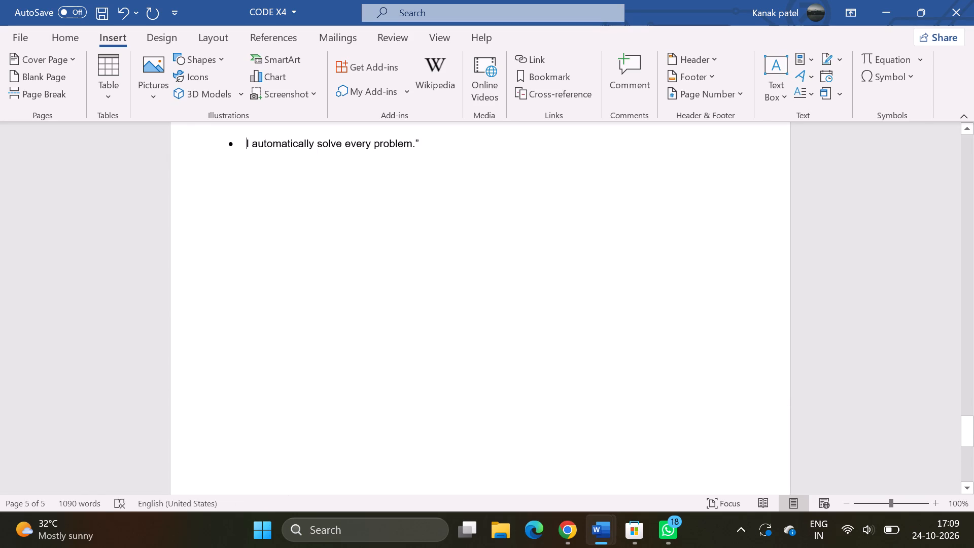
Remove the leftover bullet fragment ending in "automatically solve every problem." on the last page.
scroll(461, 502, "up", 1)
scroll(446, 351, "up", 2)
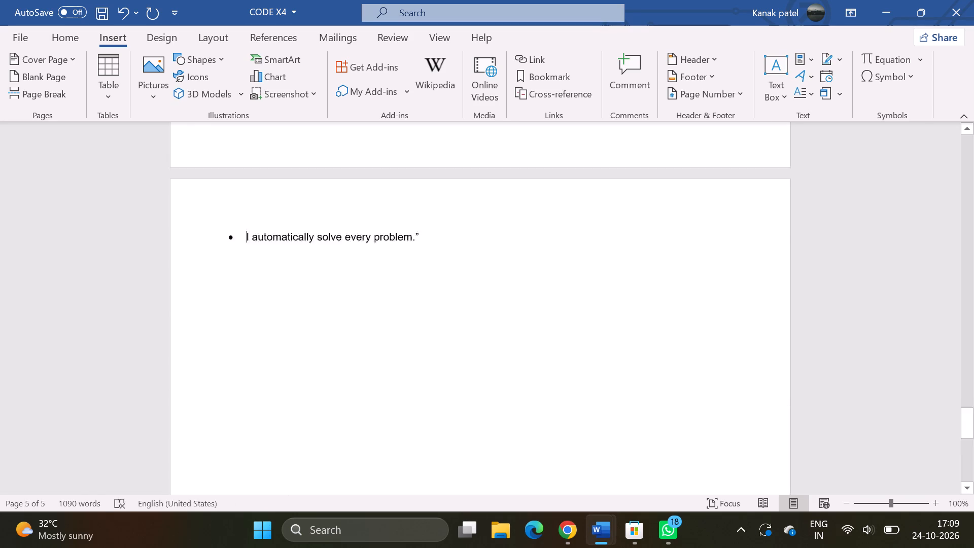
scroll(446, 351, "up", 7)
scroll(446, 351, "down", 3)
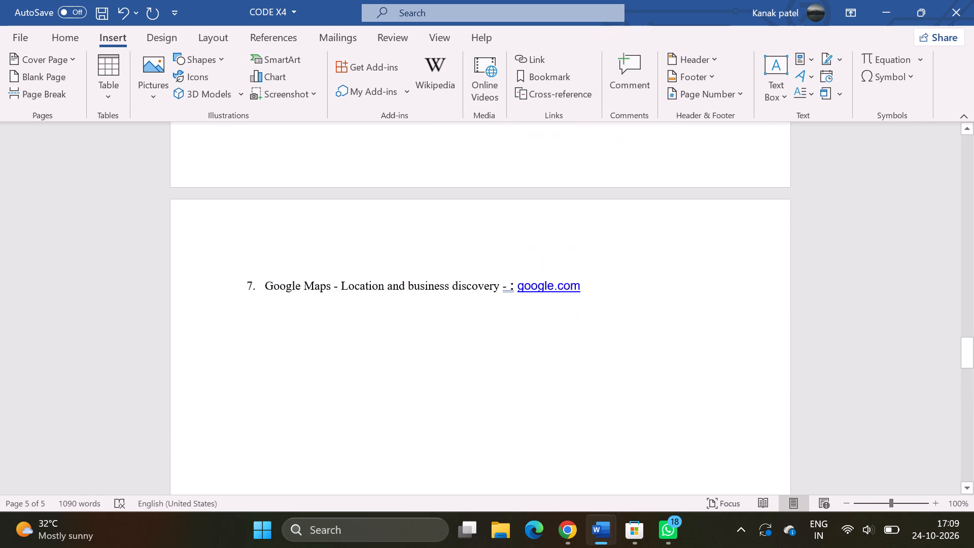
scroll(446, 351, "down", 3)
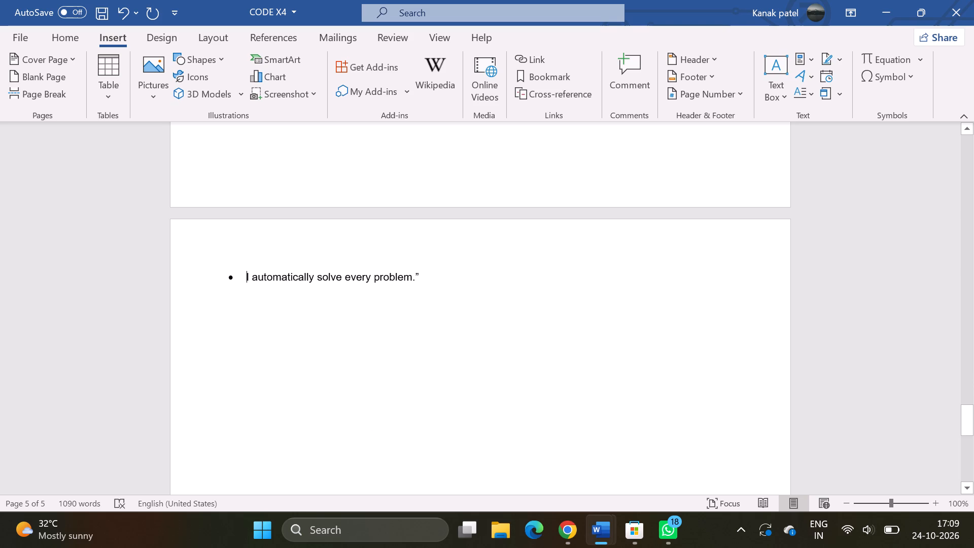
left_click(227, 276)
left_click_drag(227, 276, 429, 279)
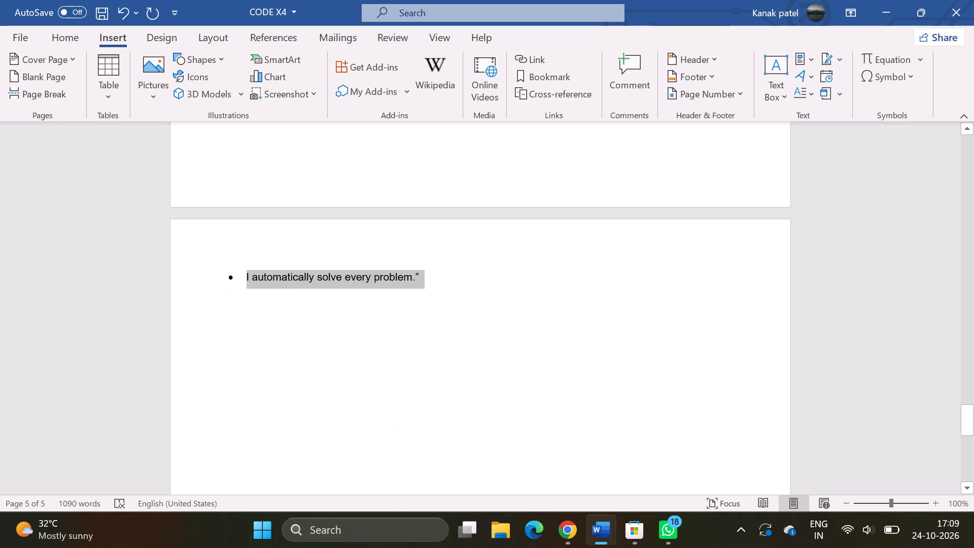
Delete the leftover text "automatically solve every problem." together with its bullet marker on the last page.
key("BackSpace")
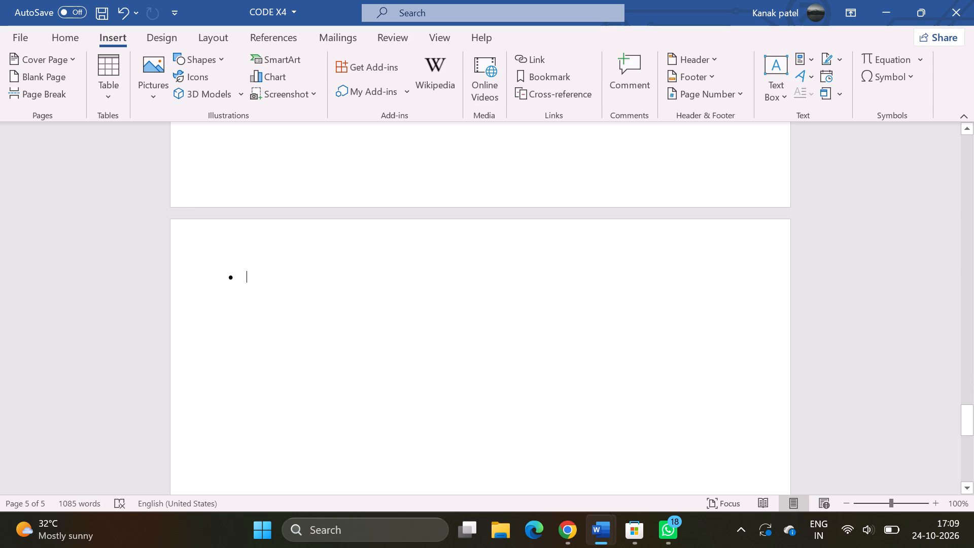
key("BackSpace")
Look back through the document from the blank last page, past the Resources included list, up to the title.
scroll(235, 281, "up", 1)
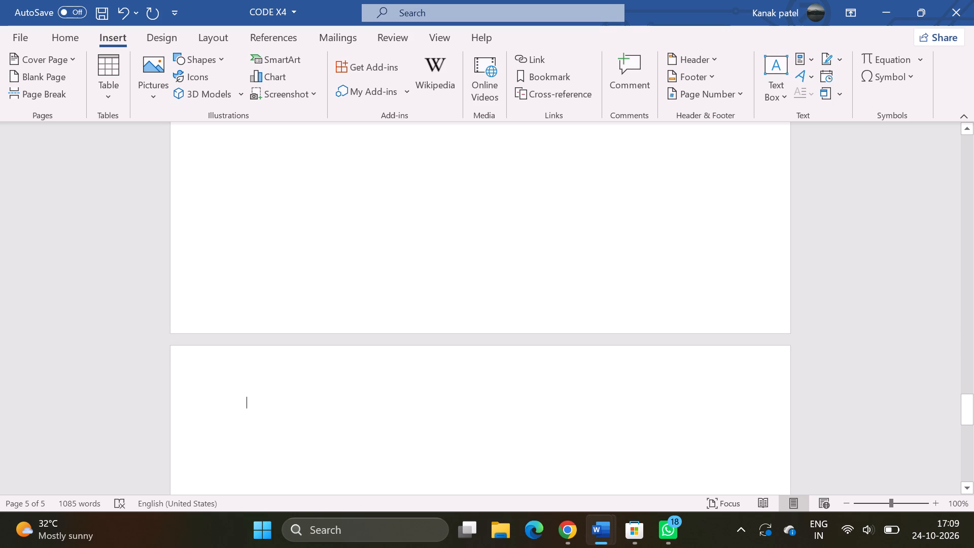
left_click(344, 237)
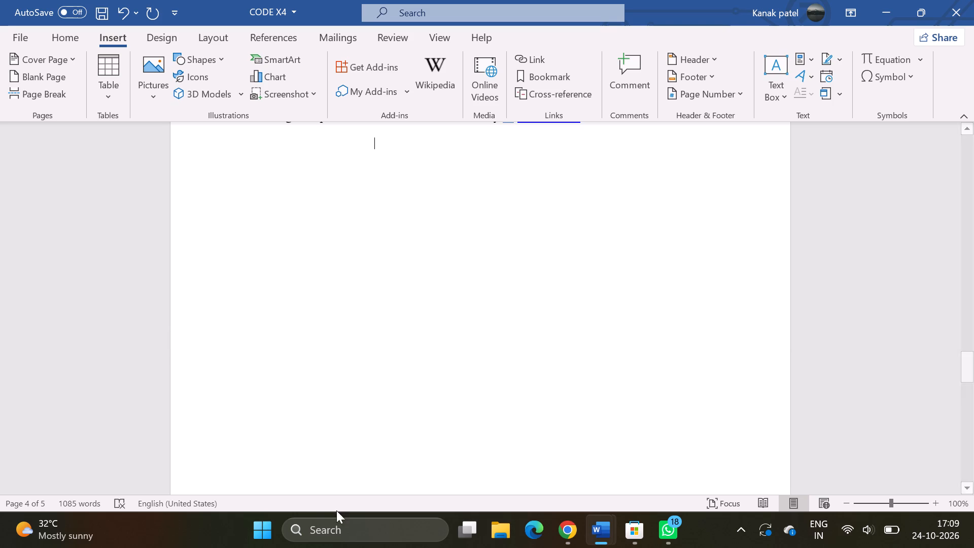
scroll(332, 238, "up", 6)
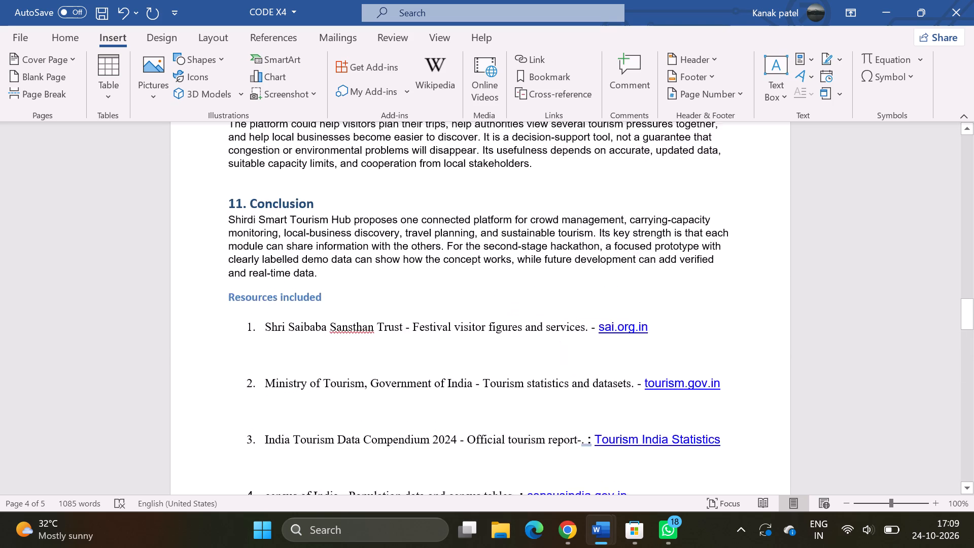
scroll(332, 238, "up", 12)
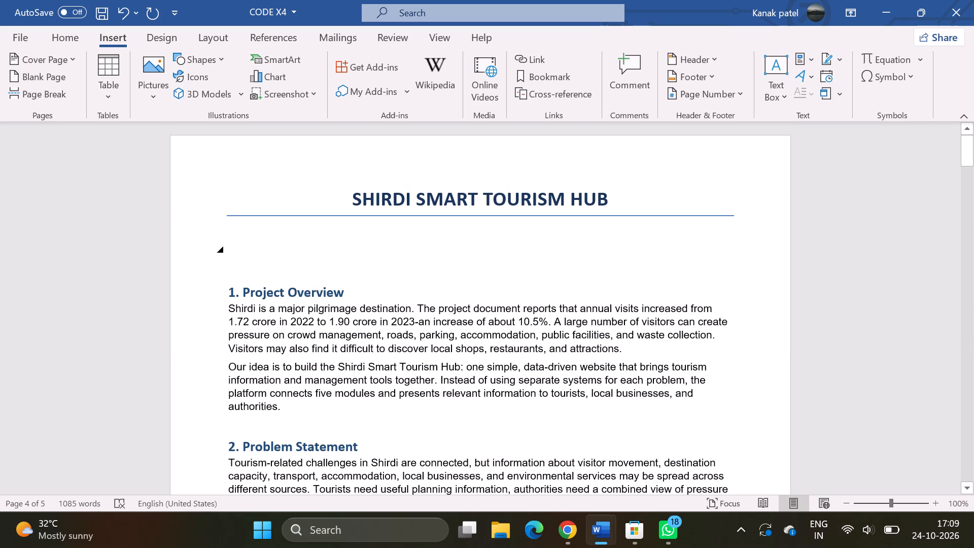
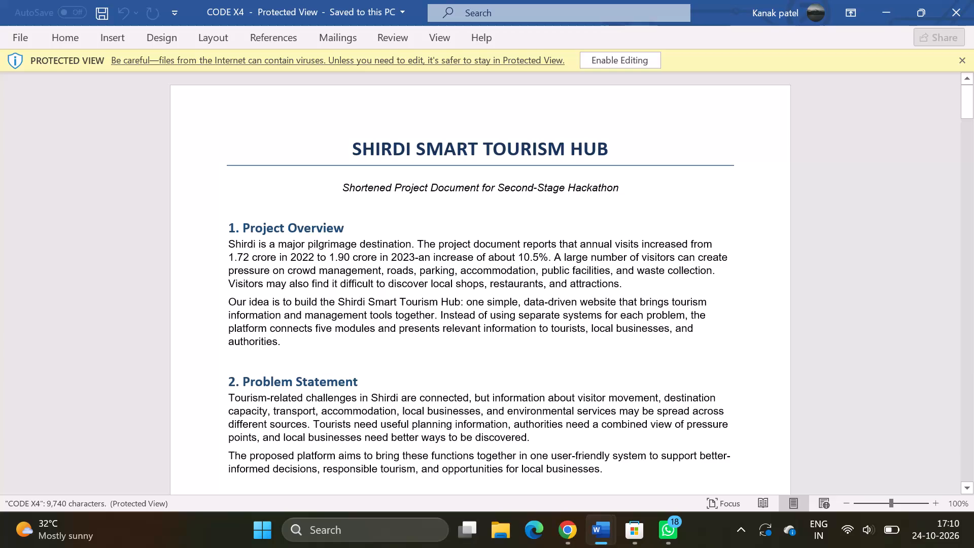
Enable editing for the CODE X4 document that is open in Protected View.
left_click(611, 47)
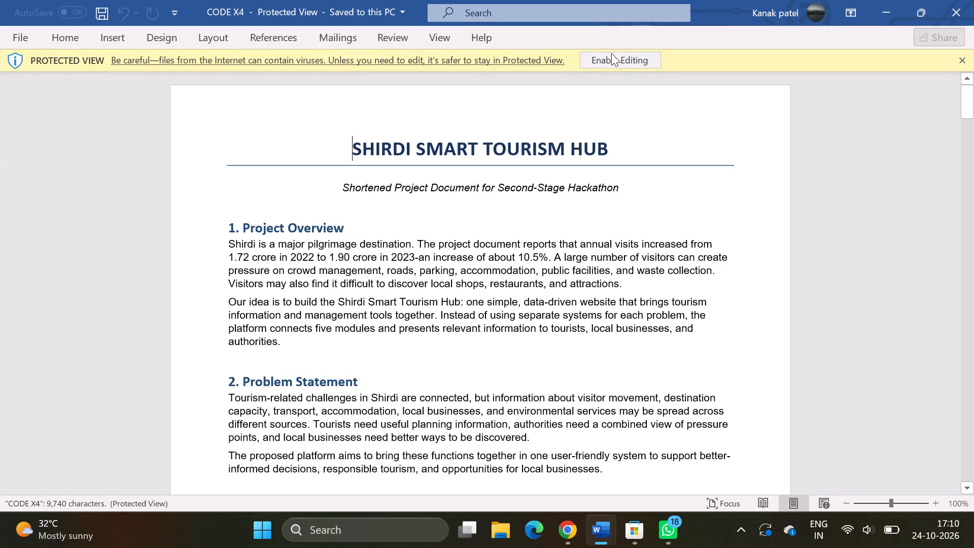
left_click(612, 56)
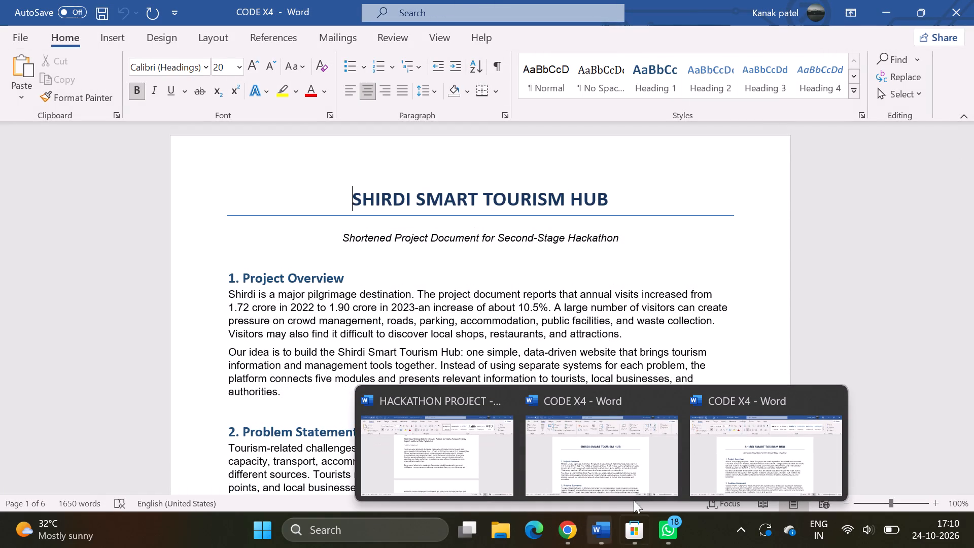
Close the other CODE X4 document, the edited copy without the italic subtitle, and discard its unsaved changes.
left_click(666, 402)
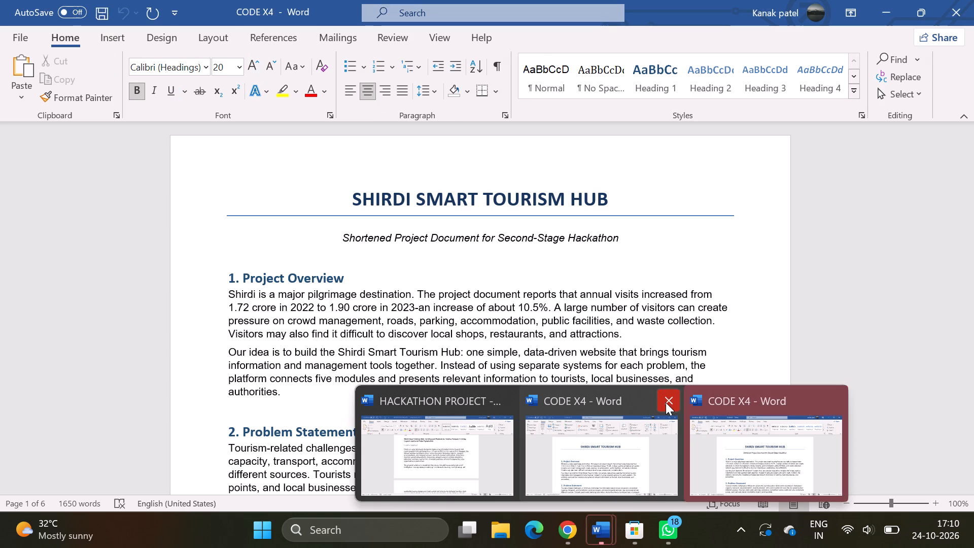
left_click(615, 429)
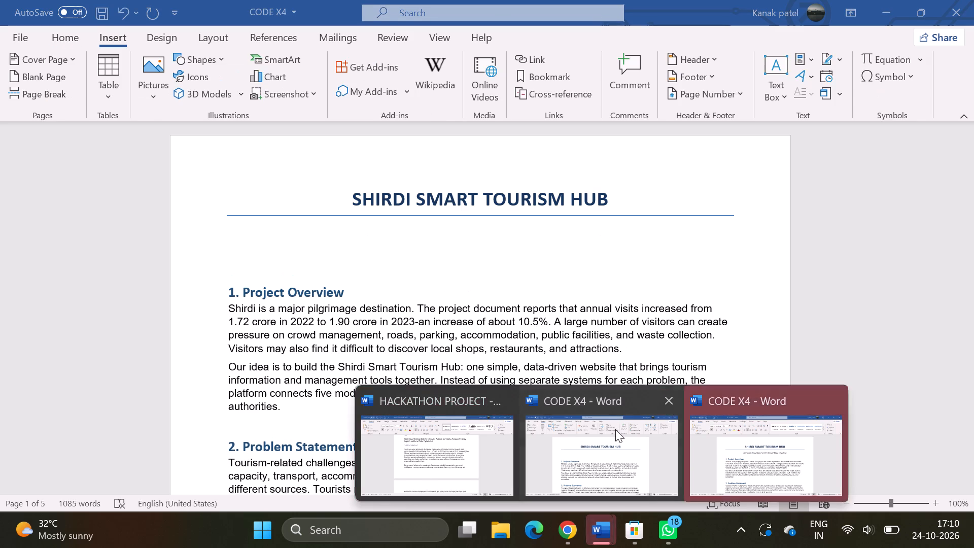
left_click(493, 298)
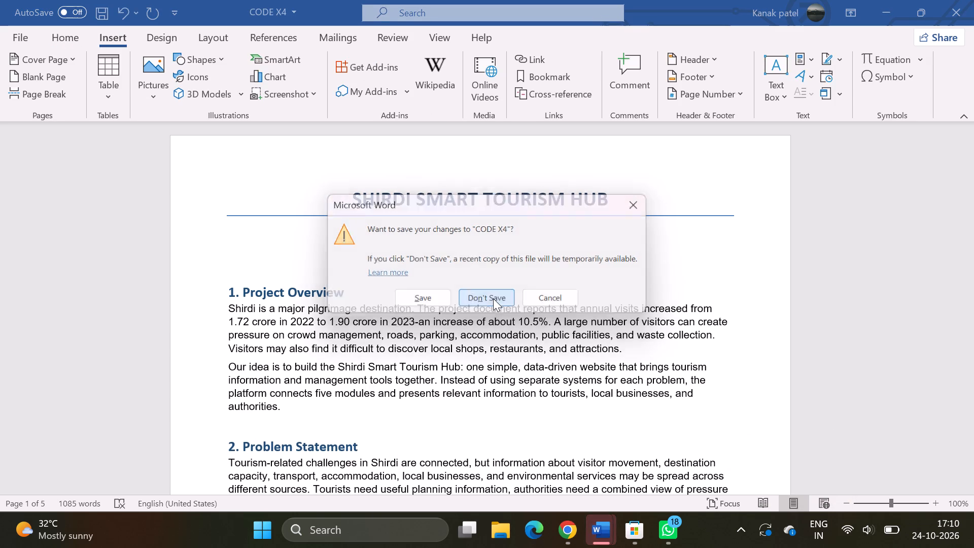
Look through the reopened document from the Project Overview down to the end of the numbered resource links.
scroll(493, 298, "down", 1)
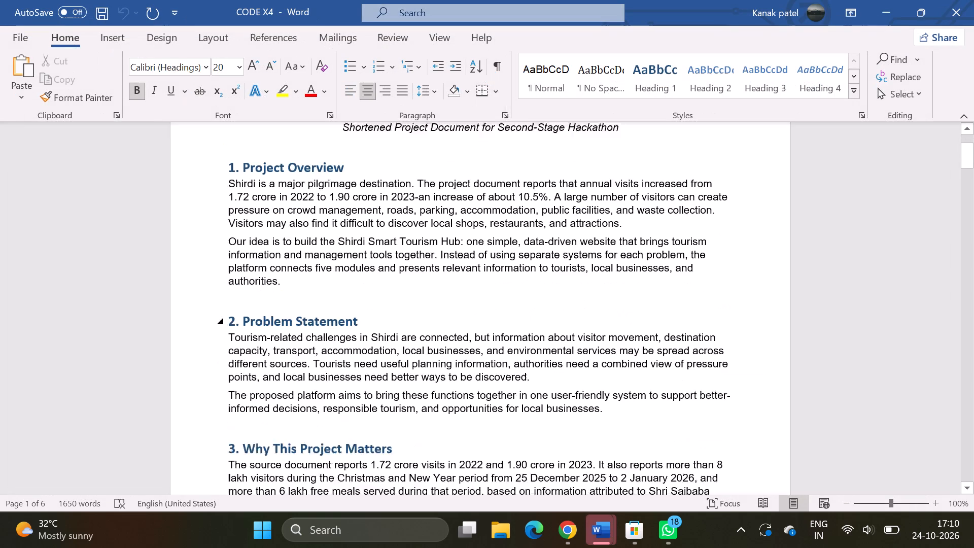
scroll(493, 298, "down", 2)
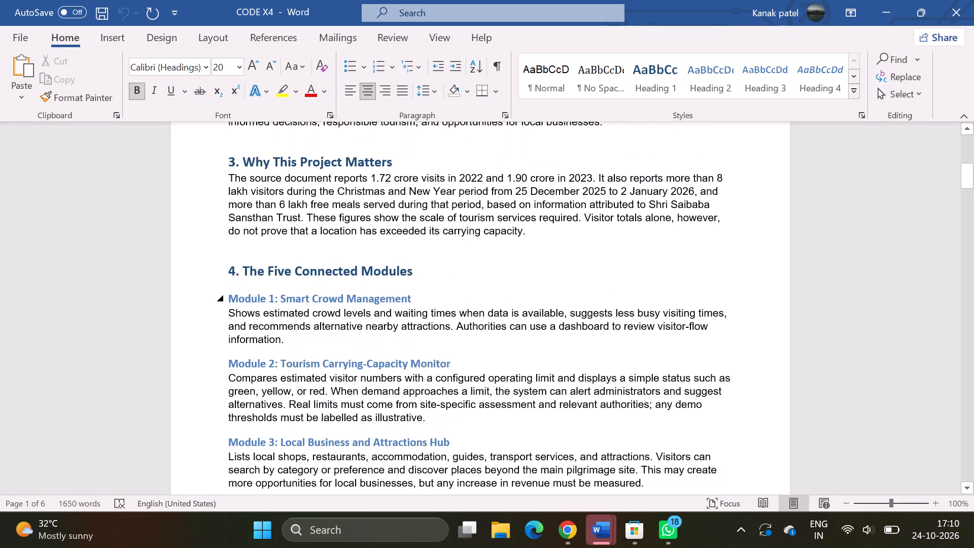
scroll(493, 298, "down", 3)
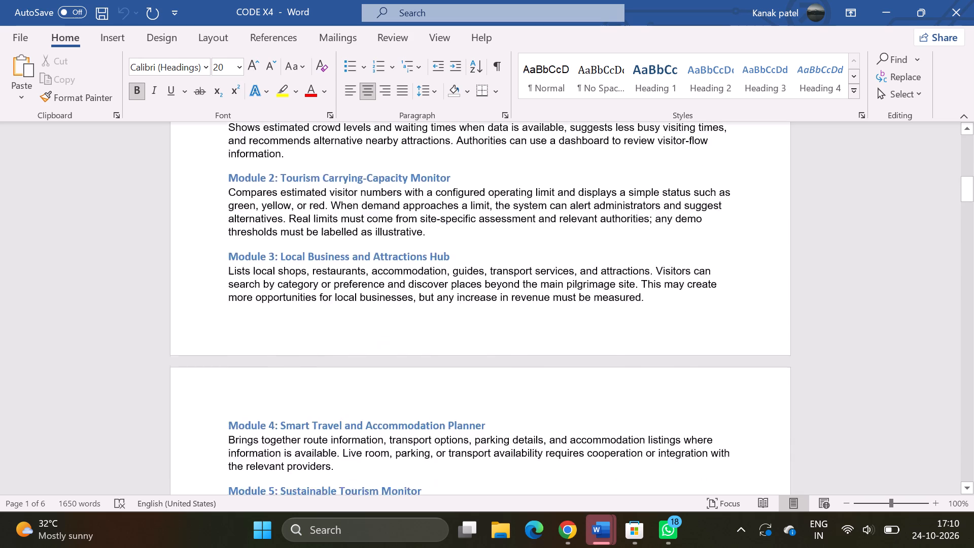
scroll(493, 298, "down", 6)
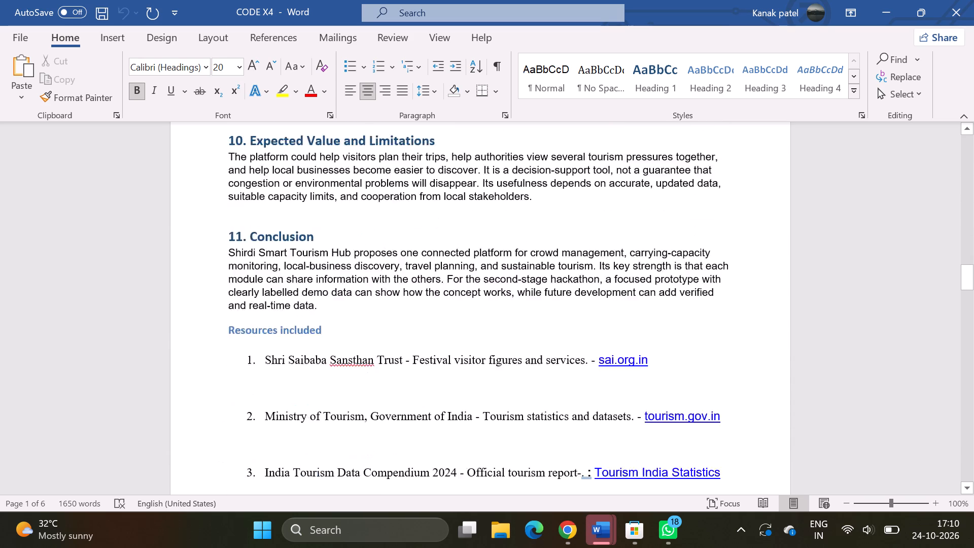
scroll(493, 298, "down", 3)
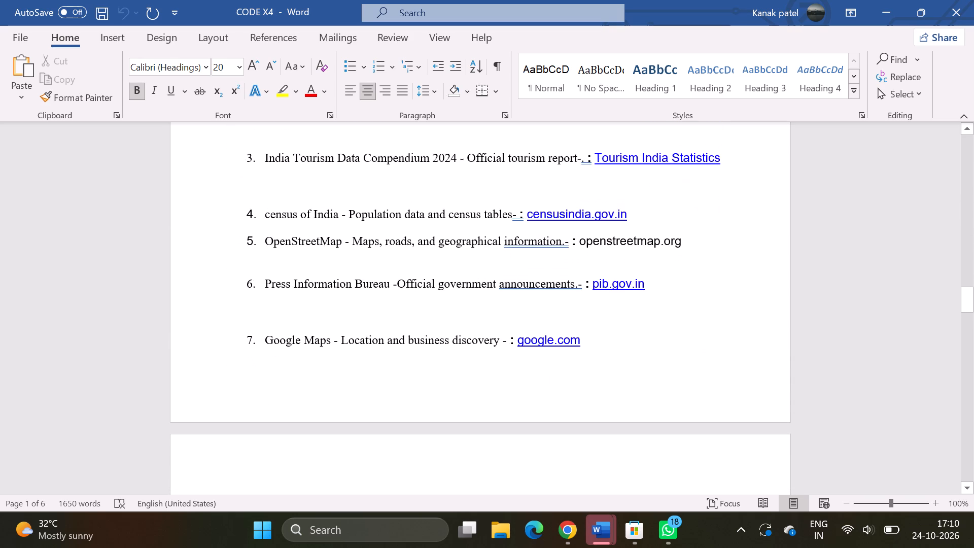
scroll(493, 298, "down", 1)
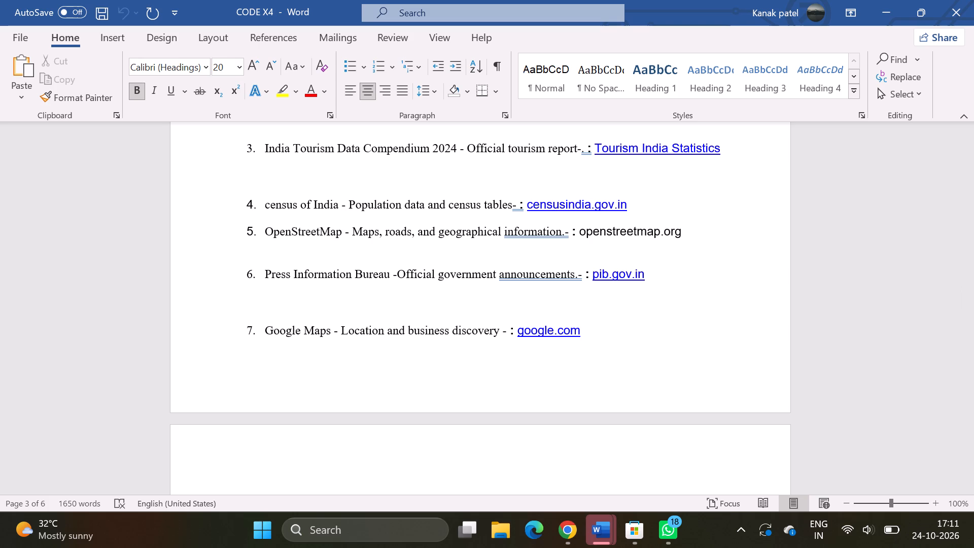
Delete the words "For the second-stage hackathon" from the last sentence of the 11. Conclusion paragraph.
scroll(495, 302, "up", 1)
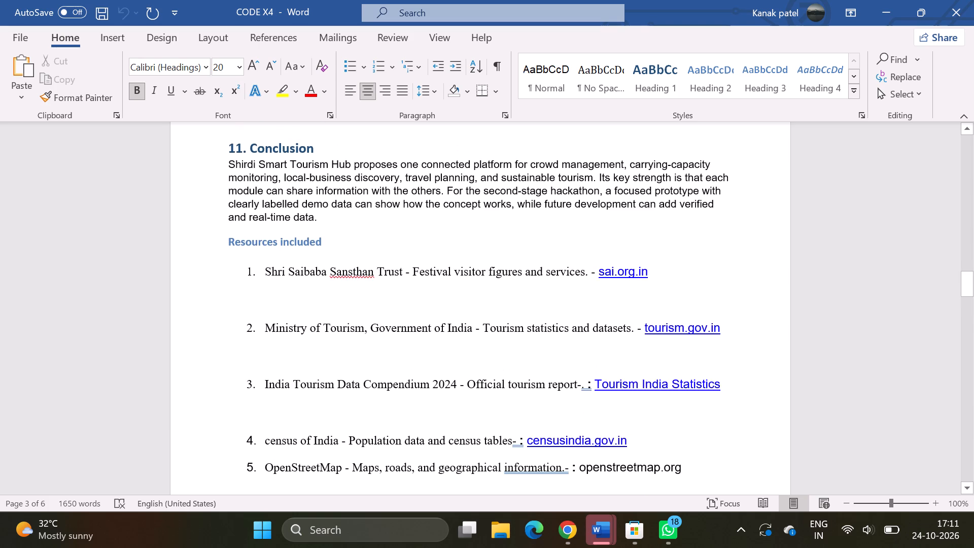
scroll(495, 302, "up", 2)
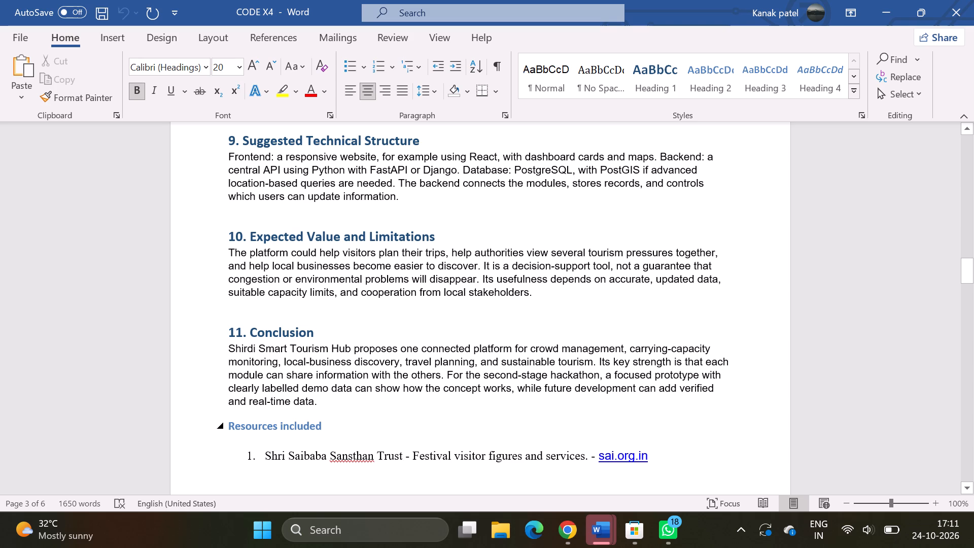
left_click(598, 376)
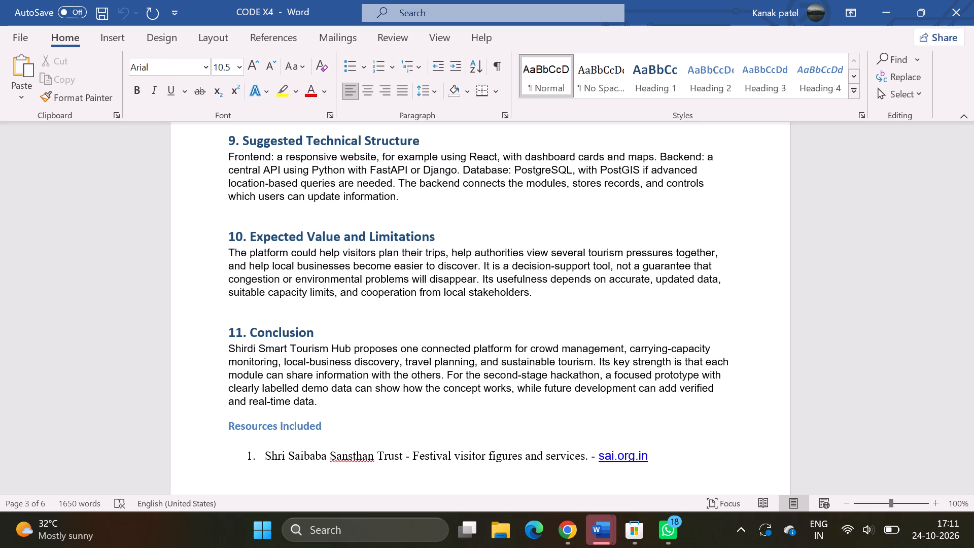
key("BackSpace")
key("BackSpace")
key("BackSpace")
key("BackSpace")
key("BackSpace")
key("BackSpace")
key("BackSpace")
key("BackSpace")
key("BackSpace")
key("BackSpace")
key("BackSpace")
key("BackSpace")
key("BackSpace")
key("BackSpace")
key("BackSpace")
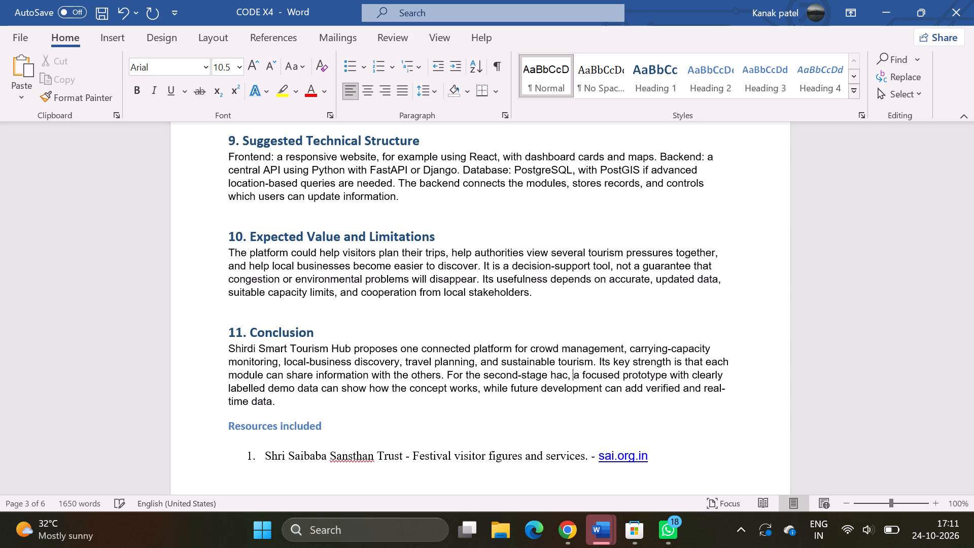
key("BackSpace")
key("BackSpace")
key("BackSpace")
key("BackSpace")
key("BackSpace")
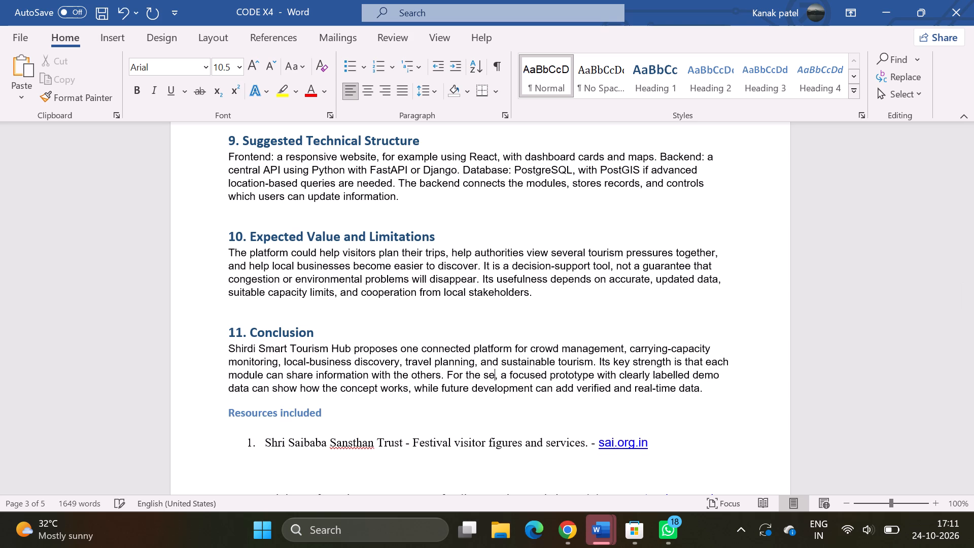
key("BackSpace")
key("BackSpace")
key("BackSpace")
key("BackSpace")
key("BackSpace")
key("BackSpace")
key("BackSpace")
key("BackSpace")
key("BackSpace")
key("BackSpace")
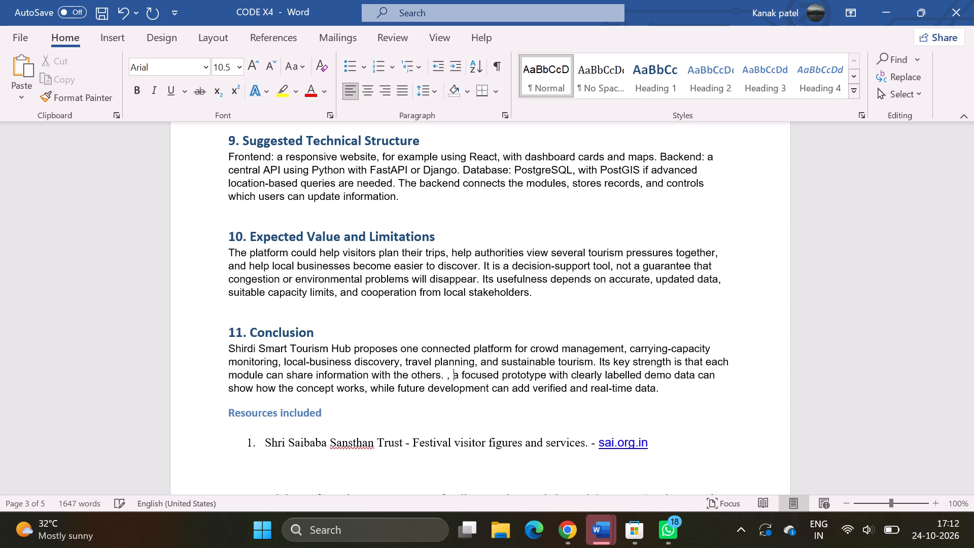
key("BackSpace")
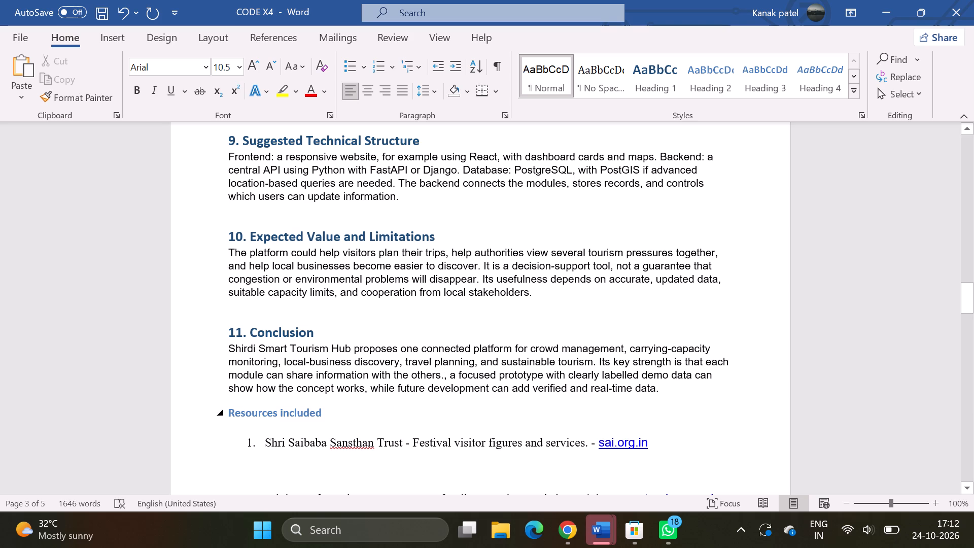
left_click(678, 390)
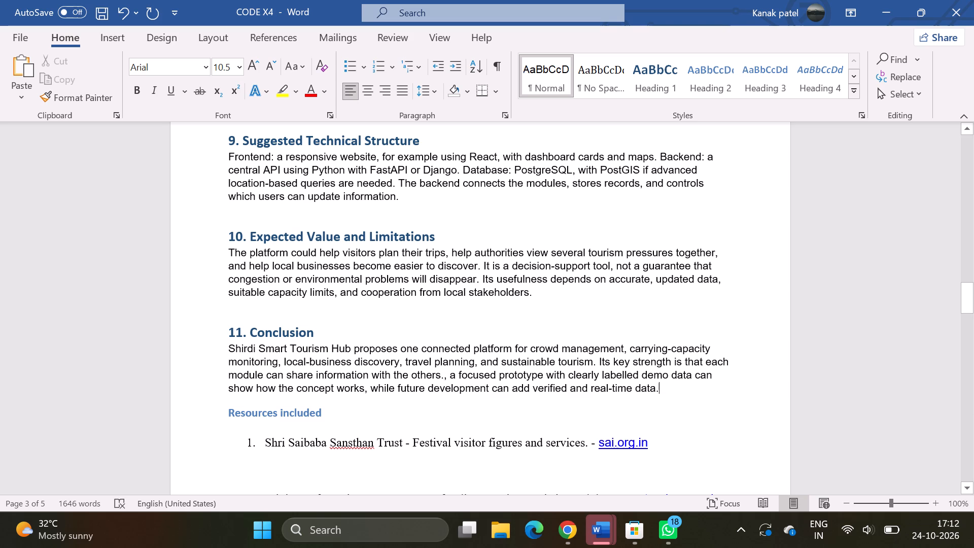
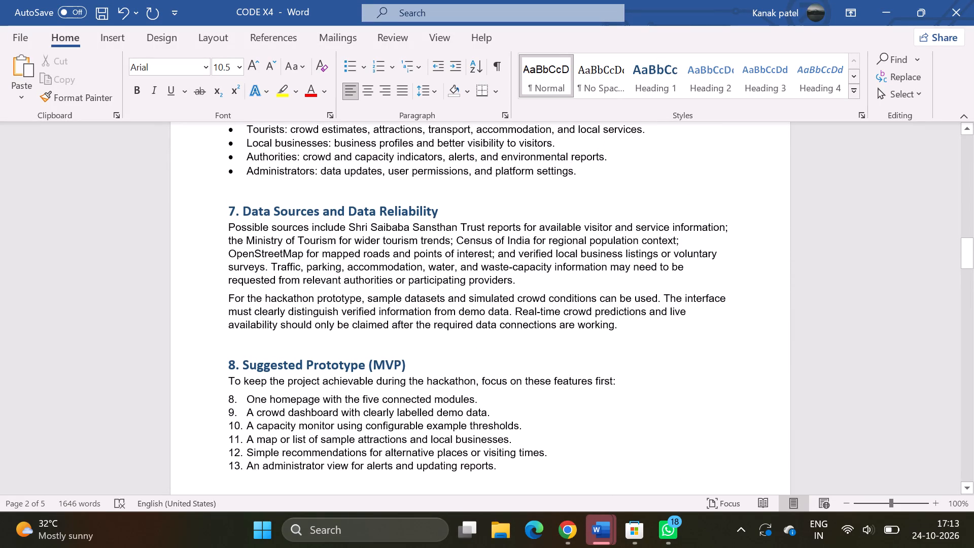
Review sections 6 to 9, from the platform users to the technical structure, for remaining hackathon wording.
scroll(394, 396, "down", 1)
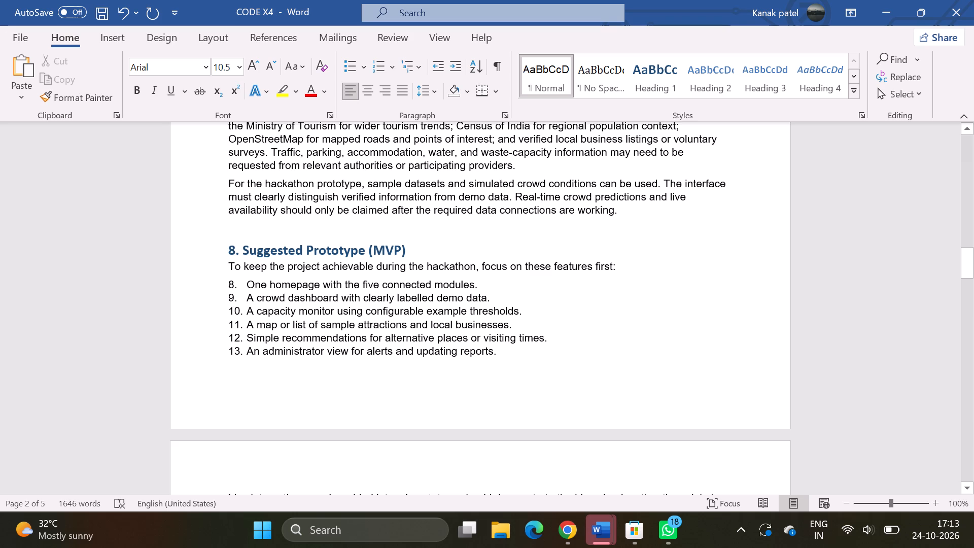
scroll(279, 410, "up", 2)
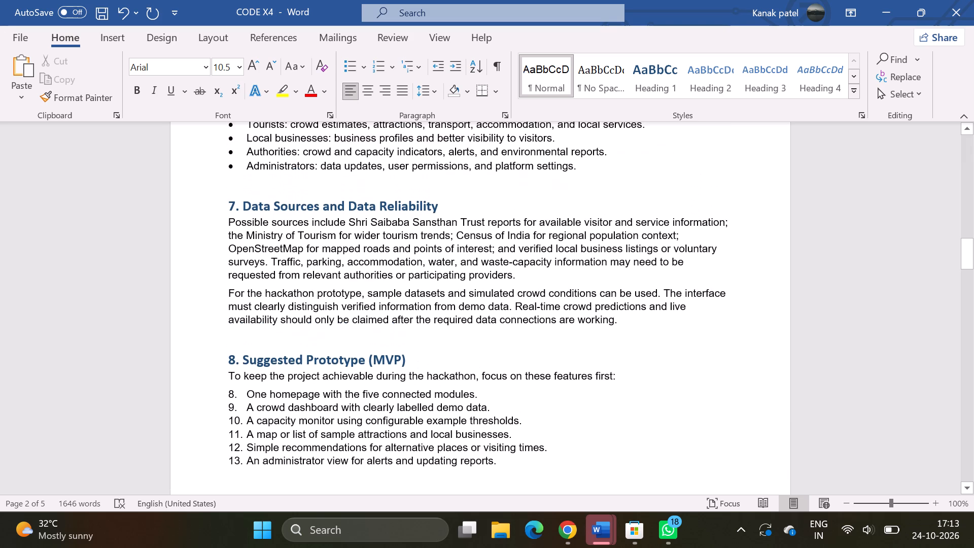
scroll(279, 410, "up", 2)
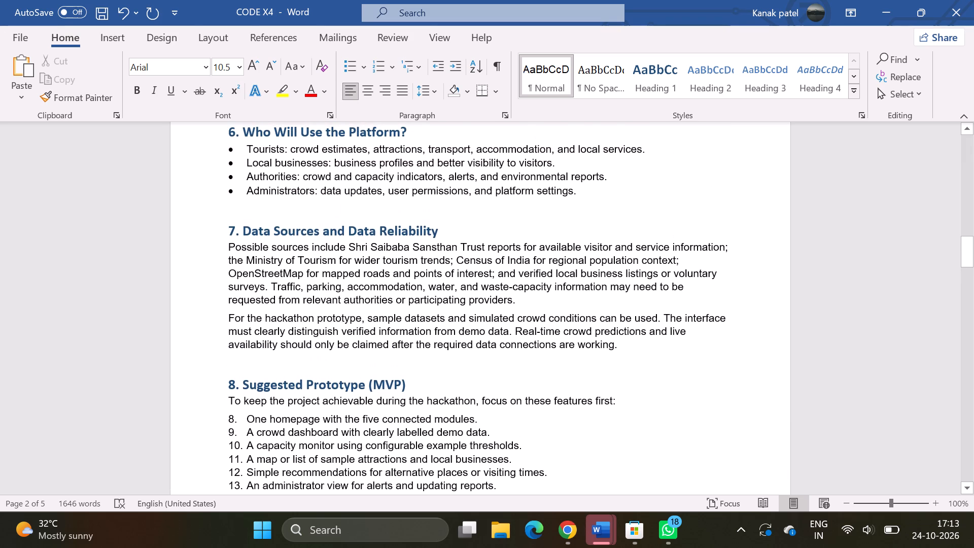
scroll(279, 413, "up", 1)
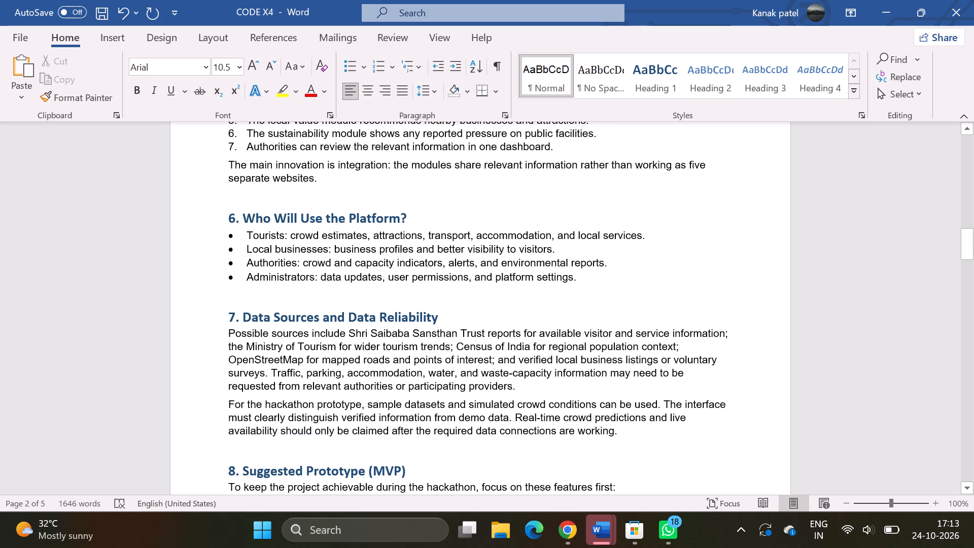
scroll(279, 413, "down", 1)
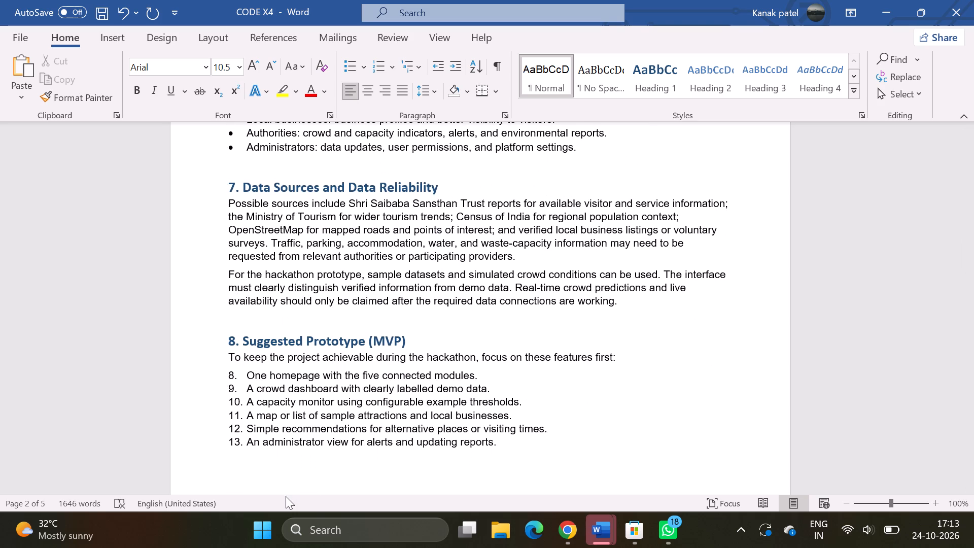
scroll(286, 496, "down", 1)
scroll(304, 447, "down", 1)
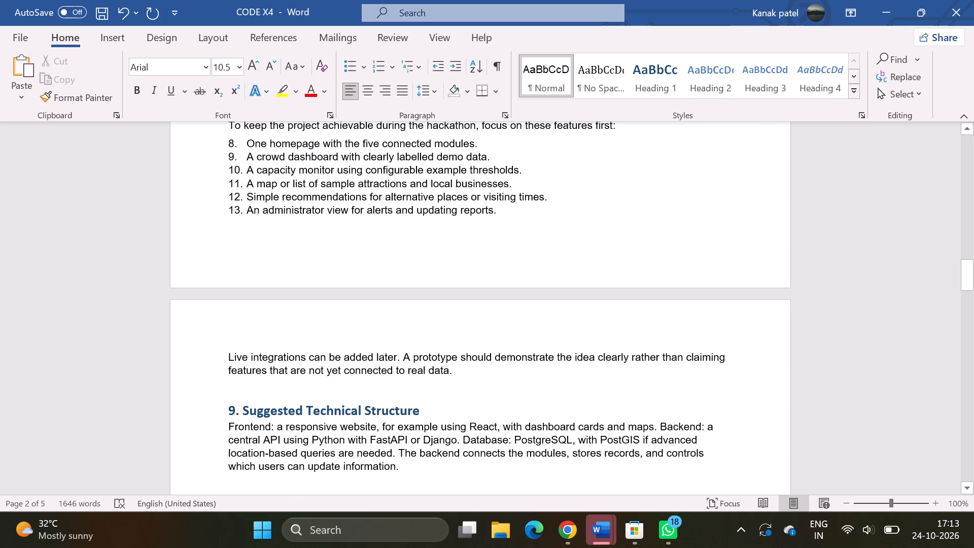
Review the document back from section 8 through the five connected modules to the title and Project Overview.
scroll(304, 447, "up", 1)
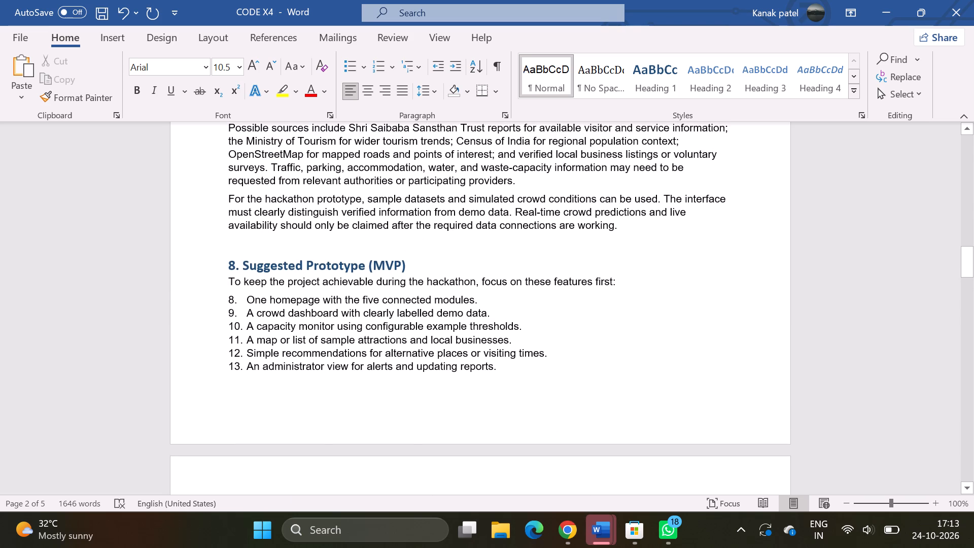
scroll(304, 447, "up", 3)
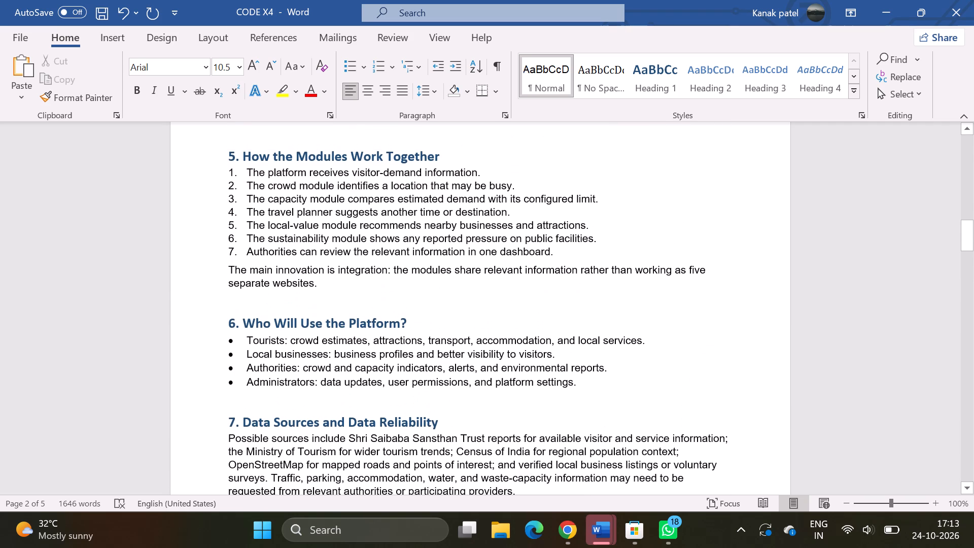
scroll(307, 342, "up", 1)
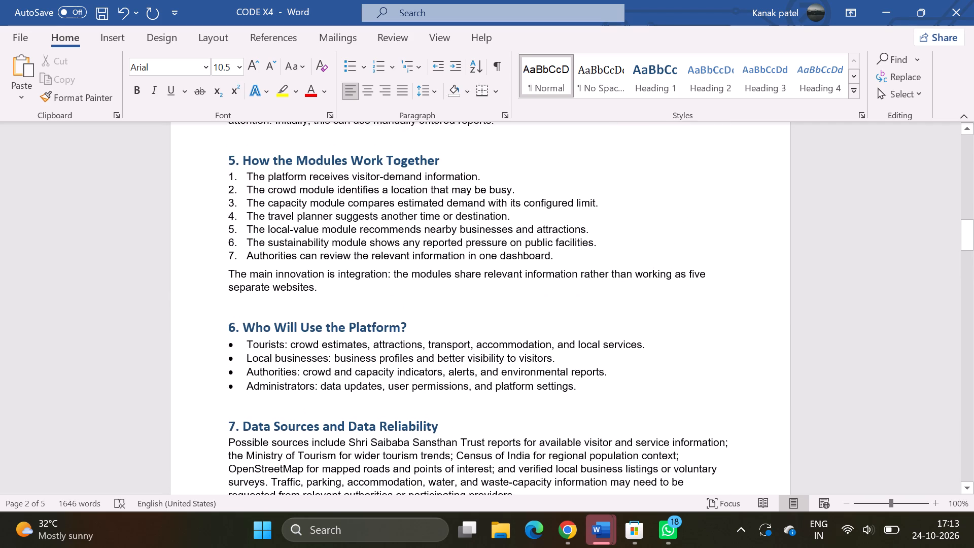
scroll(307, 342, "up", 1)
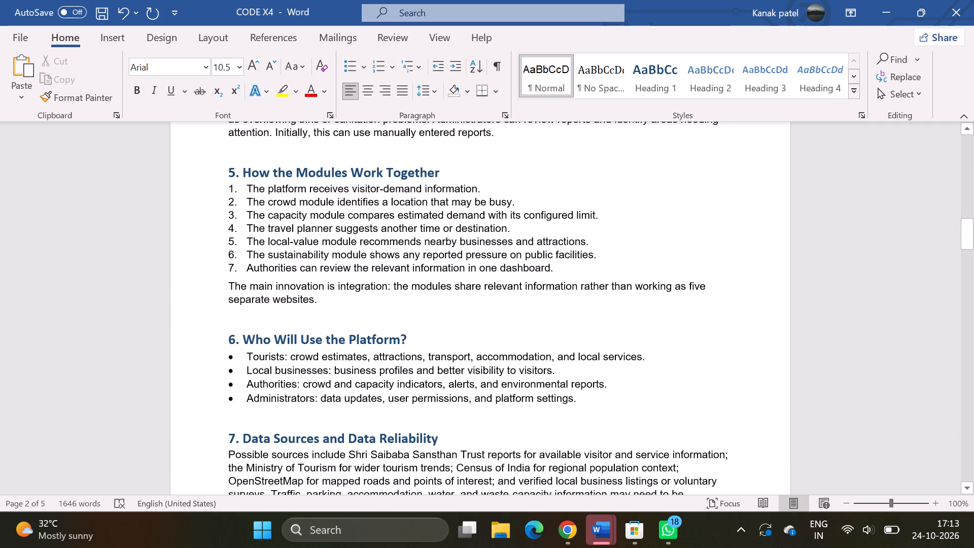
scroll(294, 413, "up", 1)
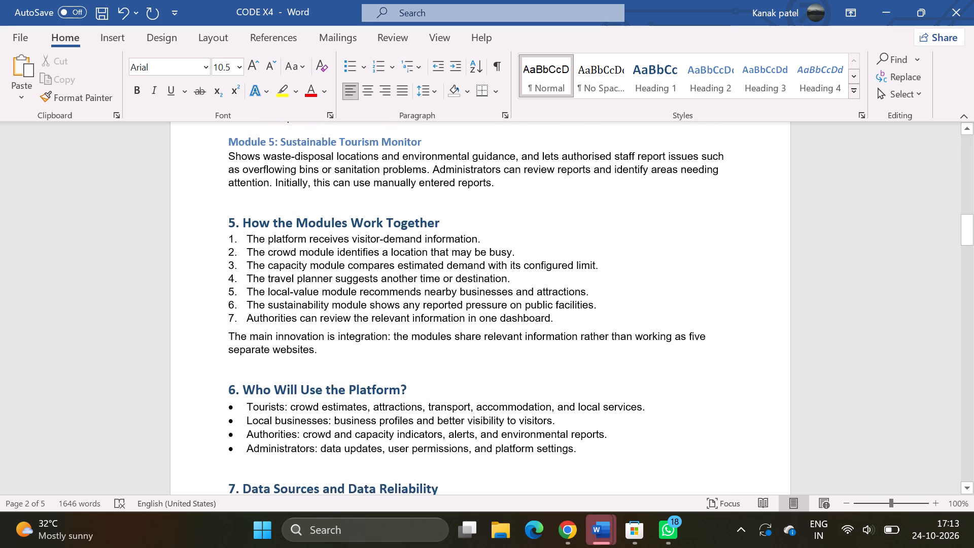
scroll(294, 413, "up", 1)
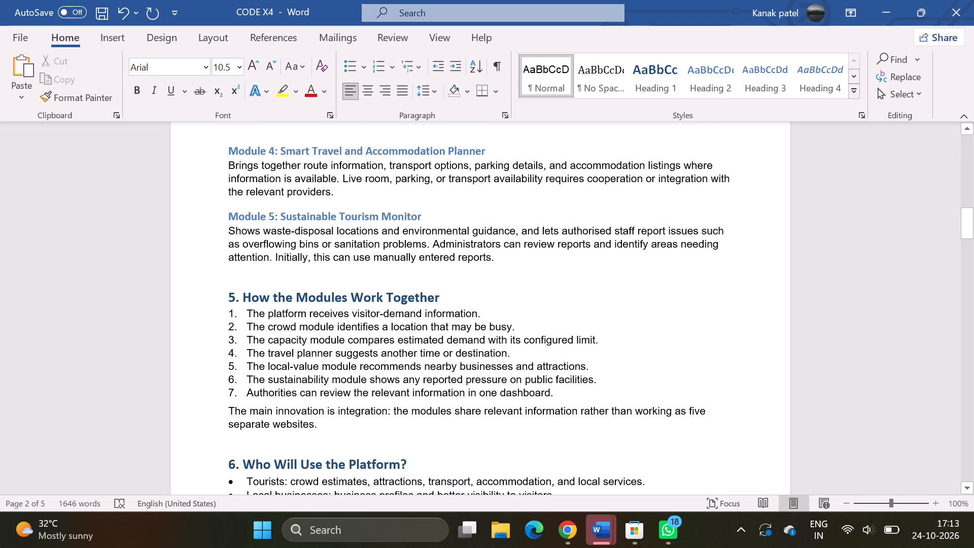
scroll(400, 318, "up", 1)
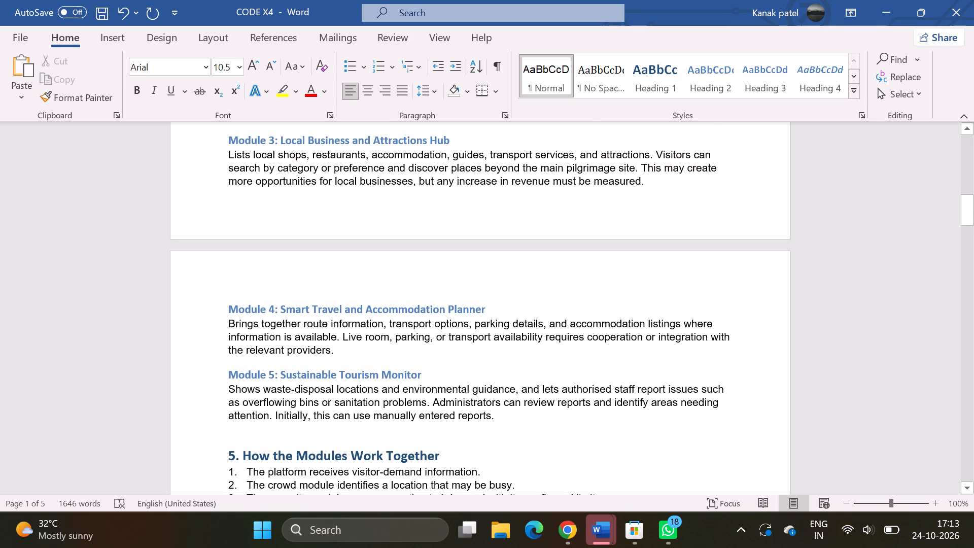
scroll(398, 320, "up", 1)
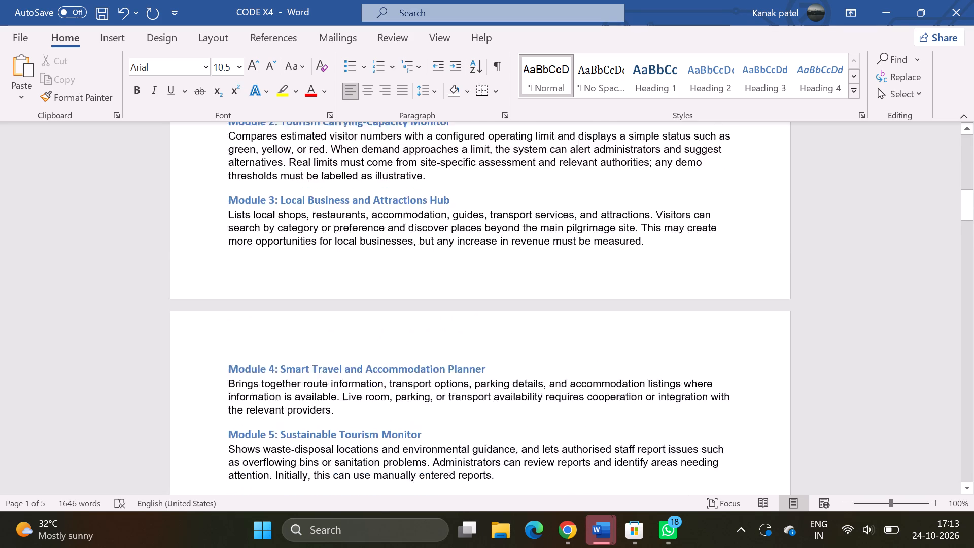
scroll(398, 320, "up", 1)
scroll(398, 320, "down", 1)
scroll(398, 320, "up", 1)
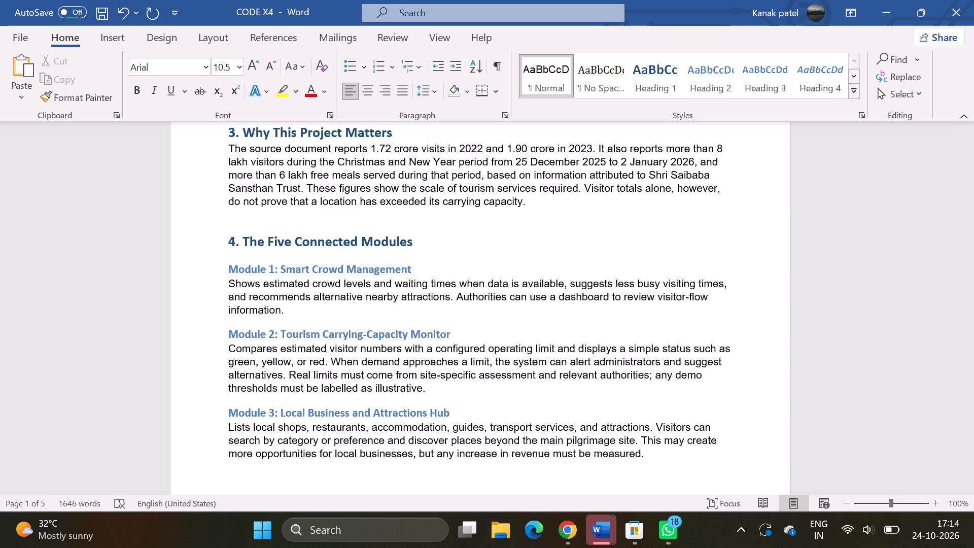
scroll(398, 320, "down", 4)
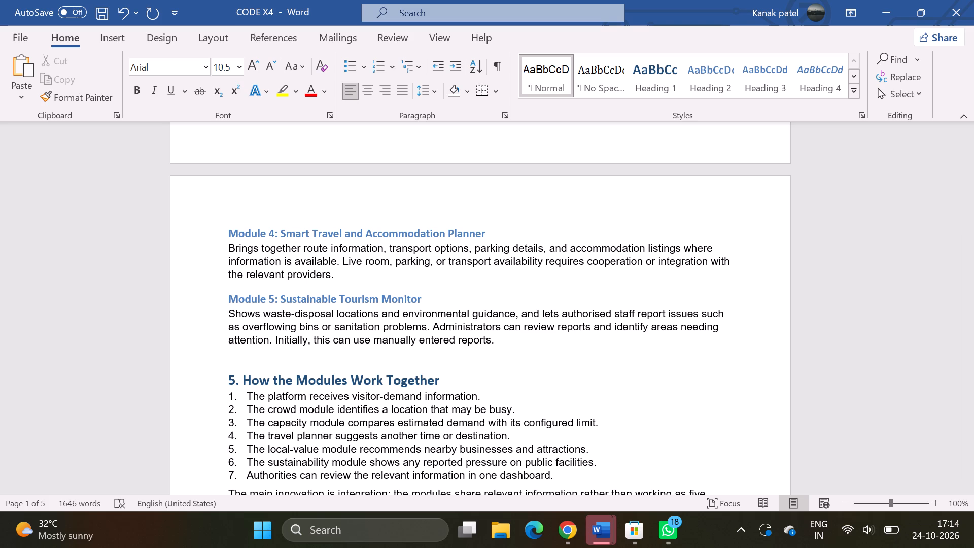
scroll(398, 320, "down", 3, "ctrl")
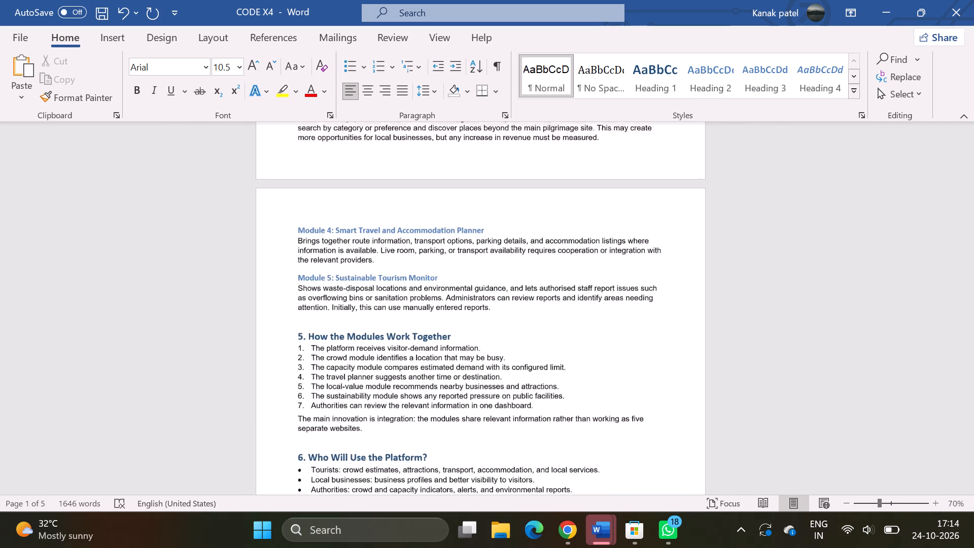
scroll(398, 320, "up", 1)
scroll(398, 320, "up", 3, "ctrl")
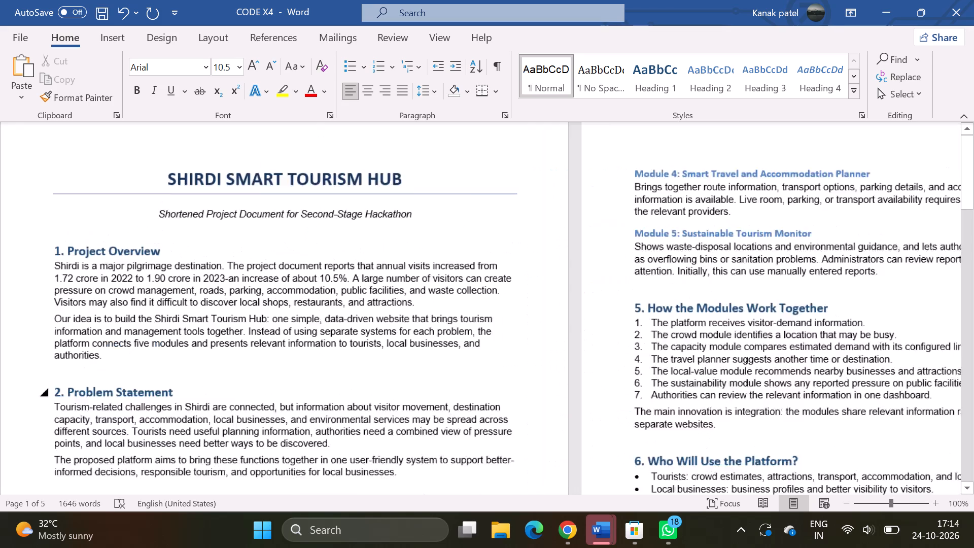
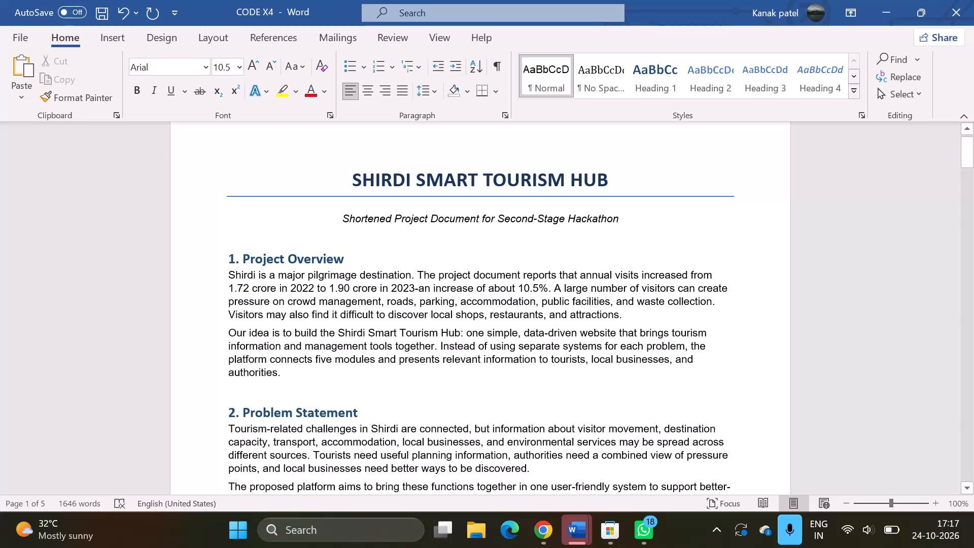
Delete the subtitle line "Shortened Project Document for Second-Stage Hackathon" beneath the SHIRDI SMART TOURISM HUB title.
double_click(343, 213)
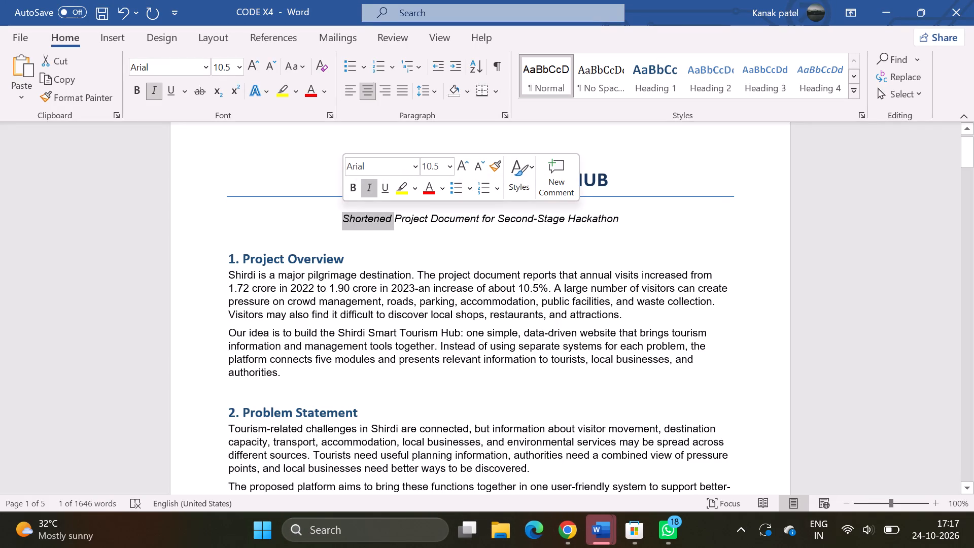
double_click(338, 217)
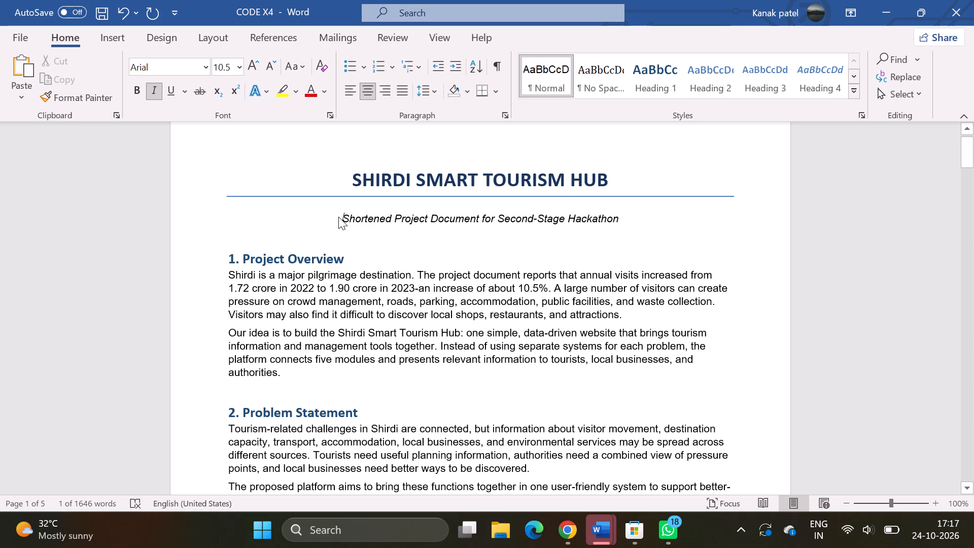
left_click_drag(338, 217, 290, 248)
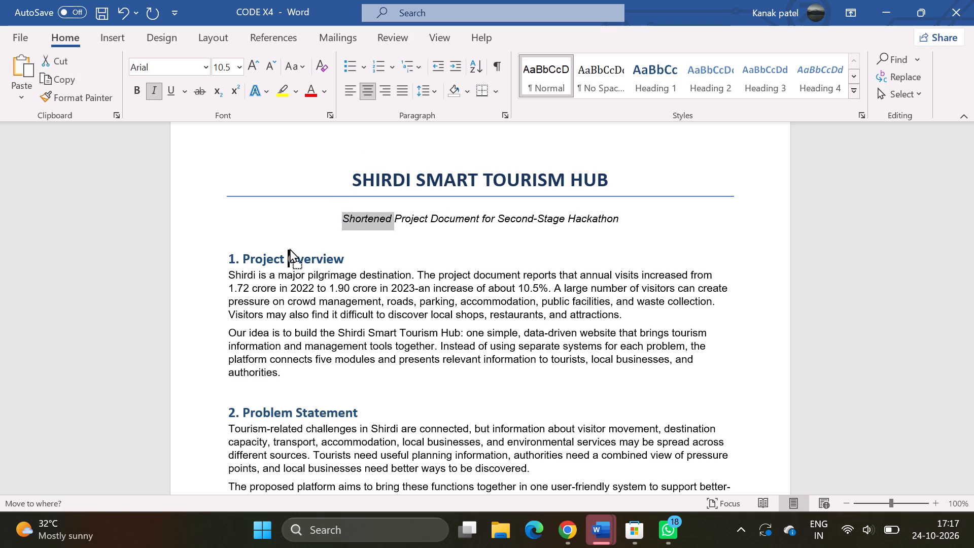
left_click_drag(290, 248, 341, 222)
left_click_drag(341, 222, 435, 225)
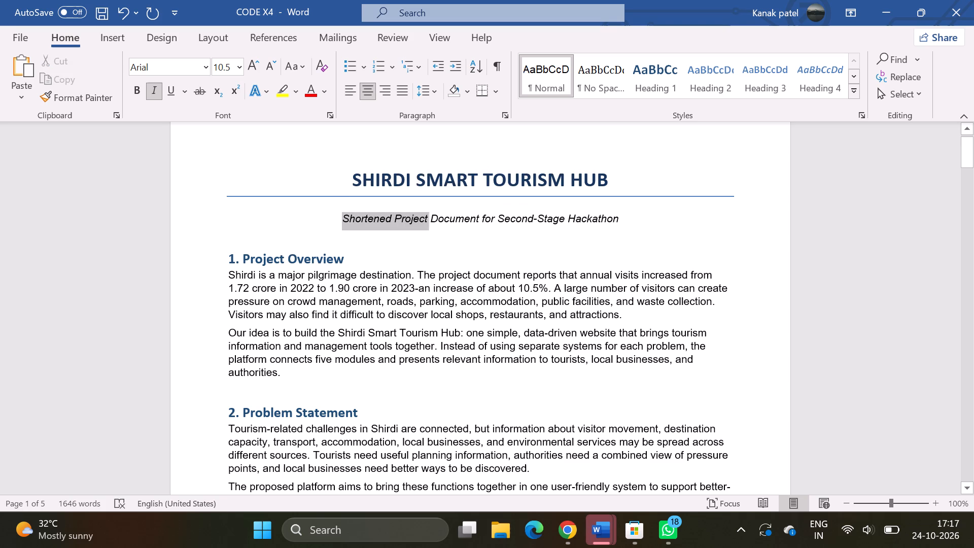
left_click_drag(435, 225, 607, 223)
key("Delete")
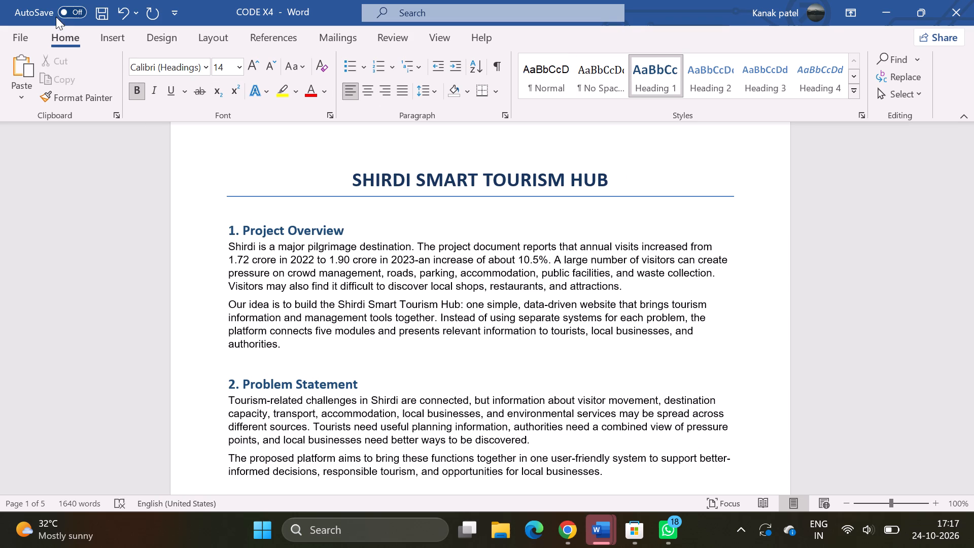
Save the edited CODE X4 document under its existing name.
left_click(16, 35)
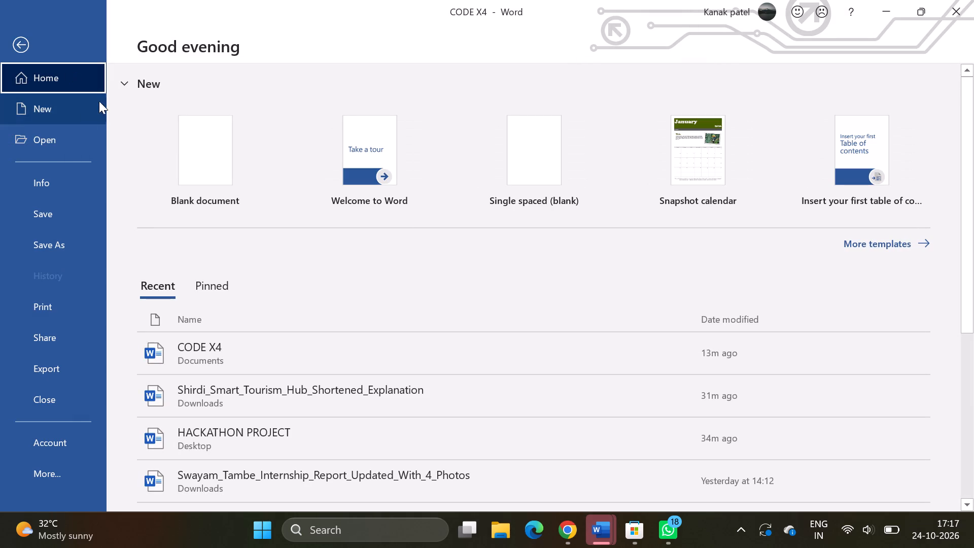
left_click(54, 207)
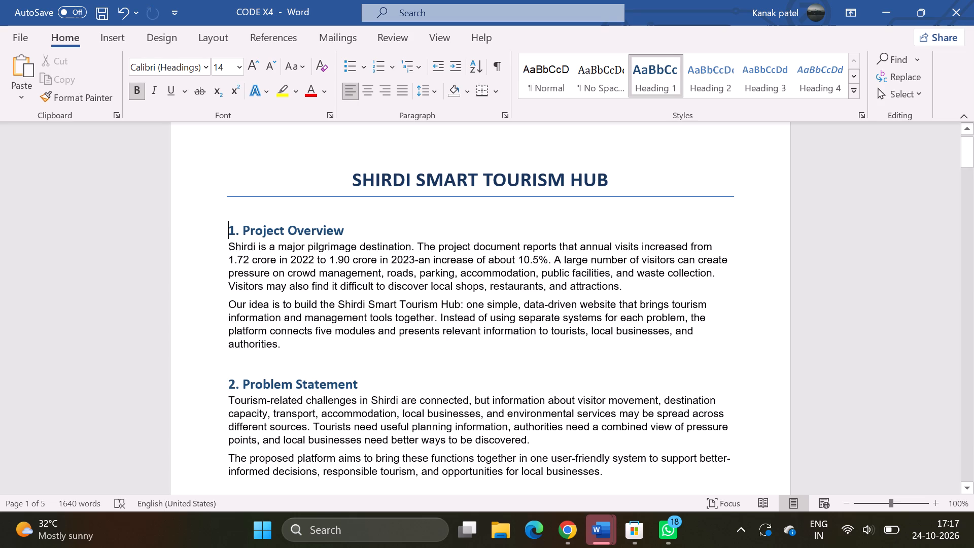
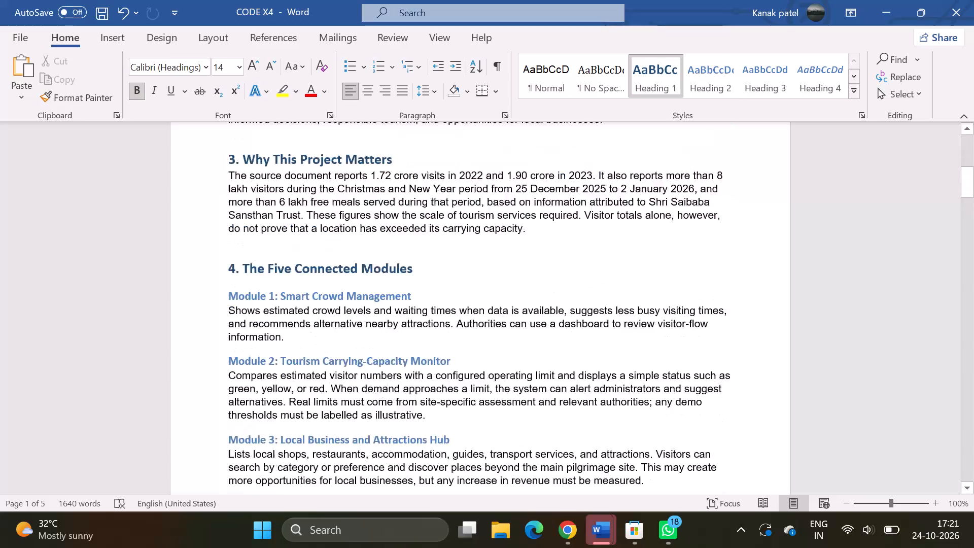
Review the rest of the document, from the project modules through the source links and speaking guide, for remaining second-stage hackathon wording.
scroll(204, 330, "down", 3)
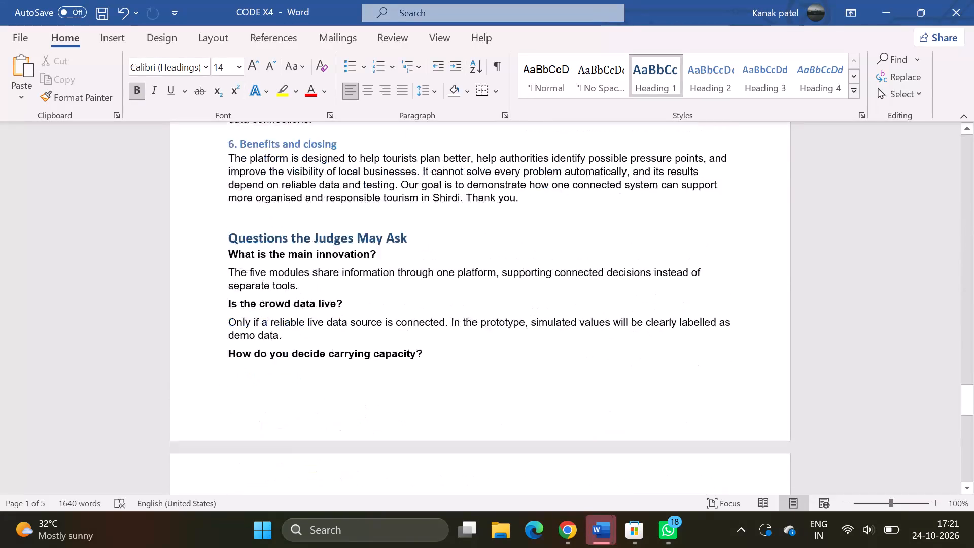
scroll(204, 330, "down", 3)
scroll(204, 330, "up", 2)
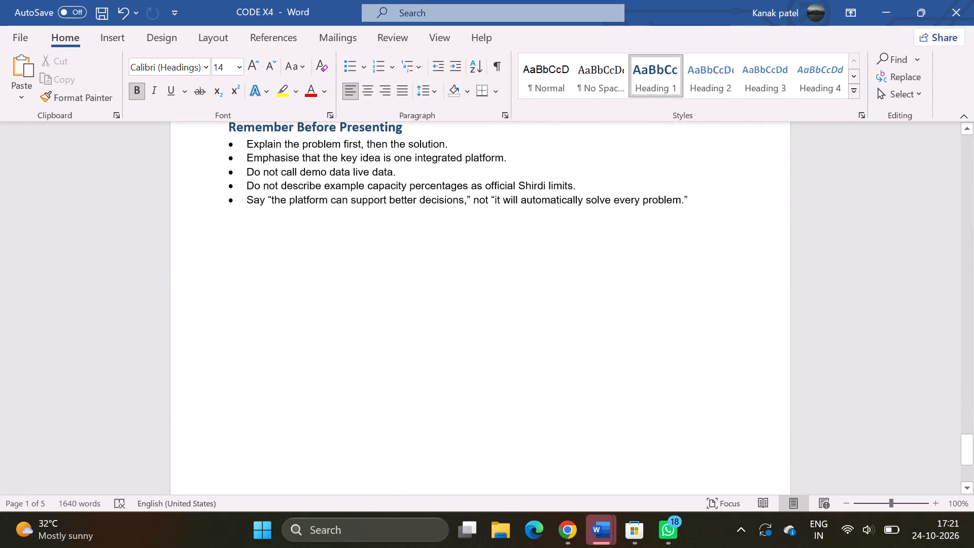
scroll(204, 330, "down", 7)
scroll(204, 330, "up", 9)
scroll(204, 330, "down", 1)
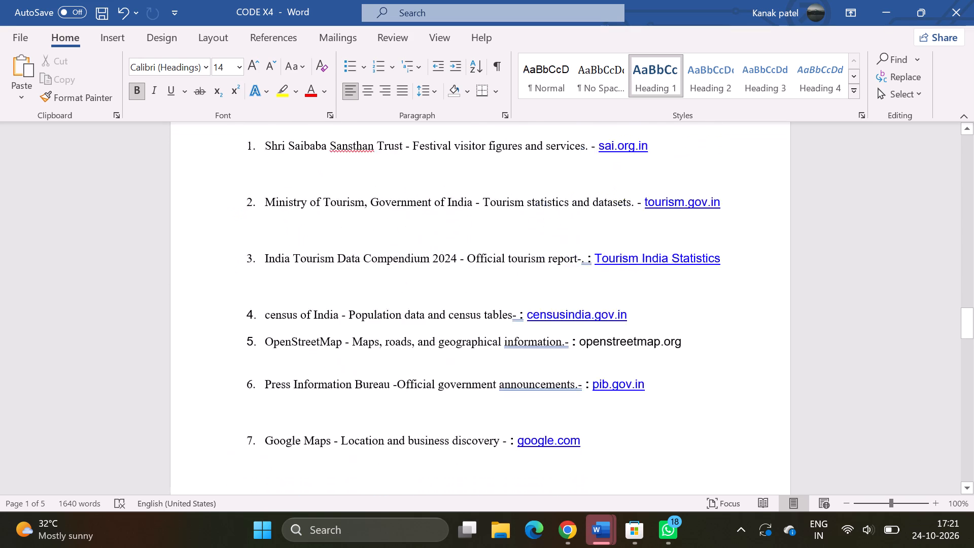
scroll(204, 330, "down", 1)
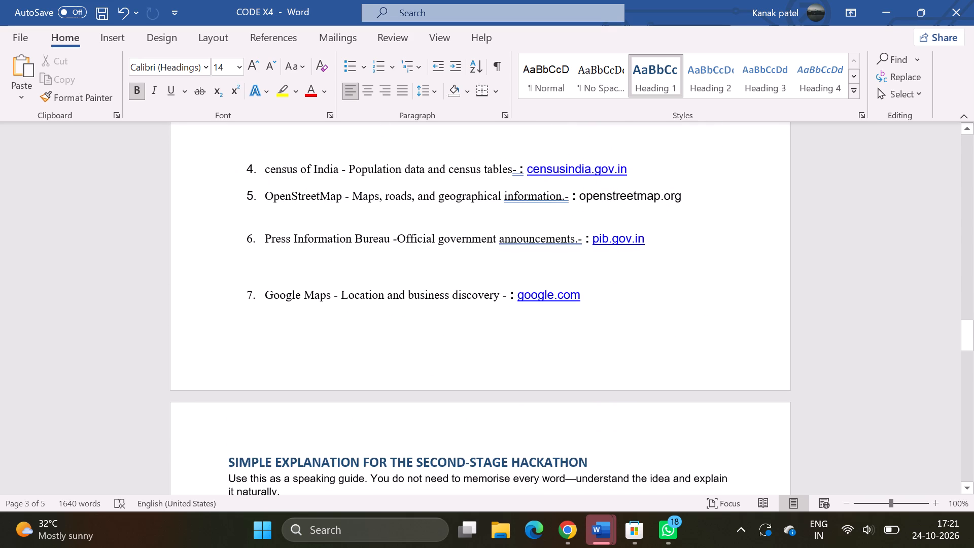
scroll(227, 419, "down", 1)
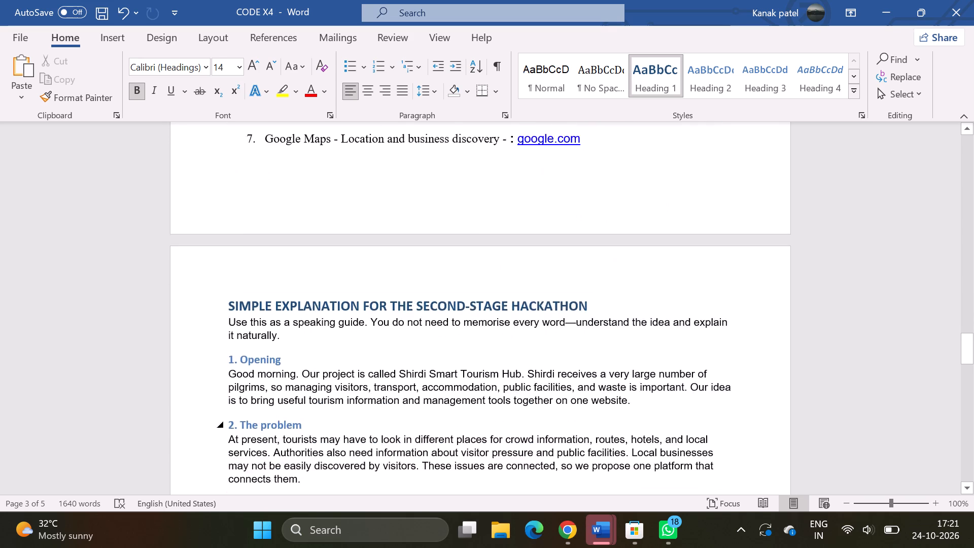
scroll(227, 419, "down", 3)
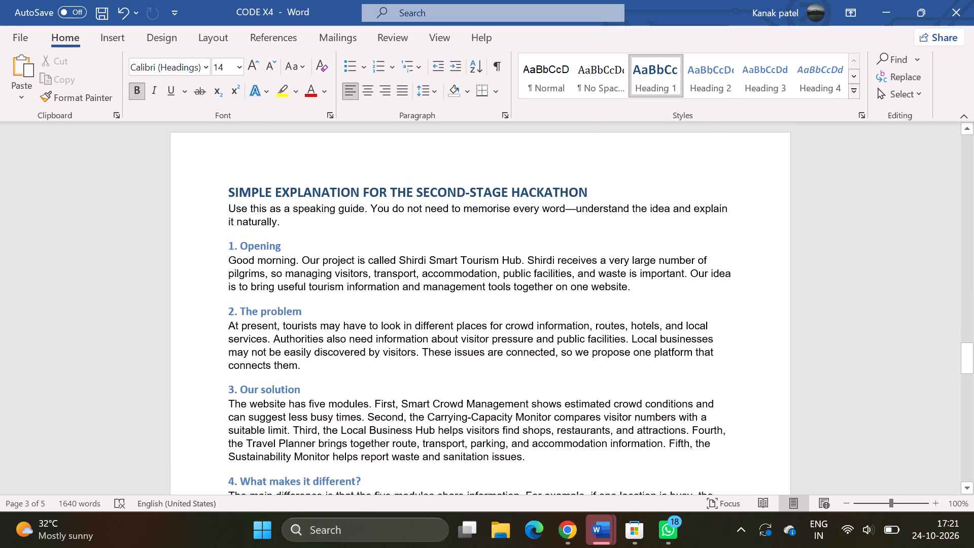
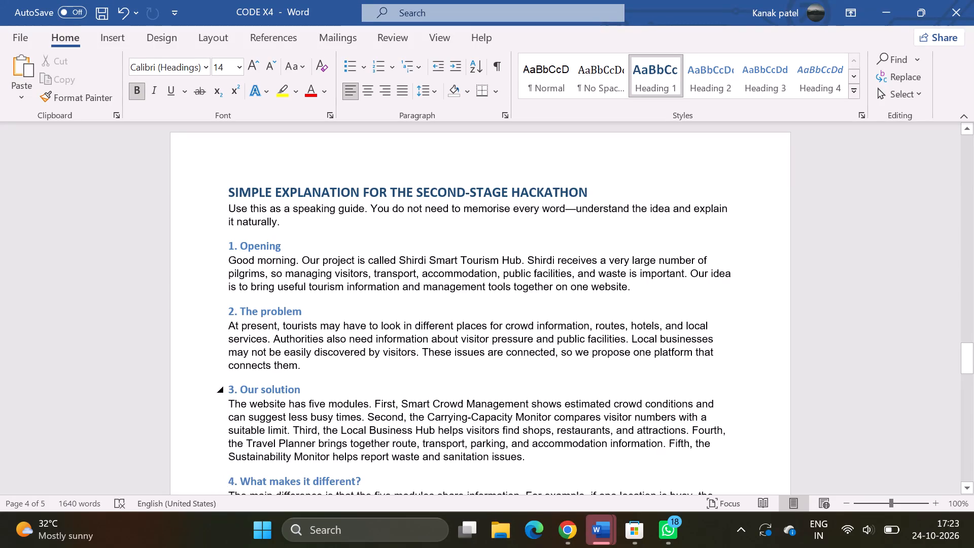
Review the document from the speaking guide back through the conclusion and modules to the Project Overview.
scroll(258, 375, "down", 1)
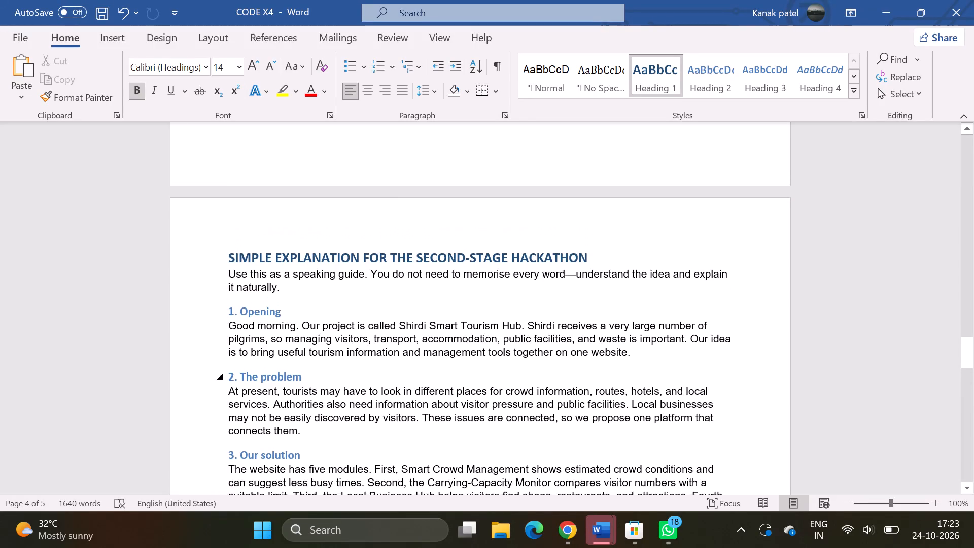
scroll(258, 375, "down", 1)
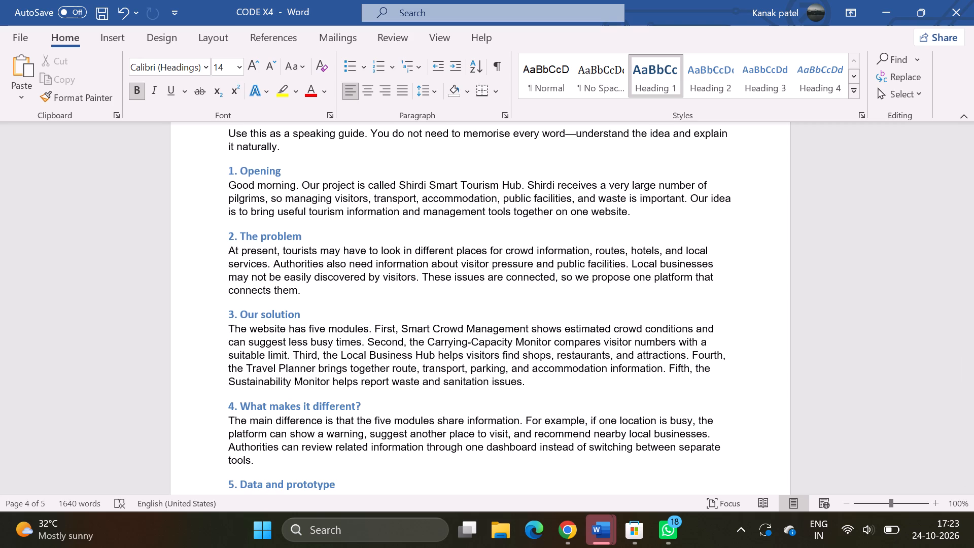
scroll(258, 375, "up", 3)
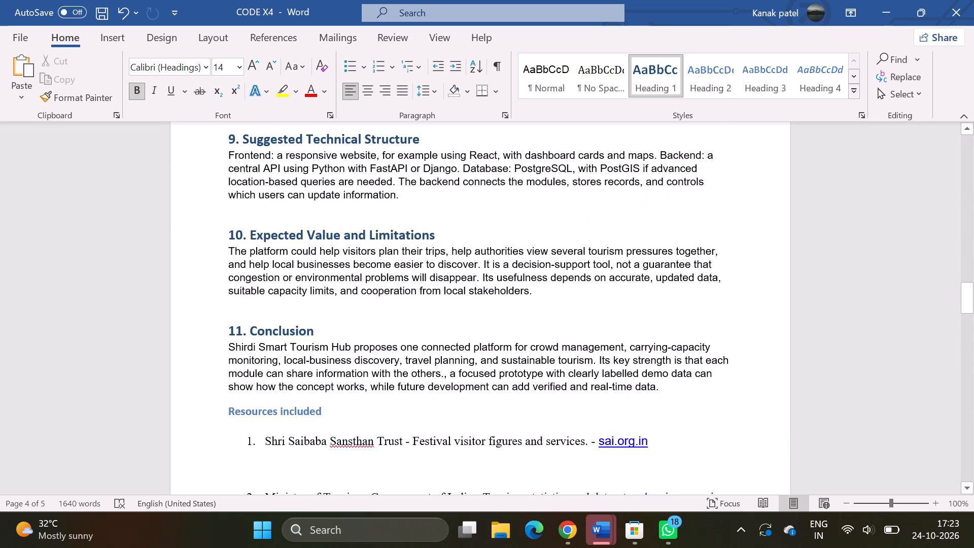
scroll(258, 375, "up", 1)
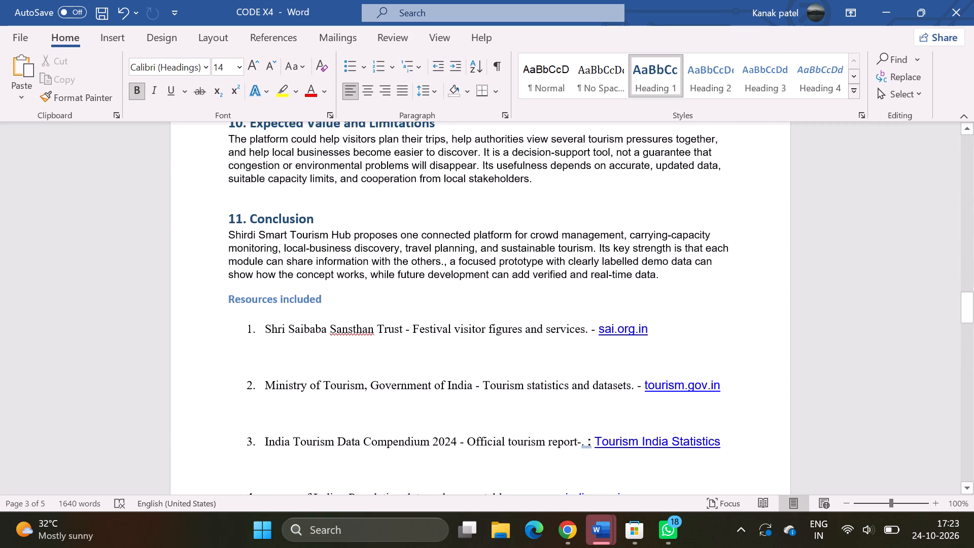
scroll(258, 375, "up", 4)
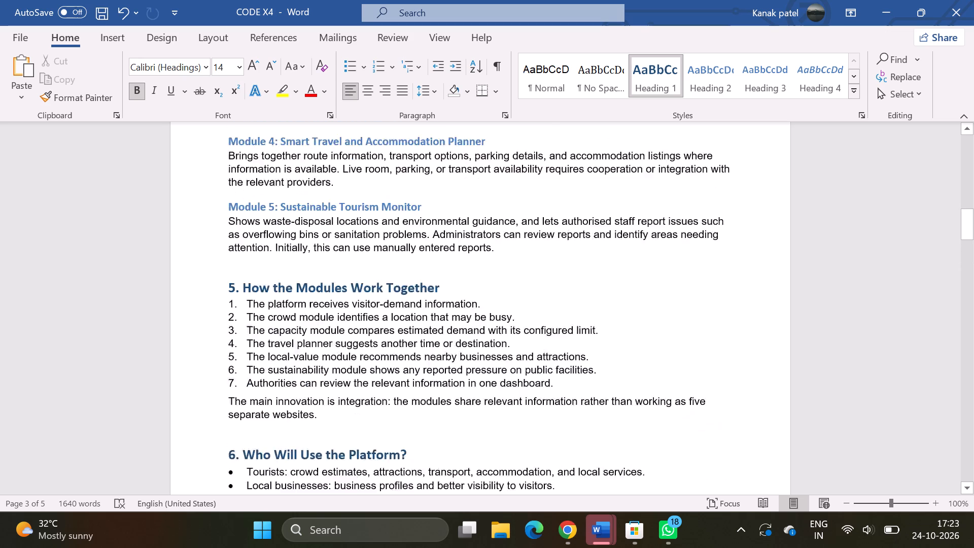
scroll(258, 375, "up", 7)
scroll(258, 375, "down", 1)
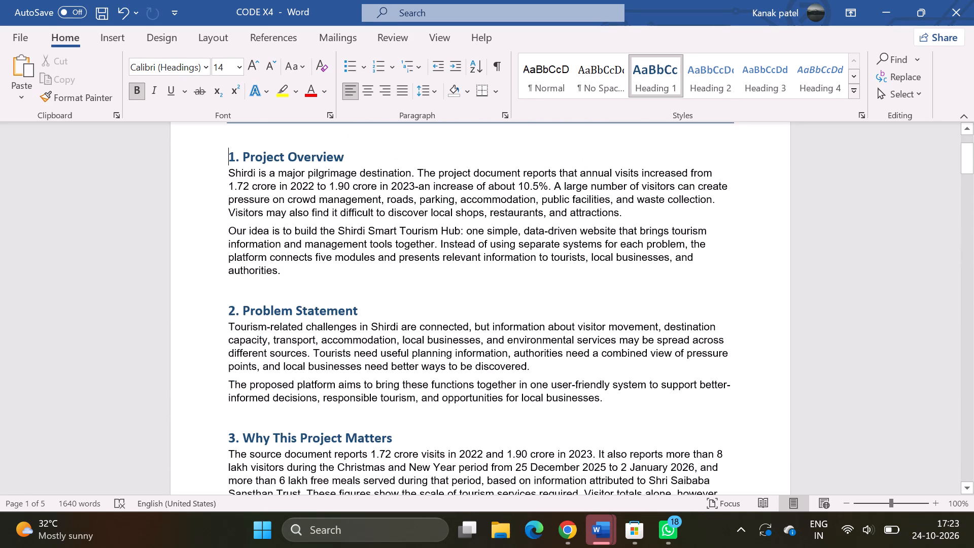
Read through the document again from the title and Project Overview to the Conclusion and the source links under Resources included.
scroll(258, 375, "down", 1)
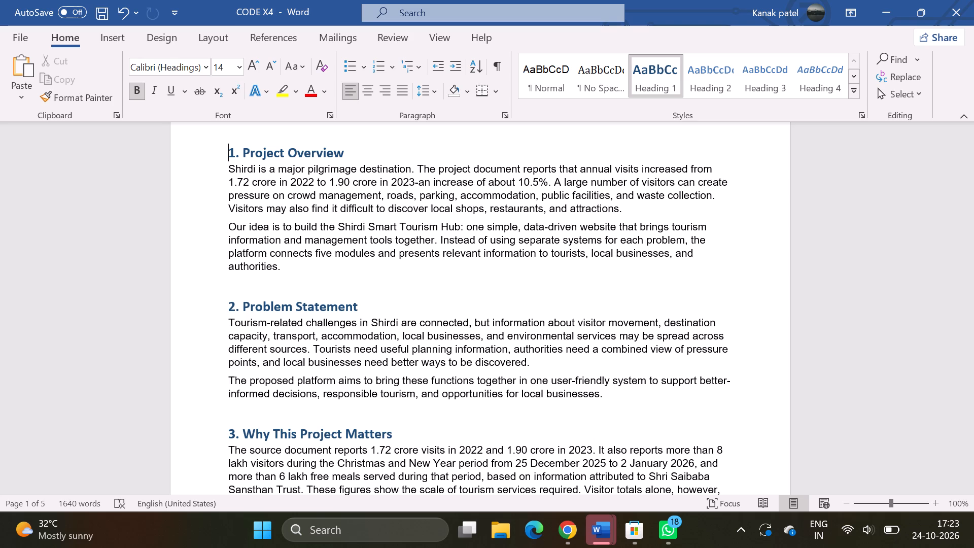
scroll(402, 197, "down", 2)
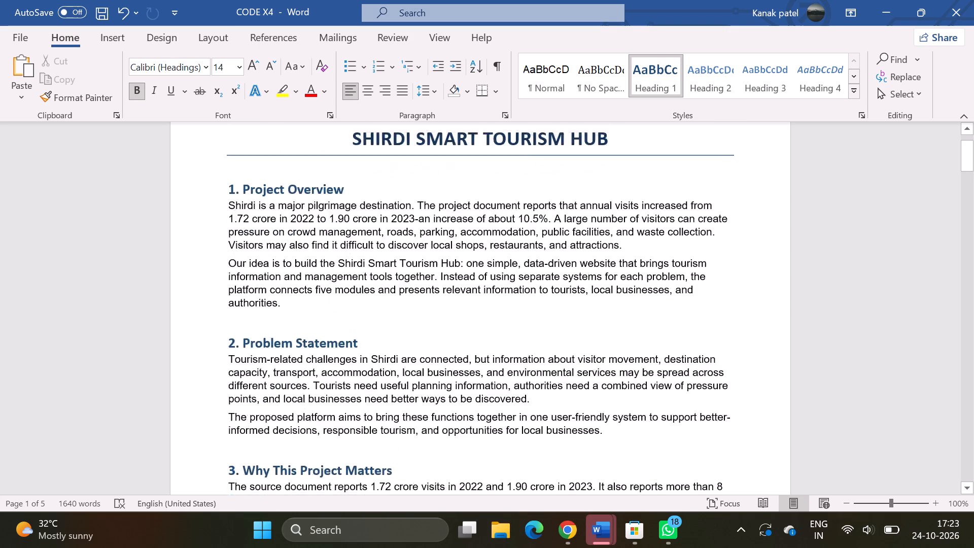
scroll(402, 197, "down", 4)
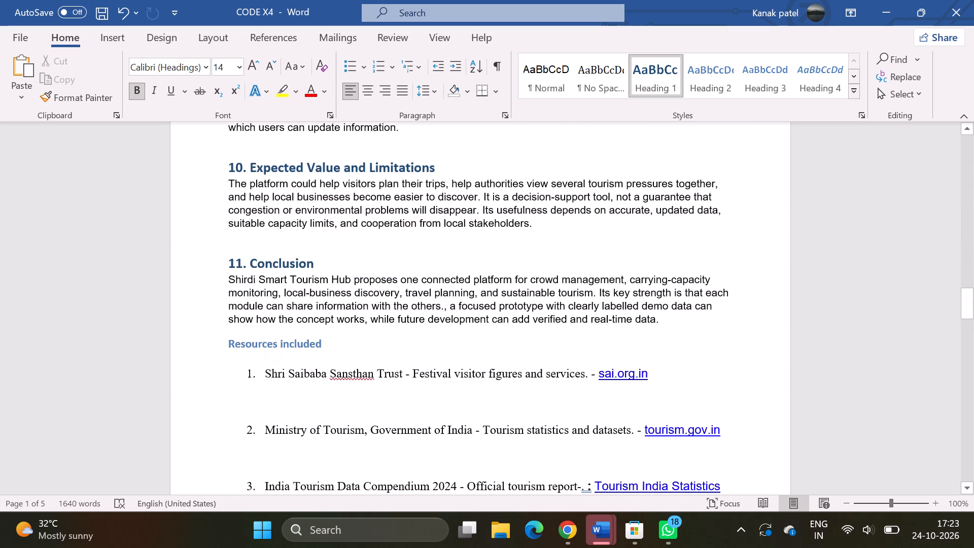
scroll(402, 197, "down", 2)
scroll(402, 197, "up", 2)
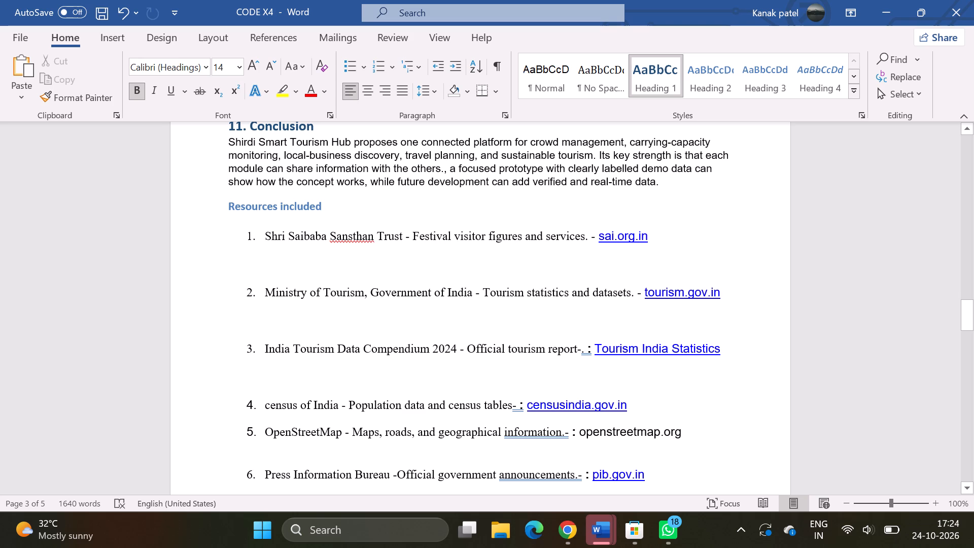
scroll(378, 344, "down", 1)
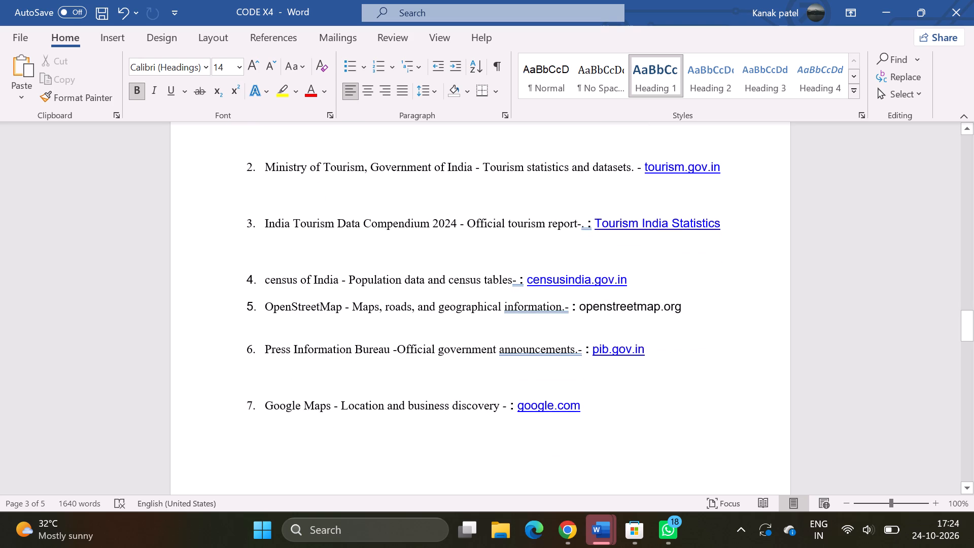
scroll(378, 344, "up", 1)
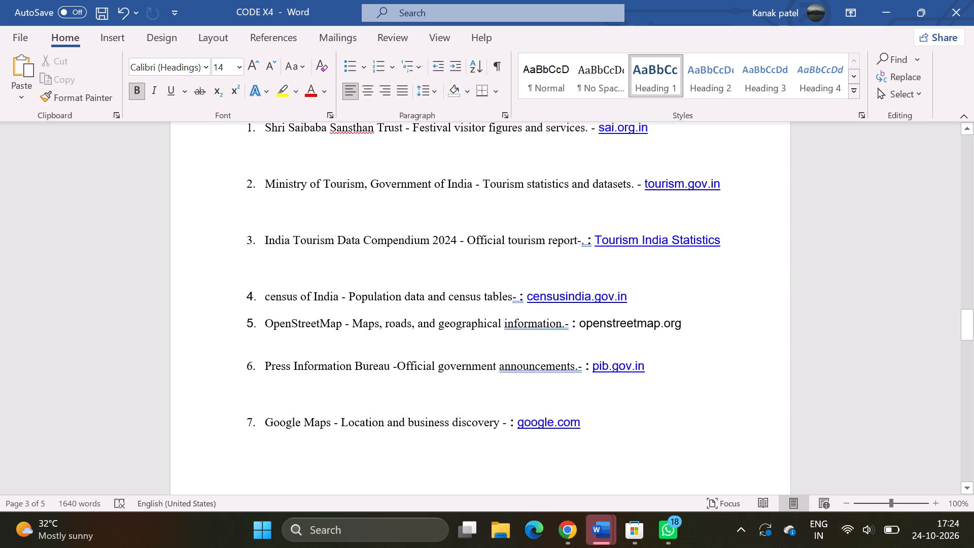
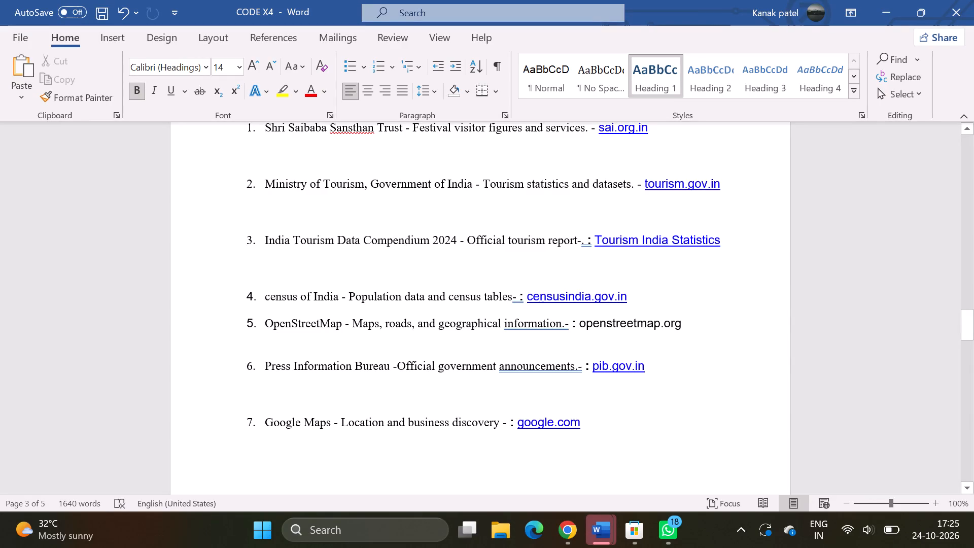
Check the source links under Resources included, the Conclusion, and the sections on expected value, technical structure and the suggested prototype.
scroll(336, 152, "down", 1)
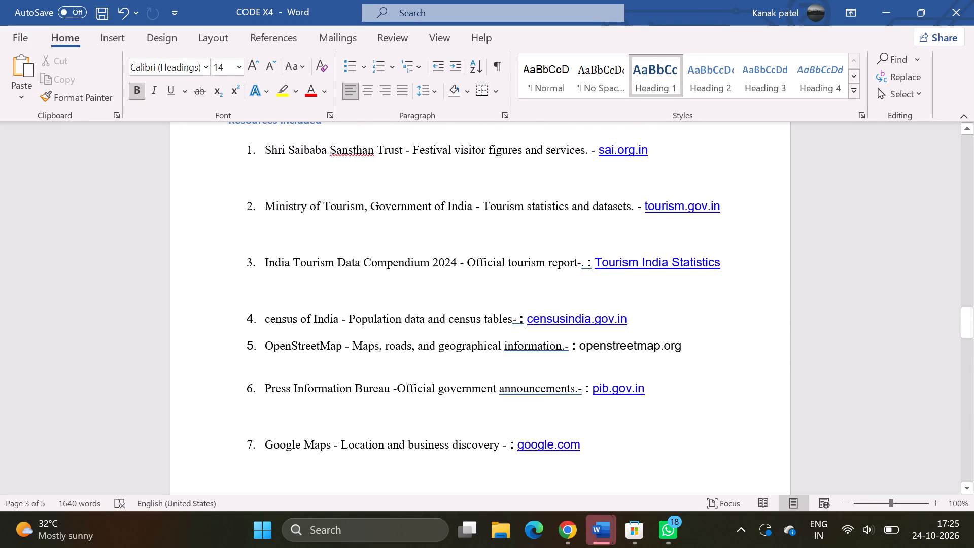
scroll(336, 152, "down", 1)
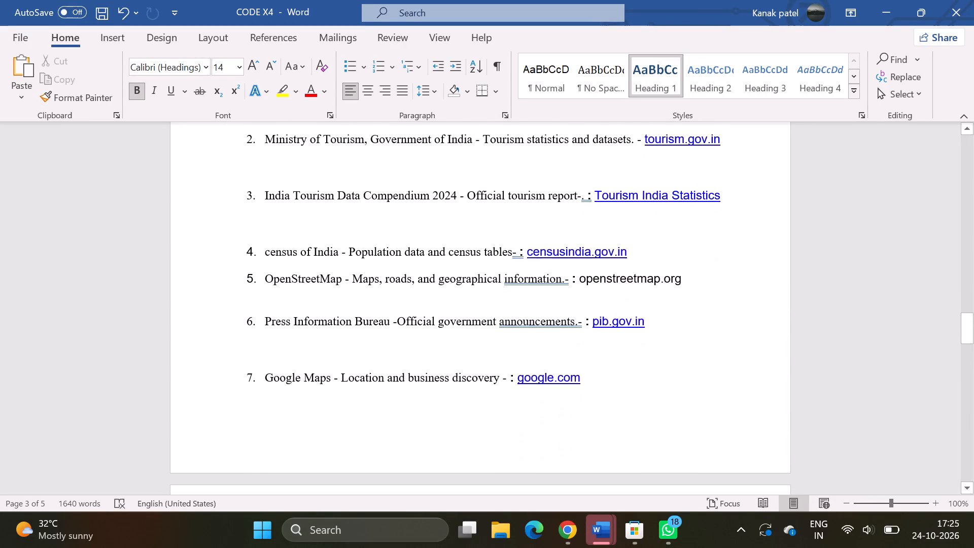
scroll(336, 152, "down", 1)
scroll(336, 152, "up", 3)
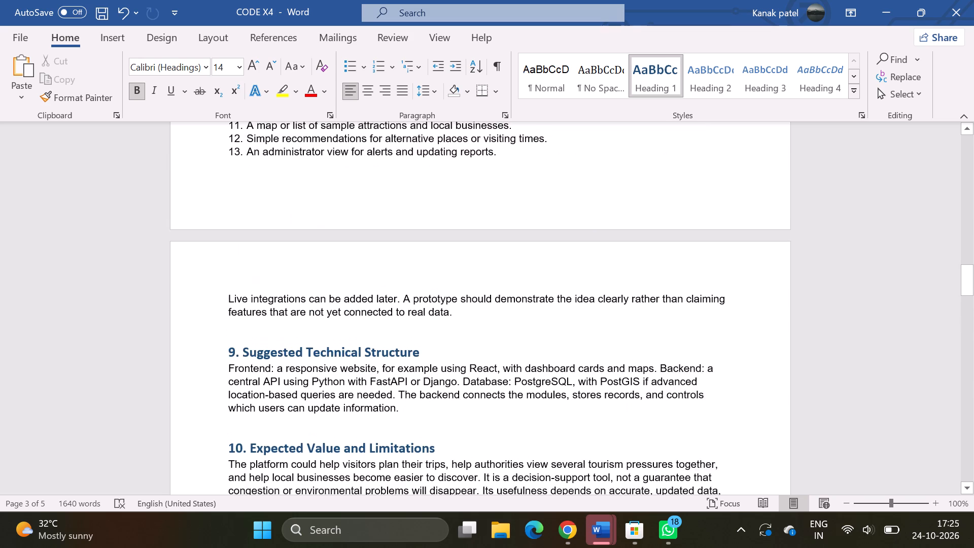
scroll(336, 152, "down", 2)
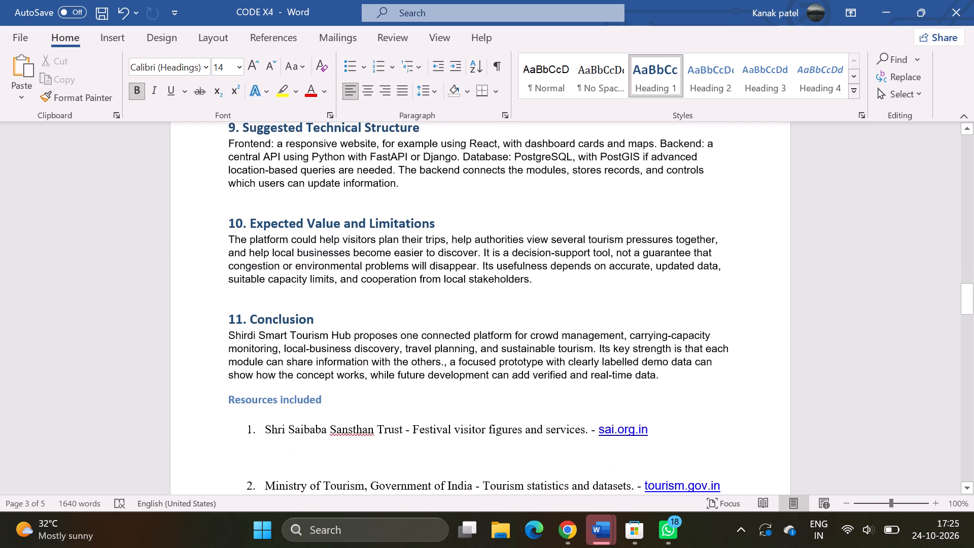
scroll(336, 152, "up", 3)
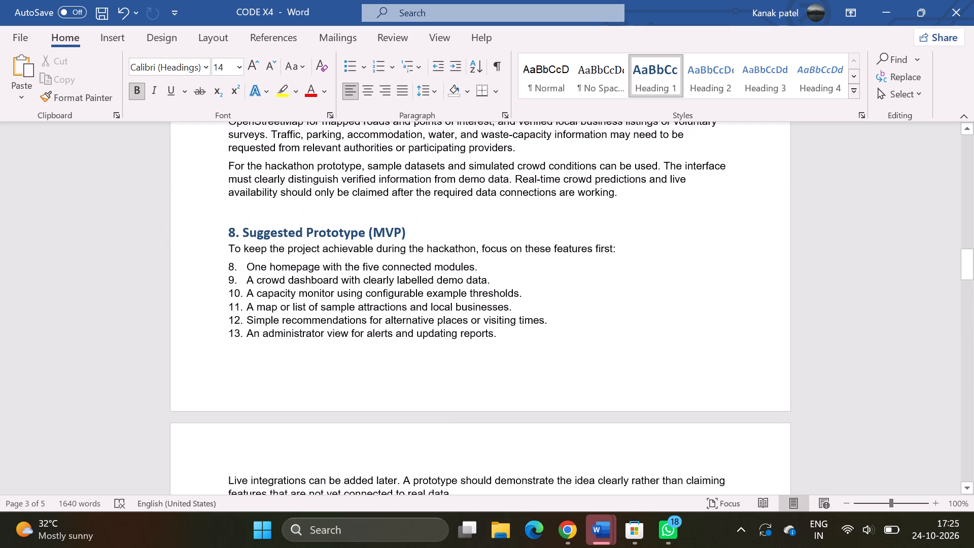
Review the document from Data Sources and Data Reliability back to The Five Connected Modules, rereading the descriptions of Modules 1 to 5.
scroll(336, 152, "up", 1)
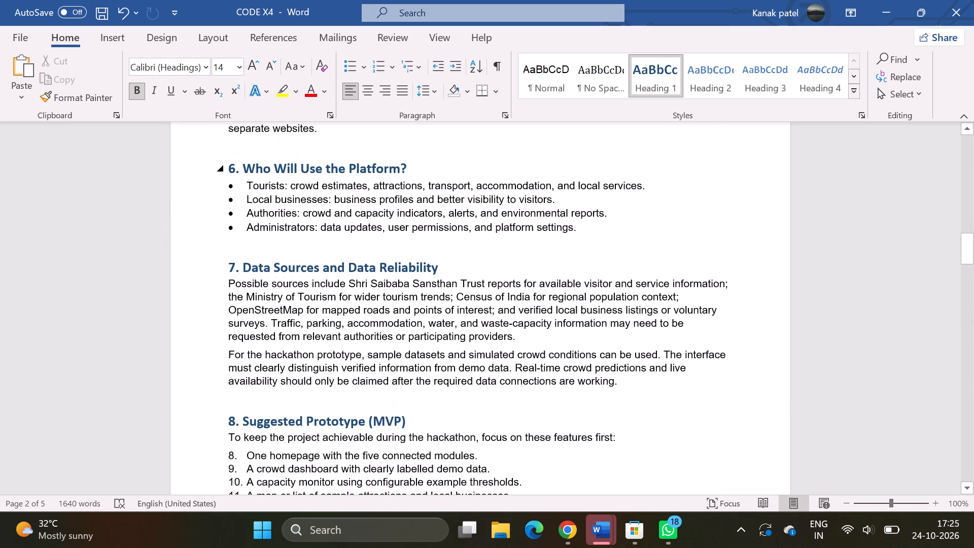
scroll(408, 166, "up", 1)
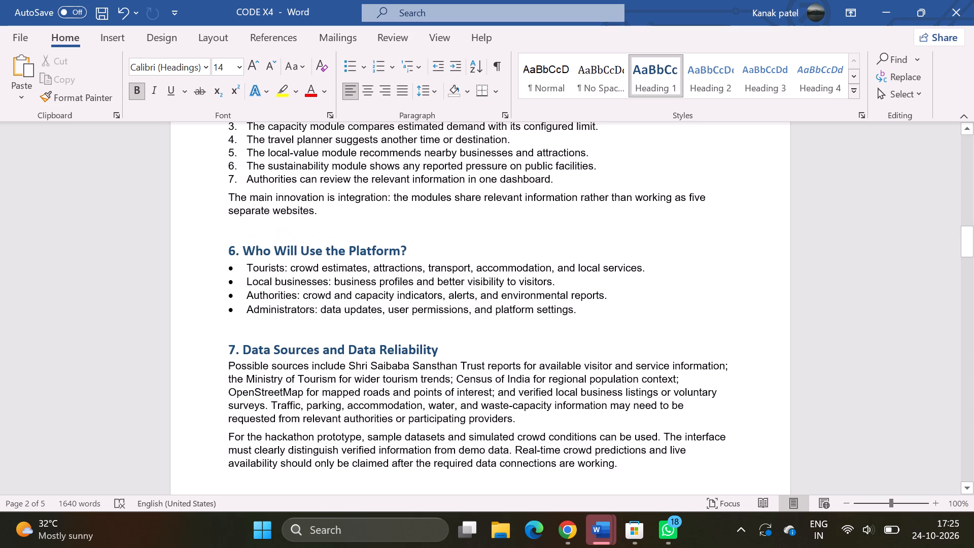
scroll(408, 166, "up", 1)
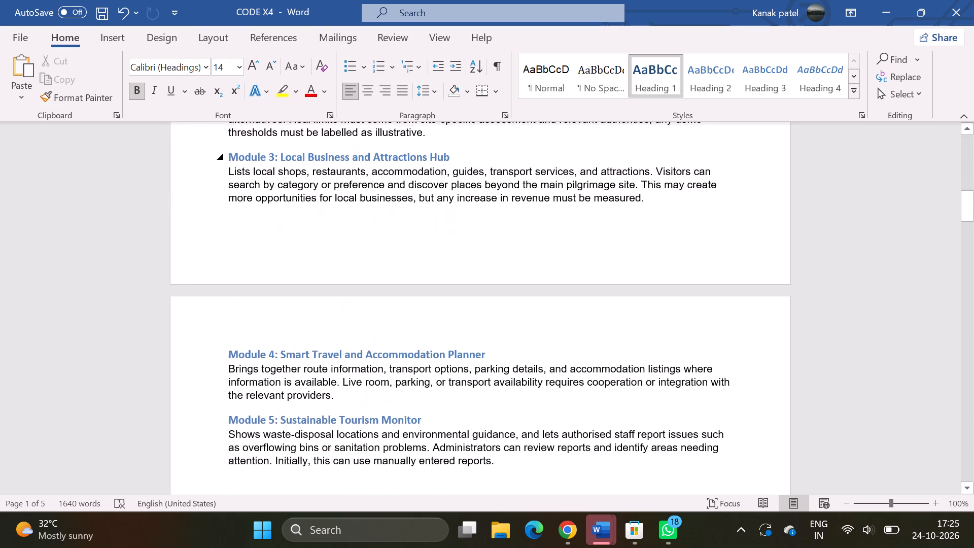
scroll(408, 166, "up", 1)
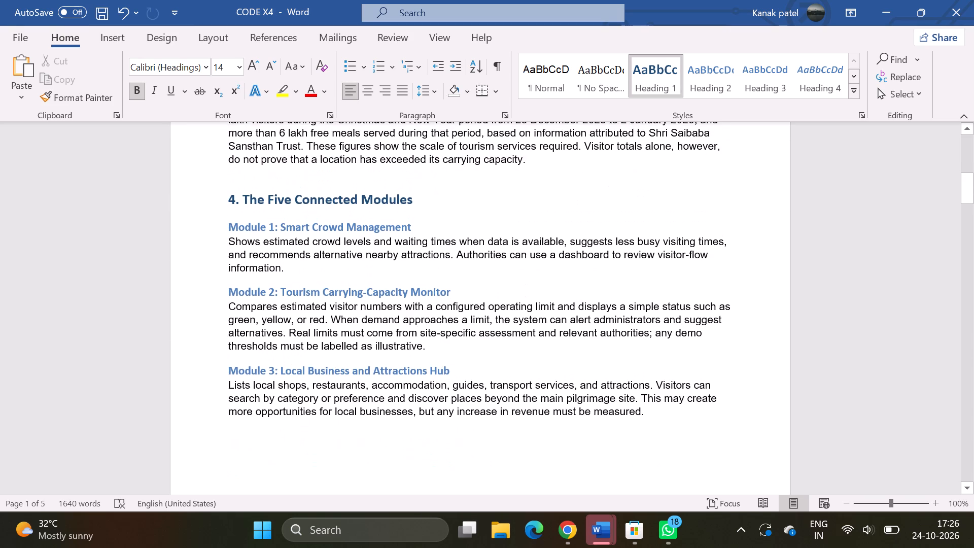
scroll(408, 166, "up", 1)
scroll(408, 166, "down", 3)
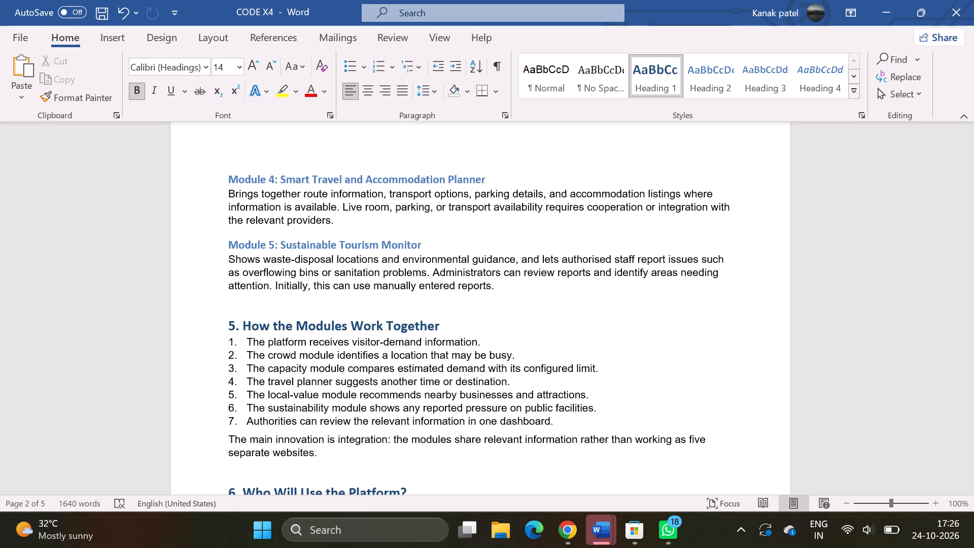
scroll(408, 166, "up", 1)
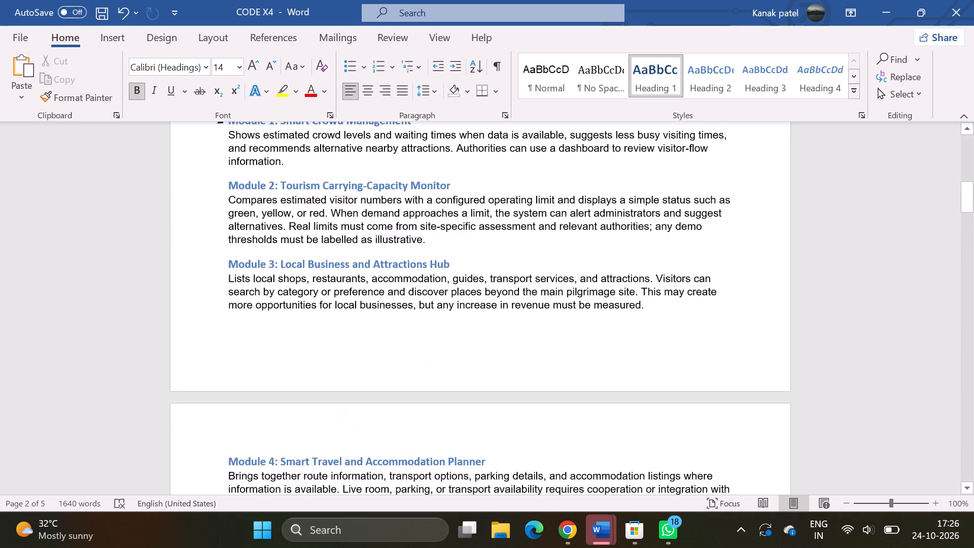
scroll(408, 166, "up", 1)
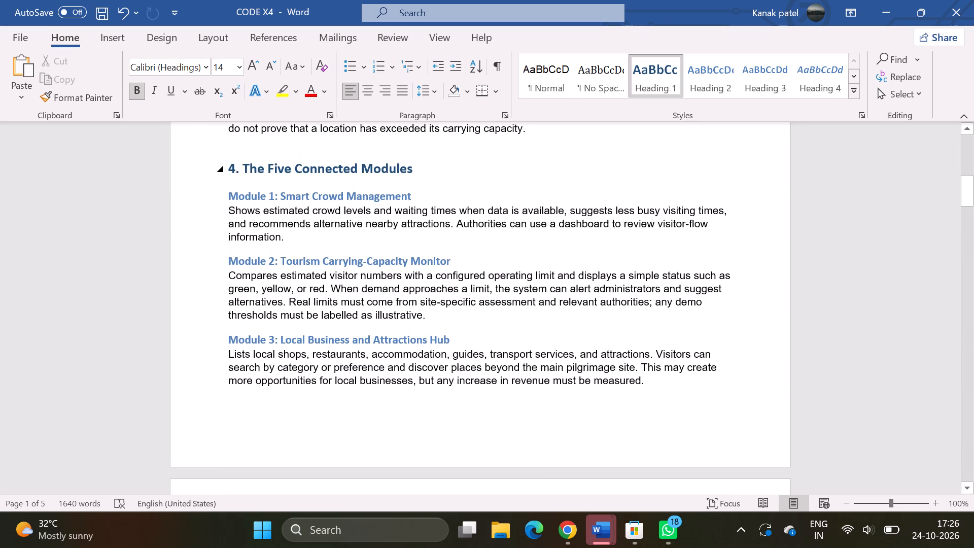
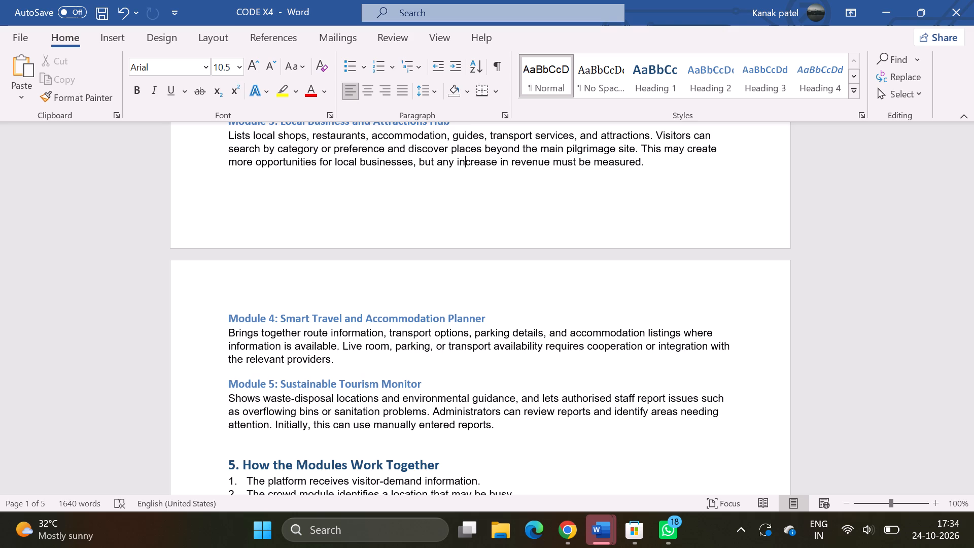
Reread the five module descriptions and continue into the section How the Modules Work Together.
scroll(490, 248, "up", 2)
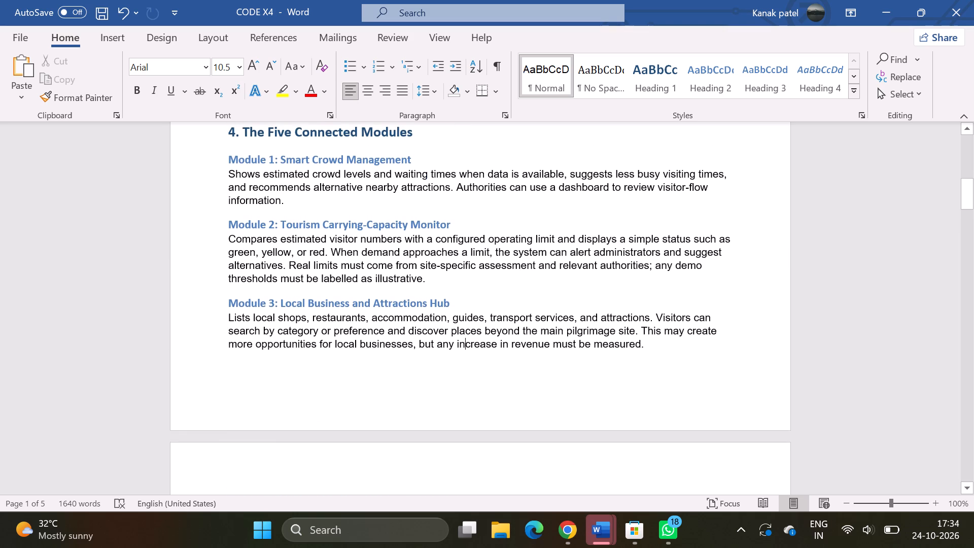
scroll(490, 248, "up", 1)
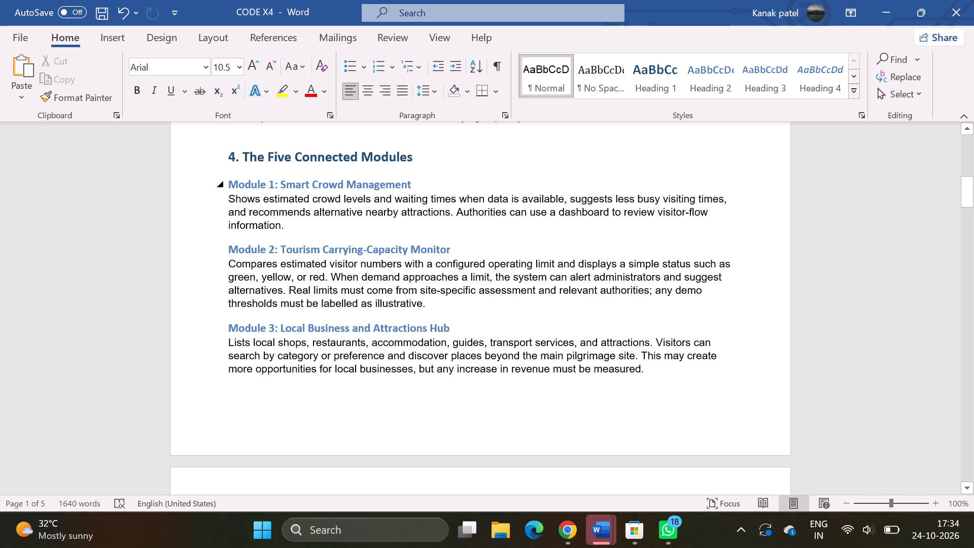
scroll(404, 369, "down", 4)
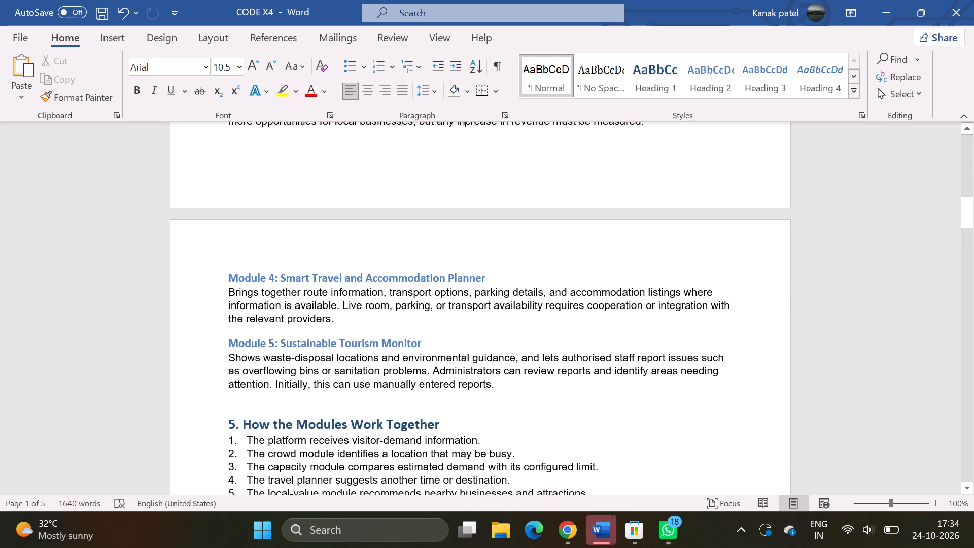
scroll(435, 327, "down", 1)
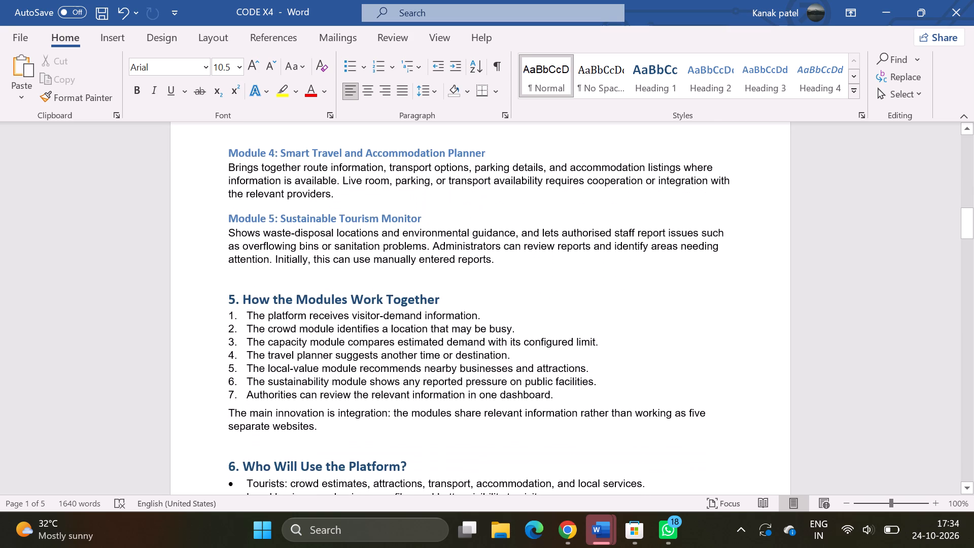